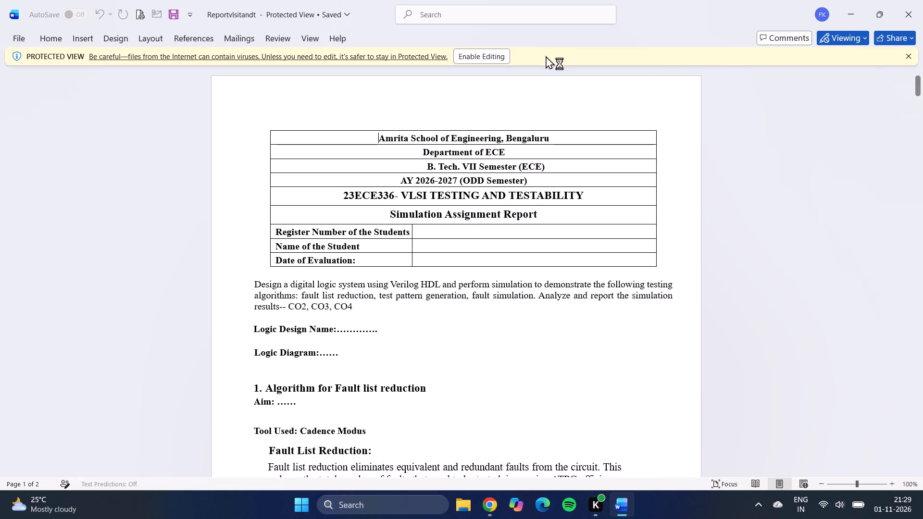
Take the Reportvlsitandt document out of Protected View so that it can be edited.
{"action": "left_click", "coordinate": [487, 57]}
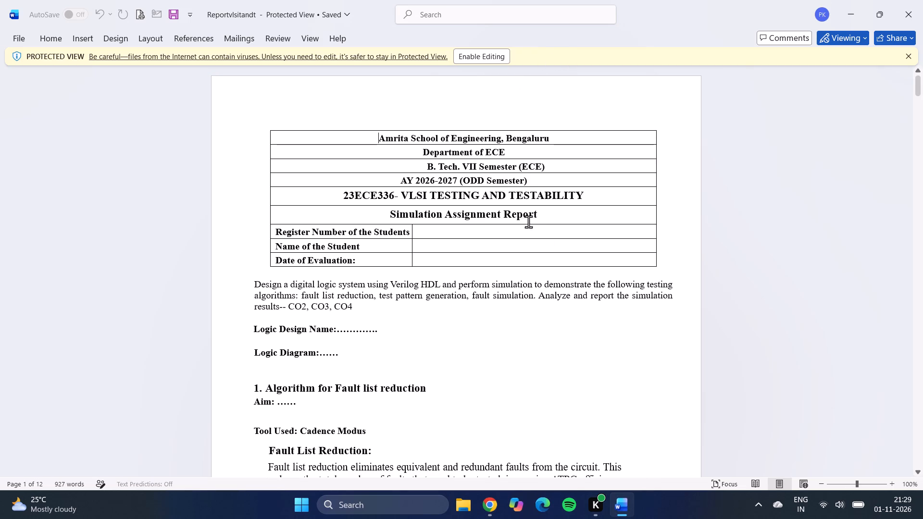
{"action": "left_click", "coordinate": [483, 61]}
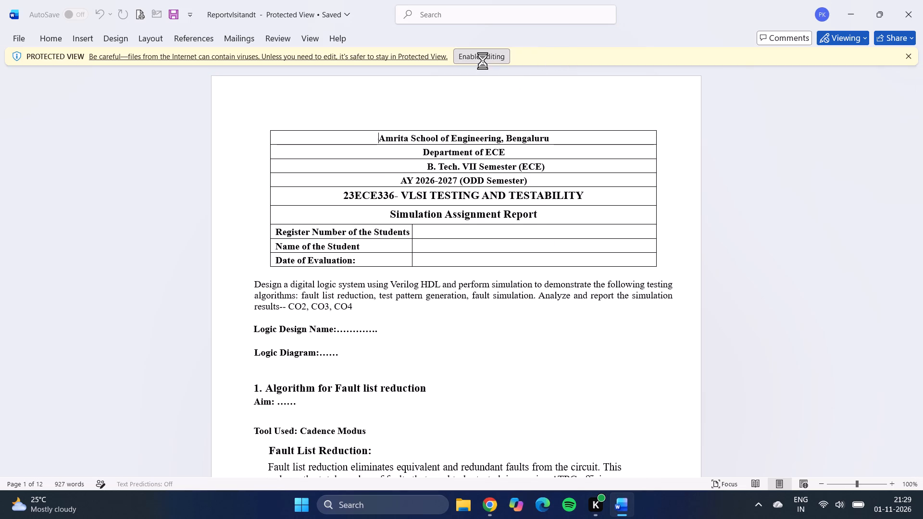
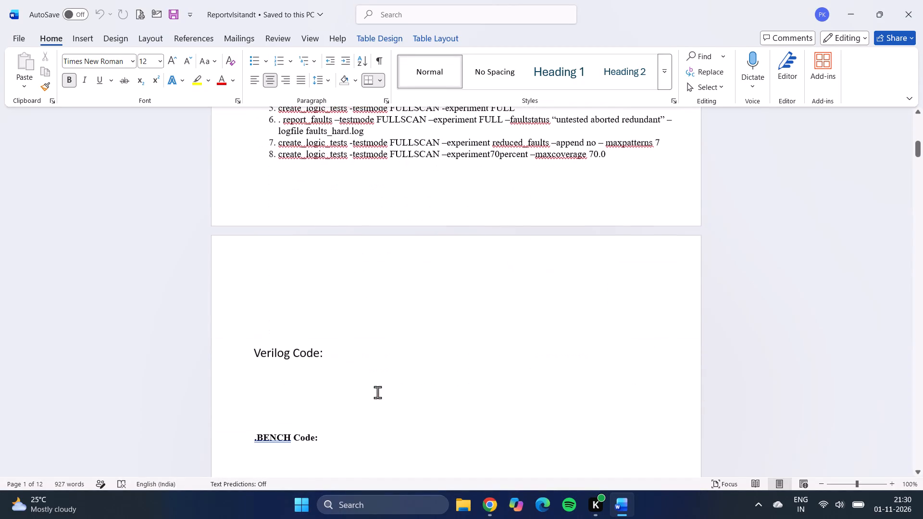
Look through the whole report, from the Verilog code and fault results to the closing Observation section.
{"action": "scroll", "coordinate": [522, 428], "scroll_direction": "down", "scroll_amount": 1}
{"action": "scroll", "coordinate": [522, 428], "scroll_direction": "up", "scroll_amount": 1}
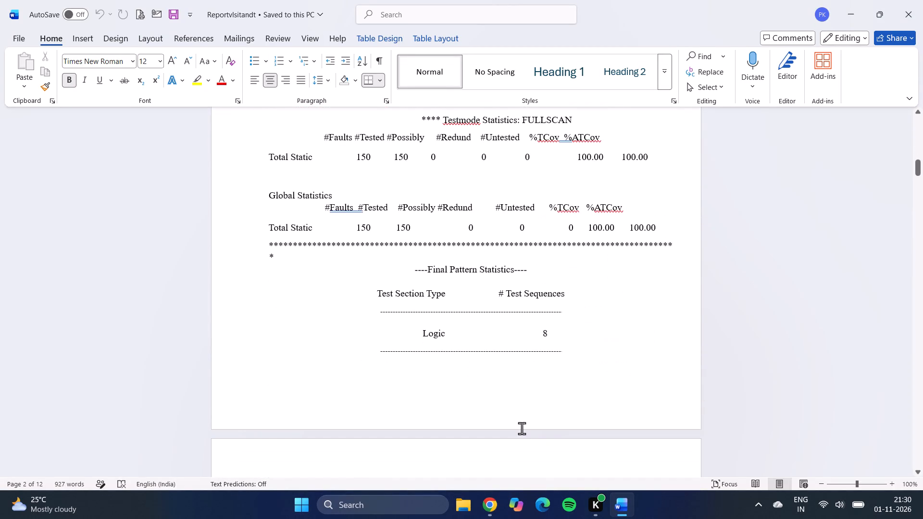
{"action": "scroll", "coordinate": [522, 428], "scroll_direction": "up", "scroll_amount": 1}
{"action": "scroll", "coordinate": [525, 435], "scroll_direction": "down", "scroll_amount": 1}
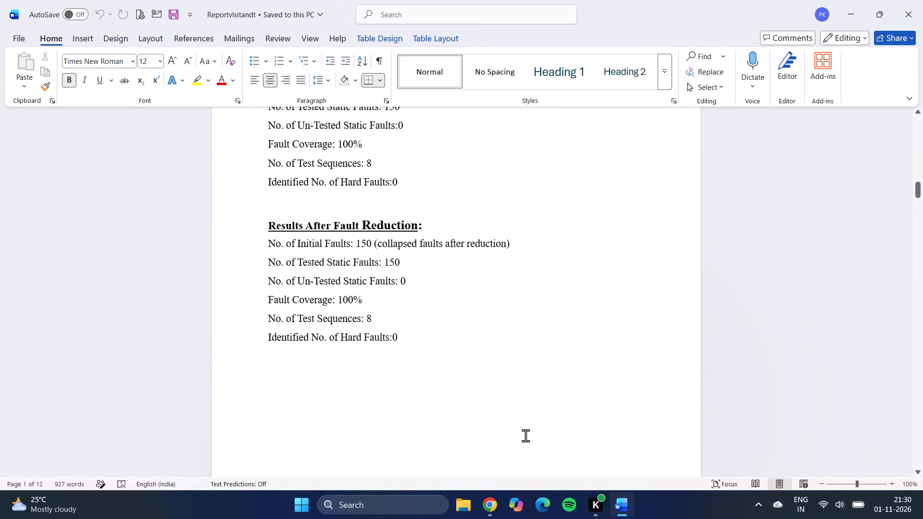
{"action": "scroll", "coordinate": [525, 435], "scroll_direction": "down", "scroll_amount": 5}
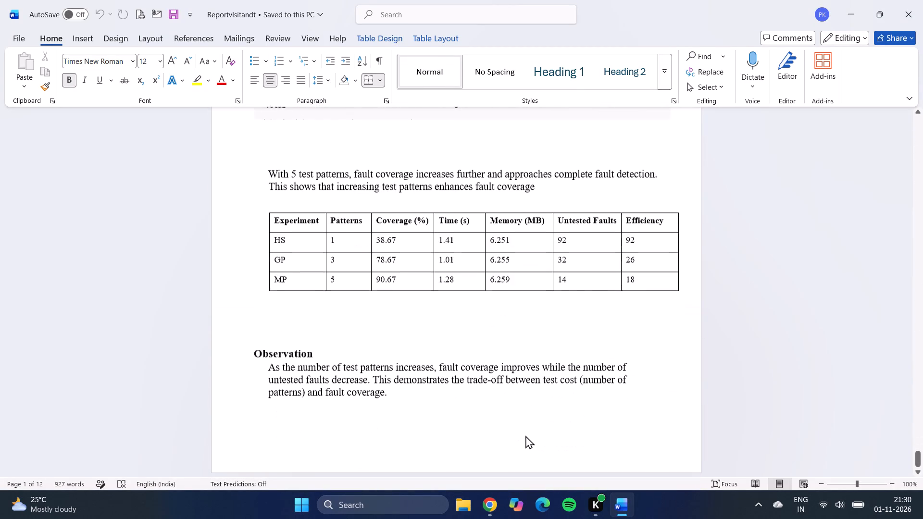
{"action": "scroll", "coordinate": [525, 435], "scroll_direction": "down", "scroll_amount": 2}
Apply a Box page border with a solid ½ pt line in automatic colour to the whole document.
{"action": "left_click", "coordinate": [477, 19]}
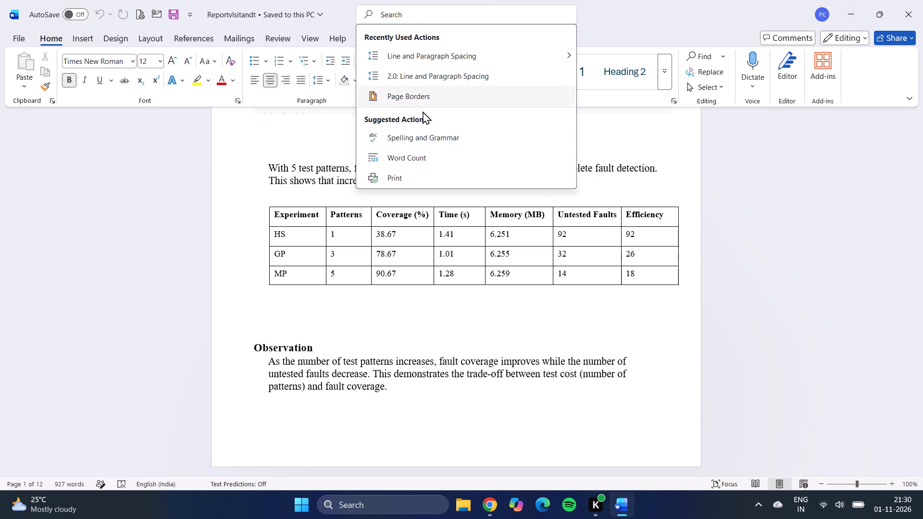
{"action": "left_click", "coordinate": [409, 102]}
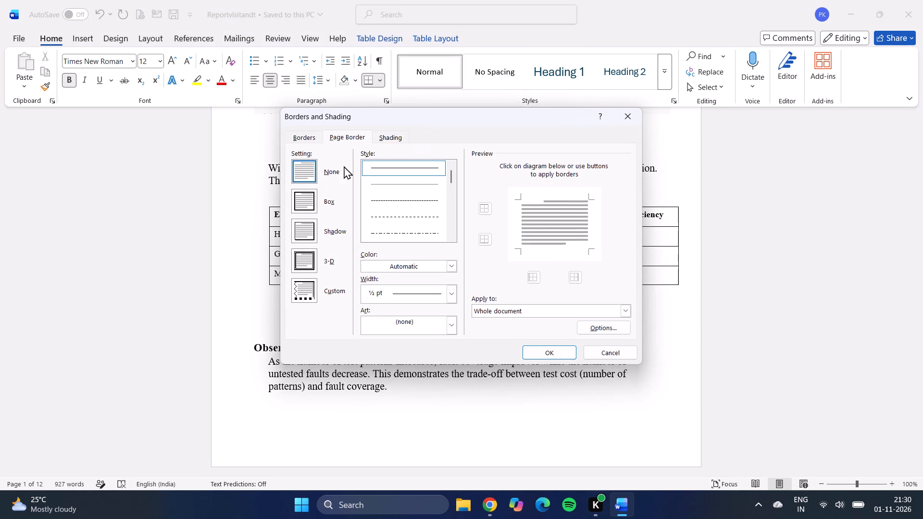
{"action": "left_click", "coordinate": [303, 194]}
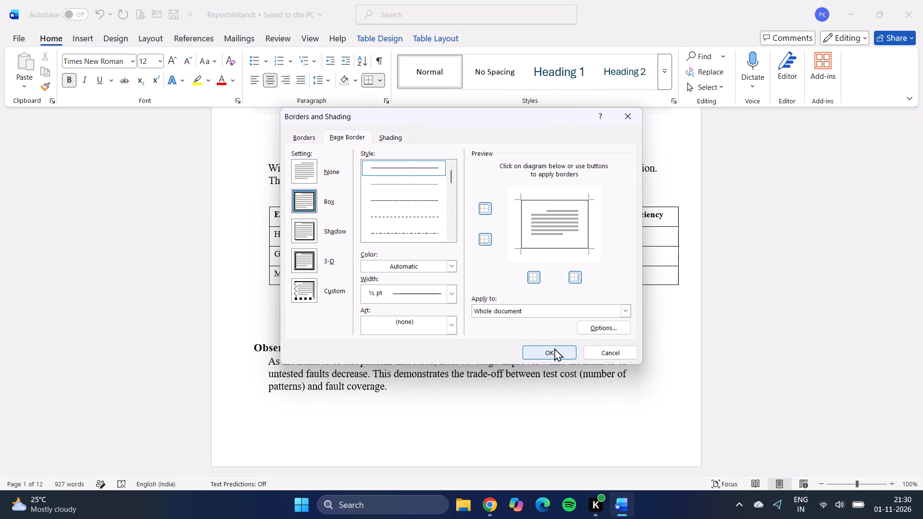
{"action": "left_click", "coordinate": [554, 348]}
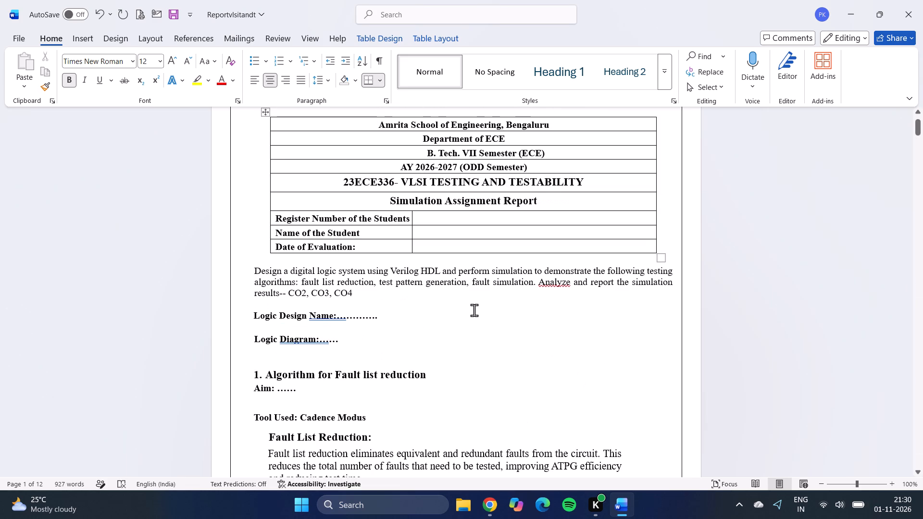
Enter the student's name in the blank cell beside Register Number of the Students in the first-page header table.
{"action": "scroll", "coordinate": [474, 310], "scroll_direction": "down", "scroll_amount": 1}
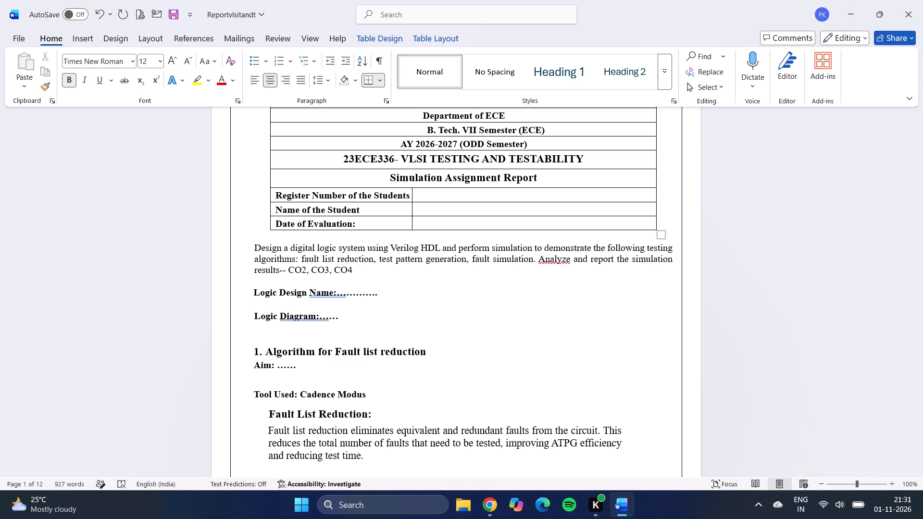
{"action": "scroll", "coordinate": [453, 223], "scroll_direction": "up", "scroll_amount": 1}
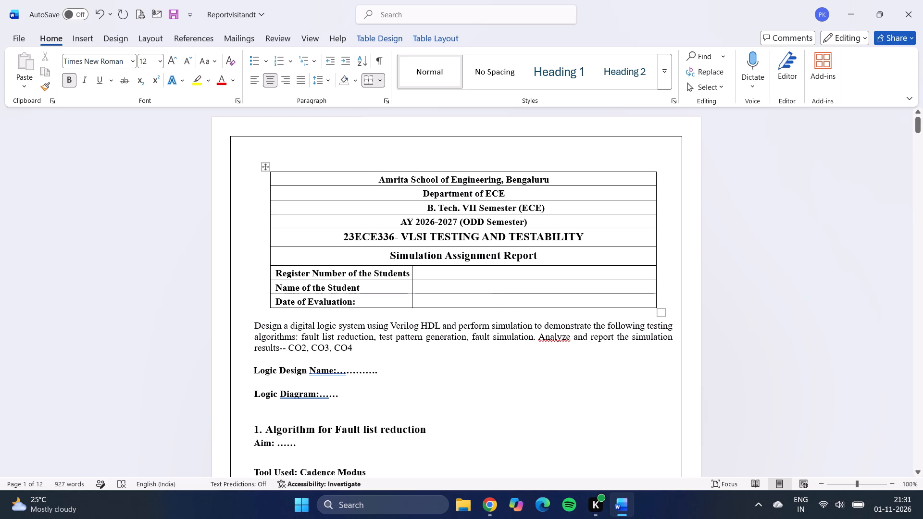
{"action": "scroll", "coordinate": [472, 278], "scroll_direction": "up", "scroll_amount": 1}
{"action": "scroll", "coordinate": [163, 330], "scroll_direction": "up", "scroll_amount": 1}
{"action": "scroll", "coordinate": [207, 317], "scroll_direction": "up", "scroll_amount": 1}
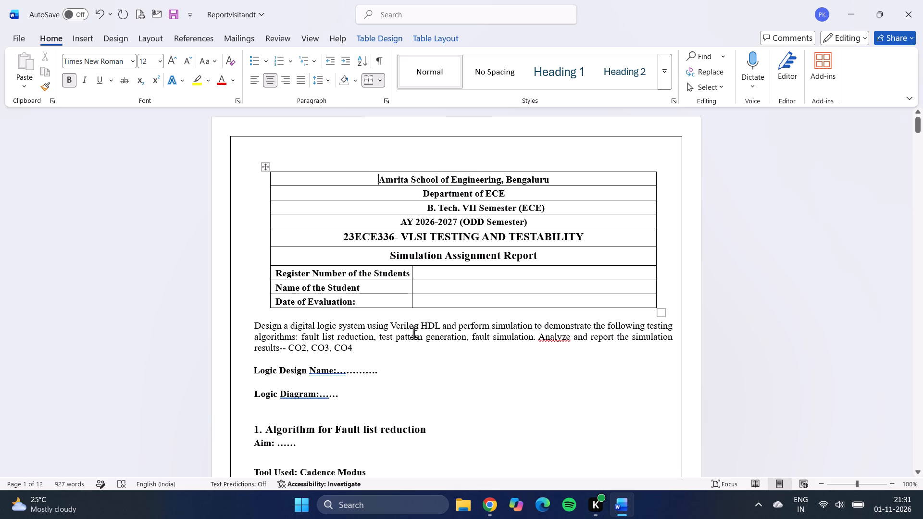
{"action": "left_click", "coordinate": [445, 275]}
{"action": "scroll", "coordinate": [516, 365], "scroll_direction": "up", "scroll_amount": 2}
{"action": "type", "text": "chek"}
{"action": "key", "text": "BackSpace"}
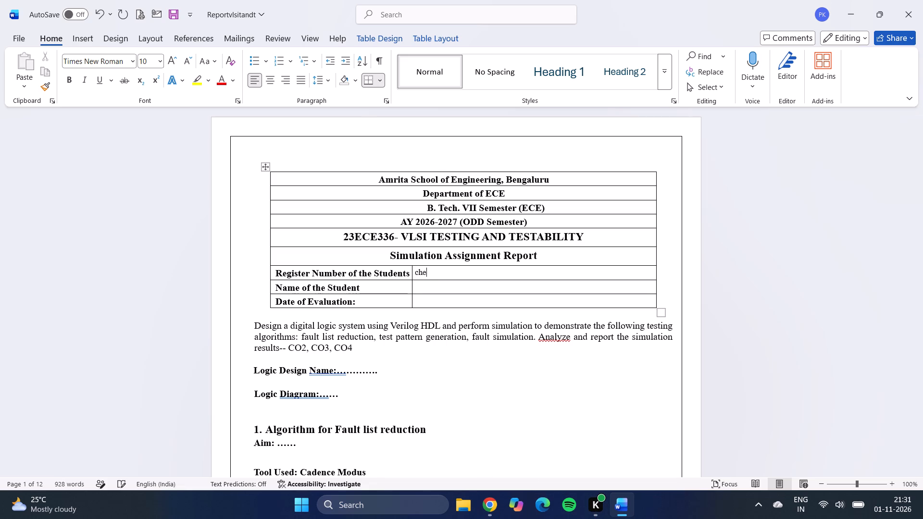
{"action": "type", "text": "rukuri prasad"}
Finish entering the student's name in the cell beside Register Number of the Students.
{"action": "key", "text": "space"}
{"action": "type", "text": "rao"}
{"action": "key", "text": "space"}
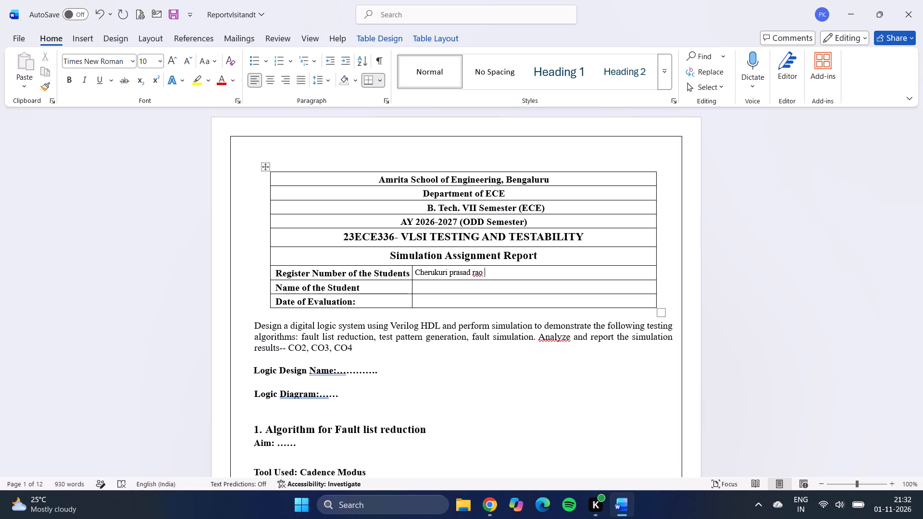
Delete the student's name from the cell beside Register Number of the Students in the header table.
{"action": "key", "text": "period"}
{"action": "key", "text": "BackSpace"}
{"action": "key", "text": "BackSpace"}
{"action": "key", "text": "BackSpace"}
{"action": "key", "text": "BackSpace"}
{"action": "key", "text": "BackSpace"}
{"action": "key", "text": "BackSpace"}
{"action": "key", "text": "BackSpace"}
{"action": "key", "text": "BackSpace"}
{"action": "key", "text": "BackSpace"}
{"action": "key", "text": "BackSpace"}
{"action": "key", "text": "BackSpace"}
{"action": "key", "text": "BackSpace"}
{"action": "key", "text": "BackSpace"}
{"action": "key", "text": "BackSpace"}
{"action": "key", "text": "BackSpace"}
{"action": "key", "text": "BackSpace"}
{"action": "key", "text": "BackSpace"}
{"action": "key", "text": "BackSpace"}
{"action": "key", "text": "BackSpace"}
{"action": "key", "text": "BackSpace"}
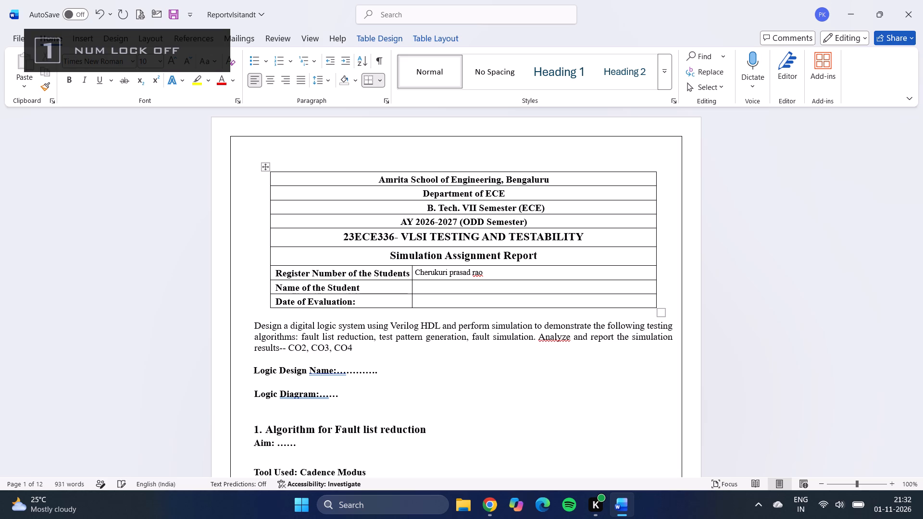
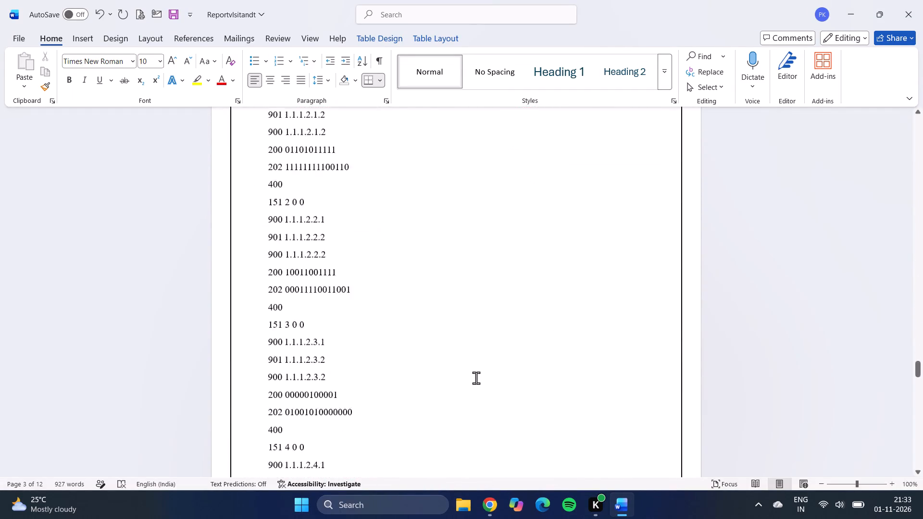
Review the rest of the bordered report, from the test pattern listing and coverage statistics to the experiment comparison table and Observation section.
{"action": "scroll", "coordinate": [476, 378], "scroll_direction": "down", "scroll_amount": 3}
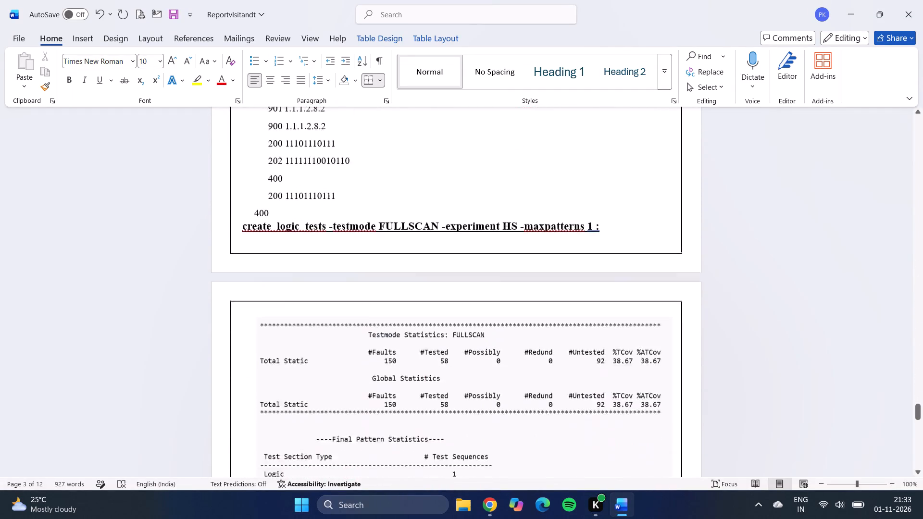
{"action": "scroll", "coordinate": [476, 378], "scroll_direction": "down", "scroll_amount": 2}
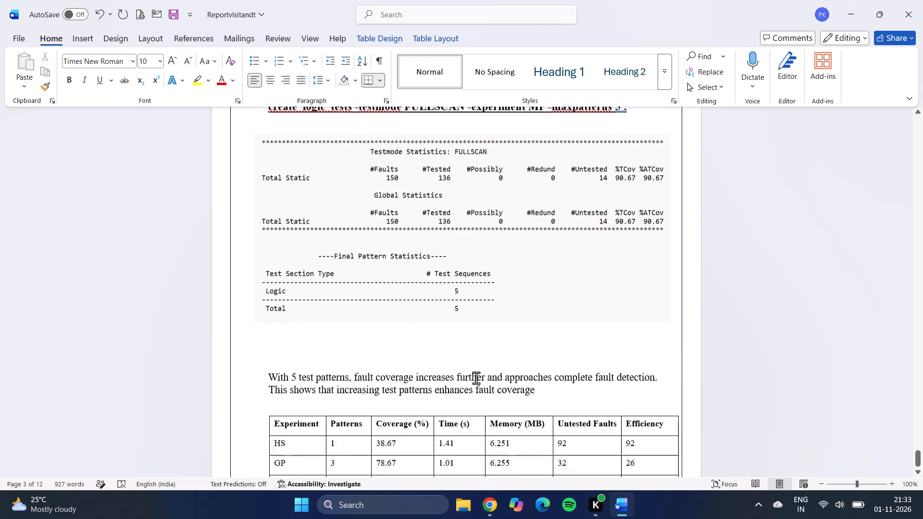
{"action": "scroll", "coordinate": [476, 378], "scroll_direction": "down", "scroll_amount": 2}
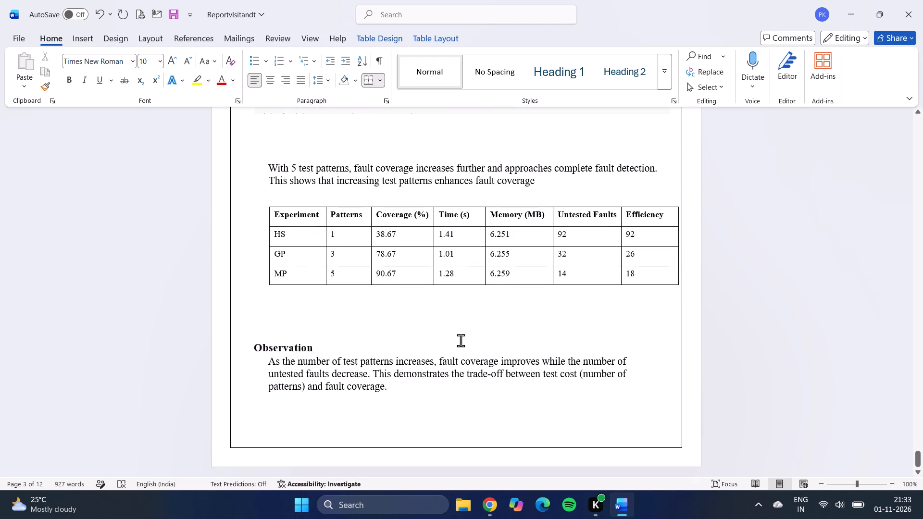
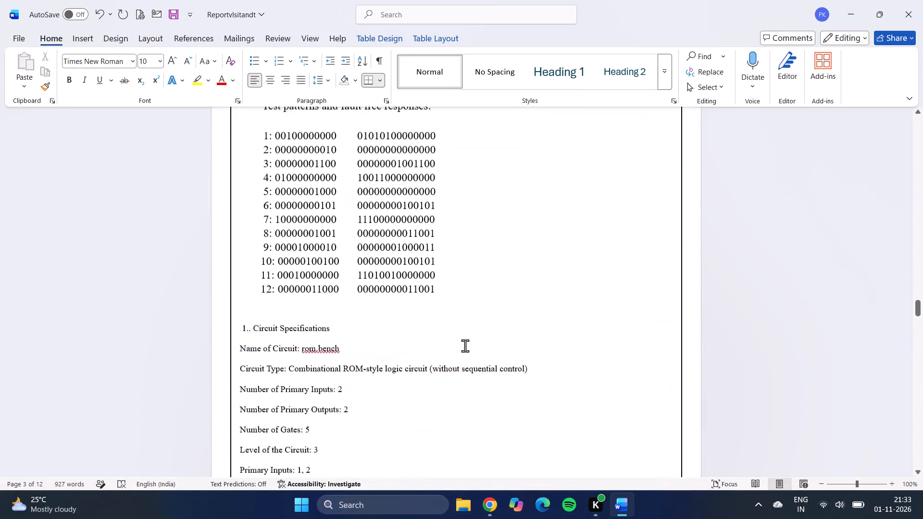
Review the bordered report backwards from the rom.bench circuit specifications through the Atalanta output and fault results to the Verilog and .BENCH code headings.
{"action": "scroll", "coordinate": [465, 346], "scroll_direction": "up", "scroll_amount": 2}
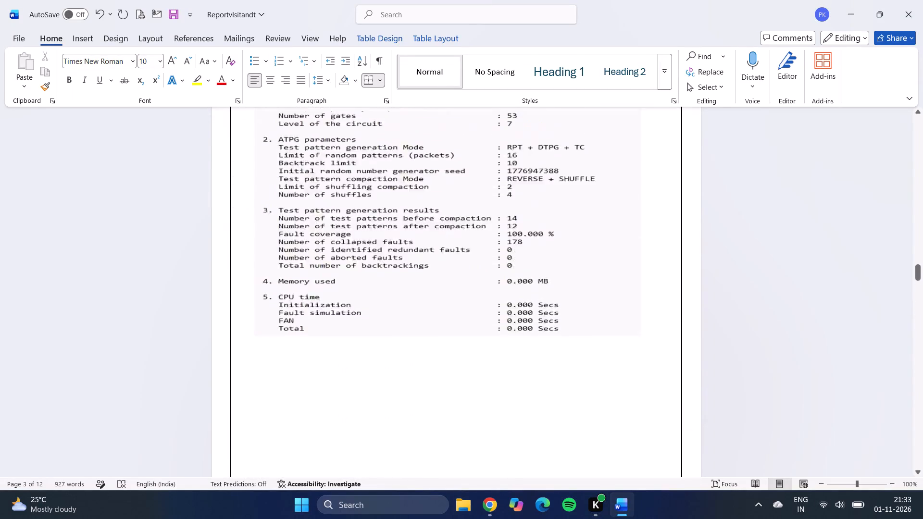
{"action": "scroll", "coordinate": [465, 346], "scroll_direction": "up", "scroll_amount": 2}
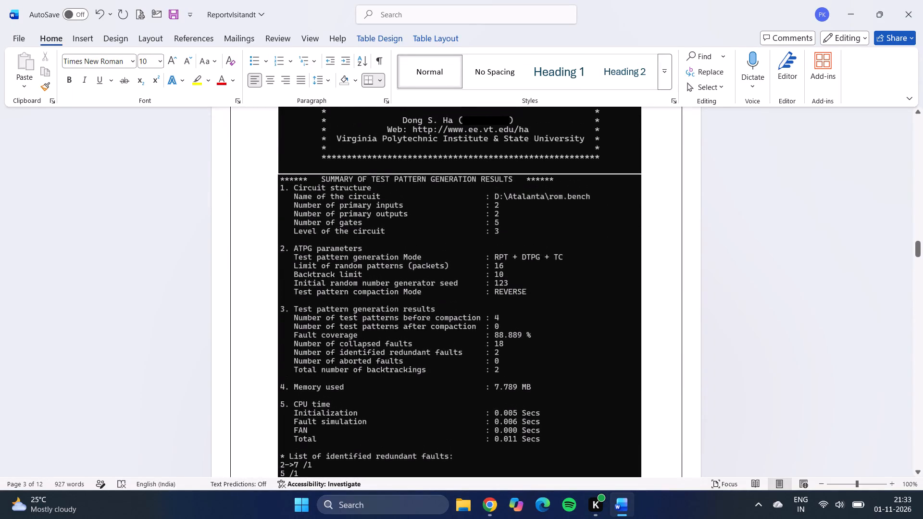
{"action": "scroll", "coordinate": [465, 346], "scroll_direction": "up", "scroll_amount": 4}
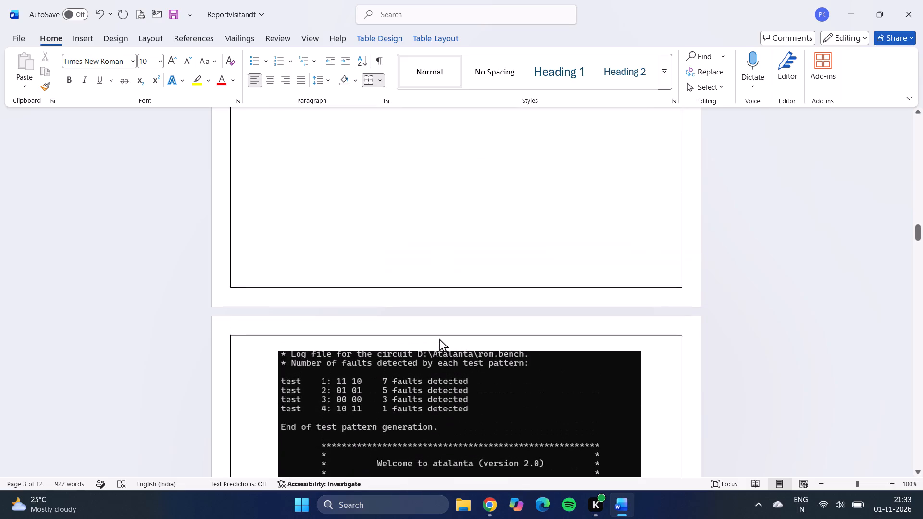
{"action": "scroll", "coordinate": [439, 338], "scroll_direction": "up", "scroll_amount": 1}
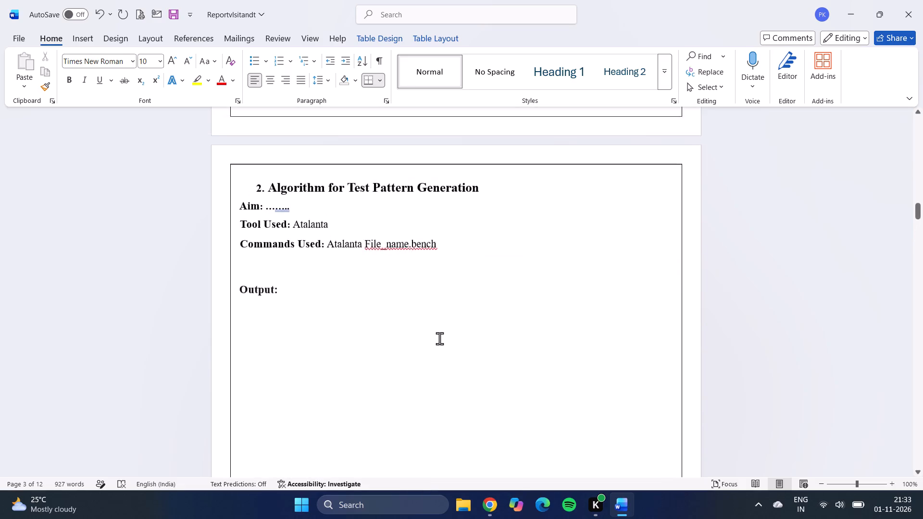
{"action": "scroll", "coordinate": [439, 338], "scroll_direction": "up", "scroll_amount": 1}
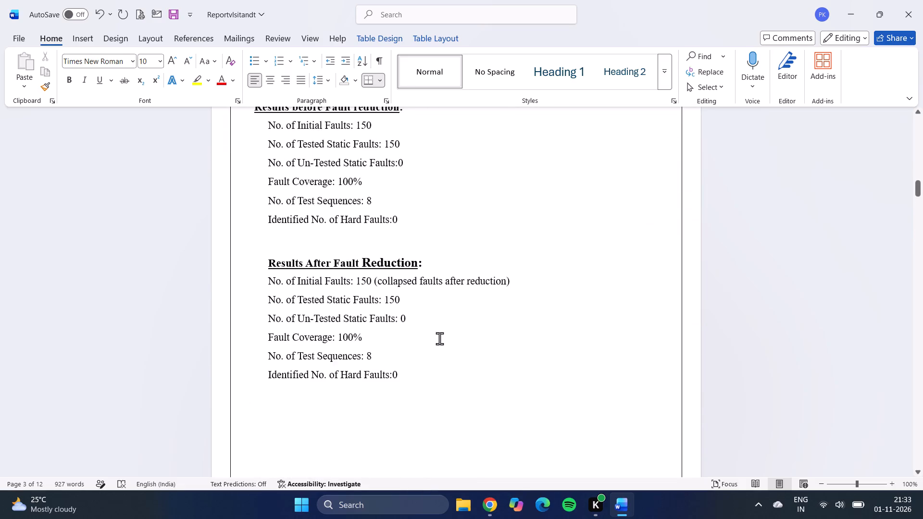
{"action": "scroll", "coordinate": [439, 338], "scroll_direction": "up", "scroll_amount": 1}
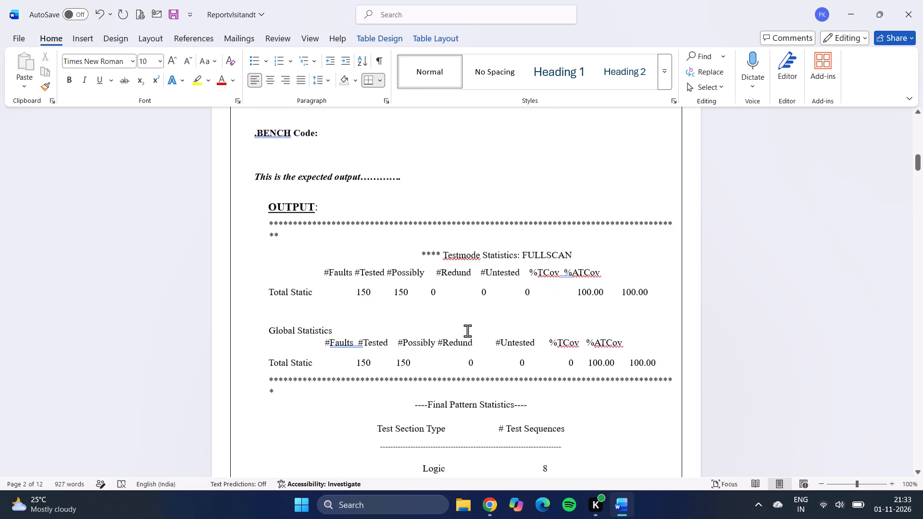
{"action": "scroll", "coordinate": [436, 314], "scroll_direction": "up", "scroll_amount": 2}
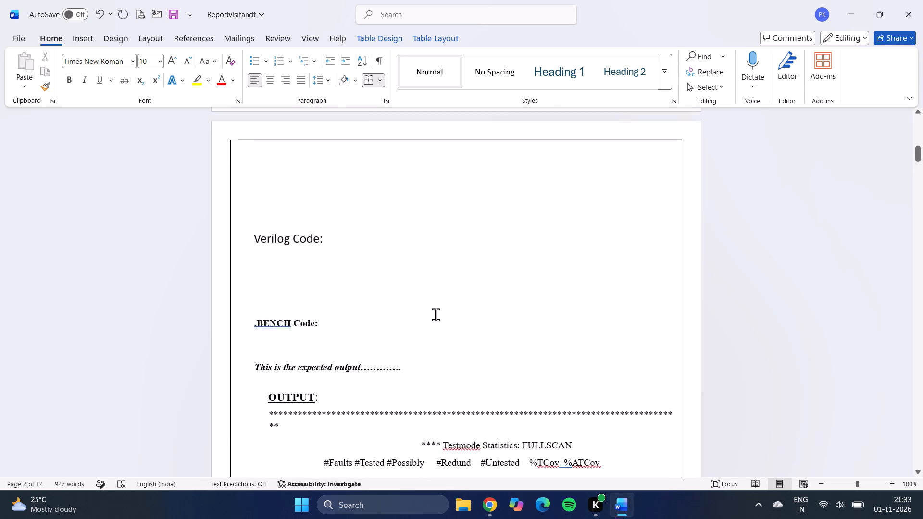
{"action": "scroll", "coordinate": [436, 314], "scroll_direction": "up", "scroll_amount": 1}
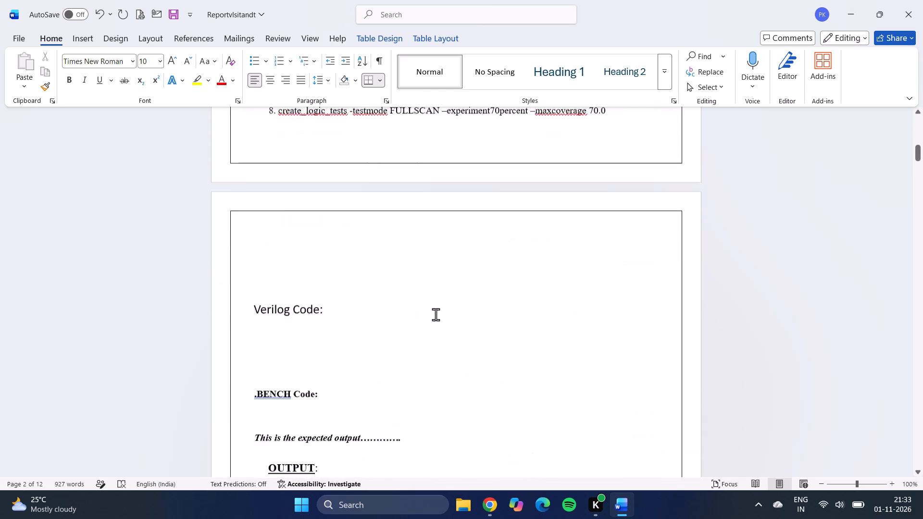
{"action": "scroll", "coordinate": [436, 314], "scroll_direction": "up", "scroll_amount": 1}
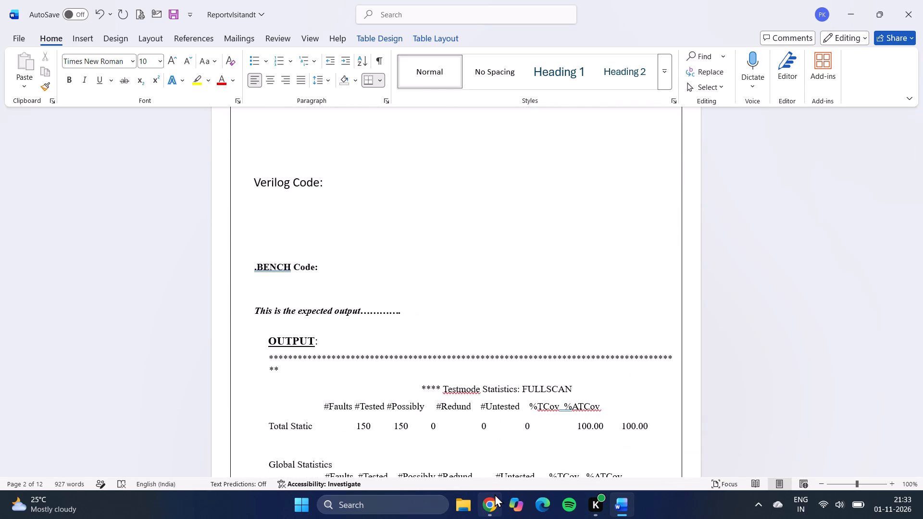
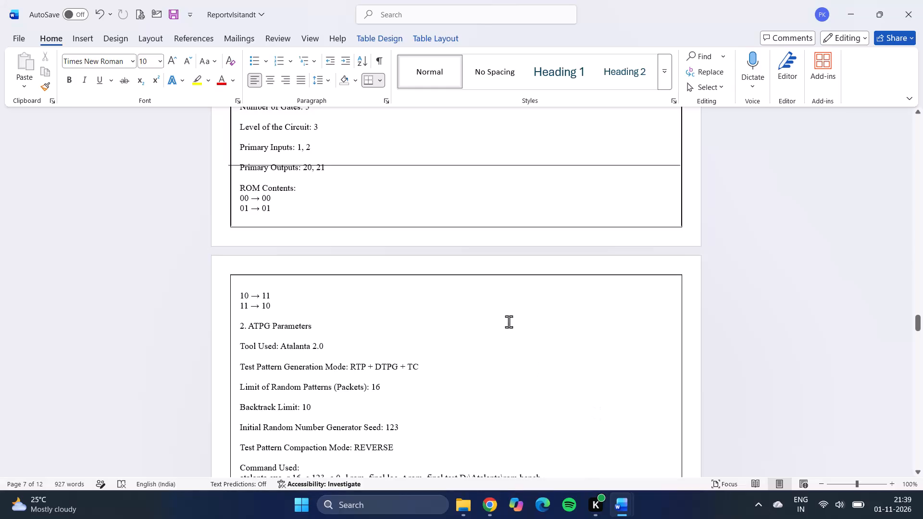
Review the fault simulation commands in Reportvlsitandt and the Simulation Assignment Report Format document's output, test statistics and closing observation.
{"action": "left_click", "coordinate": [429, 170]}
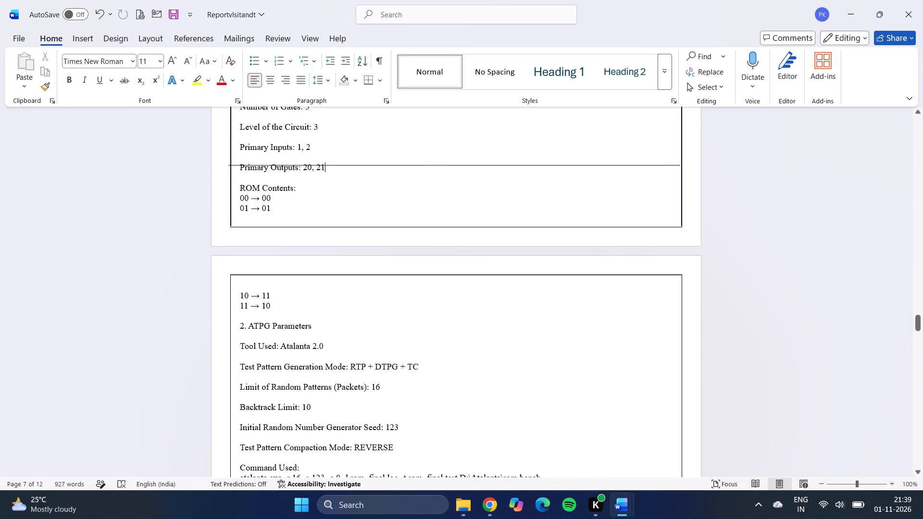
{"action": "scroll", "coordinate": [540, 297], "scroll_direction": "down", "scroll_amount": 1}
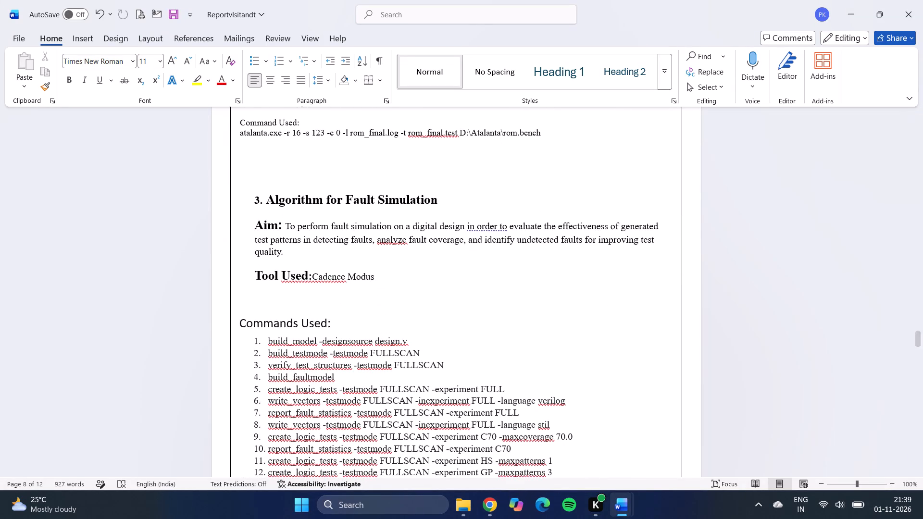
{"action": "left_click", "coordinate": [665, 440]}
{"action": "scroll", "coordinate": [539, 424], "scroll_direction": "down", "scroll_amount": 2, "text": "ctrl"}
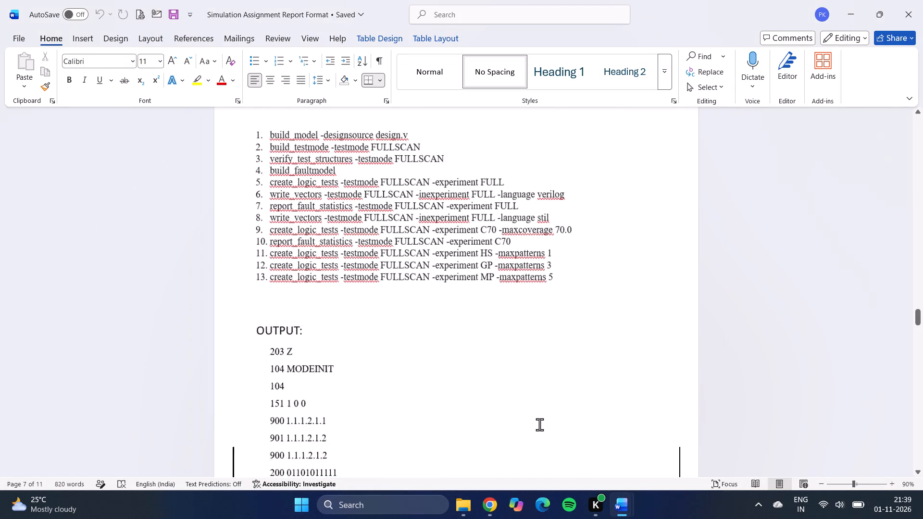
{"action": "scroll", "coordinate": [539, 424], "scroll_direction": "down", "scroll_amount": 1}
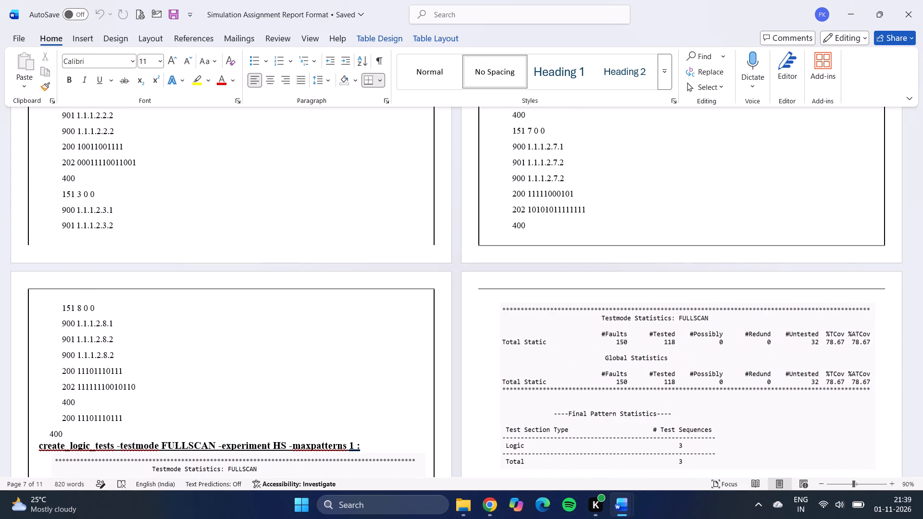
{"action": "scroll", "coordinate": [579, 432], "scroll_direction": "up", "scroll_amount": 2, "text": "ctrl"}
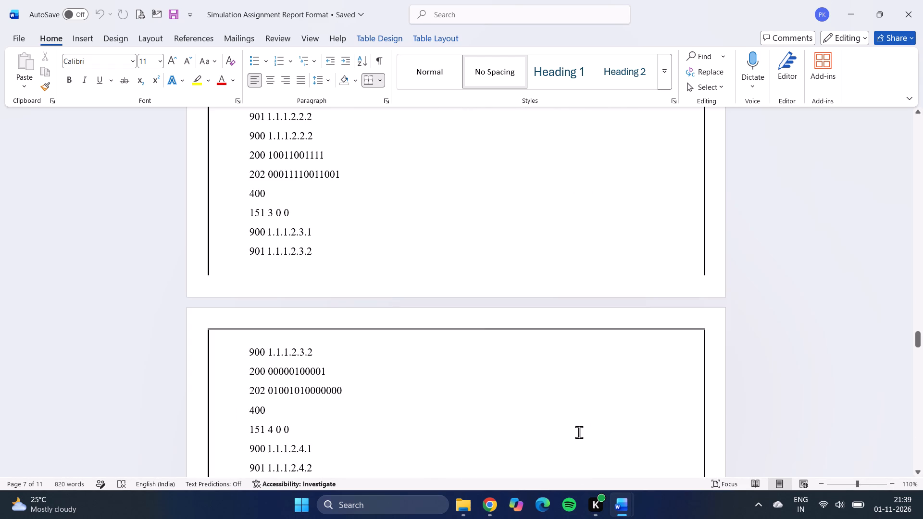
{"action": "scroll", "coordinate": [579, 432], "scroll_direction": "down", "scroll_amount": 2}
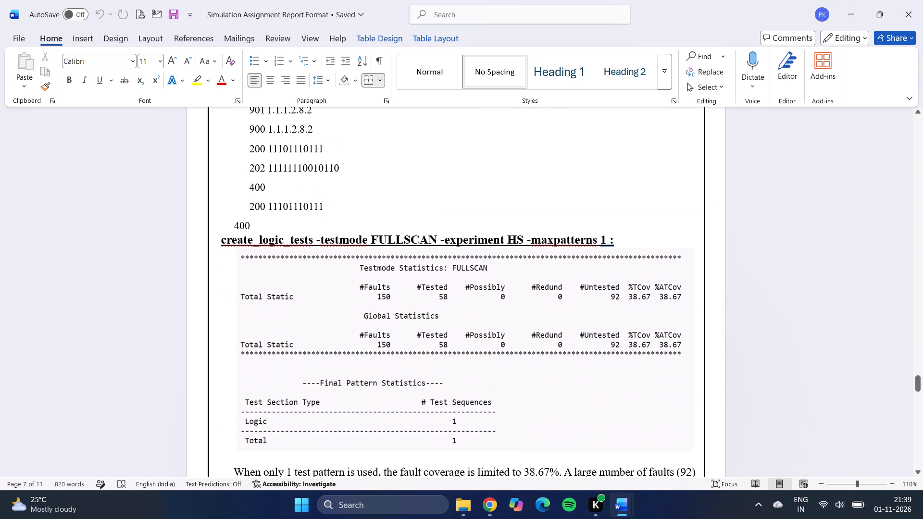
{"action": "scroll", "coordinate": [460, 400], "scroll_direction": "down", "scroll_amount": 1}
{"action": "scroll", "coordinate": [460, 400], "scroll_direction": "down", "scroll_amount": 1, "text": "ctrl"}
{"action": "scroll", "coordinate": [460, 400], "scroll_direction": "down", "scroll_amount": 1}
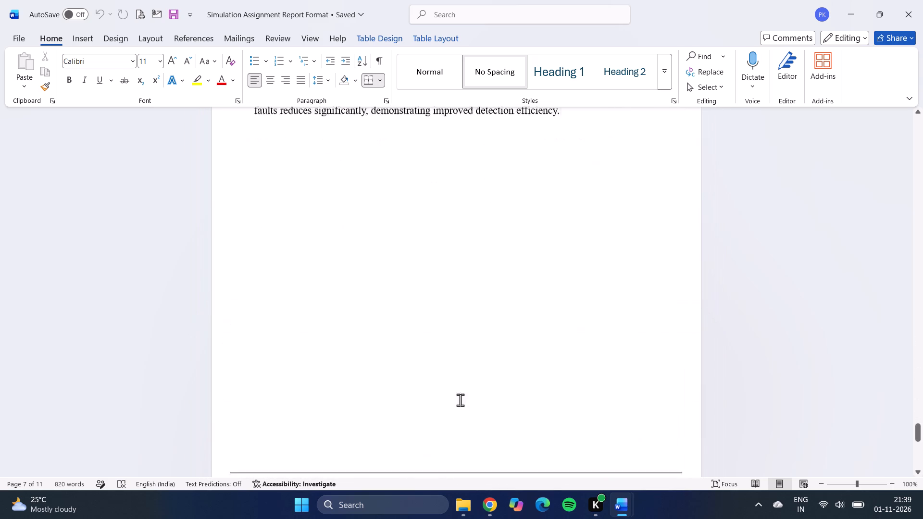
{"action": "scroll", "coordinate": [460, 400], "scroll_direction": "down", "scroll_amount": 3}
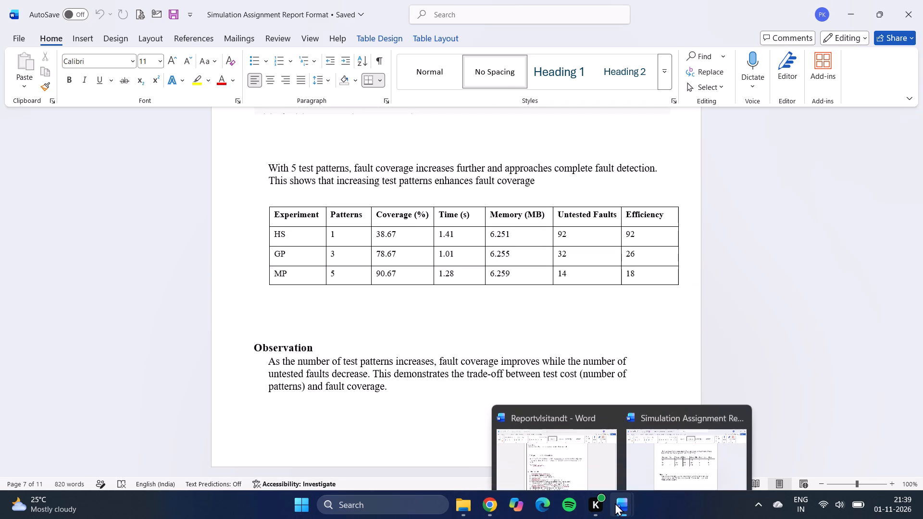
Compare the fault simulation output and create_logic_tests statistics between Reportvlsitandt and Simulation Assignment Report Format, working back to each OUTPUT heading.
{"action": "left_click", "coordinate": [563, 444]}
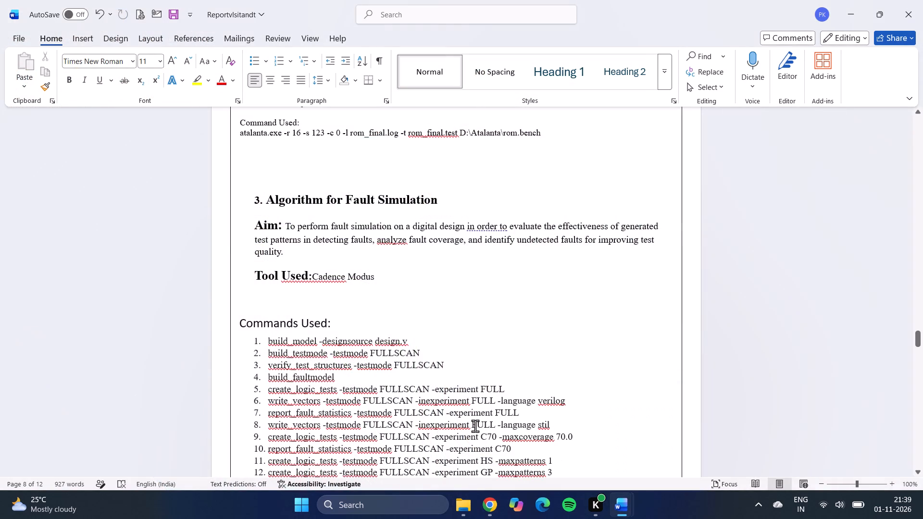
{"action": "scroll", "coordinate": [475, 426], "scroll_direction": "down", "scroll_amount": 2}
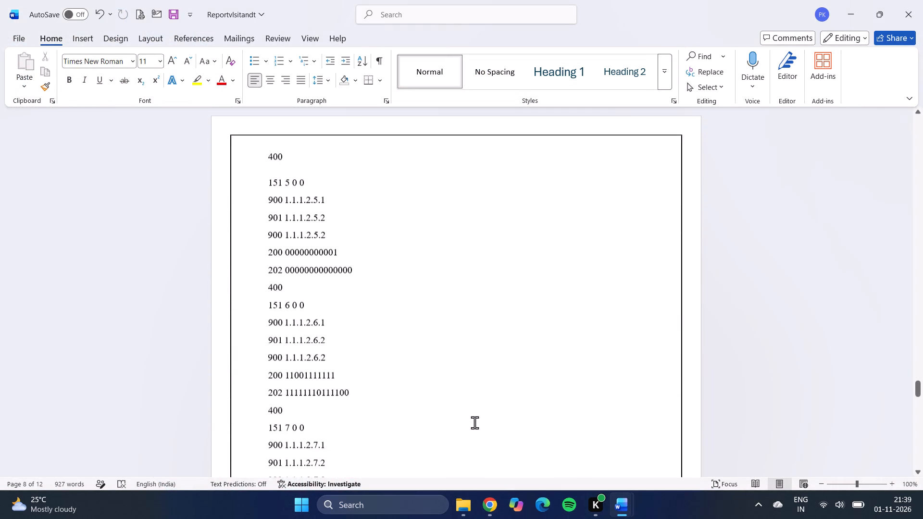
{"action": "scroll", "coordinate": [475, 419], "scroll_direction": "down", "scroll_amount": 1}
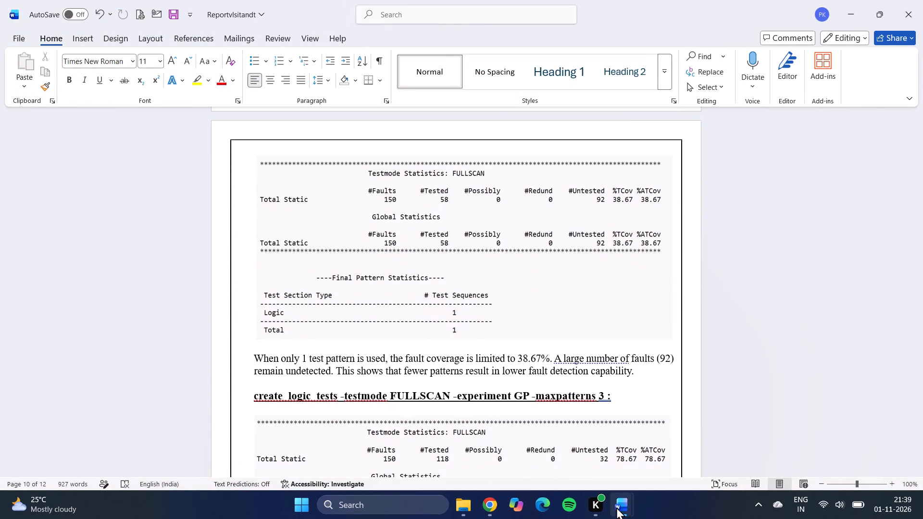
{"action": "left_click", "coordinate": [643, 465]}
{"action": "scroll", "coordinate": [536, 432], "scroll_direction": "up", "scroll_amount": 1}
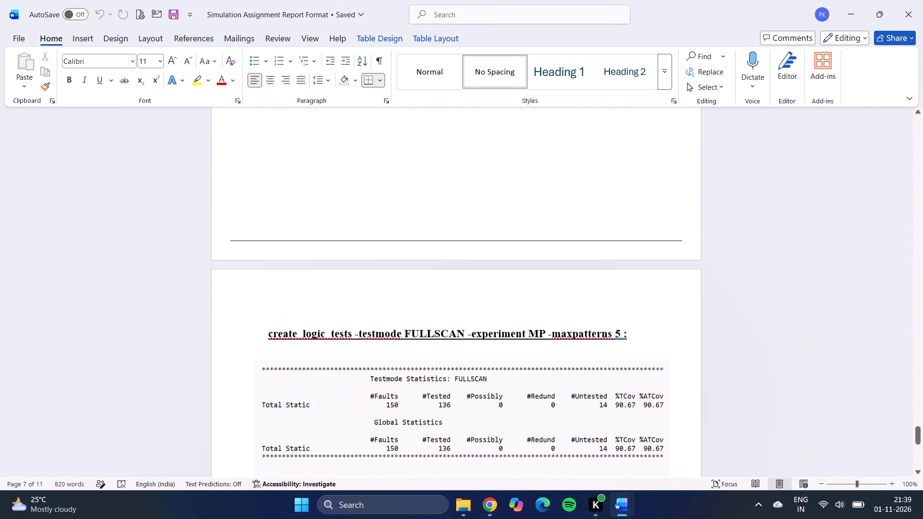
{"action": "scroll", "coordinate": [536, 432], "scroll_direction": "up", "scroll_amount": 2}
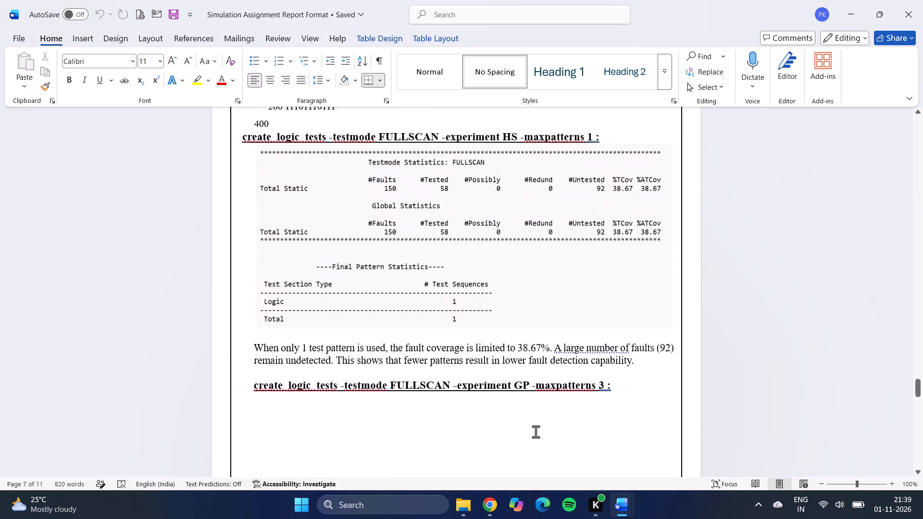
{"action": "scroll", "coordinate": [536, 432], "scroll_direction": "up", "scroll_amount": 2}
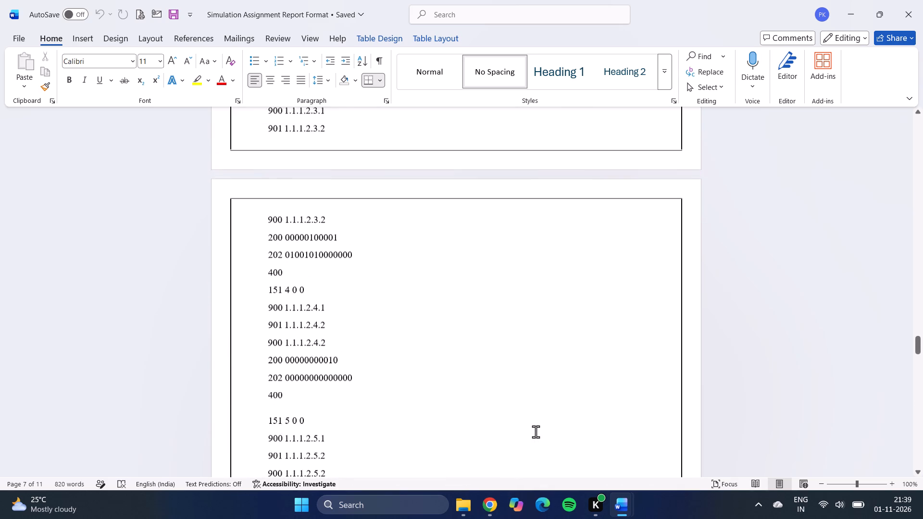
{"action": "scroll", "coordinate": [536, 432], "scroll_direction": "up", "scroll_amount": 1}
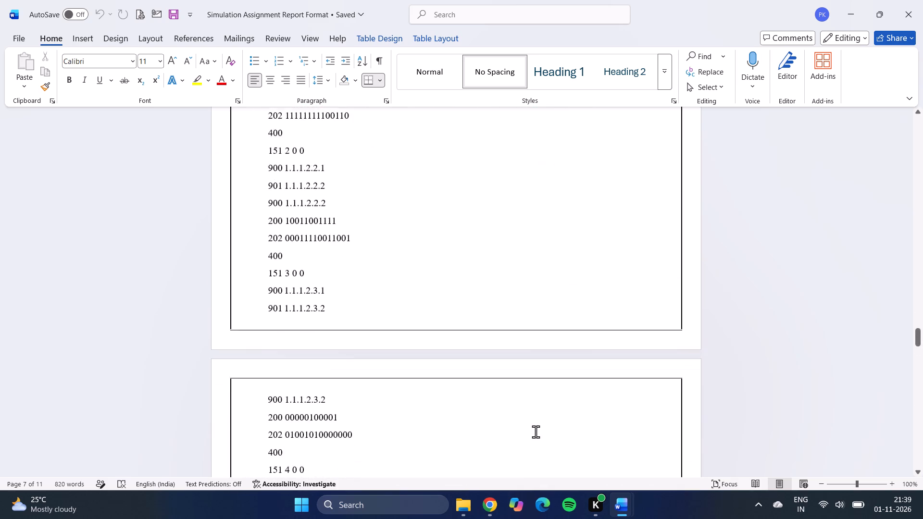
{"action": "scroll", "coordinate": [536, 432], "scroll_direction": "up", "scroll_amount": 1}
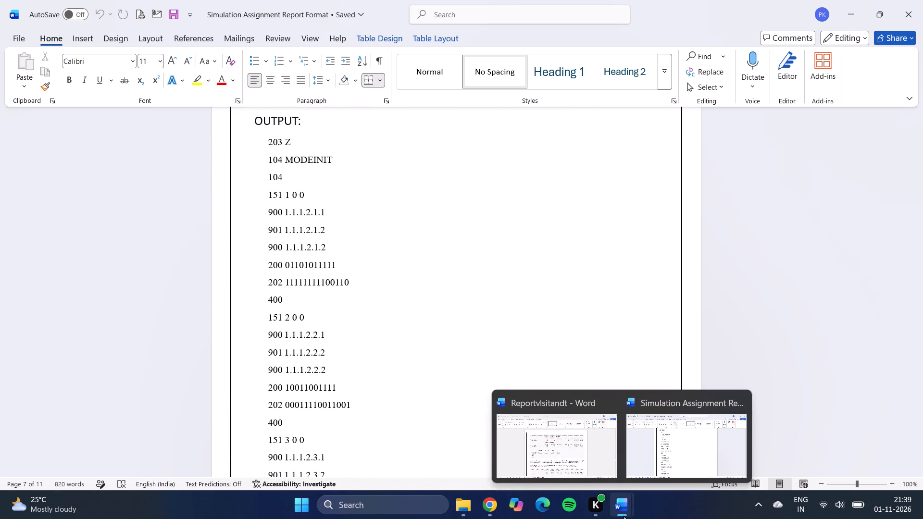
{"action": "left_click", "coordinate": [579, 465]}
{"action": "scroll", "coordinate": [466, 438], "scroll_direction": "up", "scroll_amount": 1}
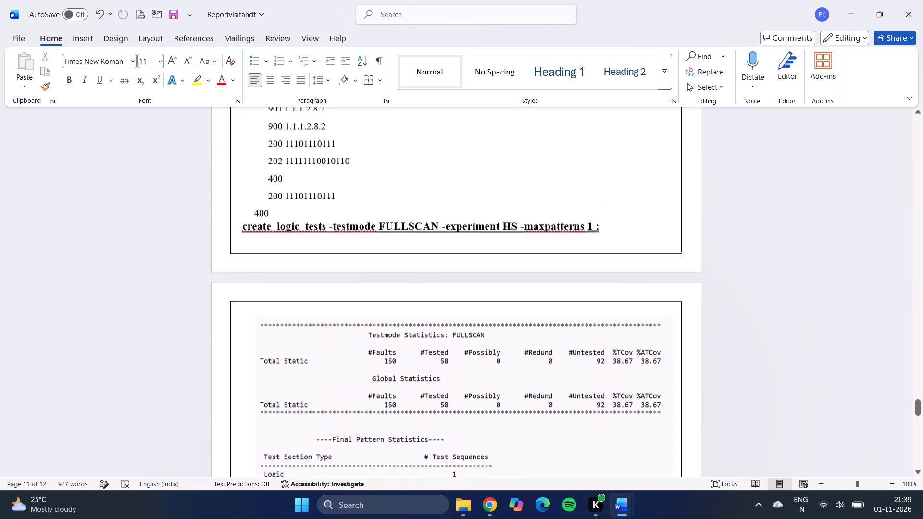
{"action": "scroll", "coordinate": [466, 438], "scroll_direction": "up", "scroll_amount": 2}
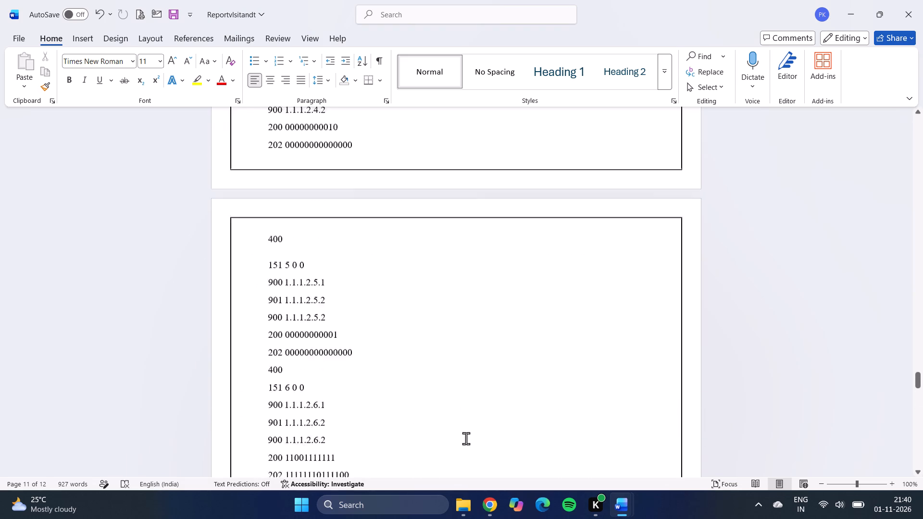
{"action": "scroll", "coordinate": [466, 438], "scroll_direction": "up", "scroll_amount": 1}
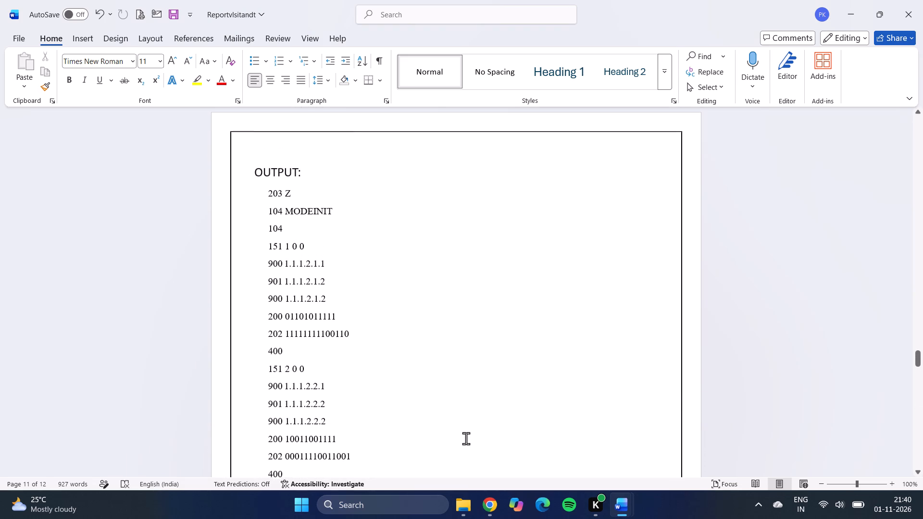
{"action": "scroll", "coordinate": [466, 438], "scroll_direction": "up", "scroll_amount": 1}
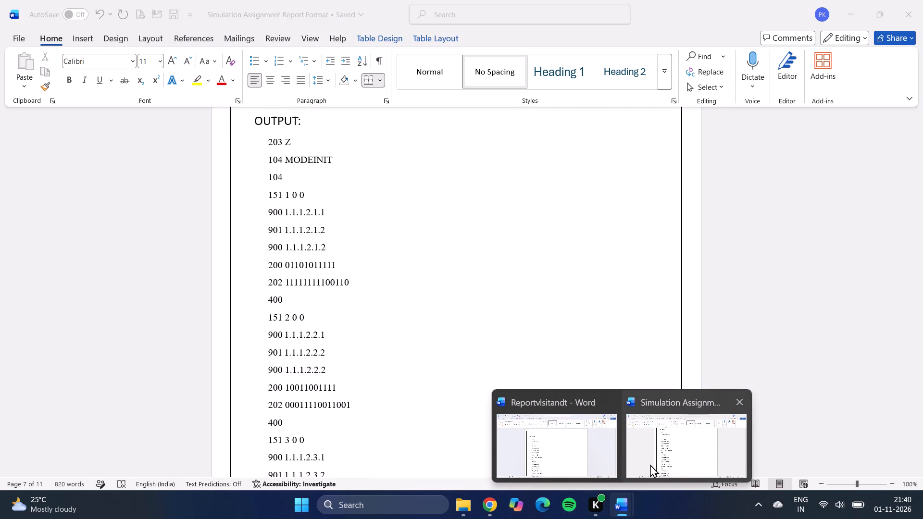
Examine Simulation Assignment Report Format from the OUTPUT listing through the HS, GP and MP experiment results to the final Observation.
{"action": "left_click", "coordinate": [655, 462]}
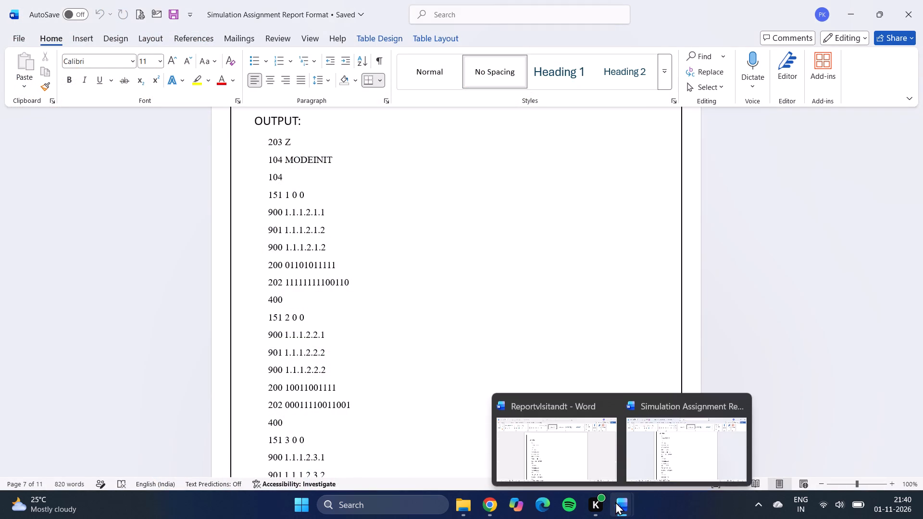
{"action": "left_click", "coordinate": [700, 453]}
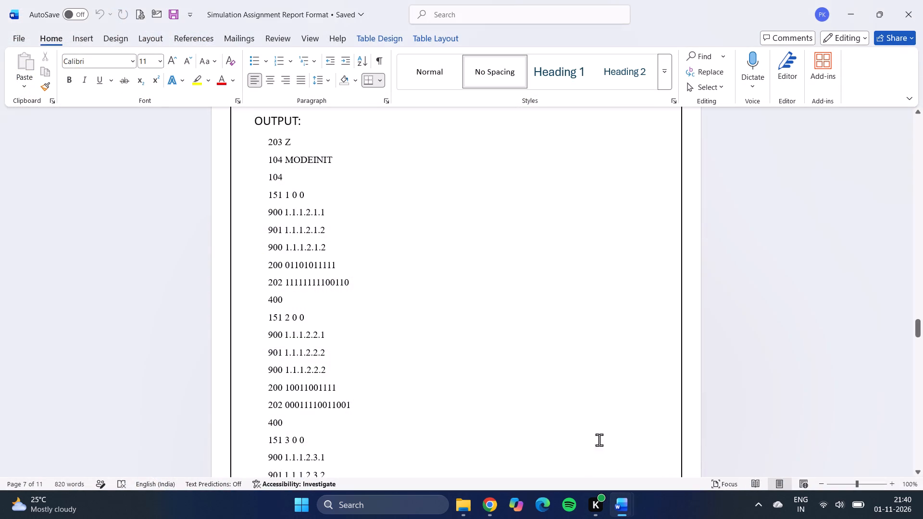
{"action": "scroll", "coordinate": [585, 434], "scroll_direction": "down", "scroll_amount": 1}
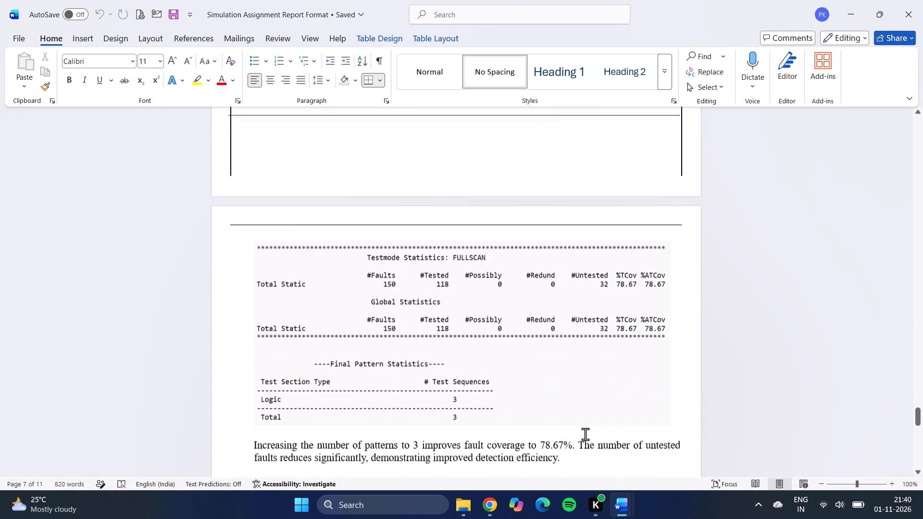
{"action": "scroll", "coordinate": [585, 434], "scroll_direction": "down", "scroll_amount": 1}
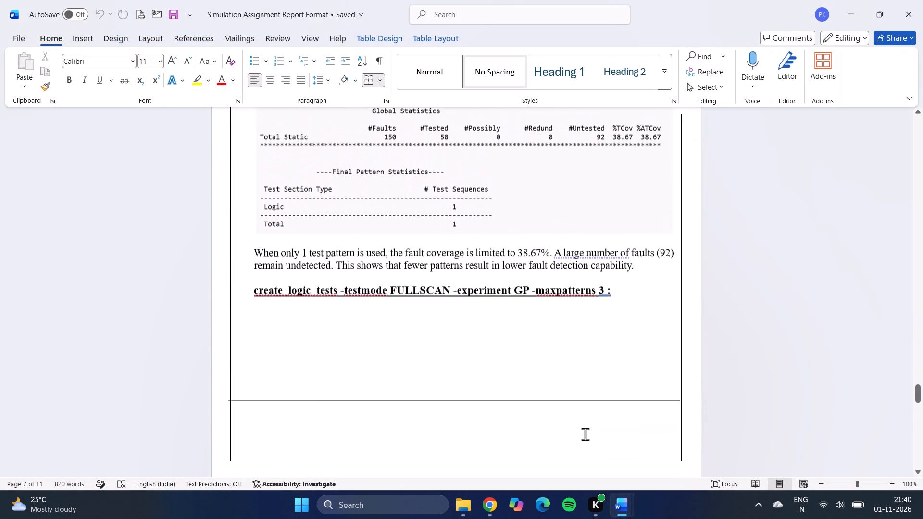
{"action": "scroll", "coordinate": [585, 434], "scroll_direction": "down", "scroll_amount": 2}
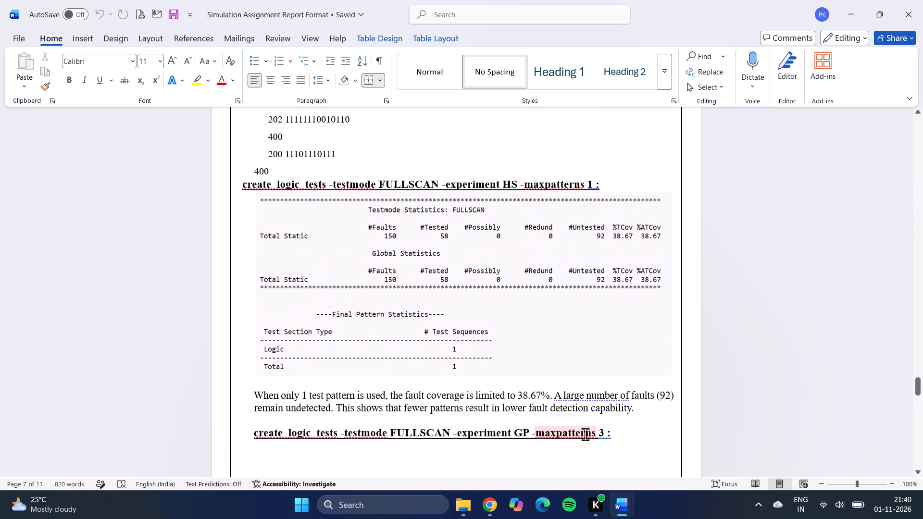
{"action": "scroll", "coordinate": [585, 434], "scroll_direction": "down", "scroll_amount": 2}
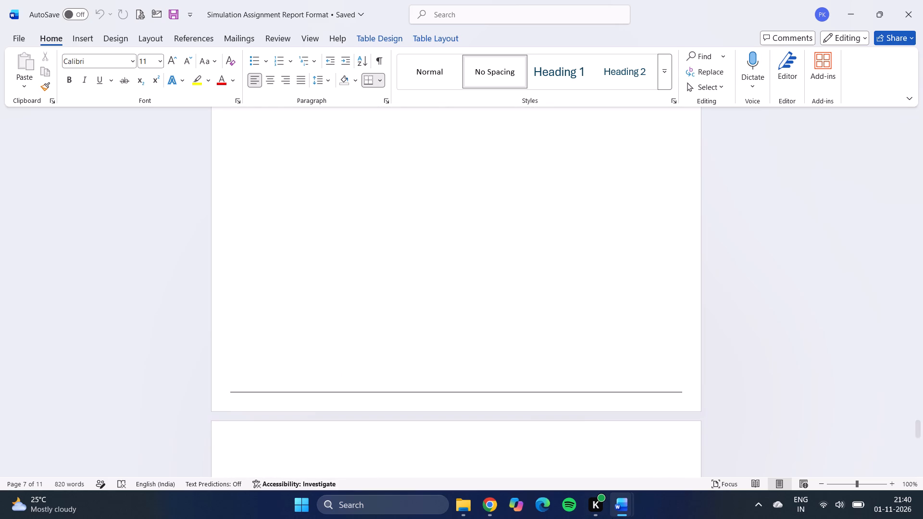
{"action": "scroll", "coordinate": [528, 412], "scroll_direction": "down", "scroll_amount": 3}
{"action": "scroll", "coordinate": [427, 401], "scroll_direction": "down", "scroll_amount": 4}
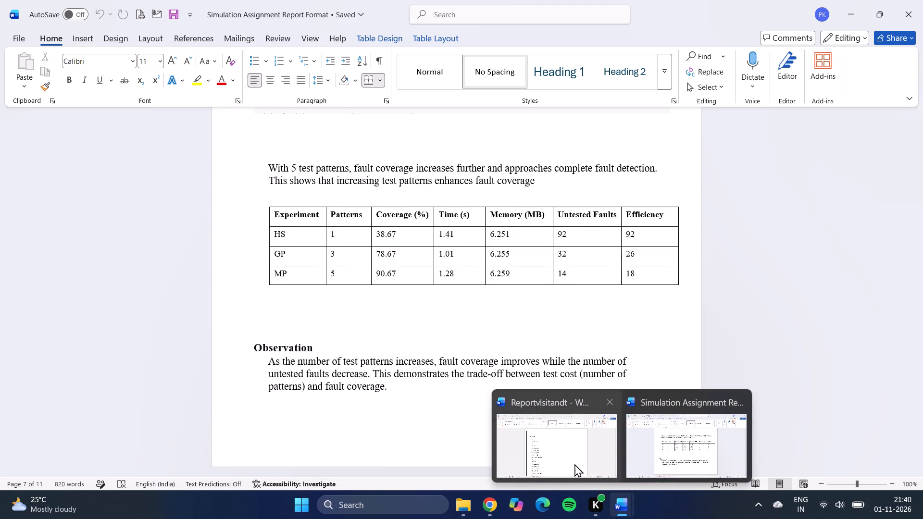
Switch to Reportvlsitandt and go back to its opening logic design fields and the Algorithm for Fault list reduction section.
{"action": "left_click", "coordinate": [574, 464]}
{"action": "scroll", "coordinate": [460, 420], "scroll_direction": "up", "scroll_amount": 6}
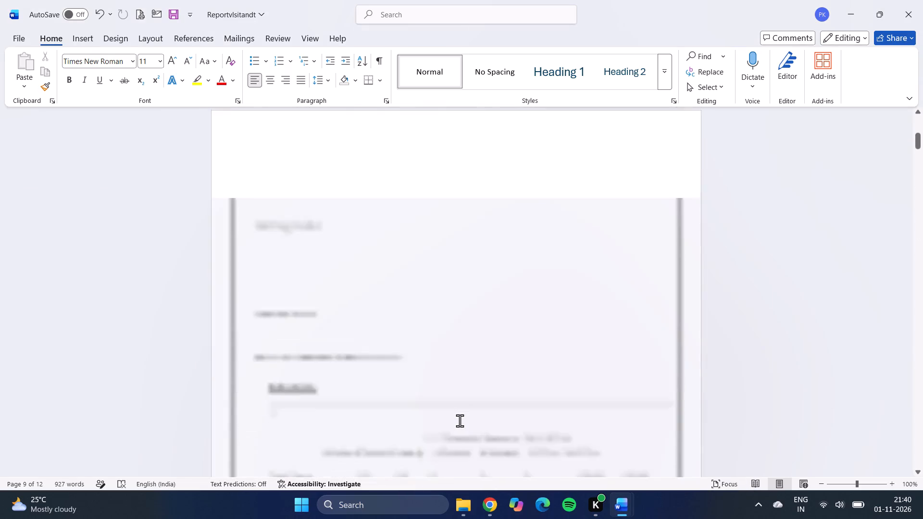
{"action": "scroll", "coordinate": [460, 420], "scroll_direction": "up", "scroll_amount": 4}
{"action": "scroll", "coordinate": [460, 420], "scroll_direction": "down", "scroll_amount": 1}
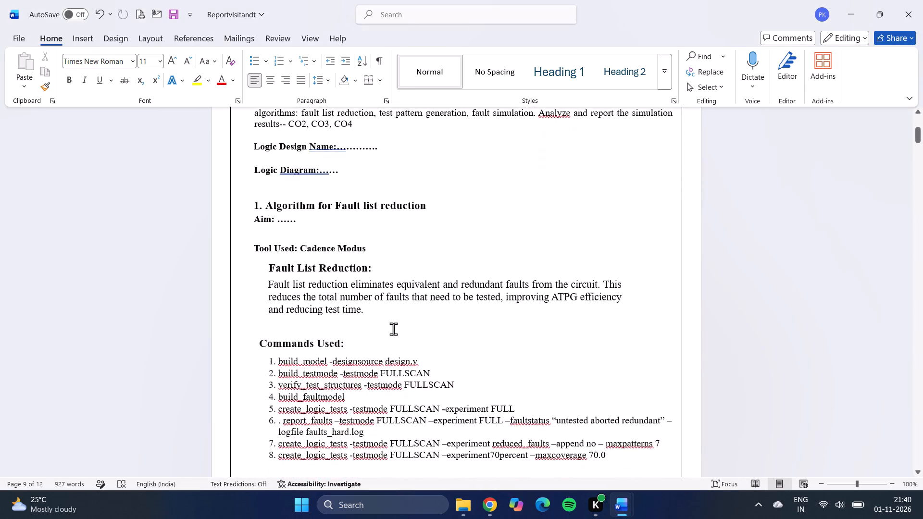
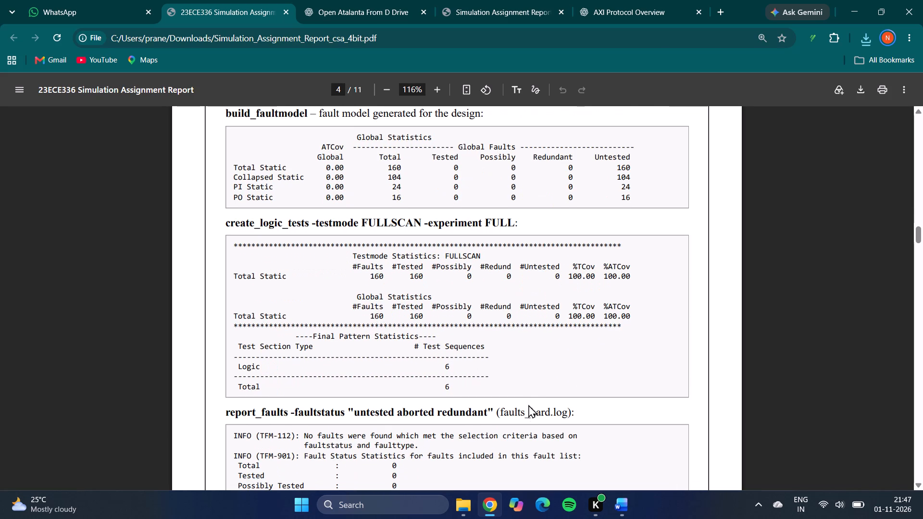
{"action": "scroll", "coordinate": [528, 405], "scroll_direction": "down", "scroll_amount": 1}
{"action": "left_click_drag", "start_coordinate": [523, 396], "coordinate": [696, 392]}
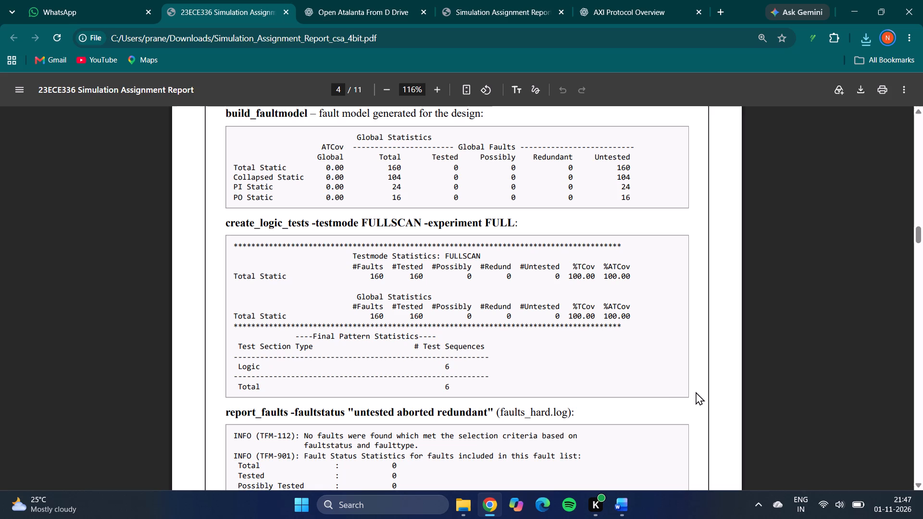
{"action": "left_click_drag", "start_coordinate": [696, 392], "coordinate": [695, 296]}
{"action": "left_click_drag", "start_coordinate": [695, 296], "coordinate": [646, 296]}
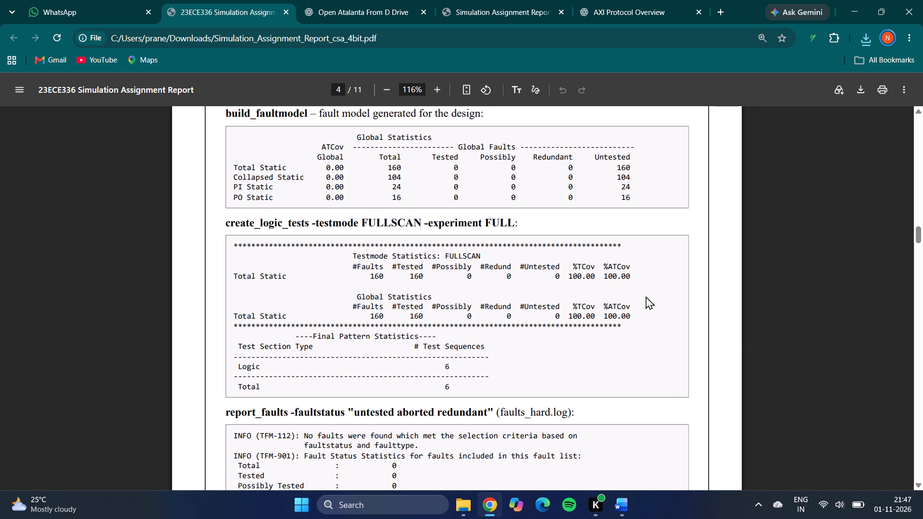
{"action": "left_click_drag", "start_coordinate": [646, 296], "coordinate": [648, 405]}
{"action": "scroll", "coordinate": [648, 405], "scroll_direction": "down", "scroll_amount": 1}
{"action": "scroll", "coordinate": [461, 365], "scroll_direction": "down", "scroll_amount": 1}
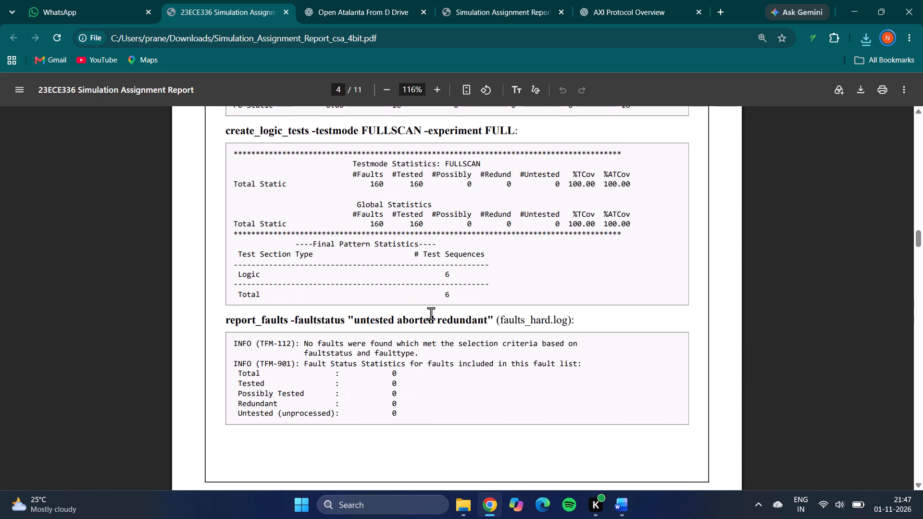
{"action": "scroll", "coordinate": [431, 313], "scroll_direction": "down", "scroll_amount": 1}
{"action": "scroll", "coordinate": [345, 307], "scroll_direction": "down", "scroll_amount": 1}
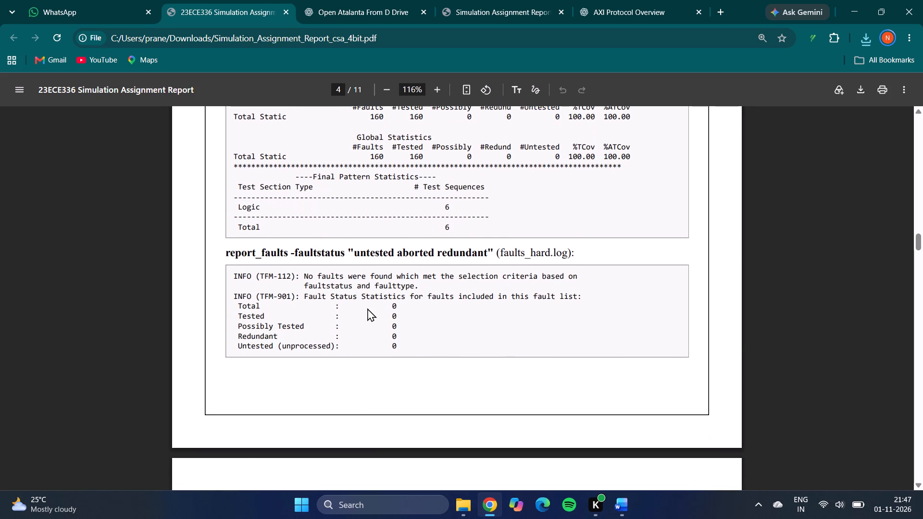
{"action": "scroll", "coordinate": [367, 308], "scroll_direction": "down", "scroll_amount": 1}
{"action": "scroll", "coordinate": [426, 261], "scroll_direction": "down", "scroll_amount": 2}
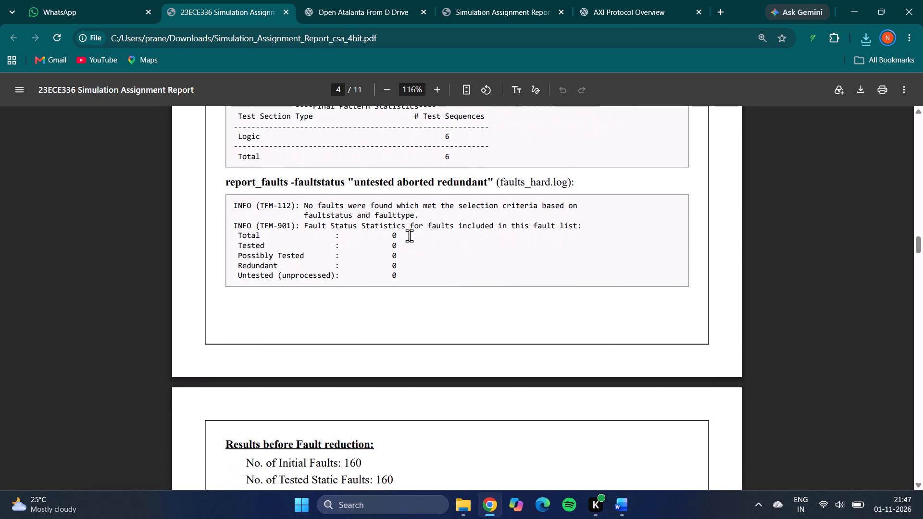
{"action": "scroll", "coordinate": [346, 296], "scroll_direction": "up", "scroll_amount": 1}
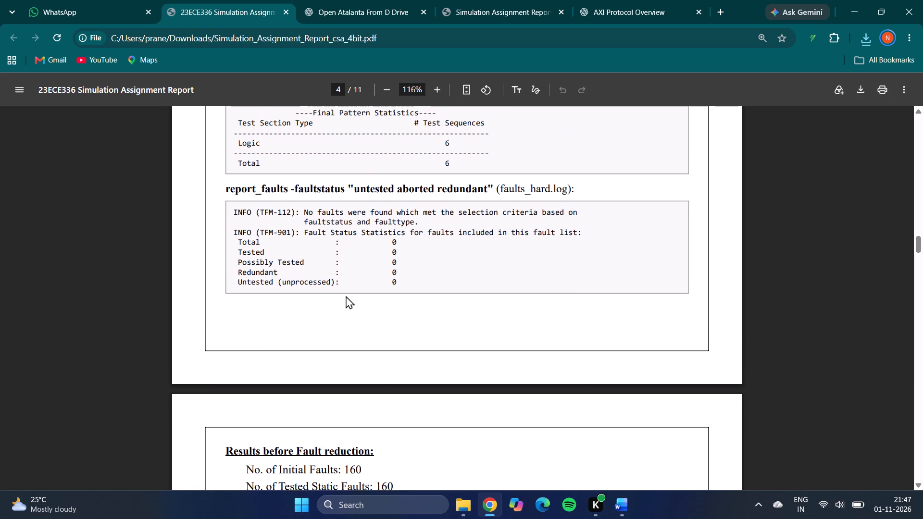
{"action": "scroll", "coordinate": [346, 296], "scroll_direction": "up", "scroll_amount": 1}
{"action": "scroll", "coordinate": [348, 326], "scroll_direction": "down", "scroll_amount": 3}
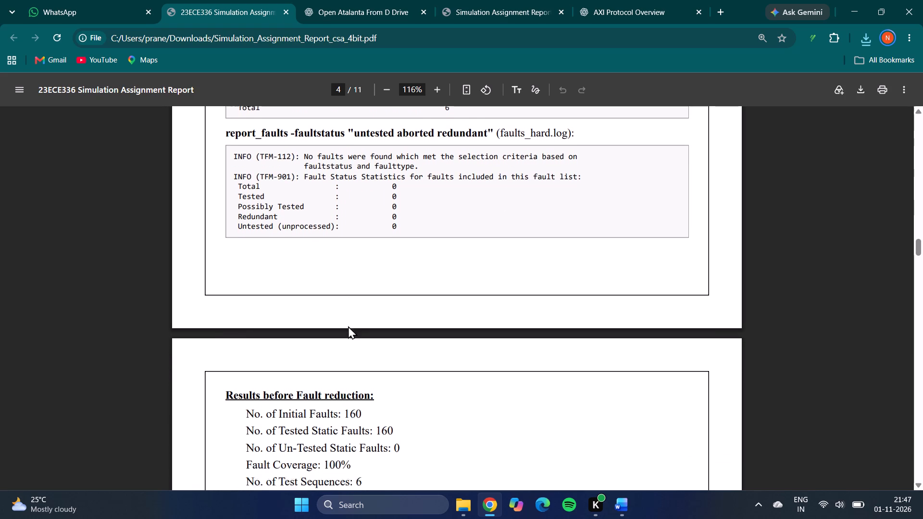
Read the results before and after fault reduction and the Atalanta test pattern generation section.
{"action": "scroll", "coordinate": [374, 368], "scroll_direction": "down", "scroll_amount": 2}
{"action": "scroll", "coordinate": [410, 391], "scroll_direction": "down", "scroll_amount": 2}
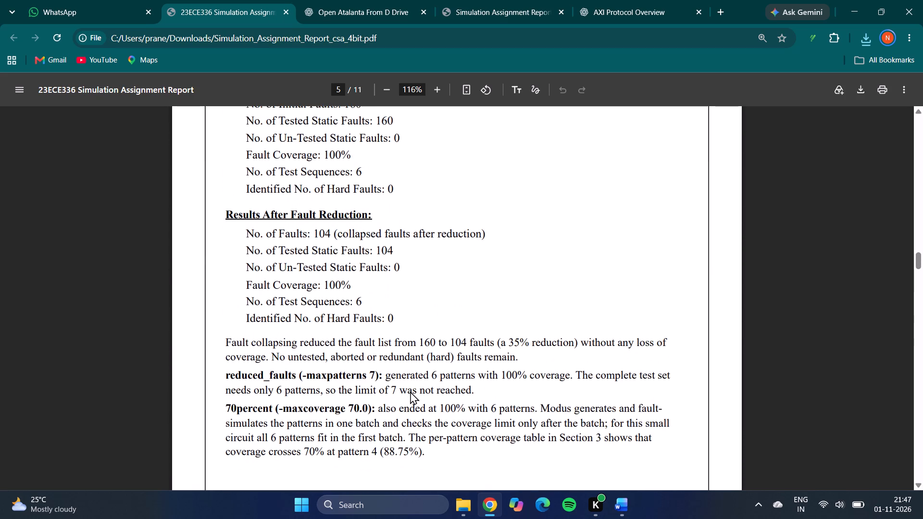
{"action": "scroll", "coordinate": [410, 391], "scroll_direction": "down", "scroll_amount": 5}
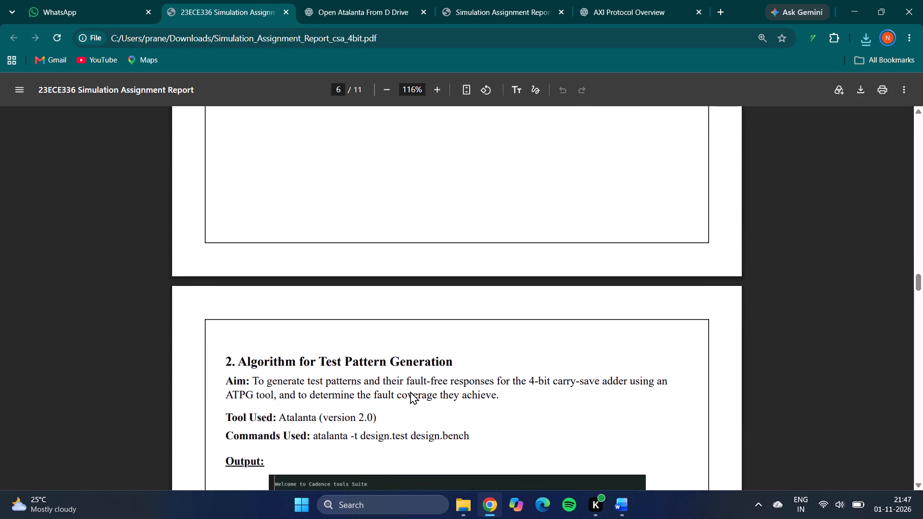
{"action": "scroll", "coordinate": [445, 428], "scroll_direction": "down", "scroll_amount": 6}
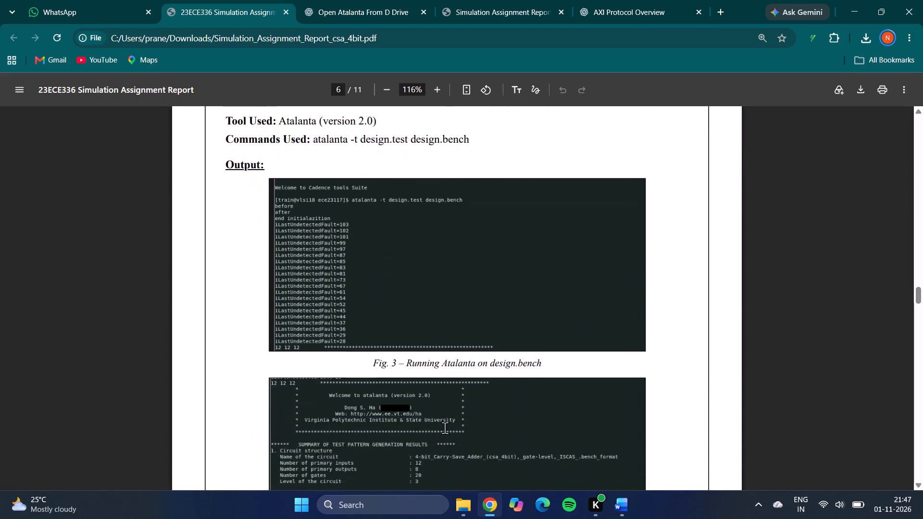
{"action": "scroll", "coordinate": [445, 428], "scroll_direction": "down", "scroll_amount": 5}
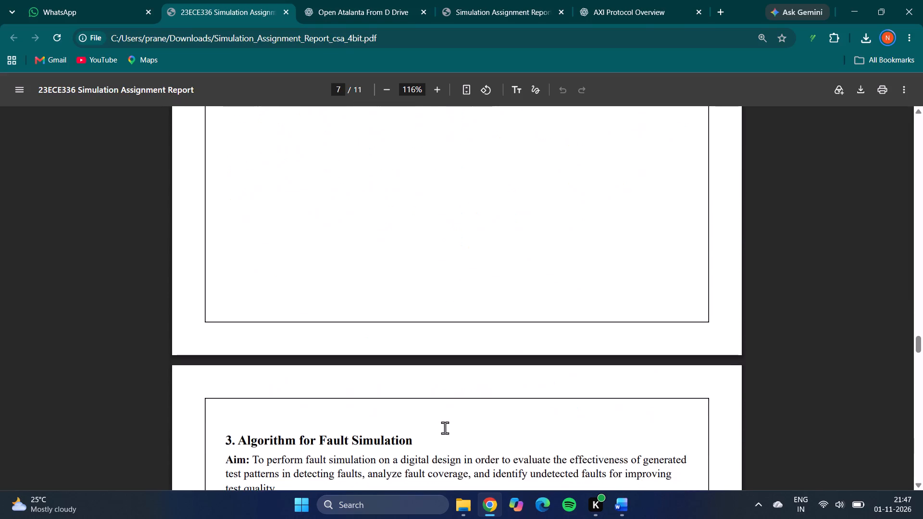
Review the Algorithm for Fault Simulation section's commands, generated vectors, coverage tables and HS, GP and MP experiment outputs.
{"action": "scroll", "coordinate": [445, 428], "scroll_direction": "down", "scroll_amount": 5}
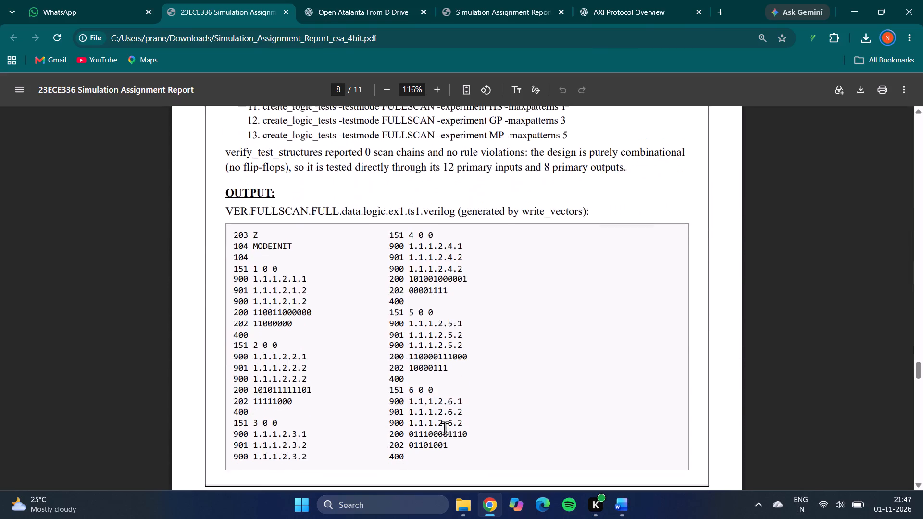
{"action": "scroll", "coordinate": [445, 428], "scroll_direction": "down", "scroll_amount": 4}
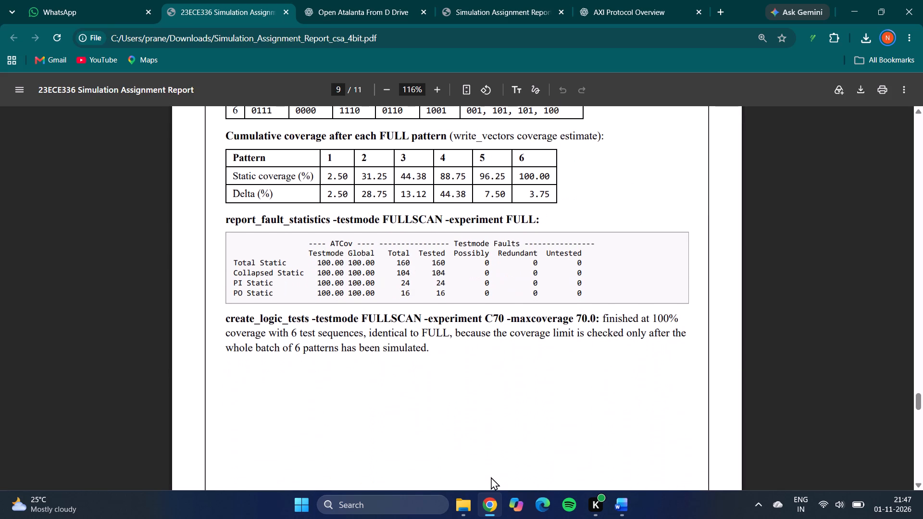
{"action": "scroll", "coordinate": [491, 477], "scroll_direction": "down", "scroll_amount": 2}
{"action": "scroll", "coordinate": [479, 372], "scroll_direction": "down", "scroll_amount": 4}
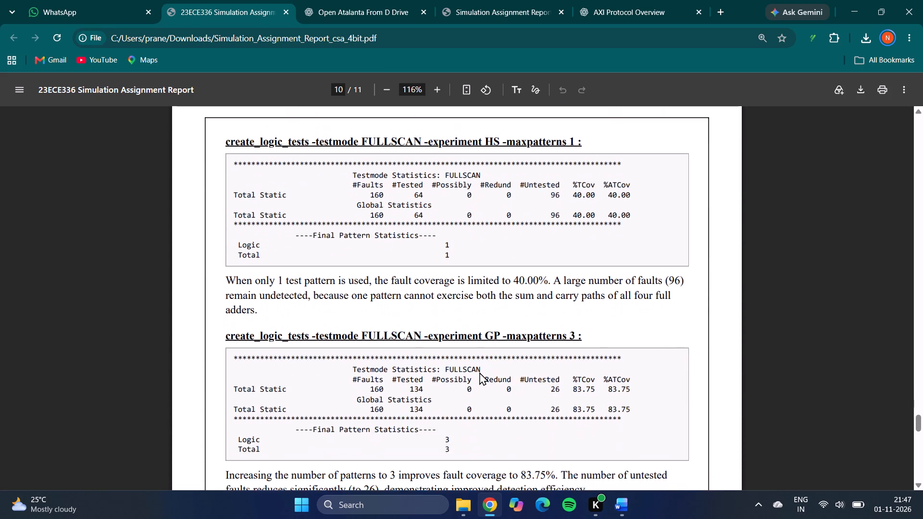
{"action": "scroll", "coordinate": [479, 372], "scroll_direction": "down", "scroll_amount": 3}
Examine the report's final page with the experiment efficiency table, Observation, Comparison of Atalanta and Cadence Modus, and Conclusion.
{"action": "scroll", "coordinate": [479, 372], "scroll_direction": "down", "scroll_amount": 3}
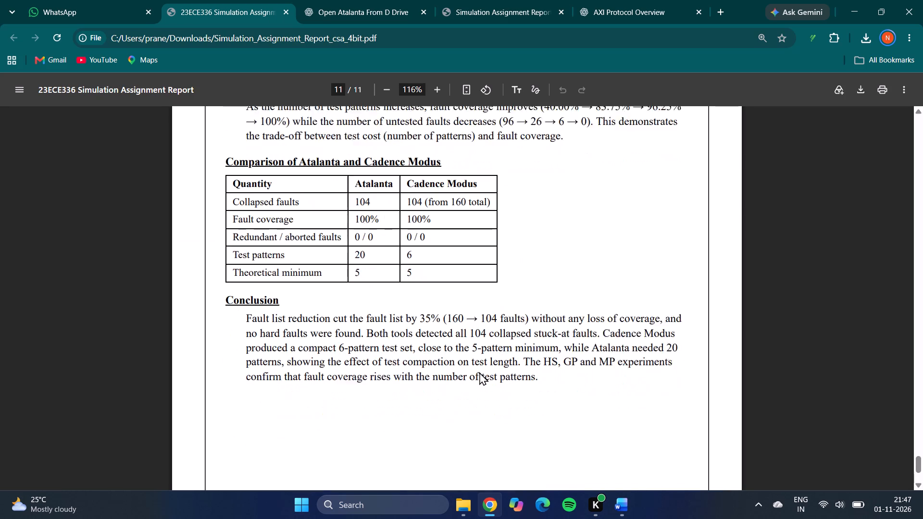
{"action": "scroll", "coordinate": [479, 372], "scroll_direction": "down", "scroll_amount": 1}
{"action": "scroll", "coordinate": [394, 332], "scroll_direction": "down", "scroll_amount": 2}
{"action": "scroll", "coordinate": [394, 332], "scroll_direction": "up", "scroll_amount": 2}
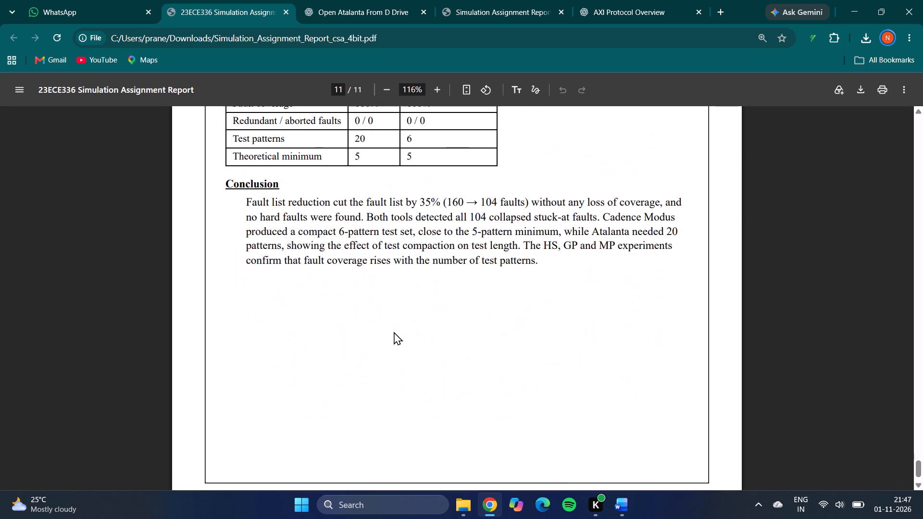
{"action": "scroll", "coordinate": [394, 332], "scroll_direction": "up", "scroll_amount": 4}
{"action": "scroll", "coordinate": [424, 361], "scroll_direction": "up", "scroll_amount": 1}
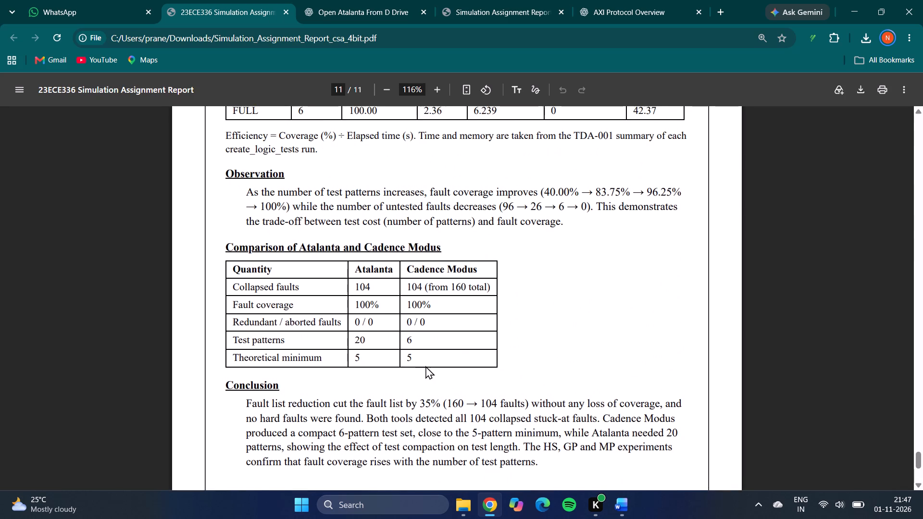
{"action": "scroll", "coordinate": [425, 366], "scroll_direction": "up", "scroll_amount": 3}
{"action": "scroll", "coordinate": [439, 383], "scroll_direction": "down", "scroll_amount": 1}
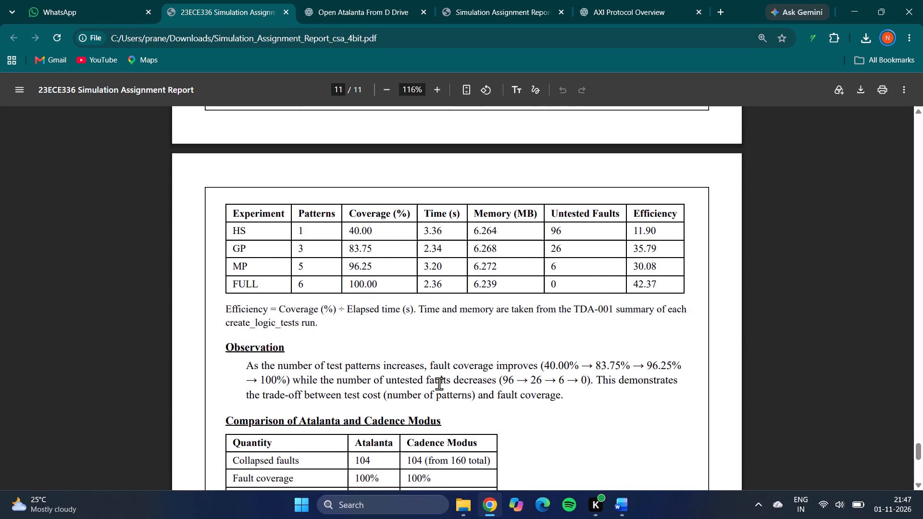
{"action": "scroll", "coordinate": [439, 383], "scroll_direction": "down", "scroll_amount": 1}
{"action": "scroll", "coordinate": [458, 404], "scroll_direction": "up", "scroll_amount": 5}
{"action": "scroll", "coordinate": [458, 404], "scroll_direction": "down", "scroll_amount": 2}
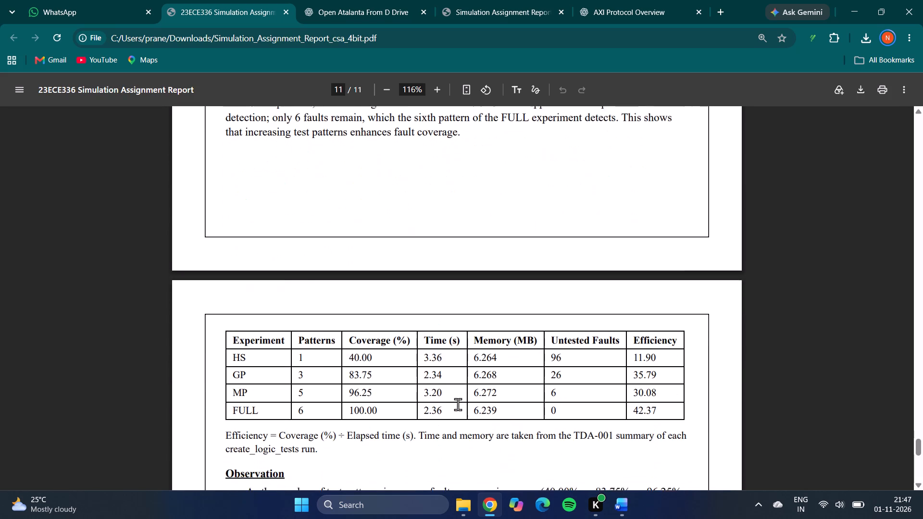
{"action": "scroll", "coordinate": [481, 437], "scroll_direction": "down", "scroll_amount": 5}
{"action": "scroll", "coordinate": [481, 437], "scroll_direction": "up", "scroll_amount": 4}
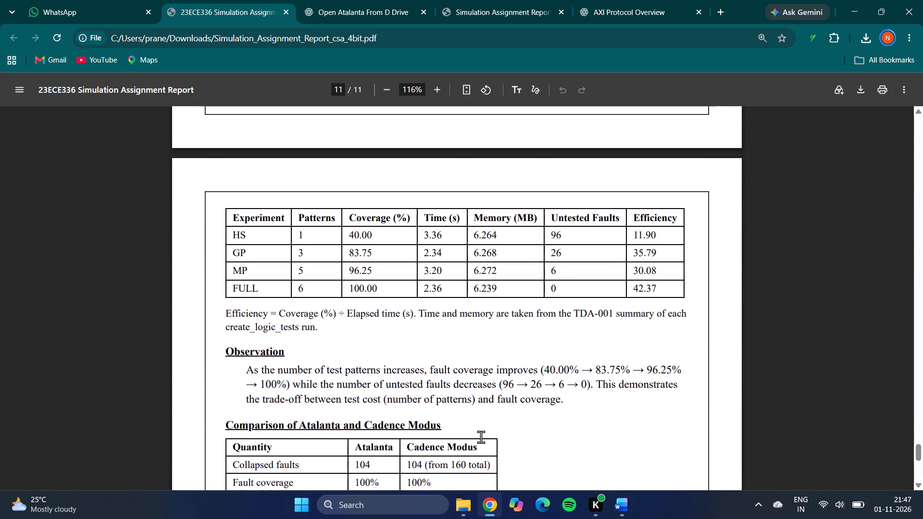
{"action": "scroll", "coordinate": [481, 437], "scroll_direction": "up", "scroll_amount": 2}
{"action": "scroll", "coordinate": [481, 437], "scroll_direction": "down", "scroll_amount": 3}
{"action": "scroll", "coordinate": [481, 437], "scroll_direction": "up", "scroll_amount": 1}
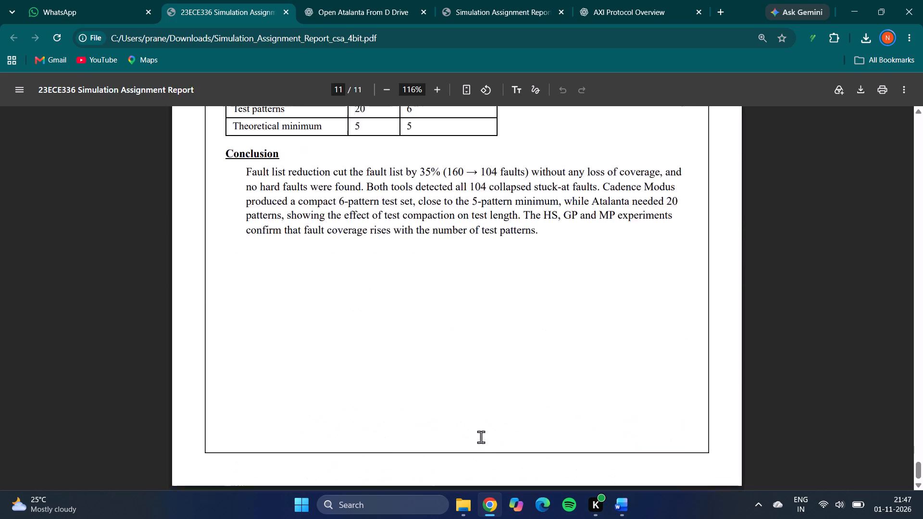
Look back through the fault simulation section's experiment outputs and pattern coverage tables to the end of the Atalanta section.
{"action": "scroll", "coordinate": [481, 437], "scroll_direction": "up", "scroll_amount": 7}
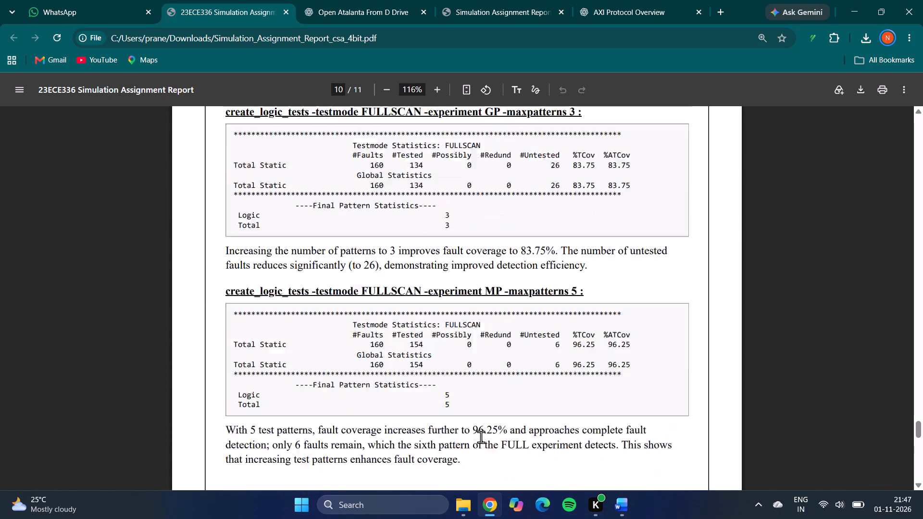
{"action": "scroll", "coordinate": [481, 437], "scroll_direction": "up", "scroll_amount": 4}
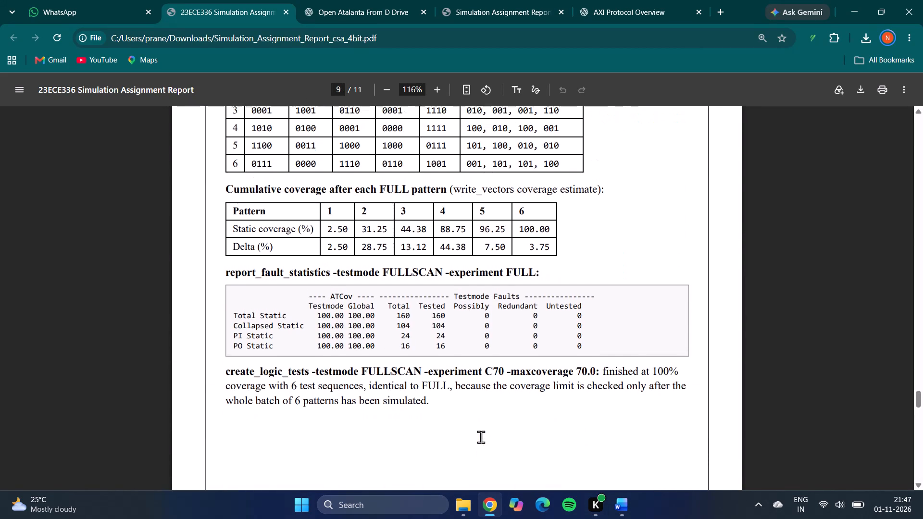
{"action": "scroll", "coordinate": [481, 437], "scroll_direction": "up", "scroll_amount": 12}
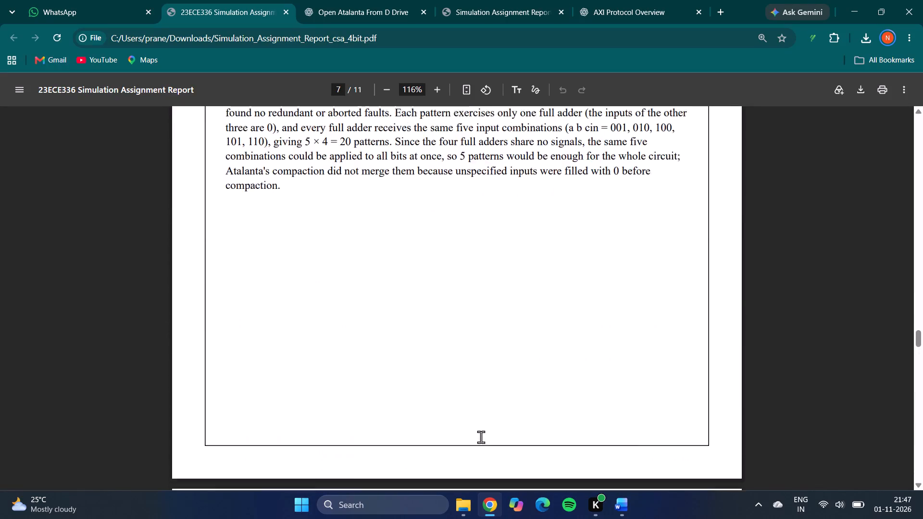
Recheck the Atalanta output figures and command, back to the Results After Fault Reduction on page 5.
{"action": "scroll", "coordinate": [481, 437], "scroll_direction": "up", "scroll_amount": 8}
{"action": "scroll", "coordinate": [437, 386], "scroll_direction": "up", "scroll_amount": 5}
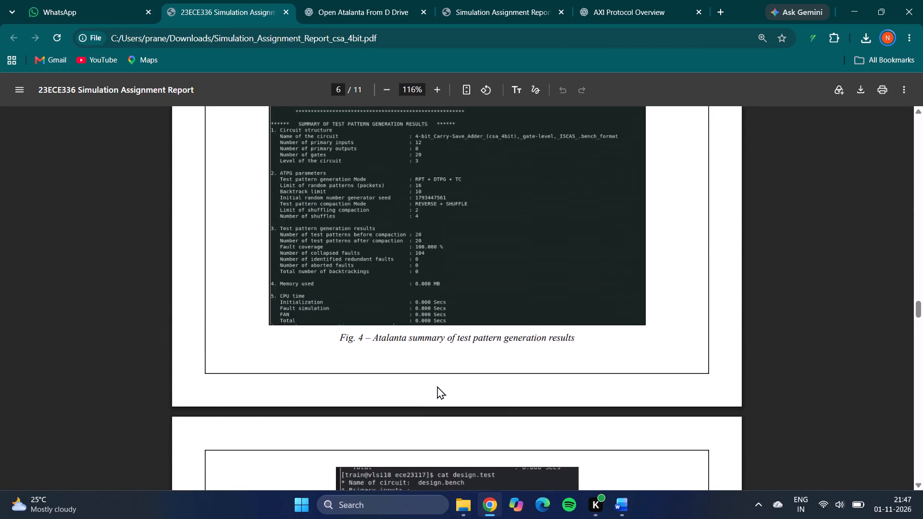
{"action": "scroll", "coordinate": [437, 386], "scroll_direction": "up", "scroll_amount": 3}
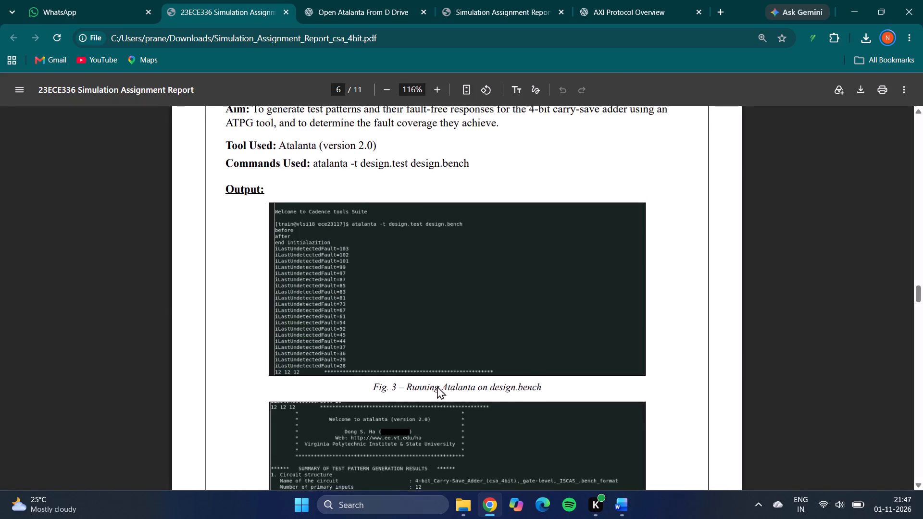
{"action": "scroll", "coordinate": [437, 386], "scroll_direction": "up", "scroll_amount": 8}
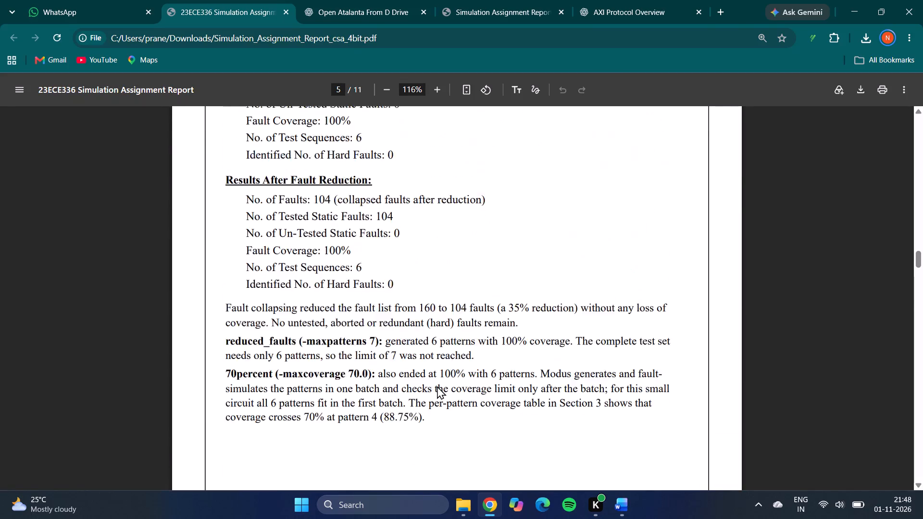
Look back through the csa_4bit sample PDF from the fault reduction results to the title table and logic diagram on page 1.
{"action": "scroll", "coordinate": [437, 386], "scroll_direction": "up", "scroll_amount": 2}
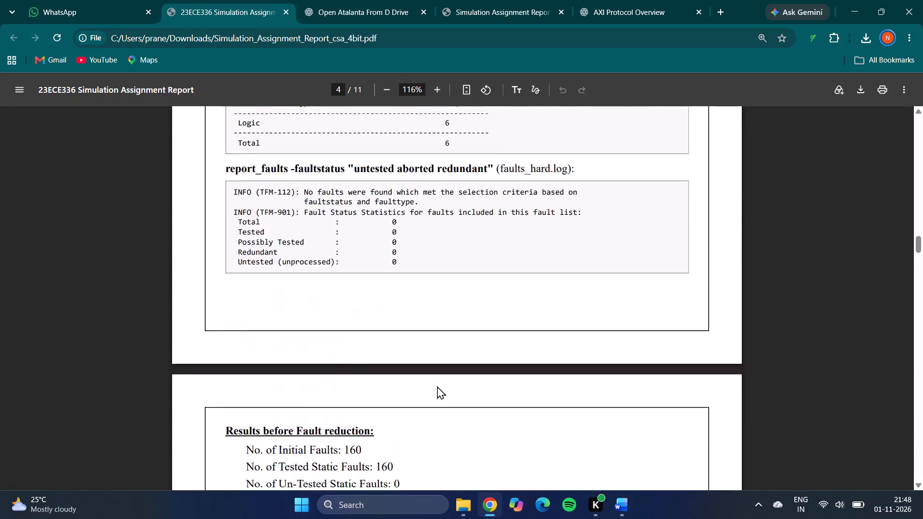
{"action": "scroll", "coordinate": [437, 386], "scroll_direction": "up", "scroll_amount": 5}
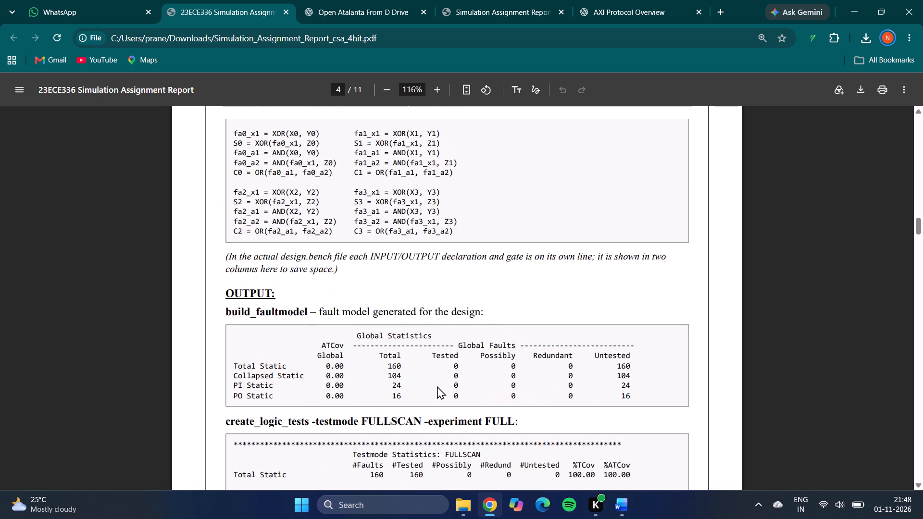
{"action": "scroll", "coordinate": [437, 386], "scroll_direction": "up", "scroll_amount": 8}
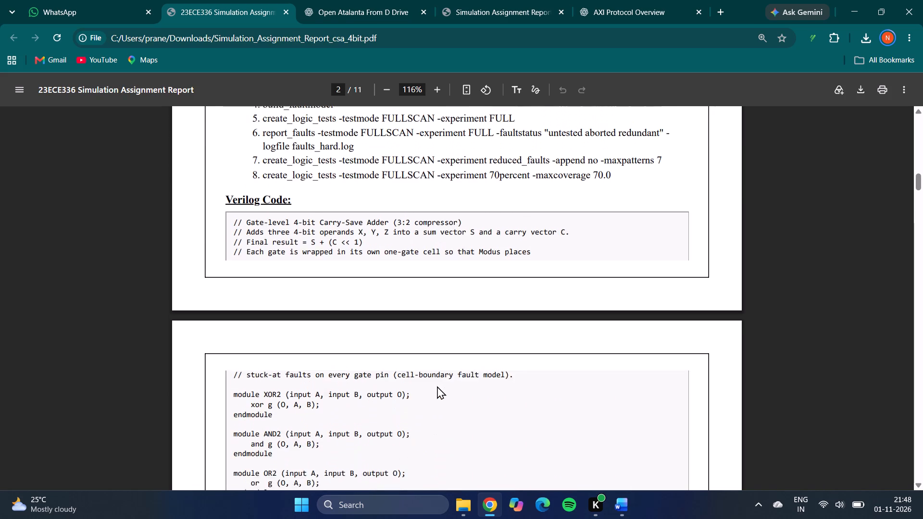
{"action": "scroll", "coordinate": [437, 386], "scroll_direction": "up", "scroll_amount": 4}
{"action": "scroll", "coordinate": [437, 386], "scroll_direction": "right", "scroll_amount": 1}
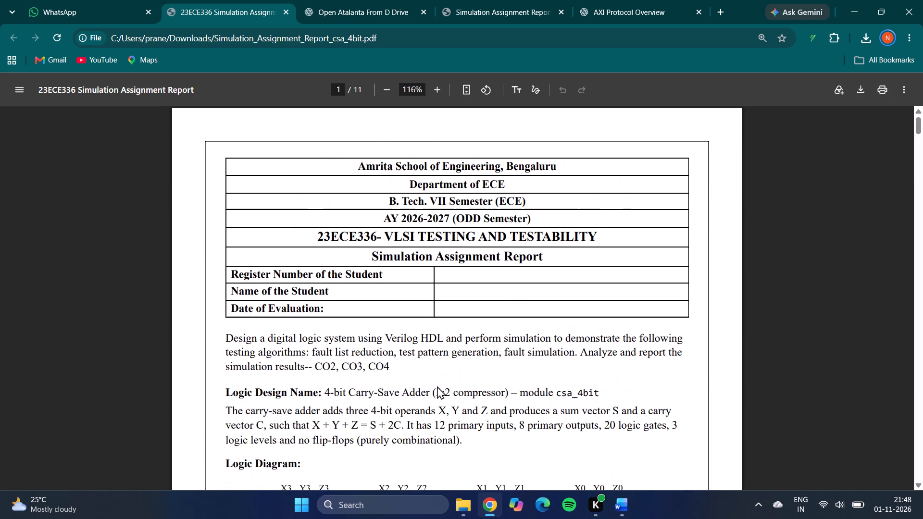
{"action": "scroll", "coordinate": [459, 310], "scroll_direction": "down", "scroll_amount": 1}
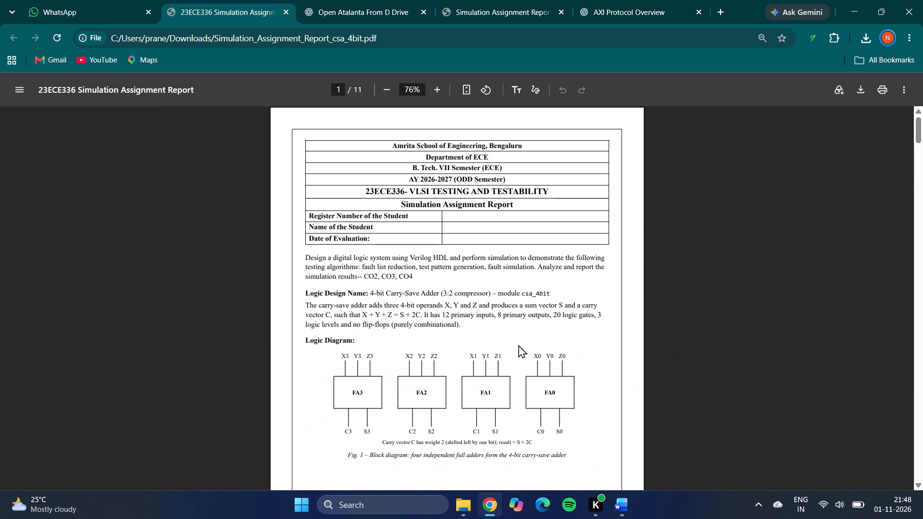
{"action": "scroll", "coordinate": [561, 378], "scroll_direction": "up", "scroll_amount": 3}
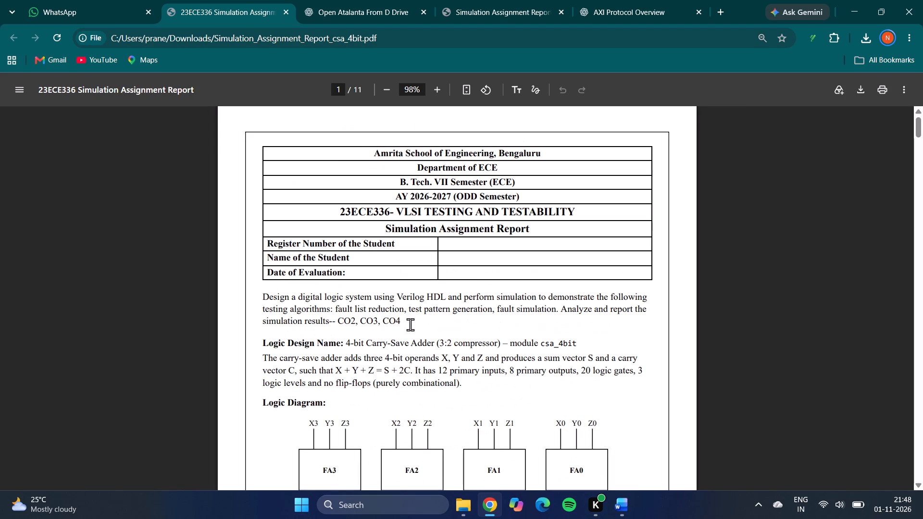
{"action": "scroll", "coordinate": [410, 324], "scroll_direction": "up", "scroll_amount": 2}
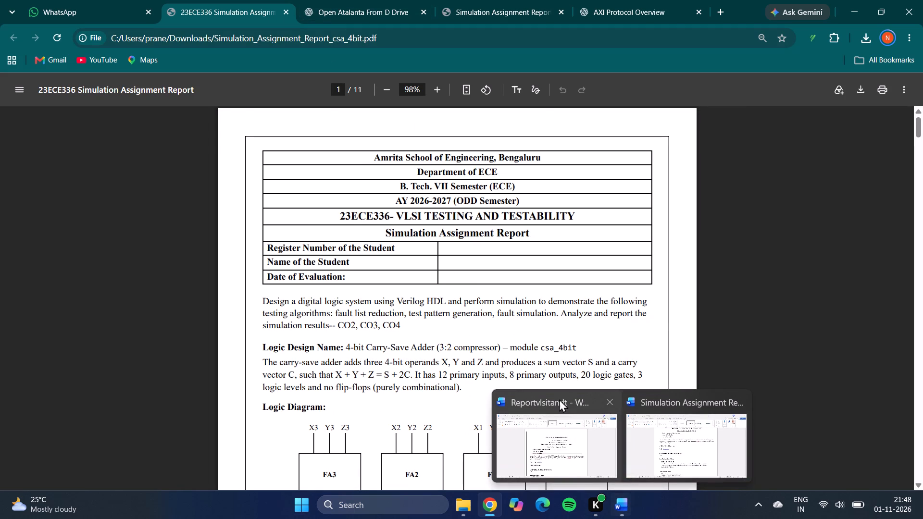
Switch to the Reportvlsitandt document in Word to view its title table and unfilled opening fields.
{"action": "left_click", "coordinate": [579, 453]}
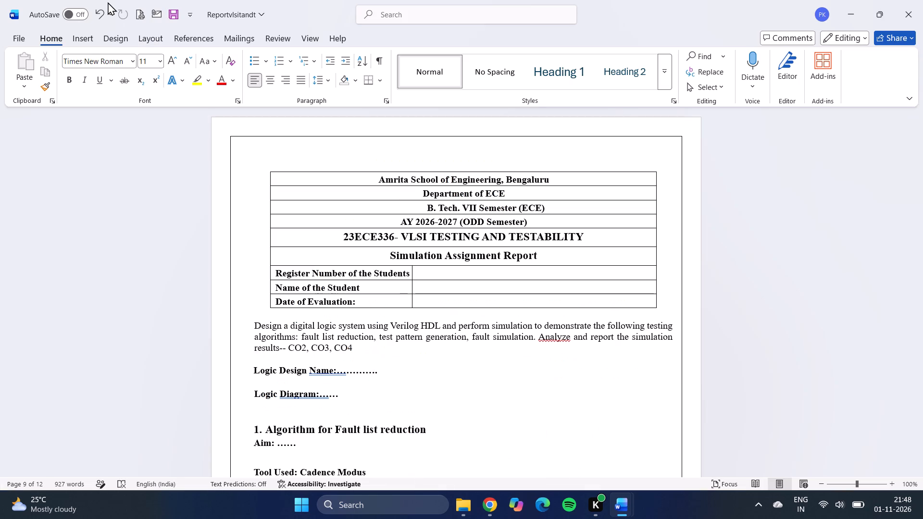
Switch to File Explorer and look through the Downloads folder's files from today back to earlier this year.
{"action": "left_click", "coordinate": [470, 511]}
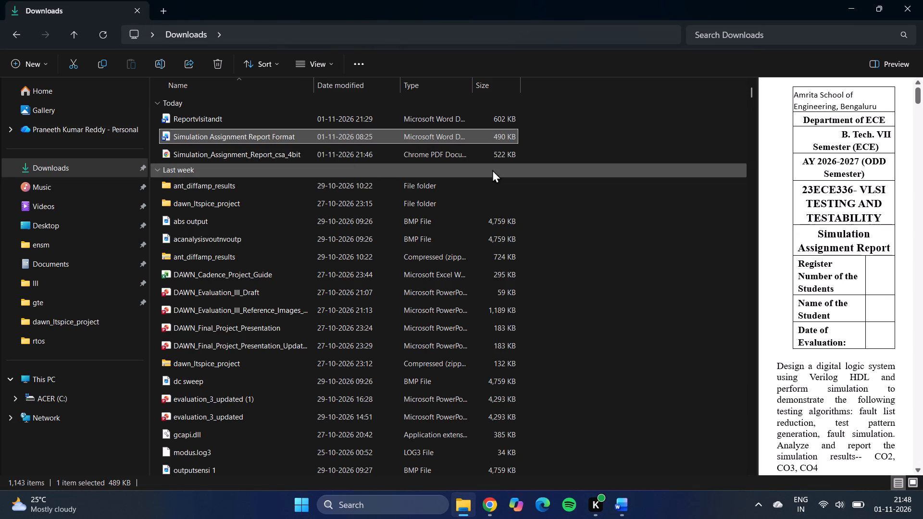
{"action": "scroll", "coordinate": [323, 264], "scroll_direction": "down", "scroll_amount": 1}
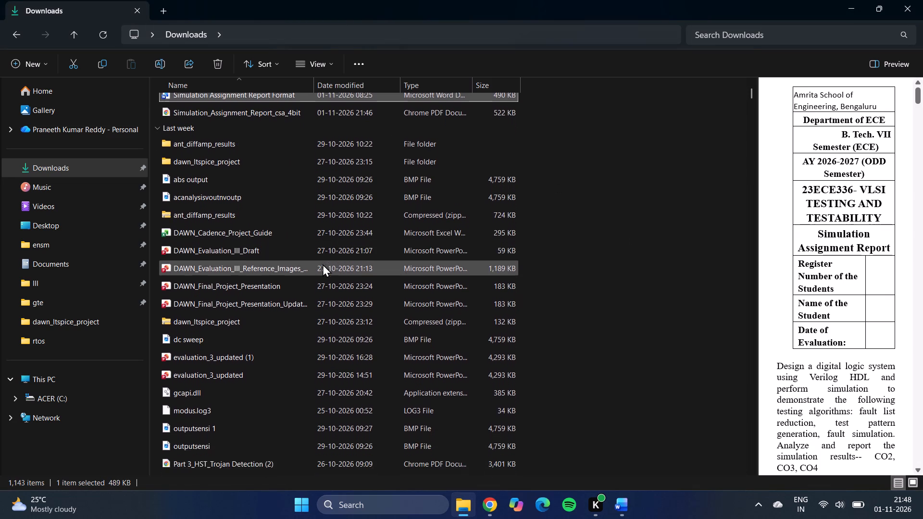
{"action": "scroll", "coordinate": [323, 264], "scroll_direction": "down", "scroll_amount": 1}
{"action": "scroll", "coordinate": [225, 374], "scroll_direction": "down", "scroll_amount": 2}
{"action": "scroll", "coordinate": [243, 411], "scroll_direction": "down", "scroll_amount": 1}
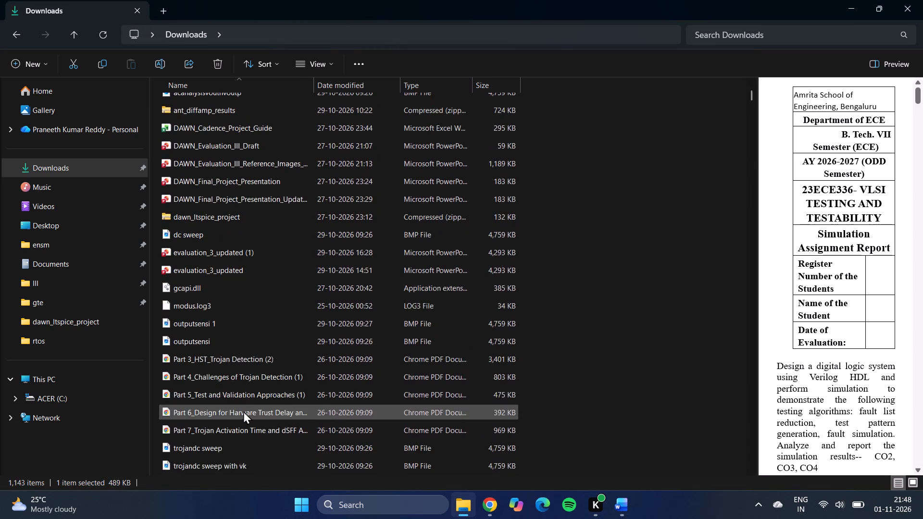
{"action": "scroll", "coordinate": [243, 411], "scroll_direction": "down", "scroll_amount": 6}
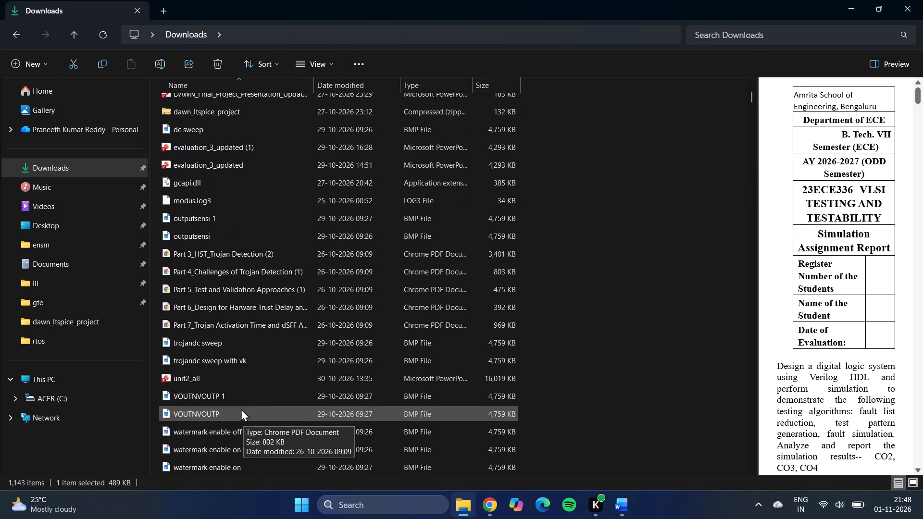
{"action": "scroll", "coordinate": [241, 408], "scroll_direction": "down", "scroll_amount": 3}
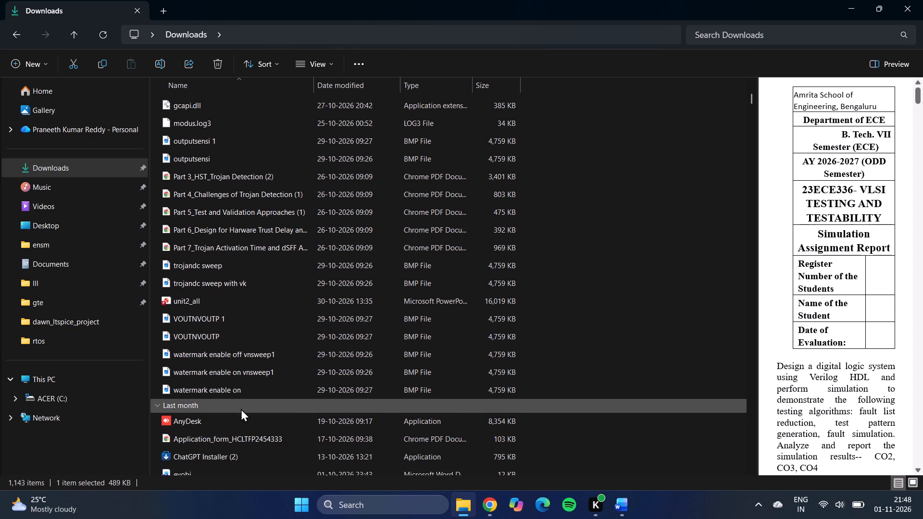
{"action": "scroll", "coordinate": [241, 408], "scroll_direction": "down", "scroll_amount": 3}
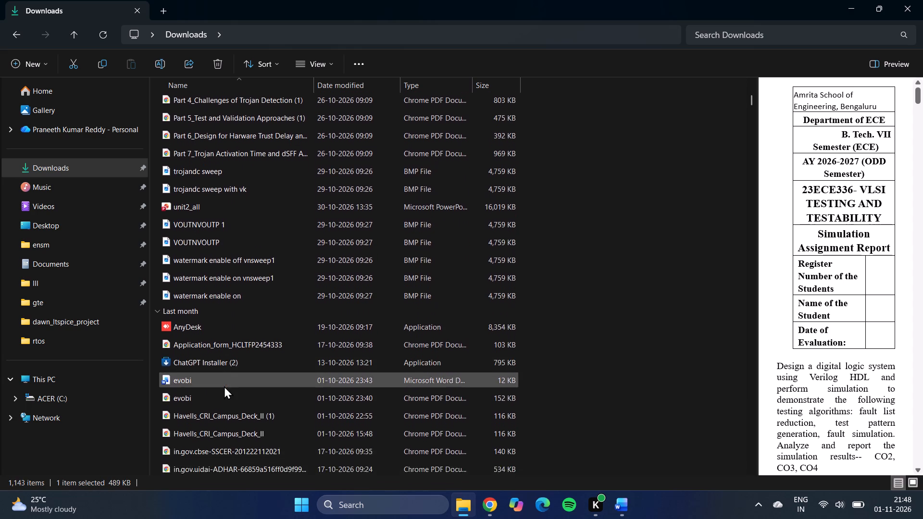
{"action": "scroll", "coordinate": [224, 386], "scroll_direction": "down", "scroll_amount": 4}
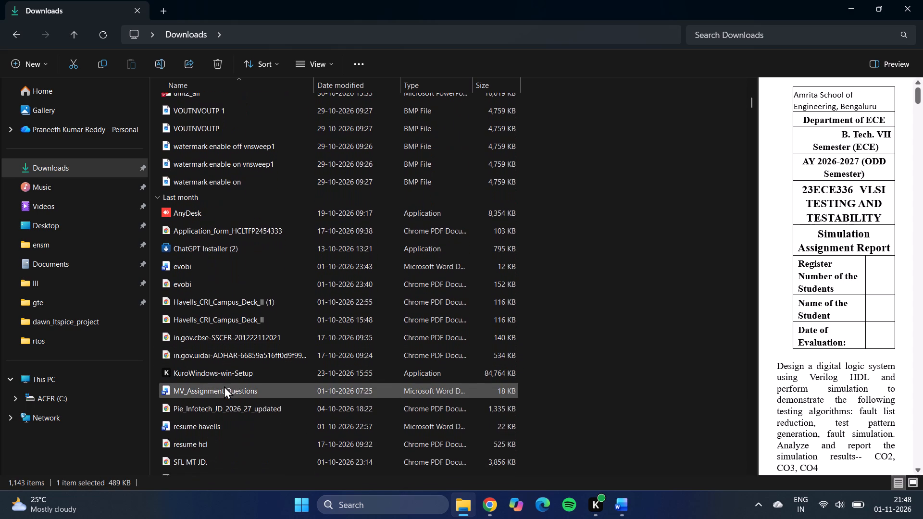
{"action": "scroll", "coordinate": [224, 386], "scroll_direction": "down", "scroll_amount": 2}
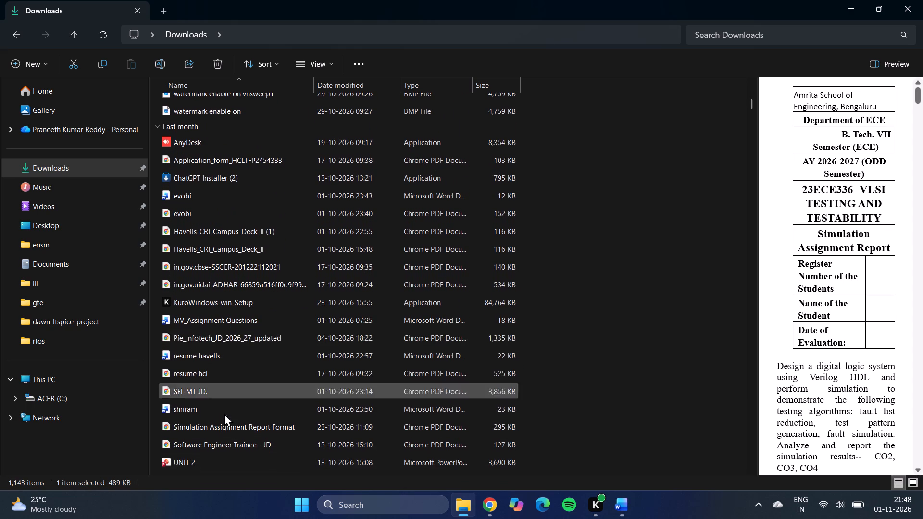
{"action": "scroll", "coordinate": [224, 413], "scroll_direction": "down", "scroll_amount": 1}
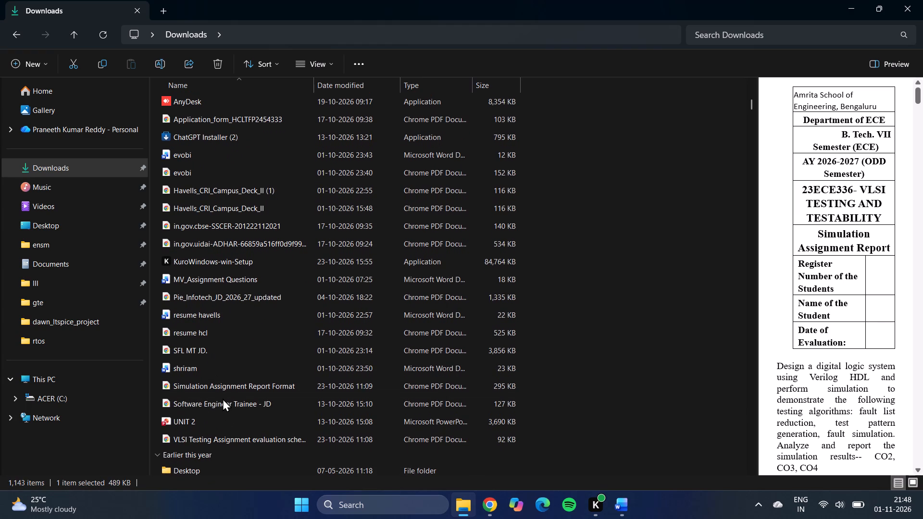
{"action": "scroll", "coordinate": [238, 404], "scroll_direction": "down", "scroll_amount": 1}
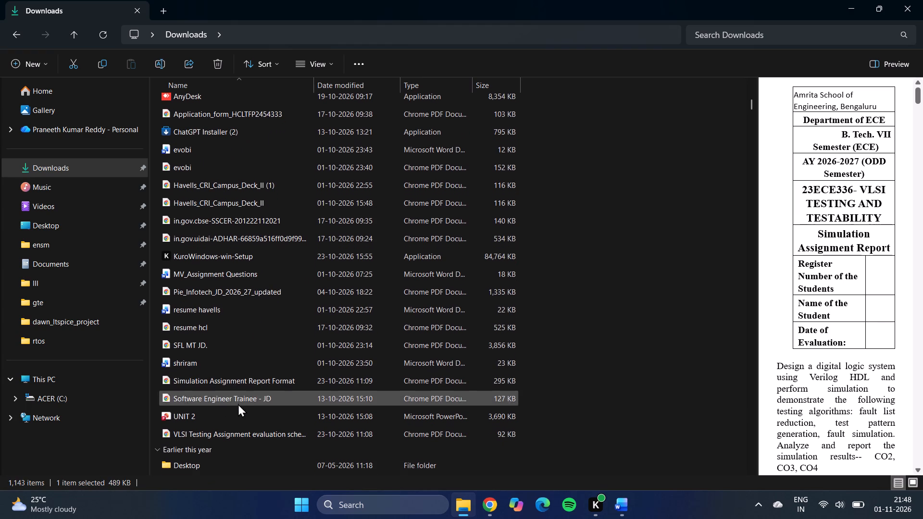
{"action": "scroll", "coordinate": [238, 404], "scroll_direction": "down", "scroll_amount": 2}
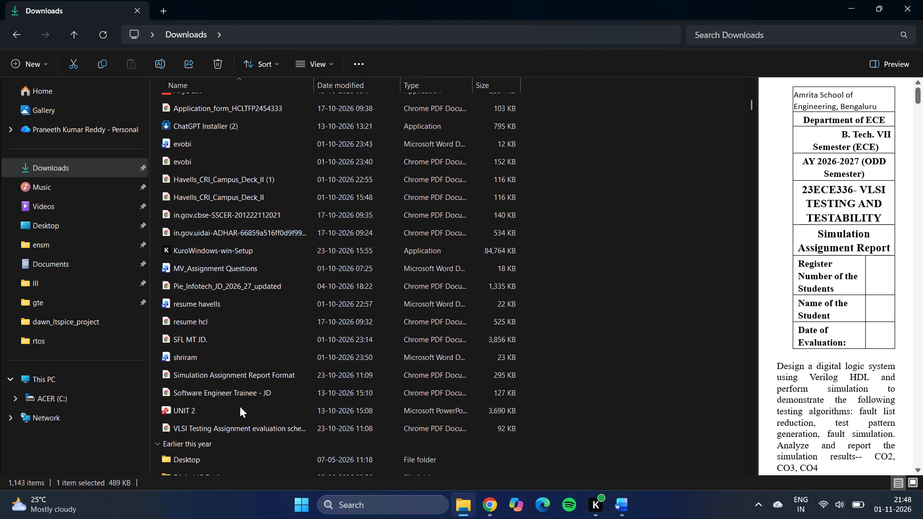
{"action": "scroll", "coordinate": [239, 405], "scroll_direction": "down", "scroll_amount": 2}
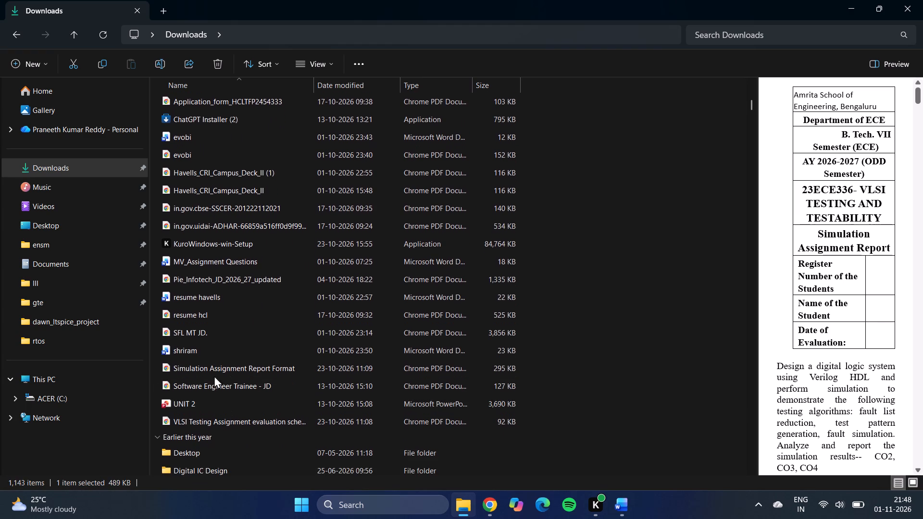
{"action": "scroll", "coordinate": [209, 369], "scroll_direction": "down", "scroll_amount": 3}
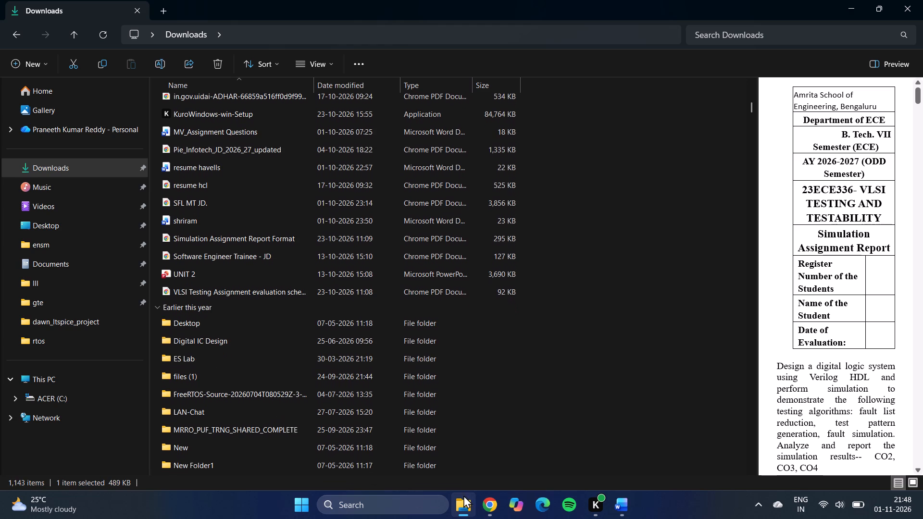
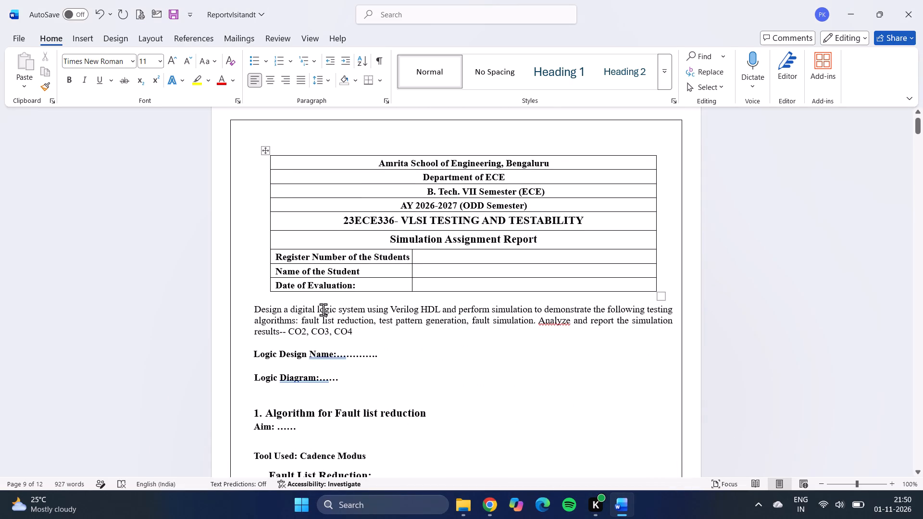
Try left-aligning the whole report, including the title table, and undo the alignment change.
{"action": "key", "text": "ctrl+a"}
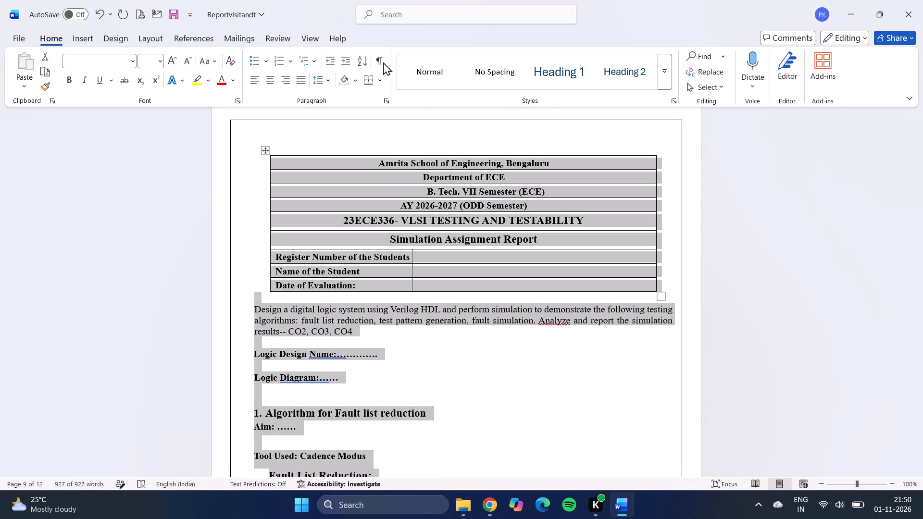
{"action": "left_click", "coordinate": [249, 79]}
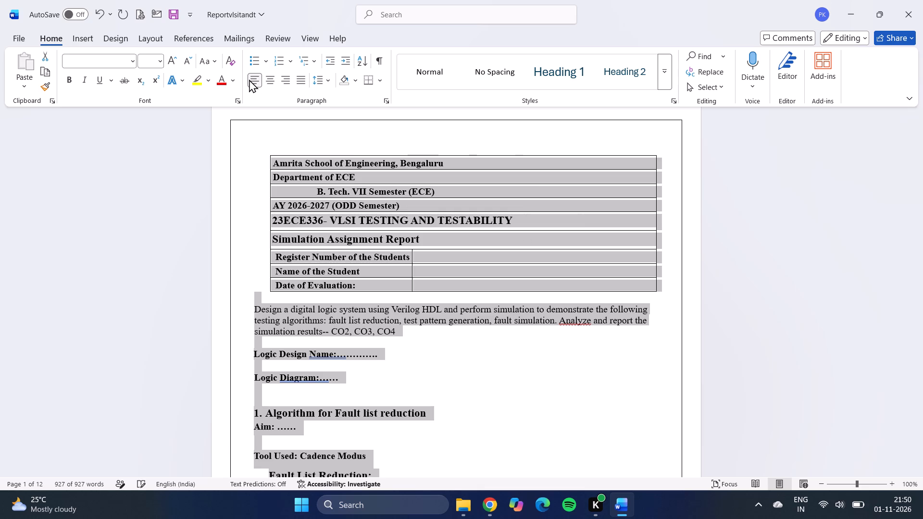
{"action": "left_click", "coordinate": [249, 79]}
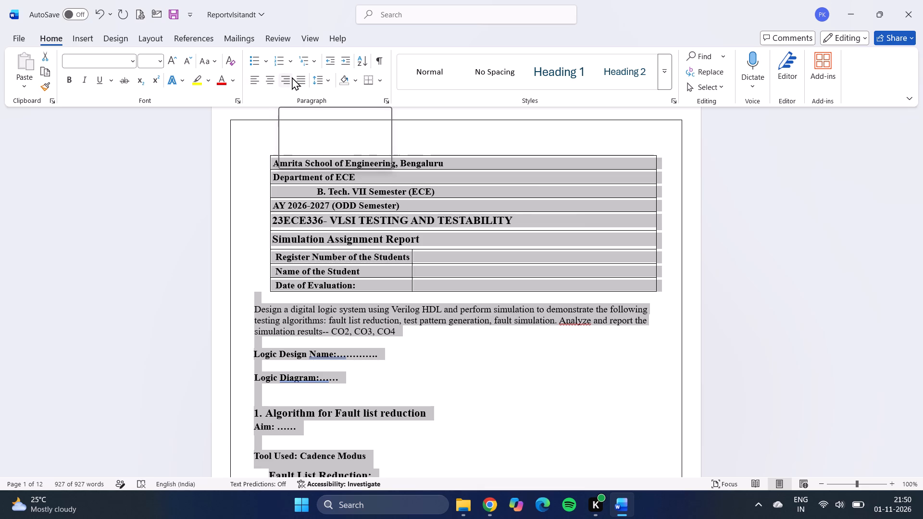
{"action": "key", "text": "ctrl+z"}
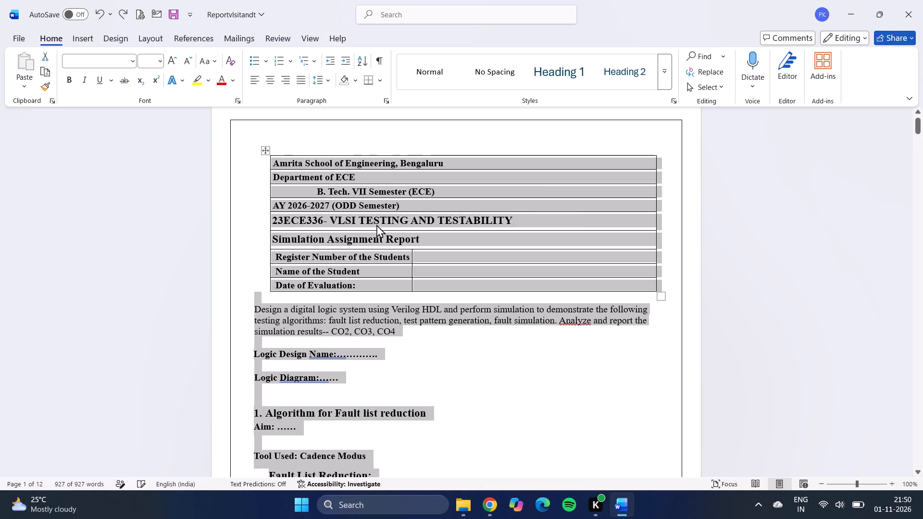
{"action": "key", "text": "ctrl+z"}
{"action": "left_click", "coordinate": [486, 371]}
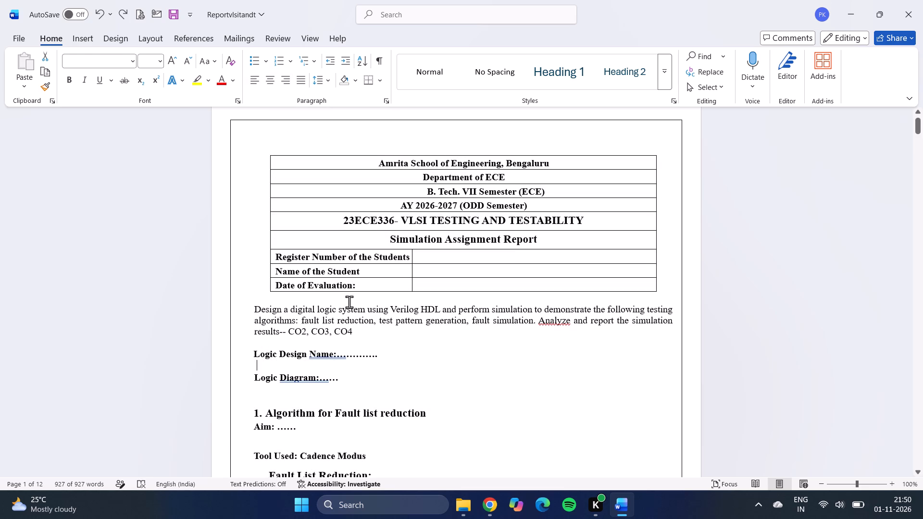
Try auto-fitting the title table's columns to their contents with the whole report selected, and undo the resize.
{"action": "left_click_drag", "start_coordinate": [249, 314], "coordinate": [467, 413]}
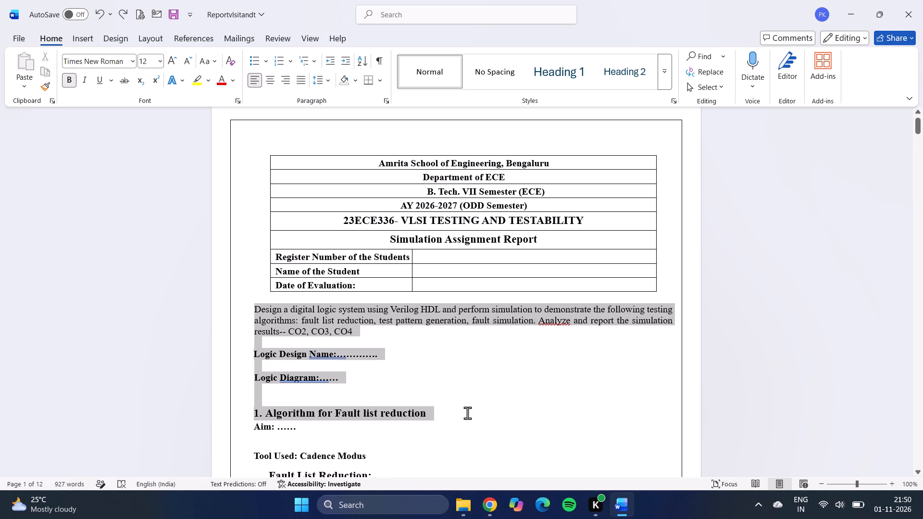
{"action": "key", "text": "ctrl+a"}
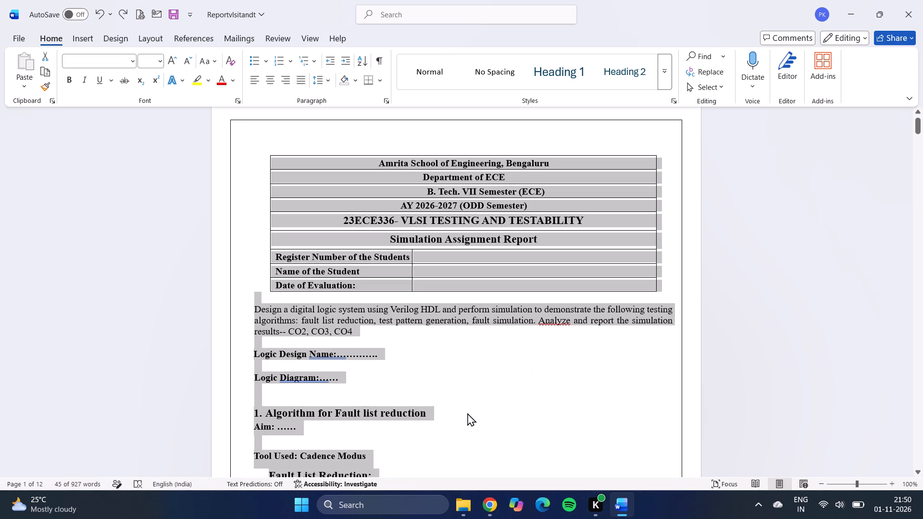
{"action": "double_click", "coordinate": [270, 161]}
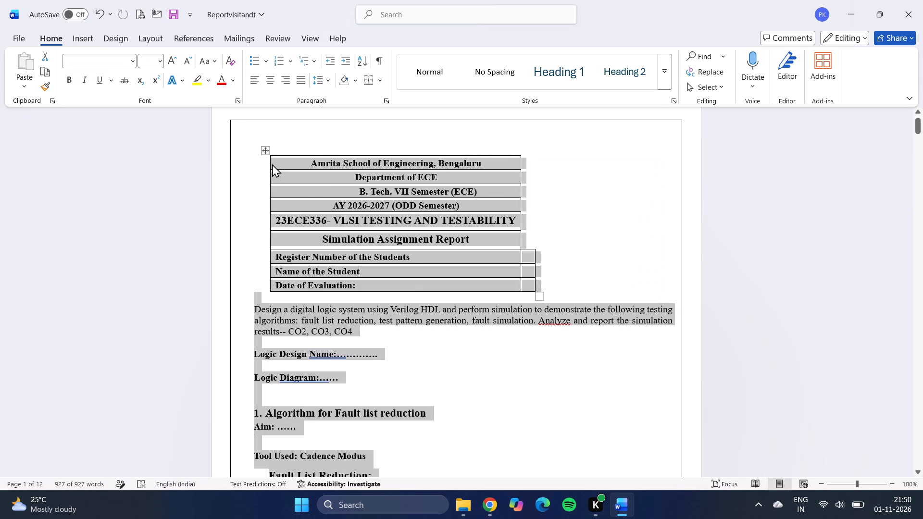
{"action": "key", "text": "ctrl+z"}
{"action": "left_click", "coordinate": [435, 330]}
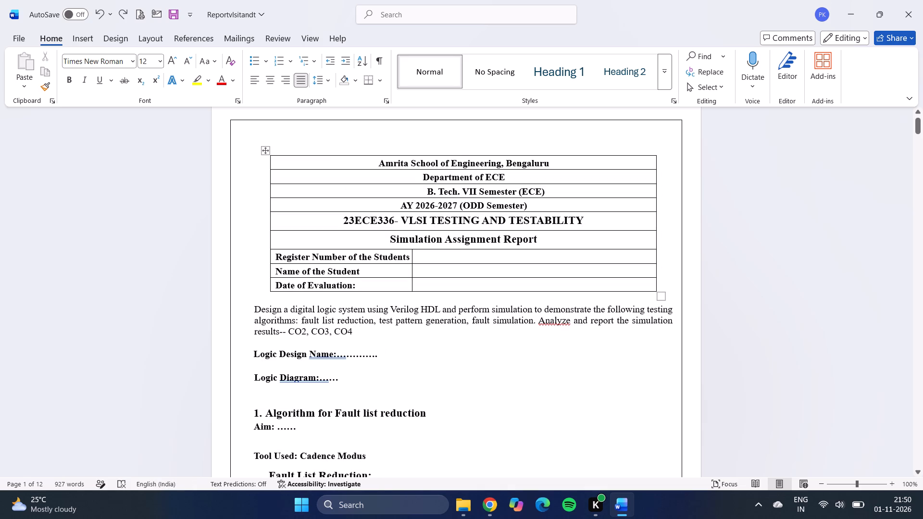
Reposition and widen the title table on page 1 so its edges line up with the body text's left and right margins.
{"action": "left_click", "coordinate": [324, 155]}
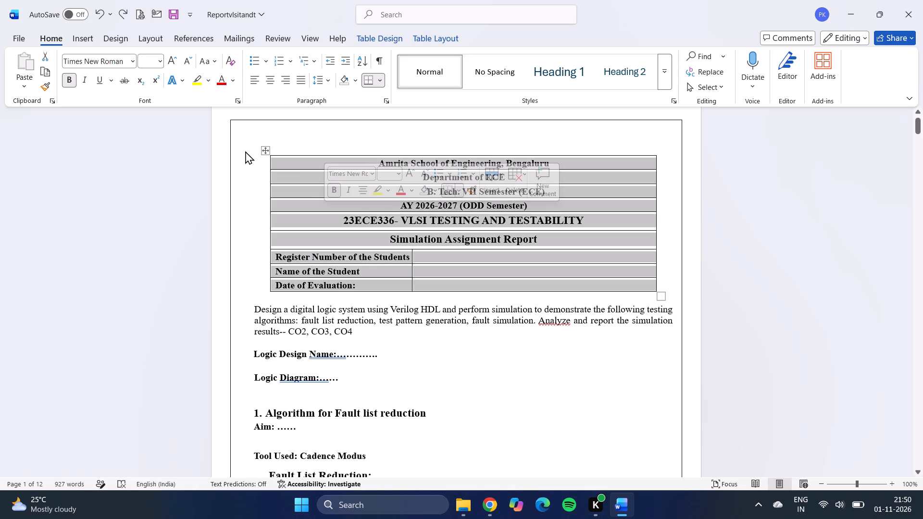
{"action": "left_click_drag", "start_coordinate": [262, 148], "coordinate": [250, 142]}
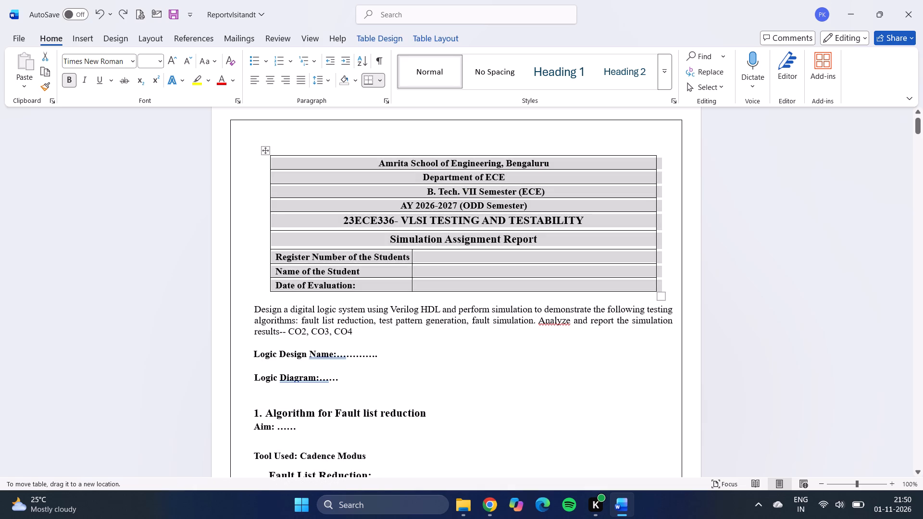
{"action": "left_click_drag", "start_coordinate": [250, 142], "coordinate": [250, 142]}
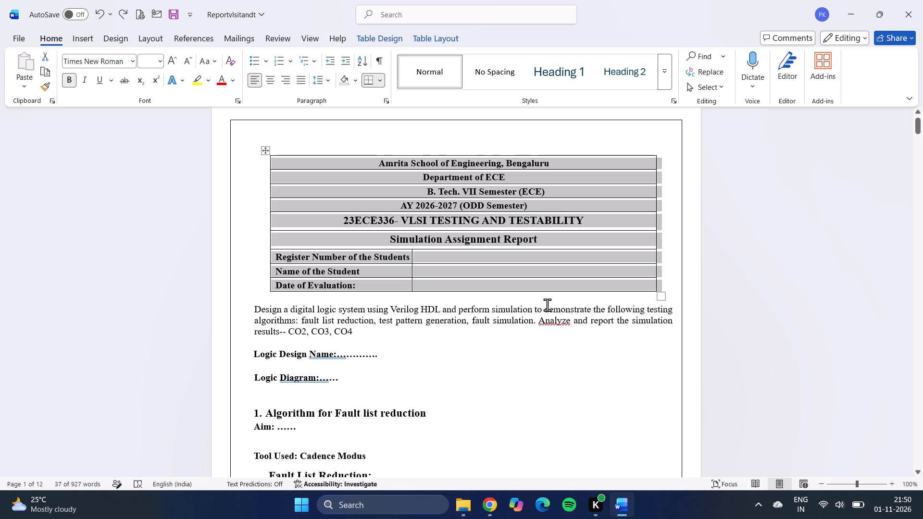
{"action": "left_click_drag", "start_coordinate": [662, 293], "coordinate": [569, 261]}
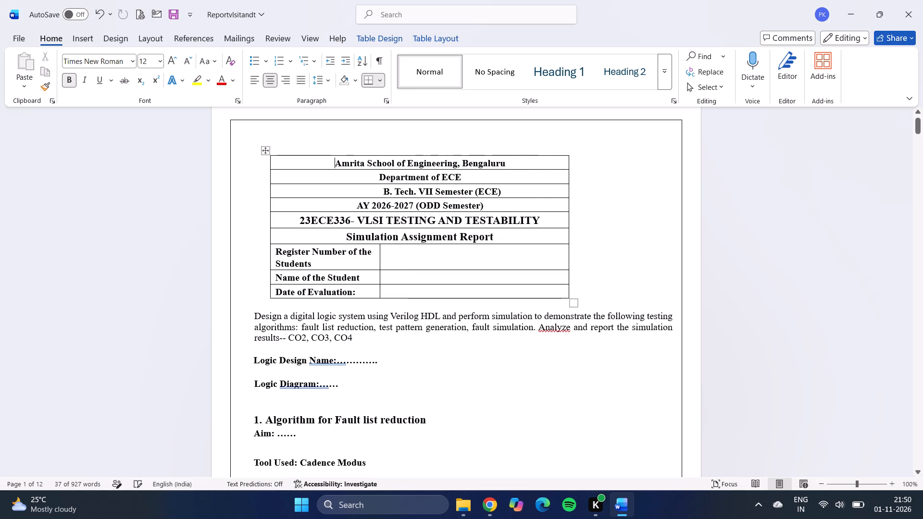
{"action": "left_click_drag", "start_coordinate": [572, 300], "coordinate": [655, 306]}
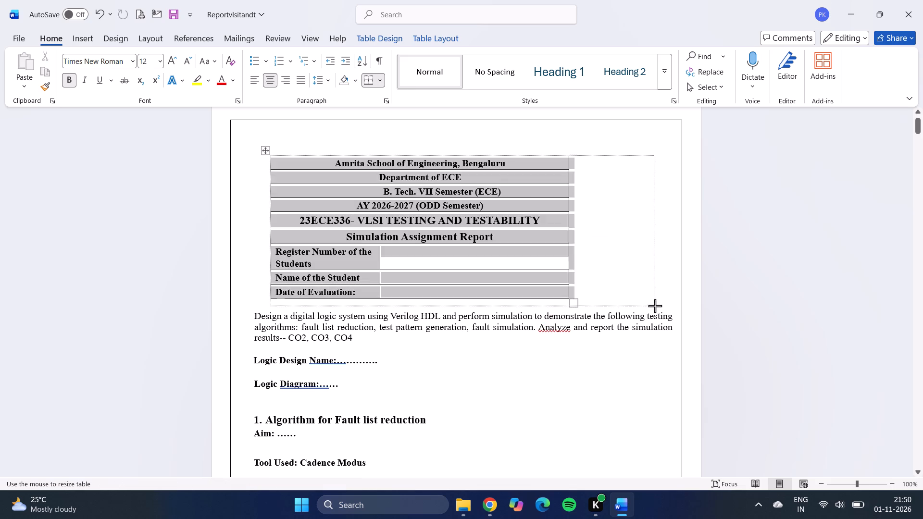
{"action": "left_click_drag", "start_coordinate": [655, 306], "coordinate": [668, 306]}
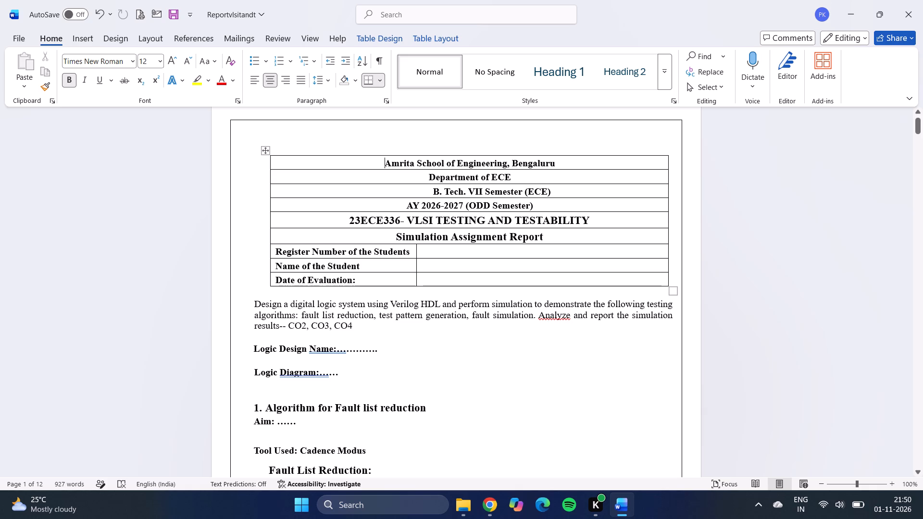
{"action": "left_click_drag", "start_coordinate": [265, 154], "coordinate": [240, 143]}
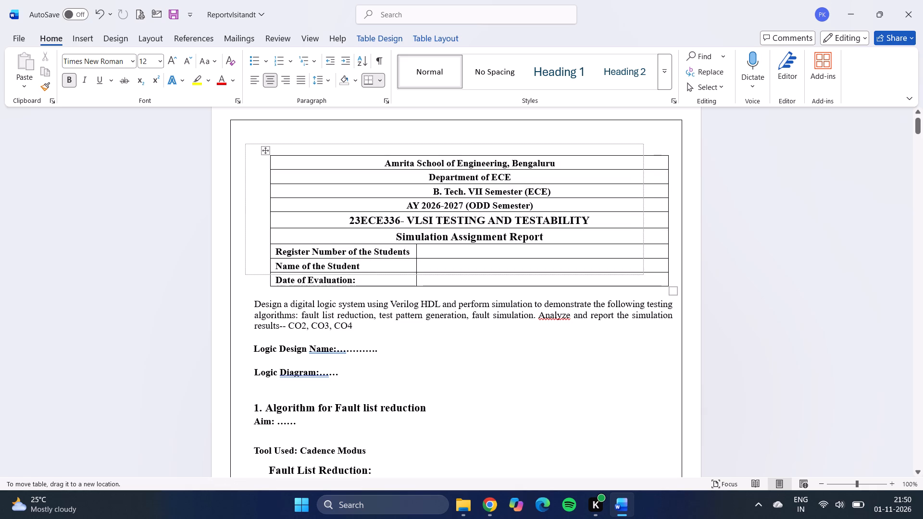
{"action": "left_click_drag", "start_coordinate": [240, 143], "coordinate": [237, 143]}
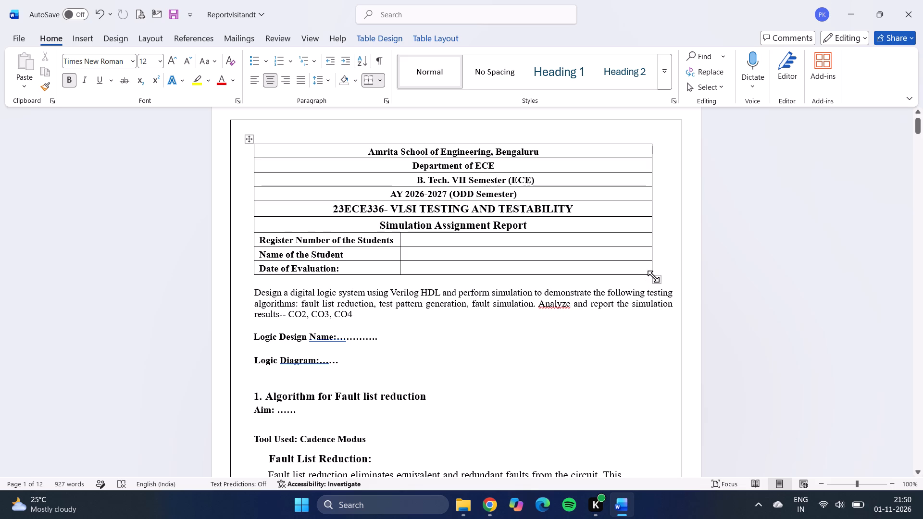
{"action": "left_click_drag", "start_coordinate": [653, 276], "coordinate": [669, 273]}
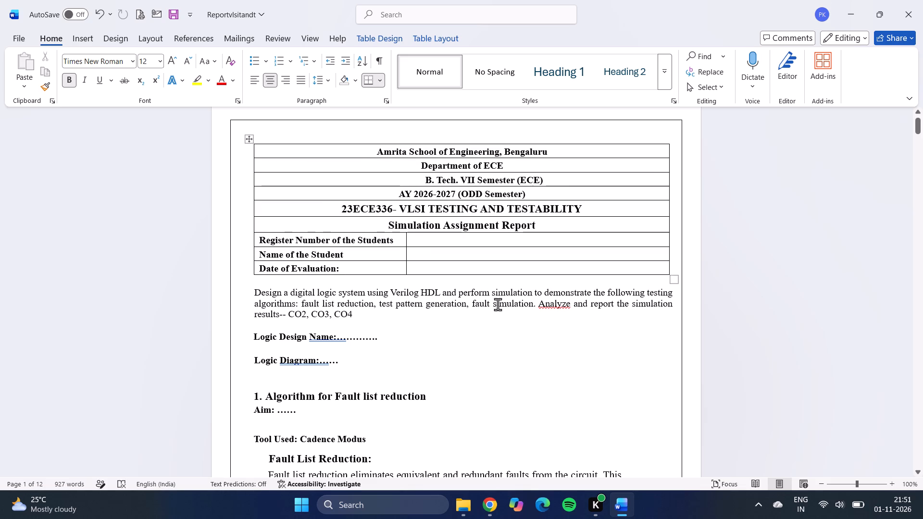
{"action": "left_click", "coordinate": [579, 336]}
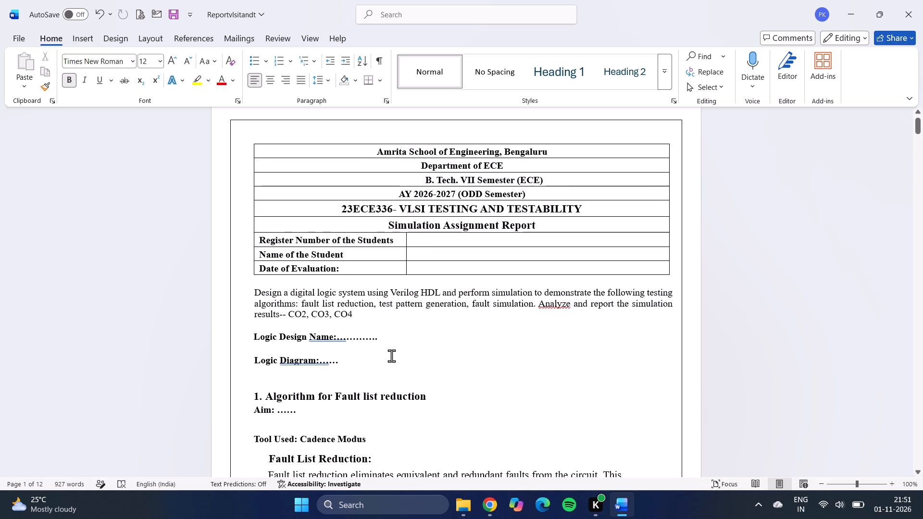
Place the text cursor at the end of the Logic Design Name placeholder line.
{"action": "left_click", "coordinate": [384, 337]}
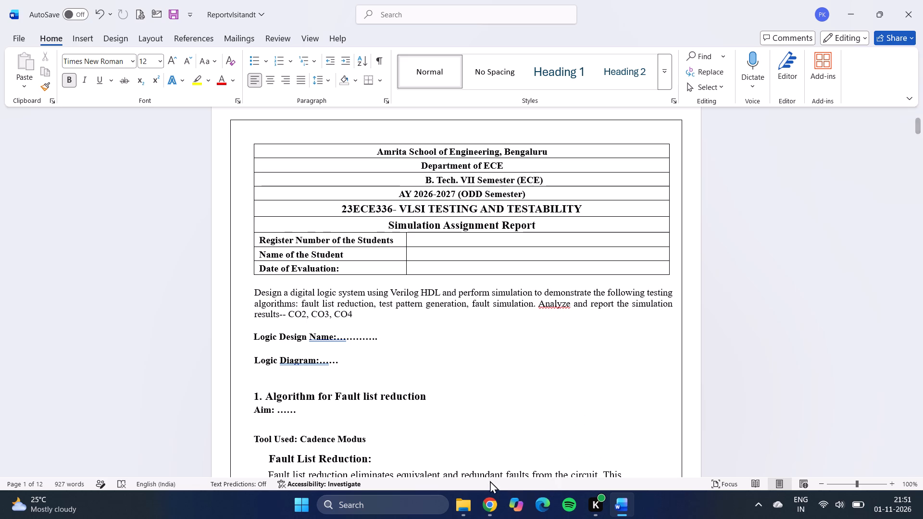
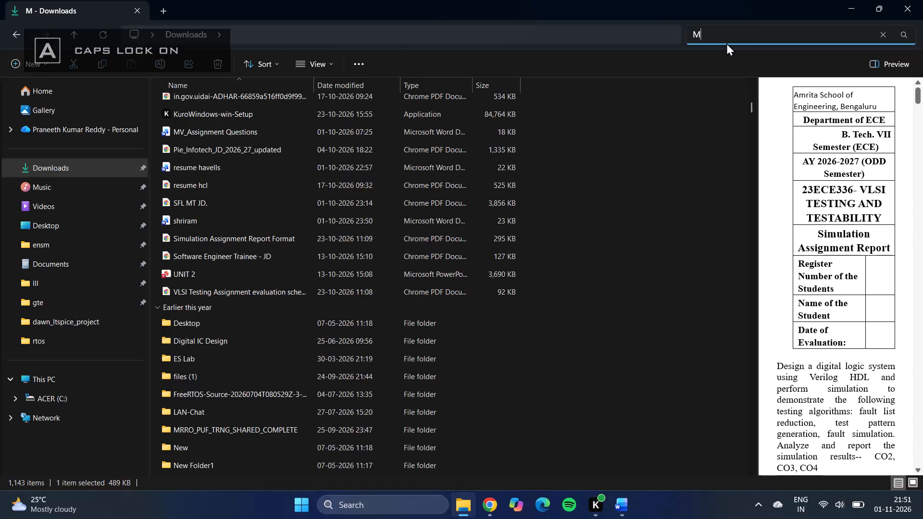
Search the Downloads folder for MV and open the MV_Assignment Questions document.
{"action": "type", "text": "V"}
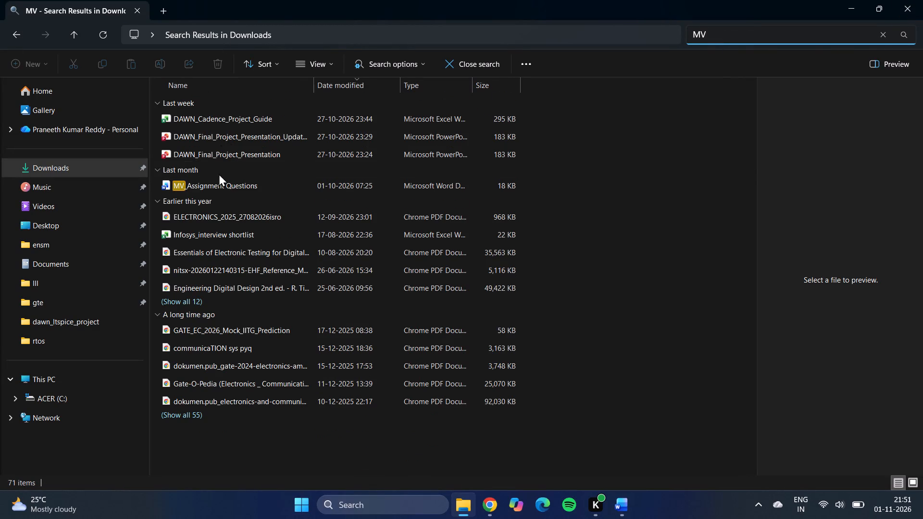
{"action": "double_click", "coordinate": [228, 187]}
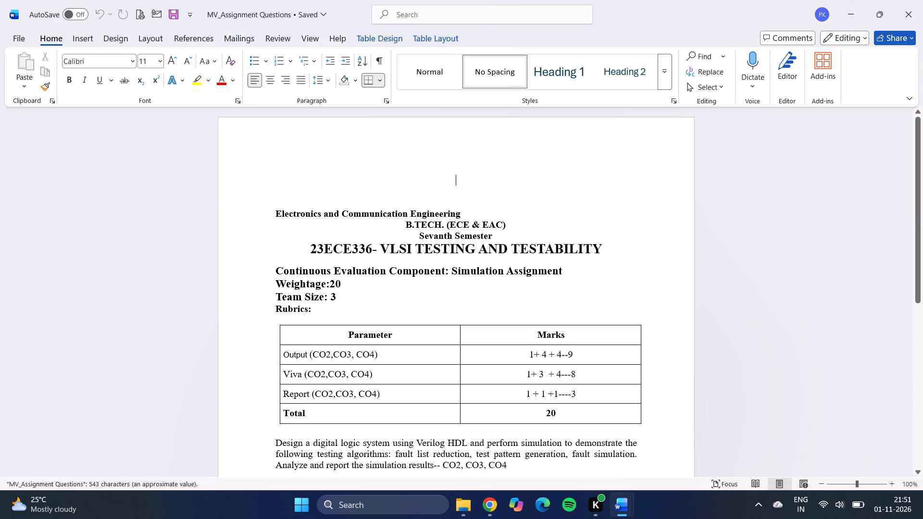
Copy the assigned topic line "Read Only Memory (ROM) (when used without sequential control)" from the questions document.
{"action": "scroll", "coordinate": [357, 324], "scroll_direction": "down", "scroll_amount": 1}
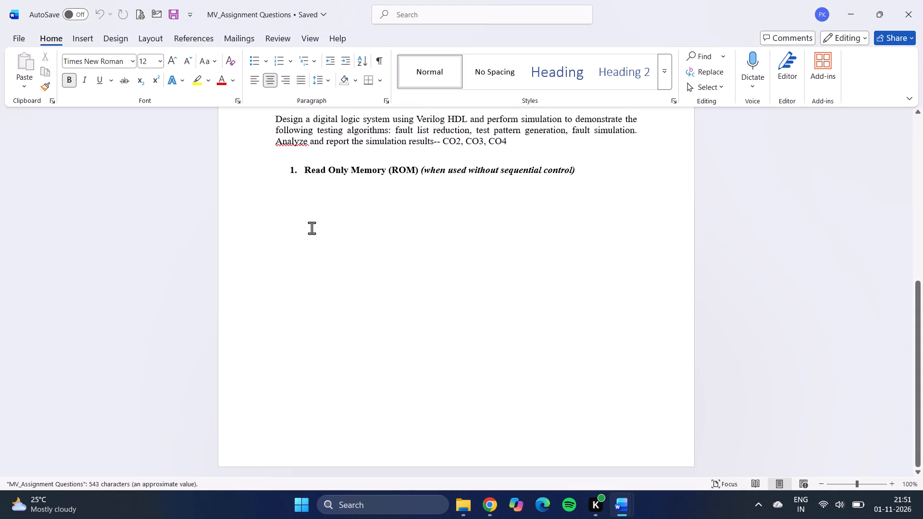
{"action": "left_click_drag", "start_coordinate": [299, 173], "coordinate": [579, 169]}
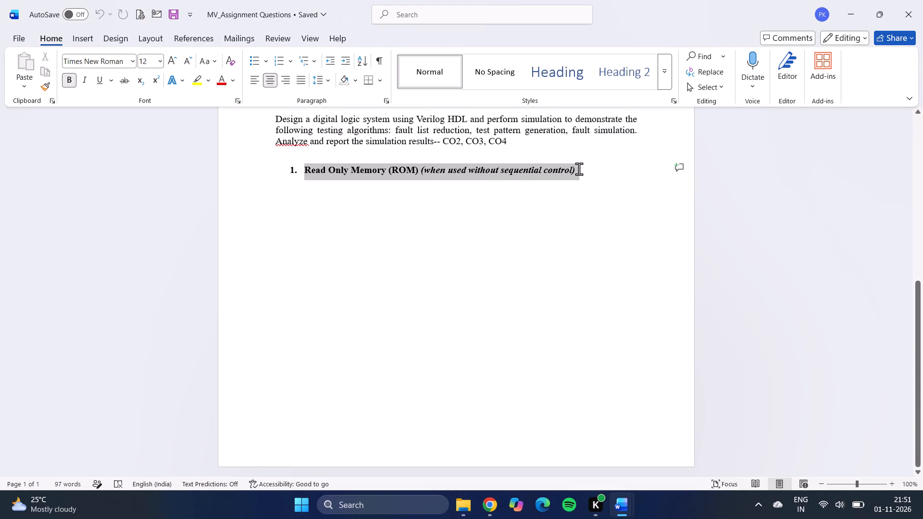
{"action": "left_click_drag", "start_coordinate": [579, 169], "coordinate": [579, 169]}
{"action": "key", "text": "ctrl+c"}
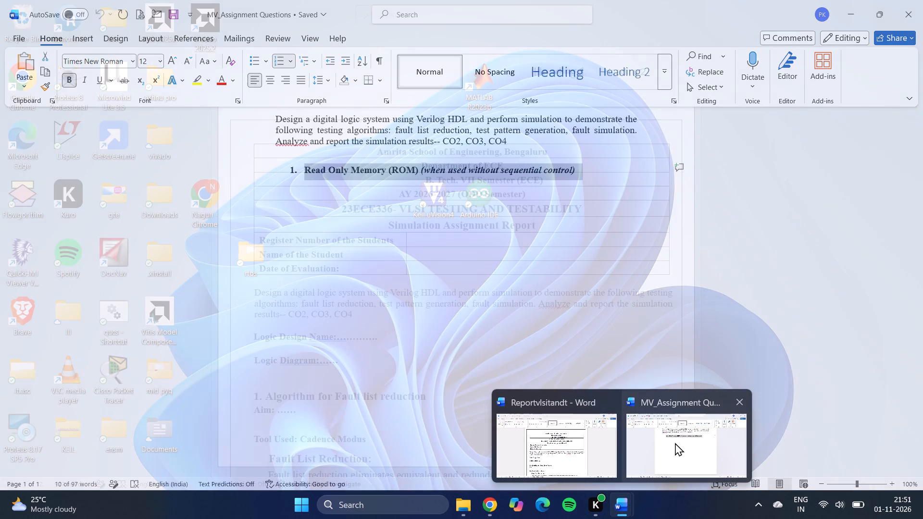
Switch to the Reportvlsitandt document and replace the dots after Logic Design Name with the copied ROM topic.
{"action": "left_click", "coordinate": [600, 442]}
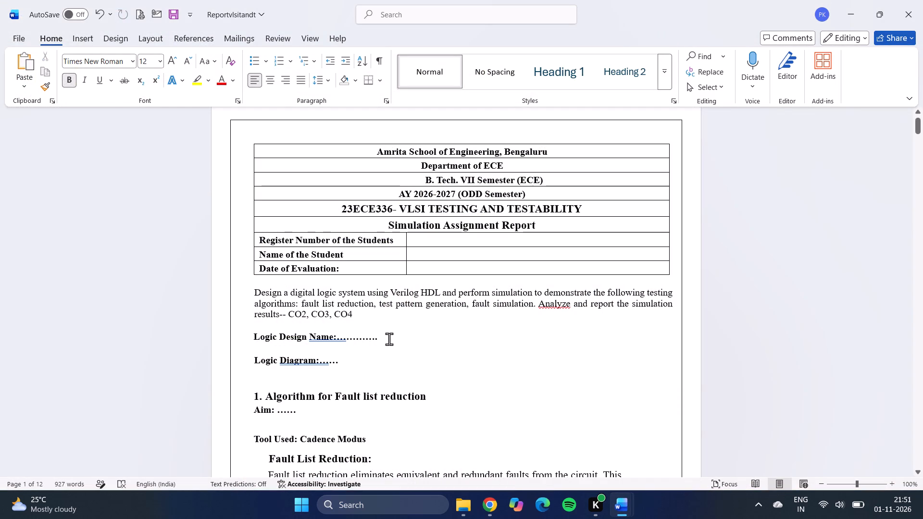
{"action": "left_click_drag", "start_coordinate": [389, 339], "coordinate": [341, 333]}
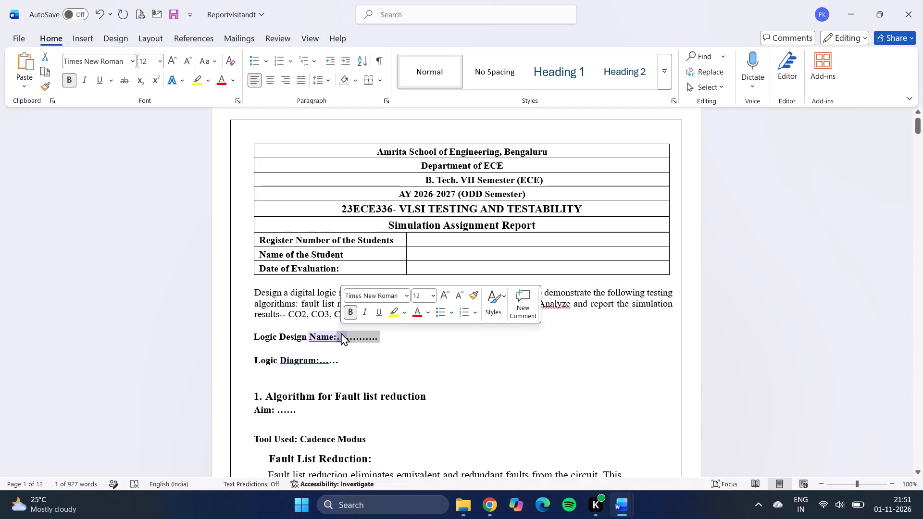
{"action": "key", "text": "ctrl+v"}
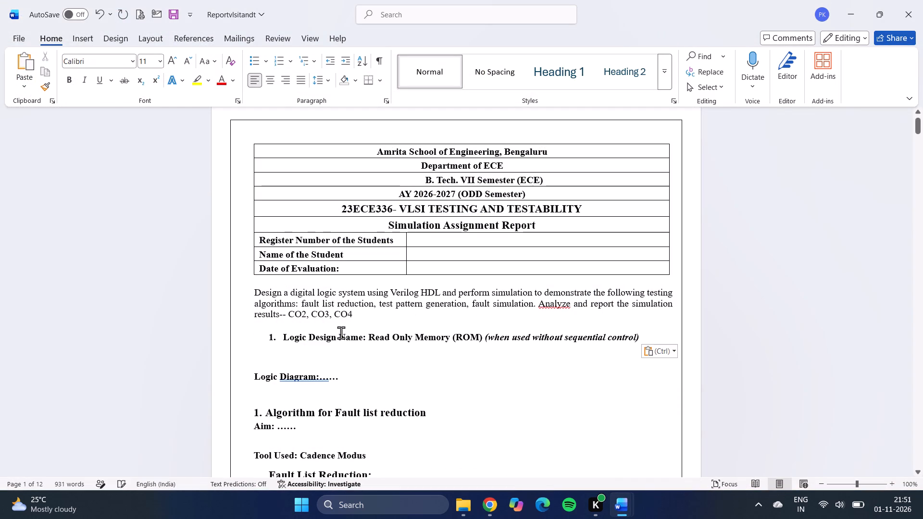
{"action": "key", "text": "ctrl+z"}
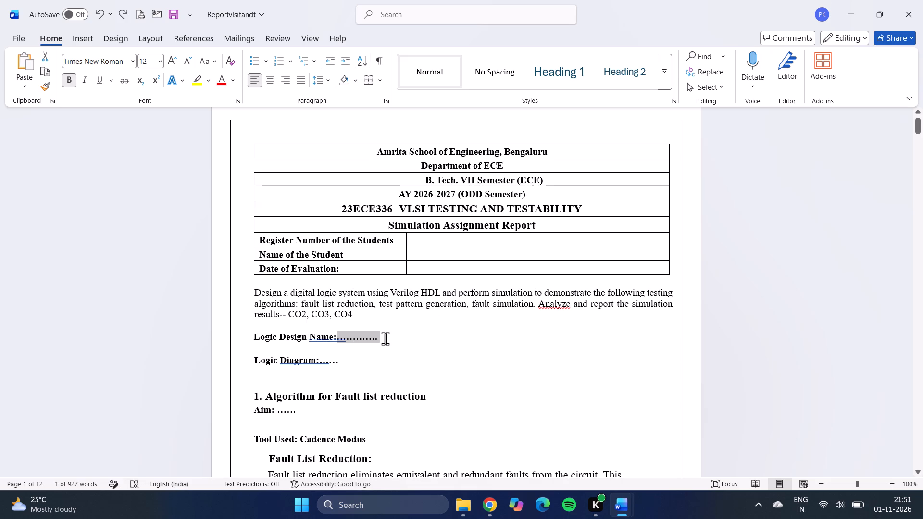
{"action": "key", "text": "BackSpace"}
{"action": "key", "text": "ctrl+space"}
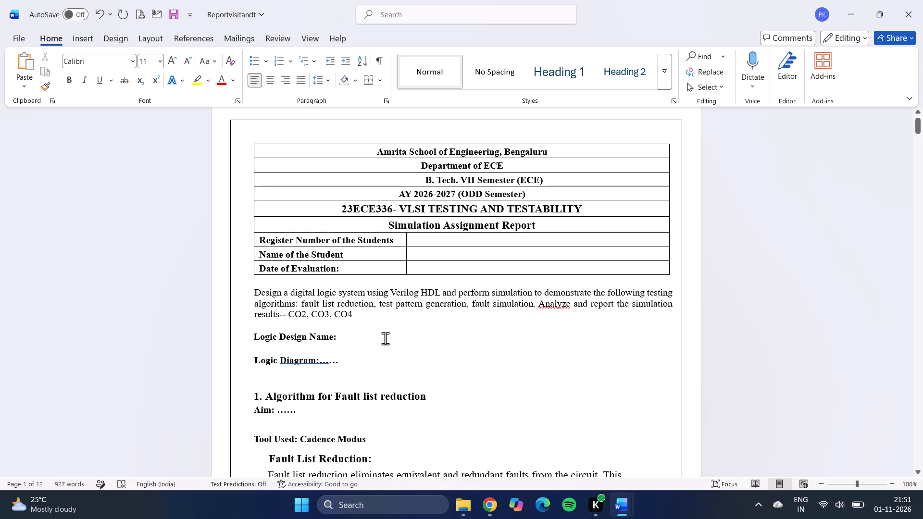
{"action": "key", "text": "ctrl+v"}
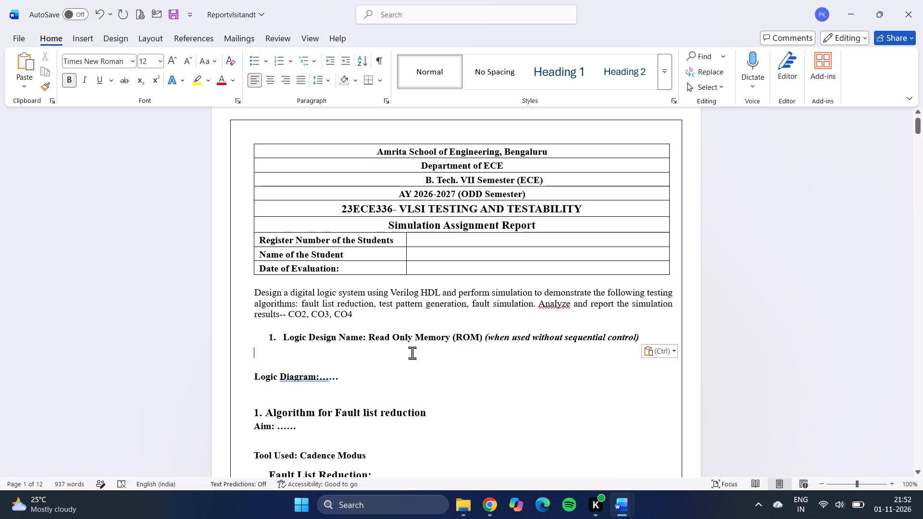
Remove the bold formatting from the pasted ROM topic after the Logic Design Name label.
{"action": "left_click_drag", "start_coordinate": [366, 335], "coordinate": [595, 335]}
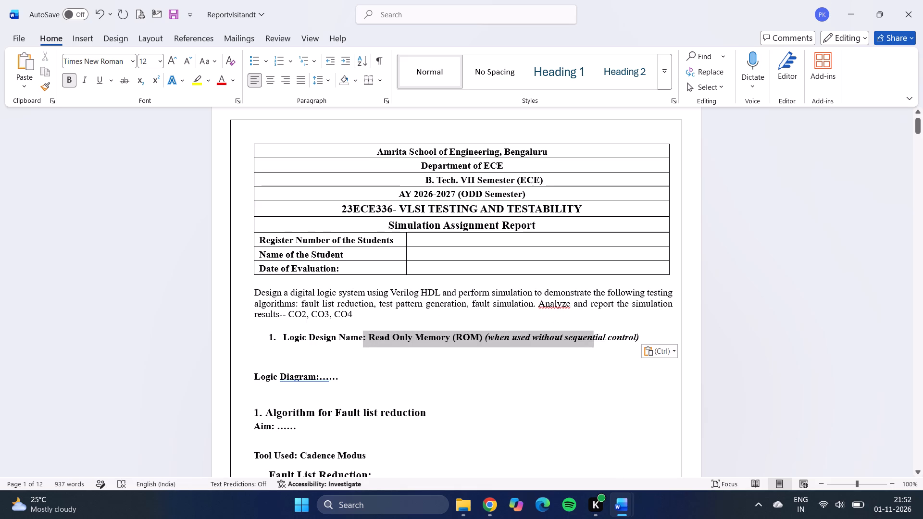
{"action": "left_click_drag", "start_coordinate": [595, 335], "coordinate": [653, 332]}
{"action": "left_click", "coordinate": [669, 309]}
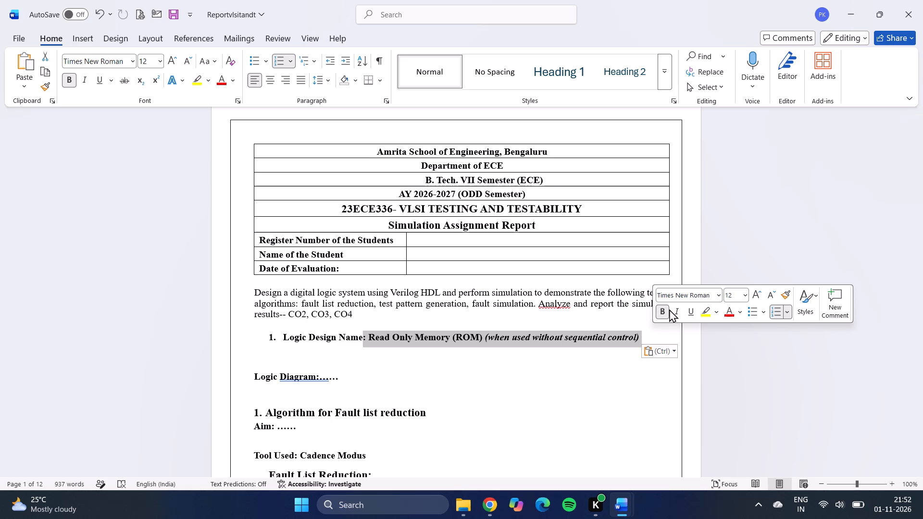
{"action": "left_click", "coordinate": [659, 313]}
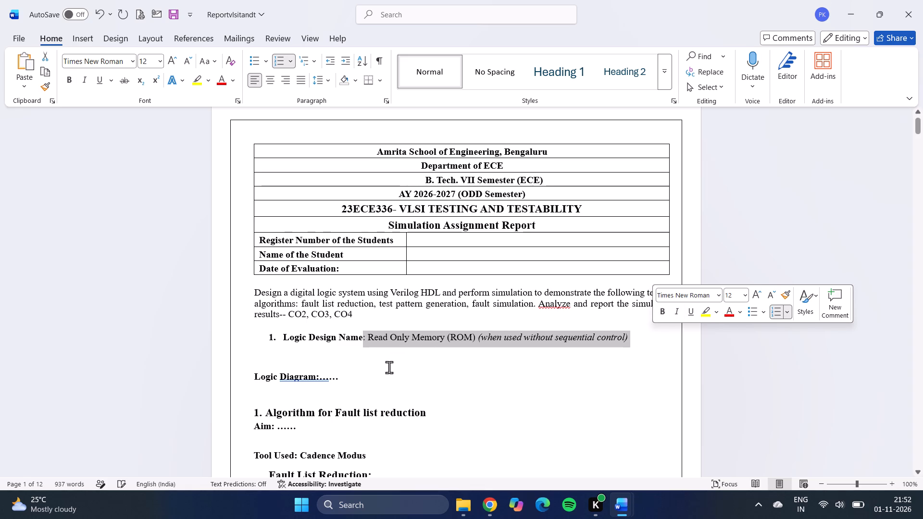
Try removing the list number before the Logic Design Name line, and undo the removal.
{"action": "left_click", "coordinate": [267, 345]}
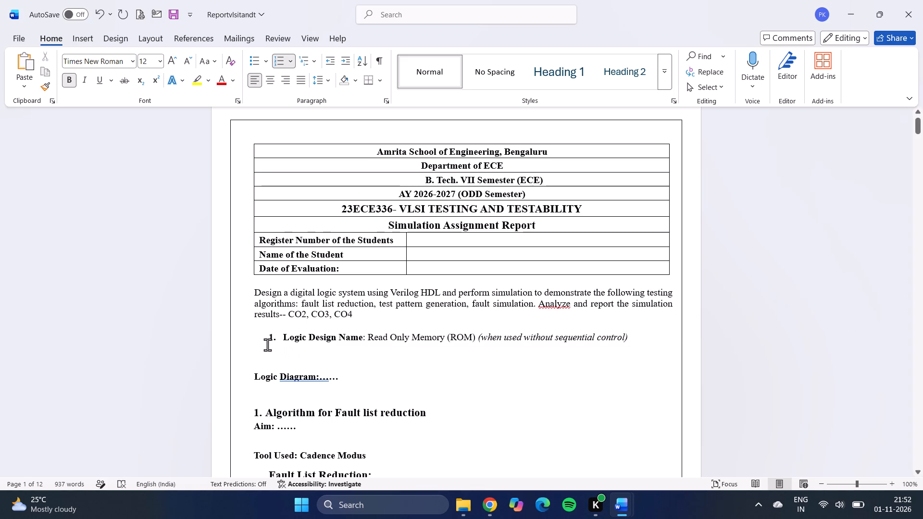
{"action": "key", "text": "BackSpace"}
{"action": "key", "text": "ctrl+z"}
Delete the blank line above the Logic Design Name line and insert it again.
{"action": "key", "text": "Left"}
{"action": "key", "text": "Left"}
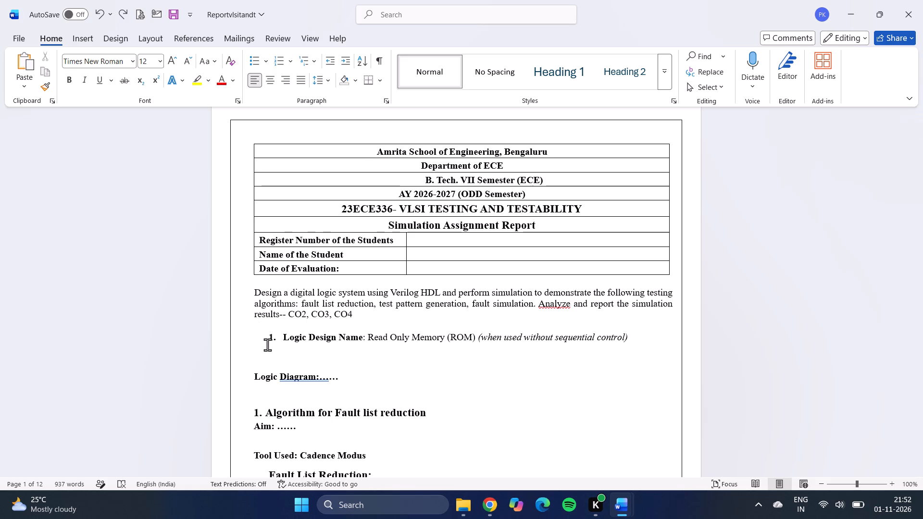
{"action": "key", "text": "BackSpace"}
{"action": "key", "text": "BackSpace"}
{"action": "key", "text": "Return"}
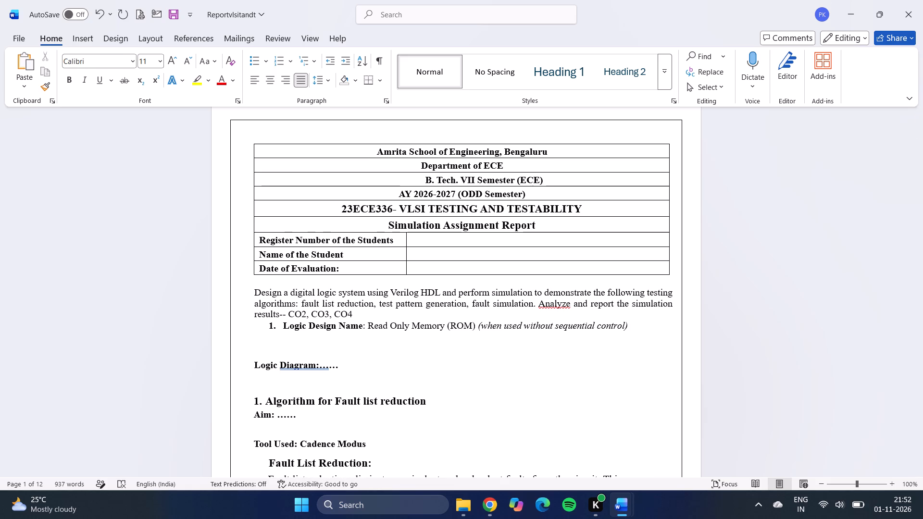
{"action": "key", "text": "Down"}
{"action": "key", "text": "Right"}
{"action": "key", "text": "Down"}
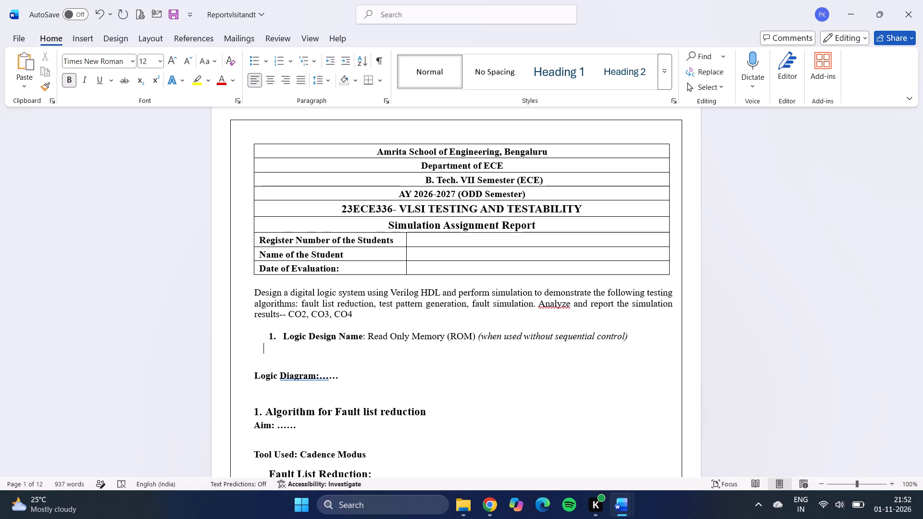
Remove the list number and indent from the Logic Design Name line so it starts at the left margin.
{"action": "left_click", "coordinate": [266, 339]}
{"action": "key", "text": "BackSpace"}
{"action": "key", "text": "BackSpace"}
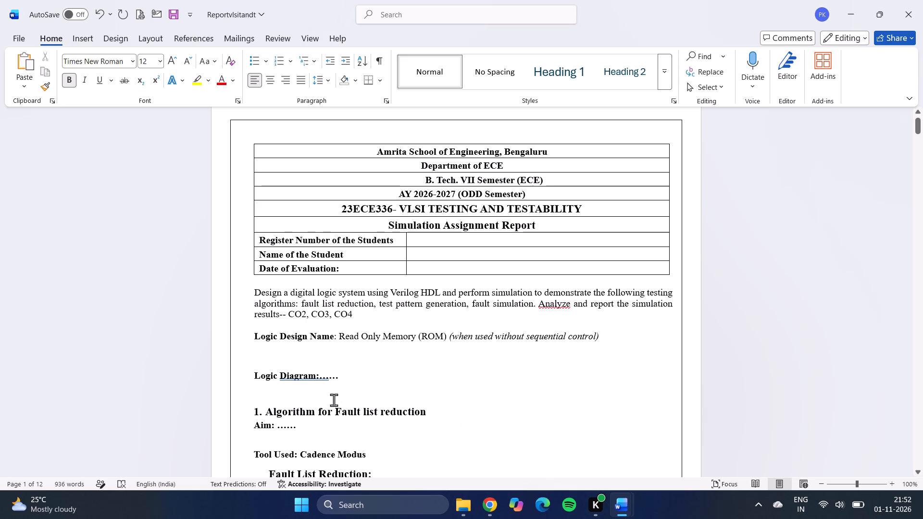
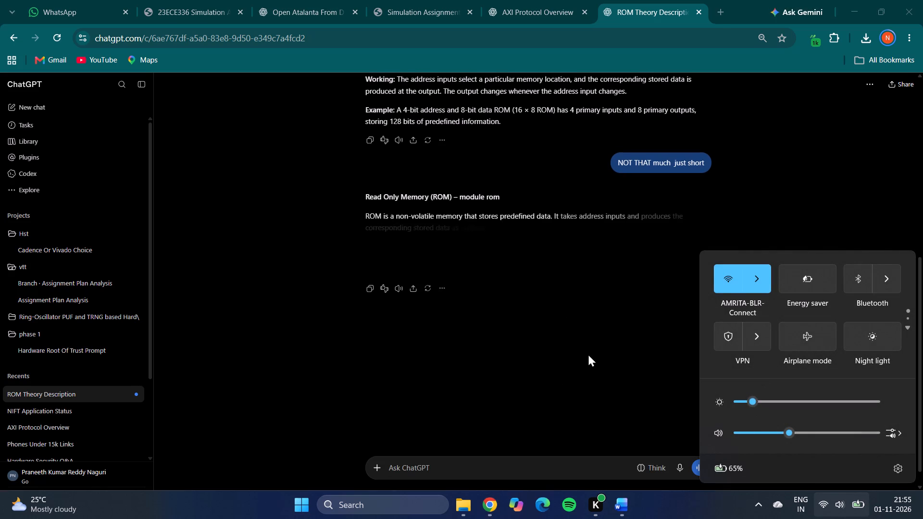
Switch to the csa_4bit sample report PDF and examine the carry-save adder description under Logic Design Name, highlighting its text.
{"action": "left_click", "coordinate": [588, 354]}
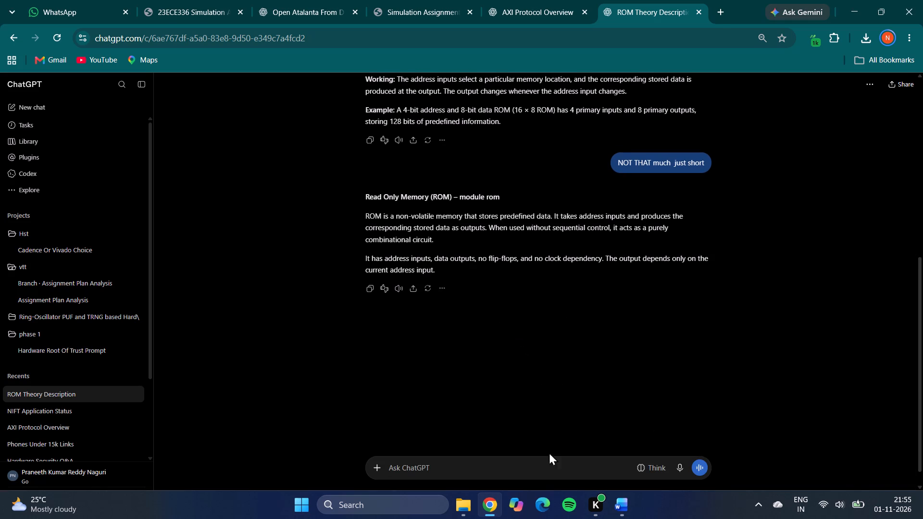
{"action": "left_click", "coordinate": [169, 20]}
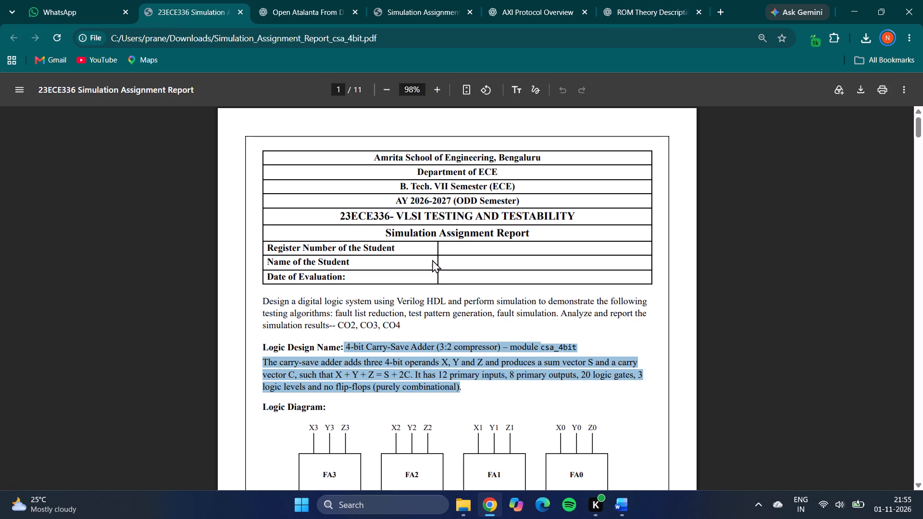
{"action": "left_click", "coordinate": [433, 283]}
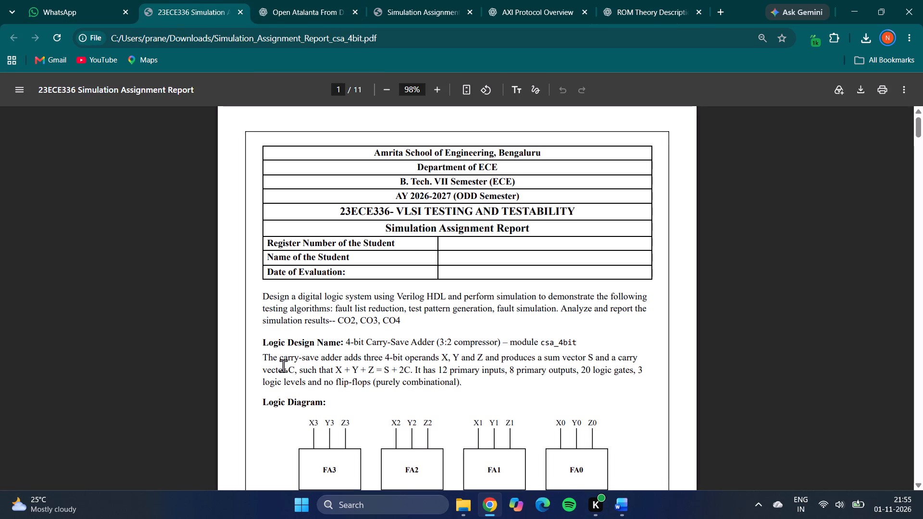
{"action": "left_click_drag", "start_coordinate": [272, 361], "coordinate": [493, 377]}
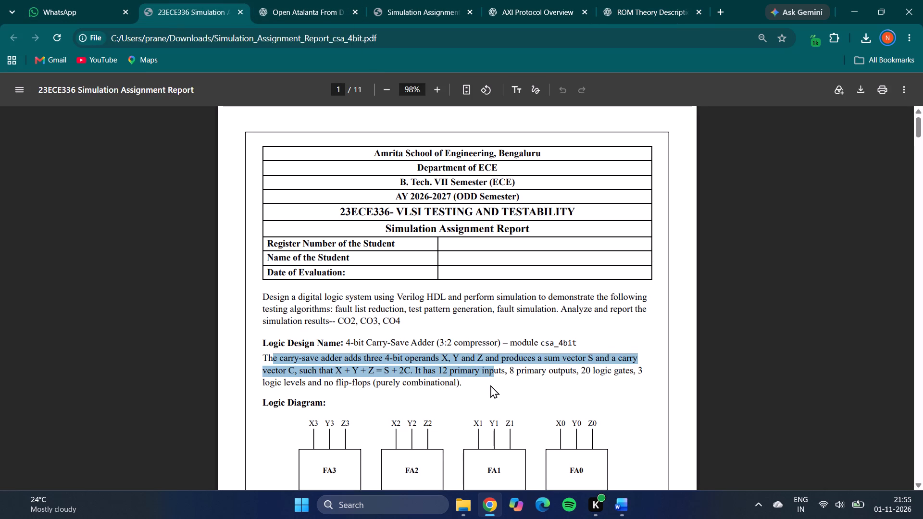
{"action": "left_click_drag", "start_coordinate": [478, 384], "coordinate": [273, 360]}
{"action": "left_click_drag", "start_coordinate": [273, 360], "coordinate": [539, 392]}
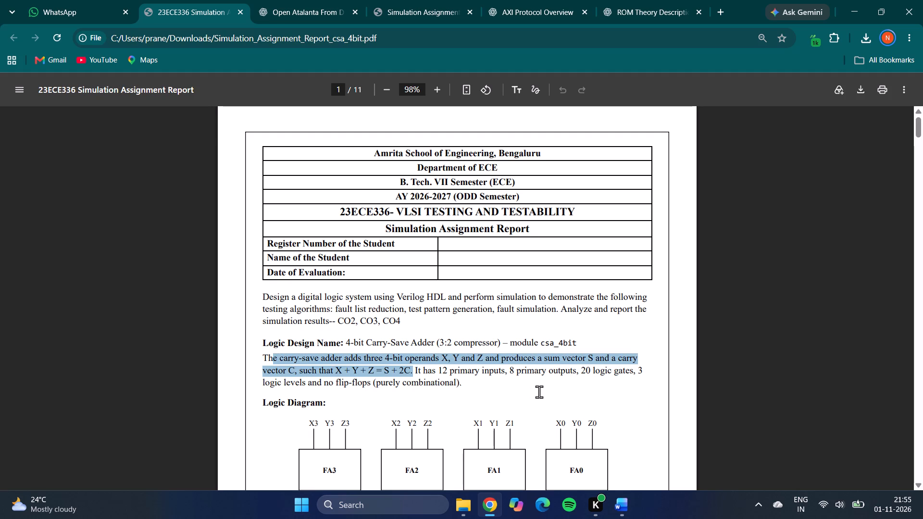
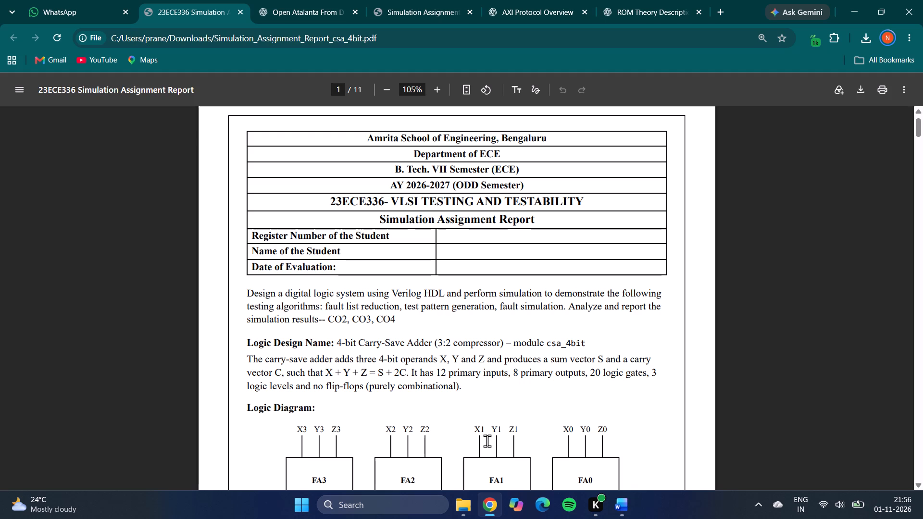
Review the logic design description and logic diagram on the first page of the sample carry-save adder report PDF.
{"action": "scroll", "coordinate": [437, 442], "scroll_direction": "down", "scroll_amount": 1}
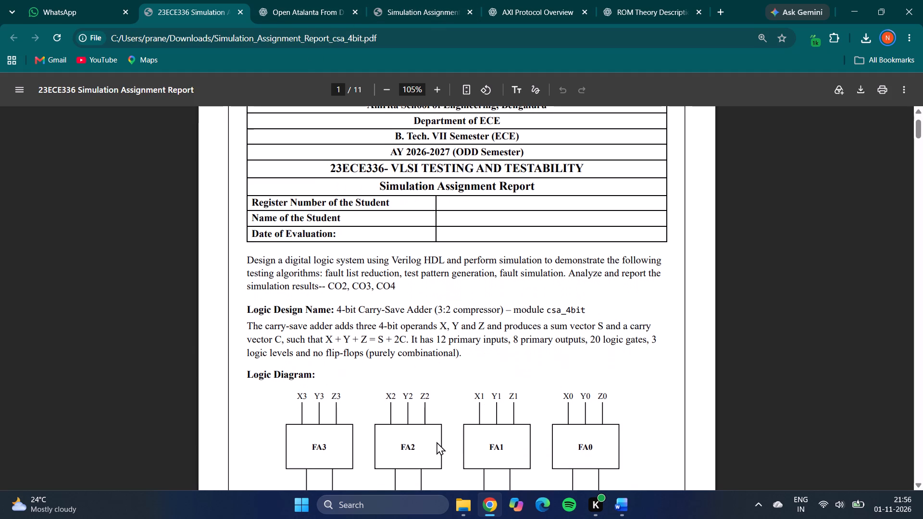
{"action": "scroll", "coordinate": [437, 442], "scroll_direction": "down", "scroll_amount": 1}
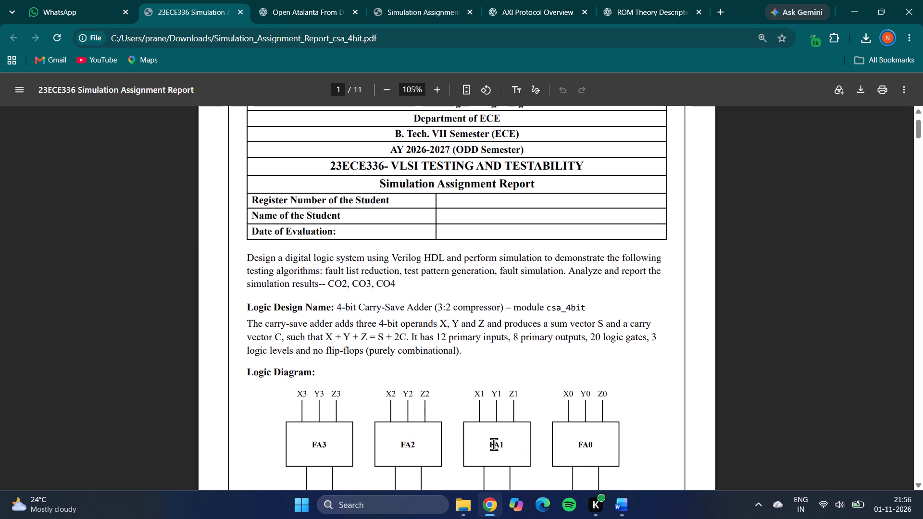
{"action": "scroll", "coordinate": [494, 444], "scroll_direction": "down", "scroll_amount": 1}
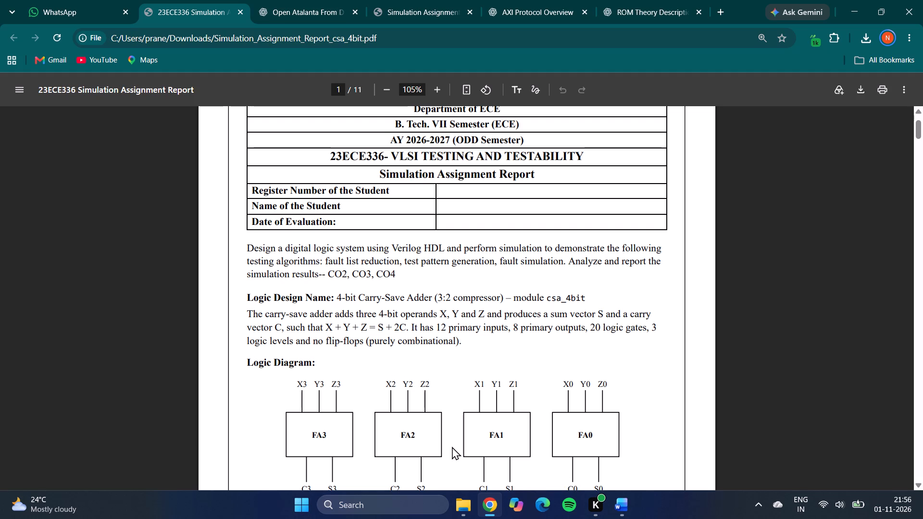
{"action": "scroll", "coordinate": [452, 446], "scroll_direction": "down", "scroll_amount": 2}
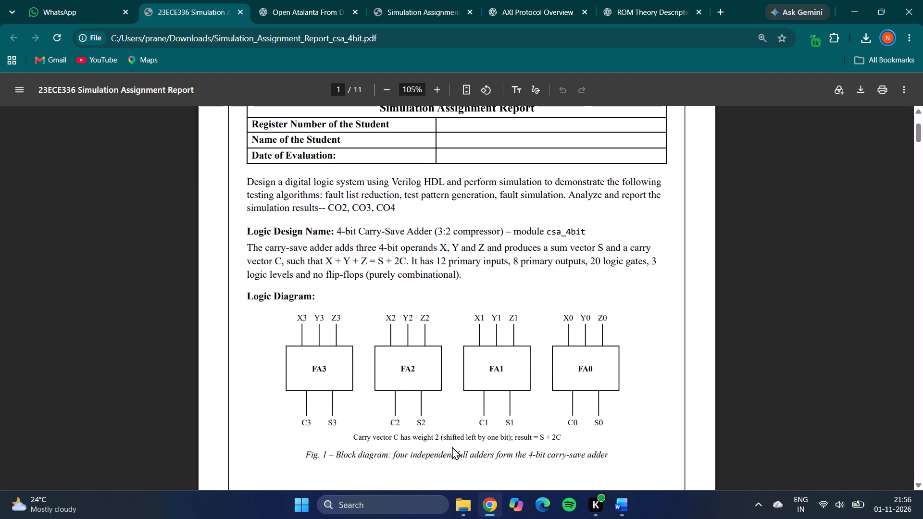
Review the header table, logic design description and full-adder block diagram on the first page of the sample carry-save adder report.
{"action": "scroll", "coordinate": [452, 446], "scroll_direction": "down", "scroll_amount": 1}
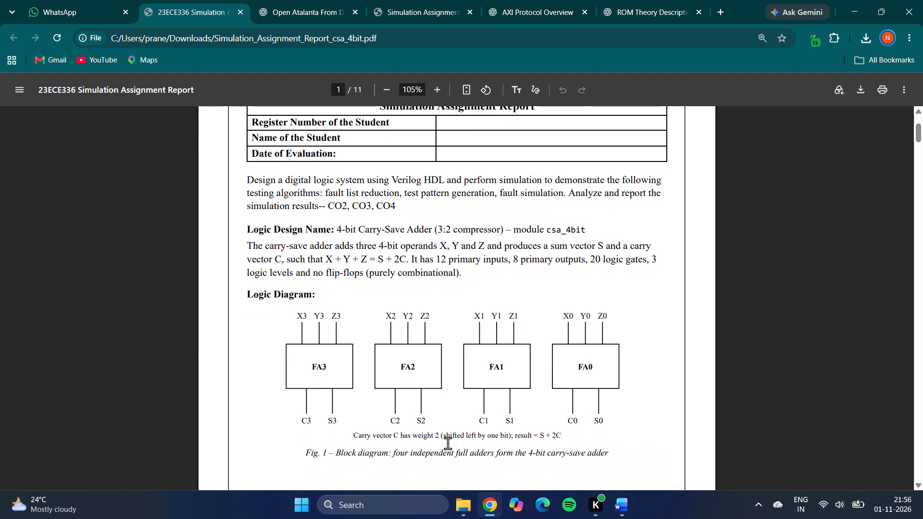
{"action": "scroll", "coordinate": [466, 471], "scroll_direction": "up", "scroll_amount": 1}
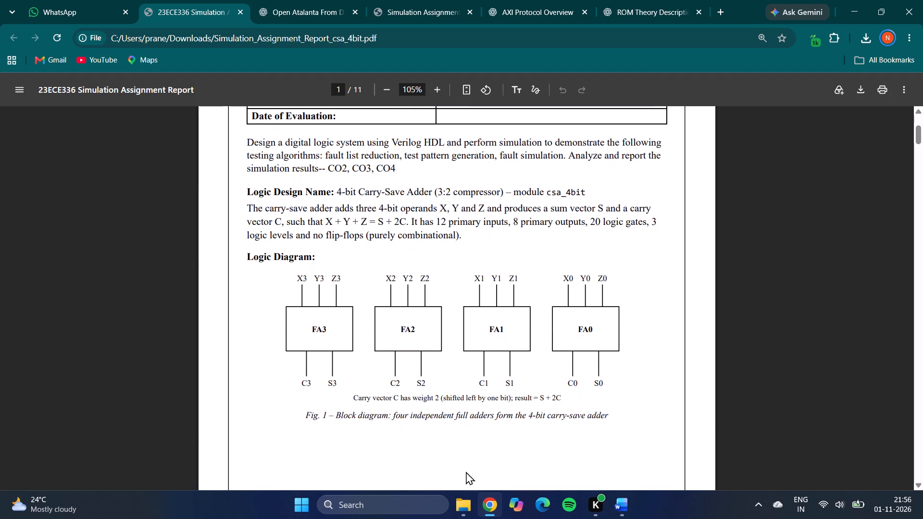
{"action": "scroll", "coordinate": [466, 471], "scroll_direction": "up", "scroll_amount": 1}
{"action": "scroll", "coordinate": [466, 471], "scroll_direction": "down", "scroll_amount": 1}
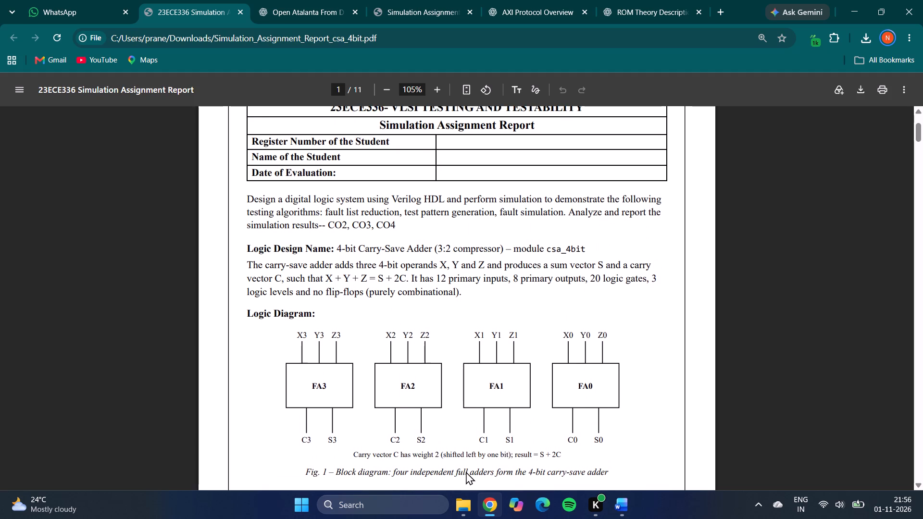
{"action": "scroll", "coordinate": [466, 471], "scroll_direction": "down", "scroll_amount": 1}
{"action": "scroll", "coordinate": [441, 433], "scroll_direction": "up", "scroll_amount": 1}
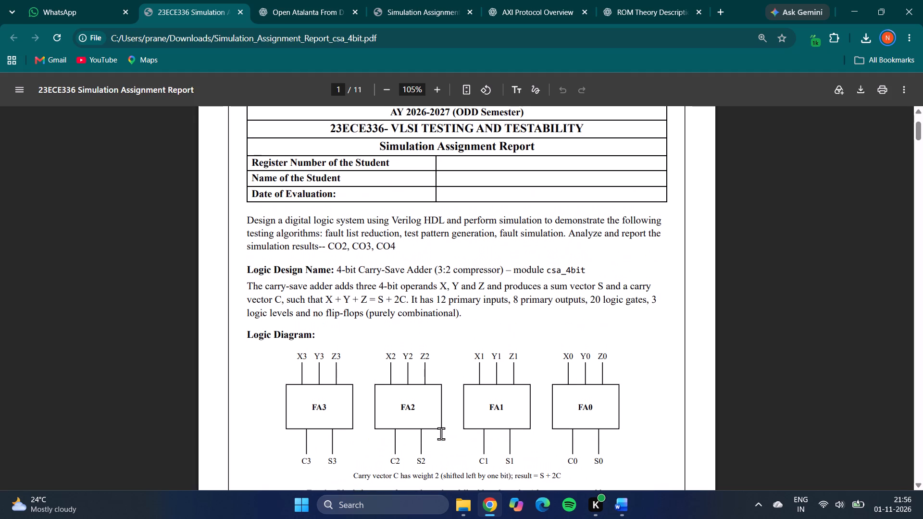
{"action": "scroll", "coordinate": [441, 433], "scroll_direction": "up", "scroll_amount": 2}
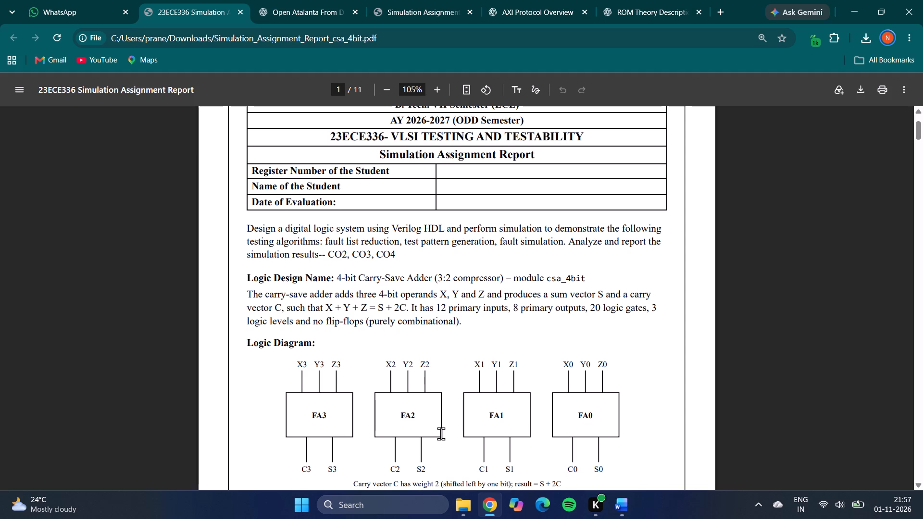
{"action": "scroll", "coordinate": [441, 433], "scroll_direction": "down", "scroll_amount": 1}
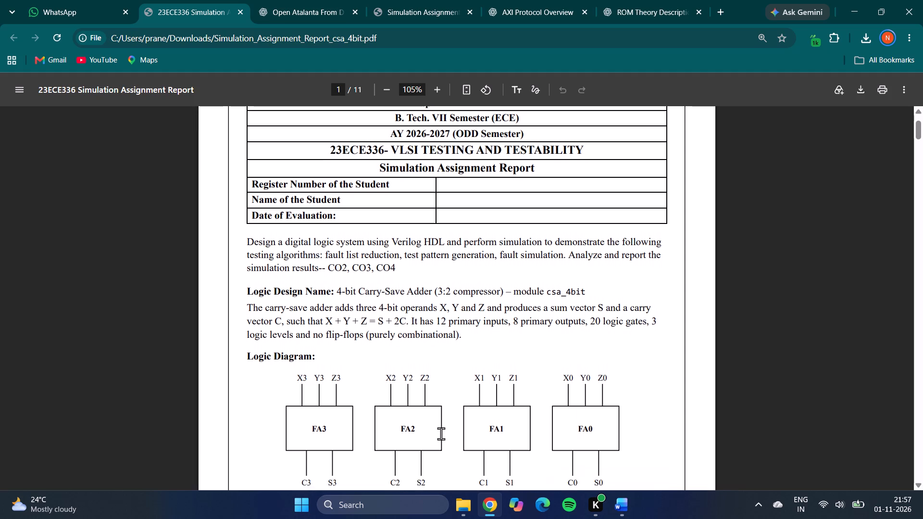
{"action": "scroll", "coordinate": [441, 433], "scroll_direction": "down", "scroll_amount": 1}
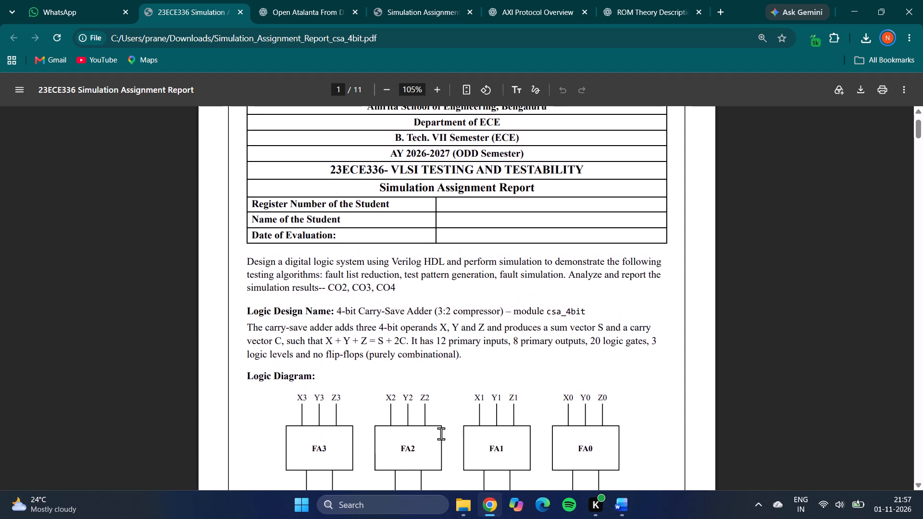
Examine the sample report's gate-level full adder diagram, fault list reduction section and csa_4bit Verilog code on pages 2 and 3.
{"action": "scroll", "coordinate": [441, 433], "scroll_direction": "down", "scroll_amount": 1}
{"action": "scroll", "coordinate": [494, 457], "scroll_direction": "down", "scroll_amount": 1}
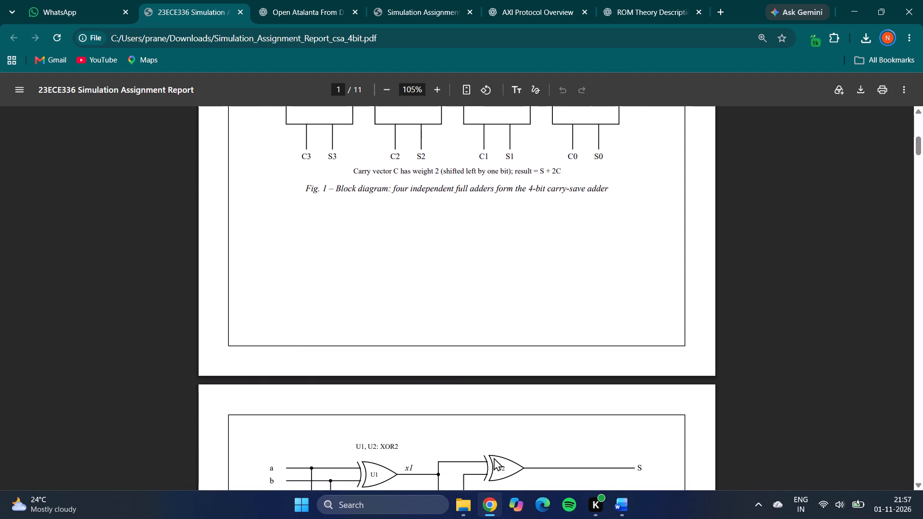
{"action": "scroll", "coordinate": [494, 457], "scroll_direction": "down", "scroll_amount": 1}
{"action": "scroll", "coordinate": [462, 429], "scroll_direction": "down", "scroll_amount": 2}
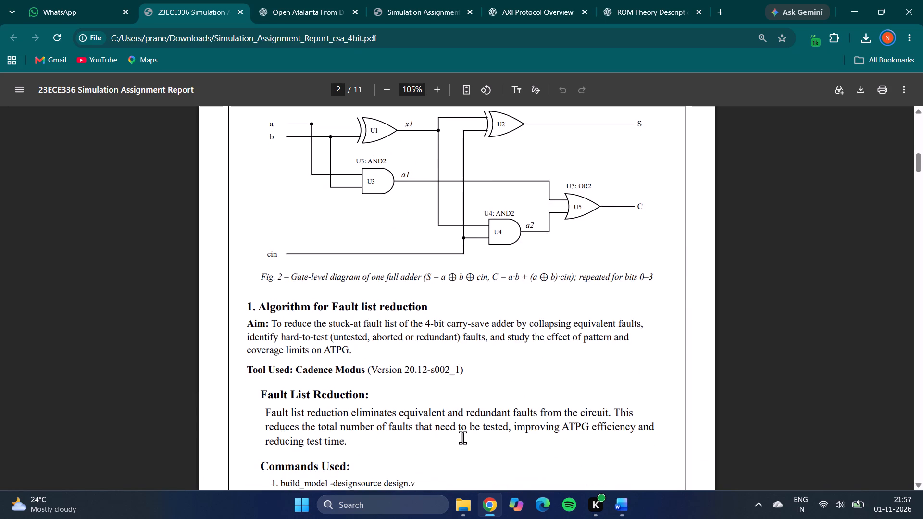
{"action": "scroll", "coordinate": [462, 437], "scroll_direction": "down", "scroll_amount": 3}
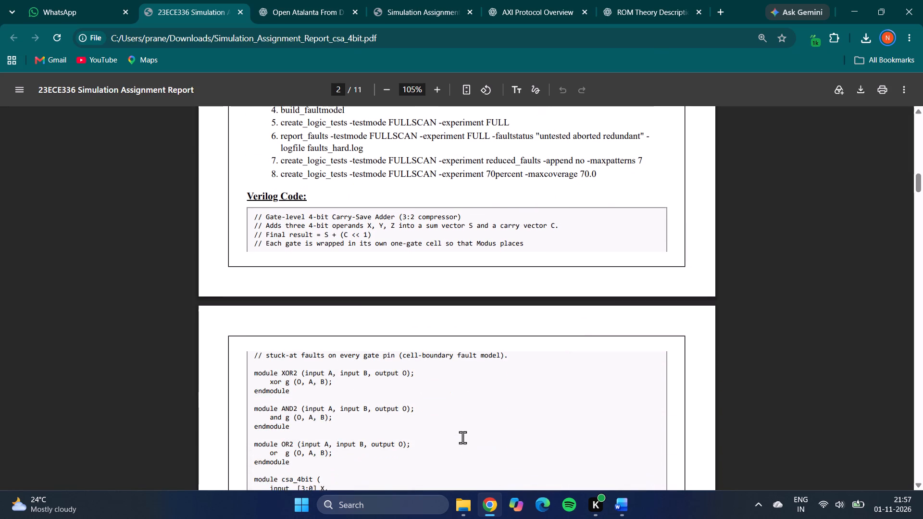
{"action": "scroll", "coordinate": [426, 448], "scroll_direction": "down", "scroll_amount": 5}
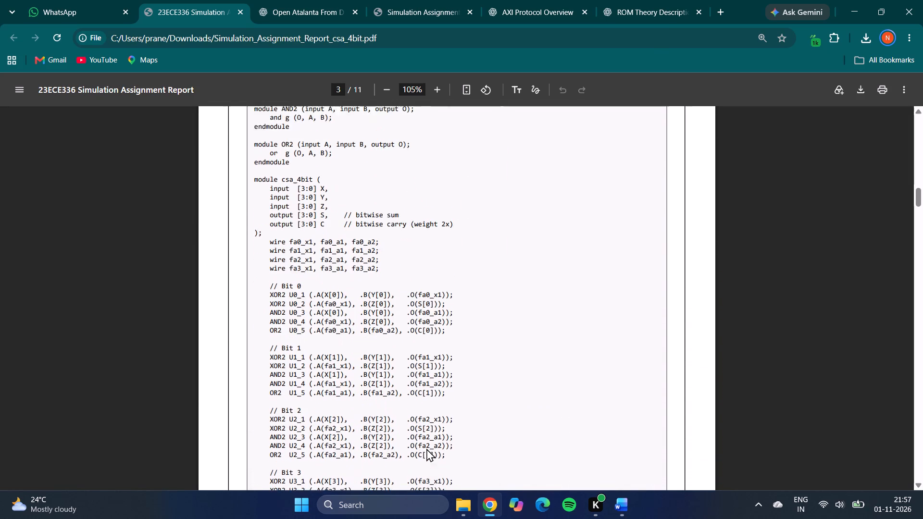
{"action": "scroll", "coordinate": [294, 225], "scroll_direction": "up", "scroll_amount": 2}
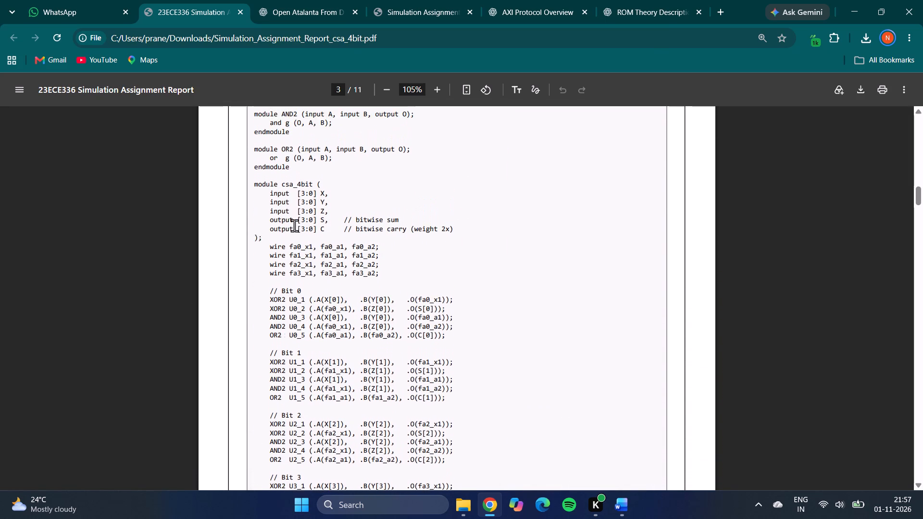
{"action": "scroll", "coordinate": [294, 225], "scroll_direction": "up", "scroll_amount": 1}
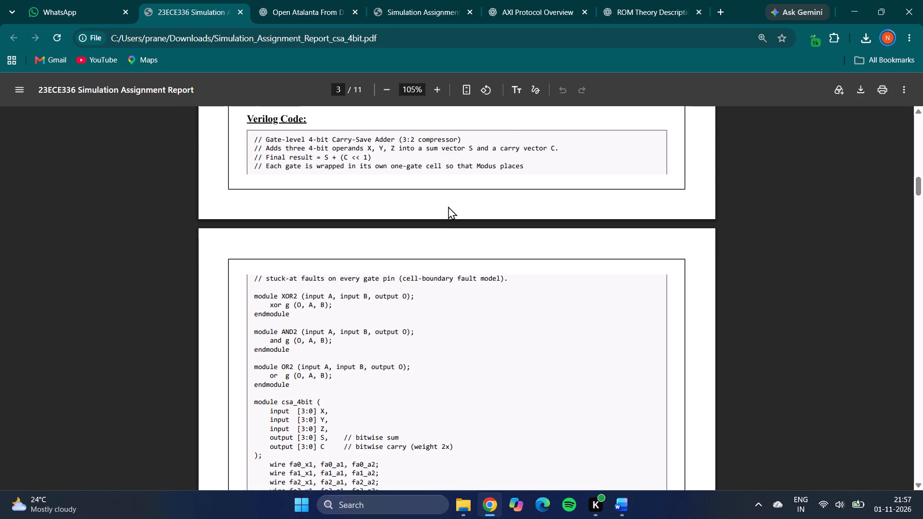
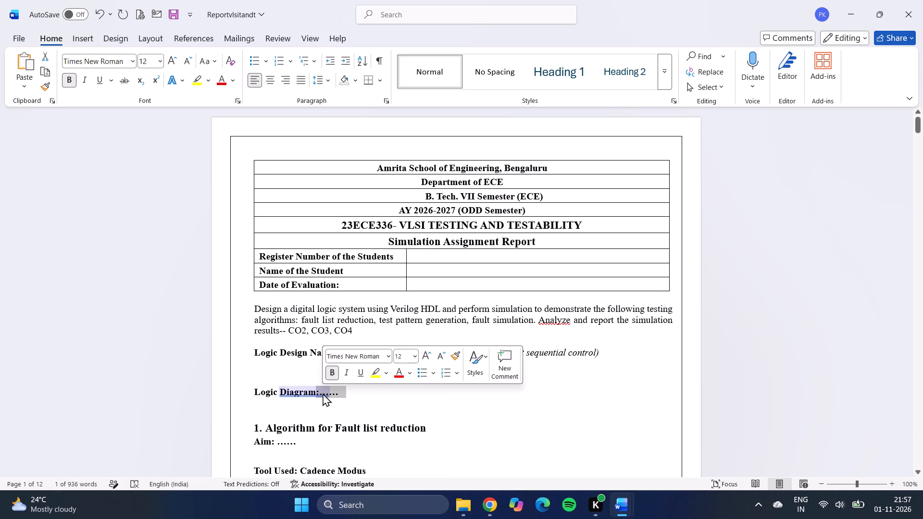
Remove the placeholder dots after the "Logic Diagram:" label, keeping the colon.
{"action": "left_click", "coordinate": [323, 393]}
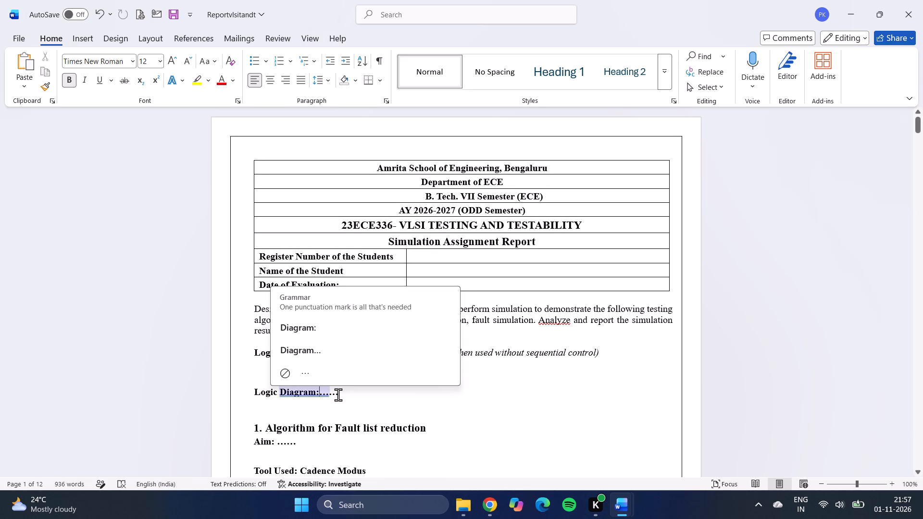
{"action": "left_click", "coordinate": [338, 395]}
{"action": "key", "text": "BackSpace"}
{"action": "key", "text": "BackSpace"}
{"action": "key", "text": "BackSpace"}
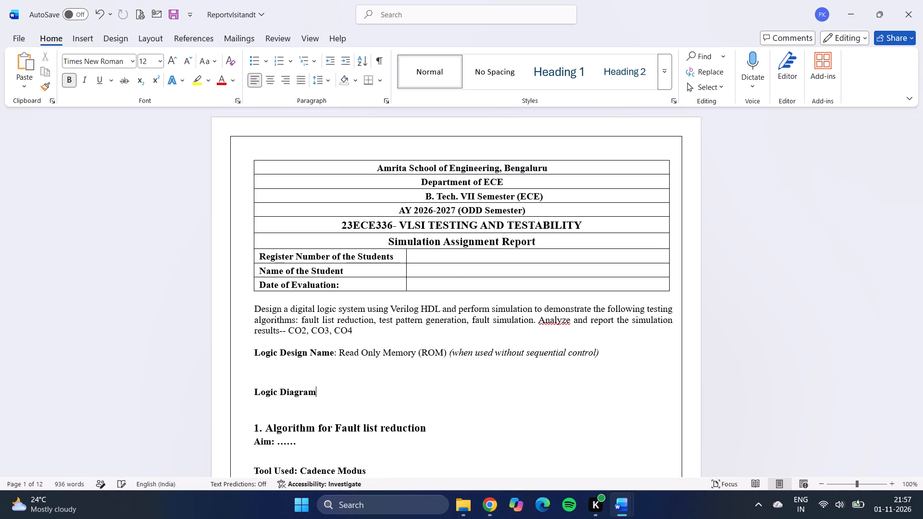
{"action": "key", "text": "ctrl+z"}
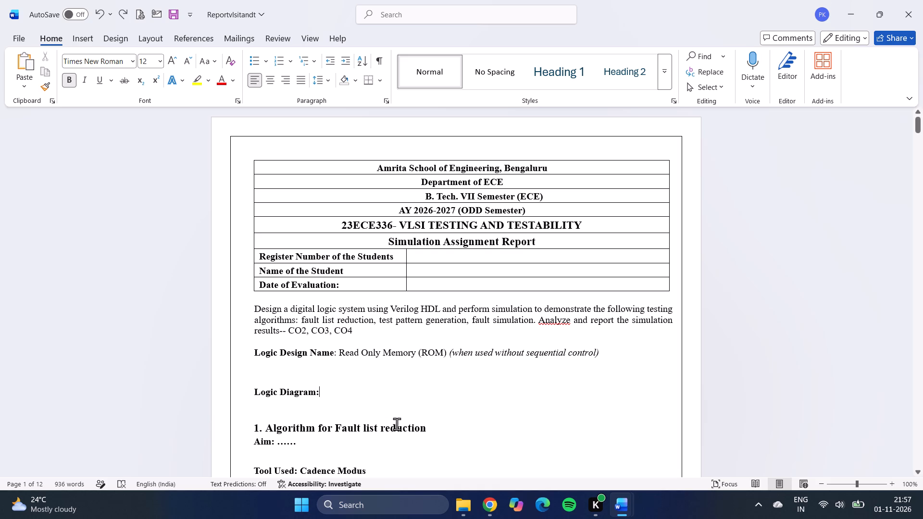
Select the "Logic Diagram:" label line below the logic design name.
{"action": "left_click_drag", "start_coordinate": [334, 400], "coordinate": [274, 384]}
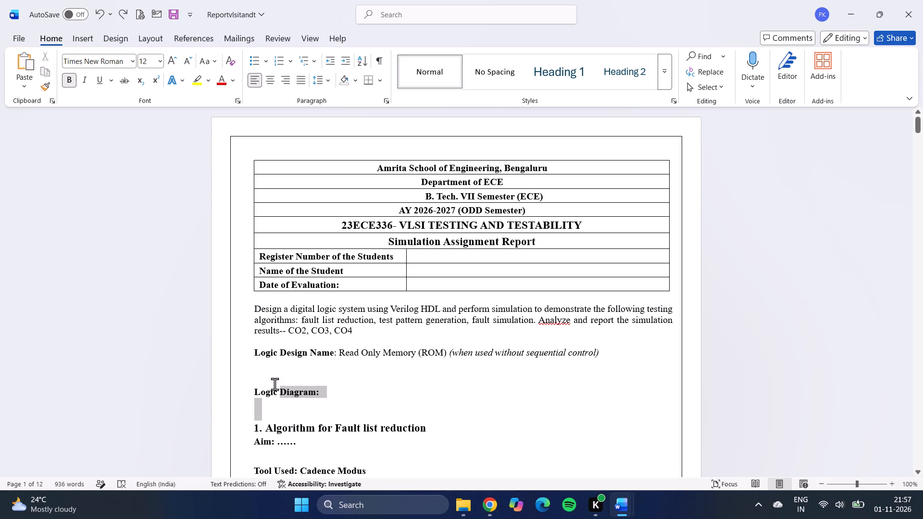
{"action": "left_click_drag", "start_coordinate": [274, 384], "coordinate": [257, 383]}
{"action": "left_click", "coordinate": [257, 383]}
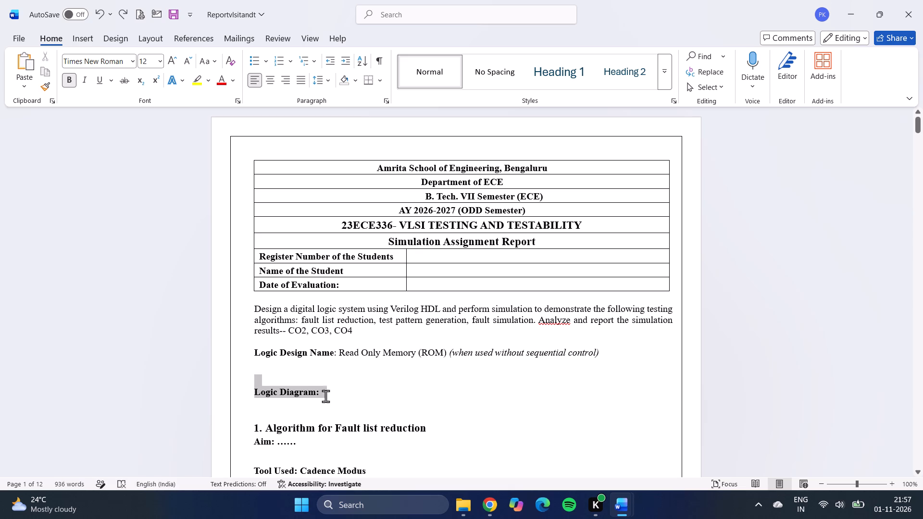
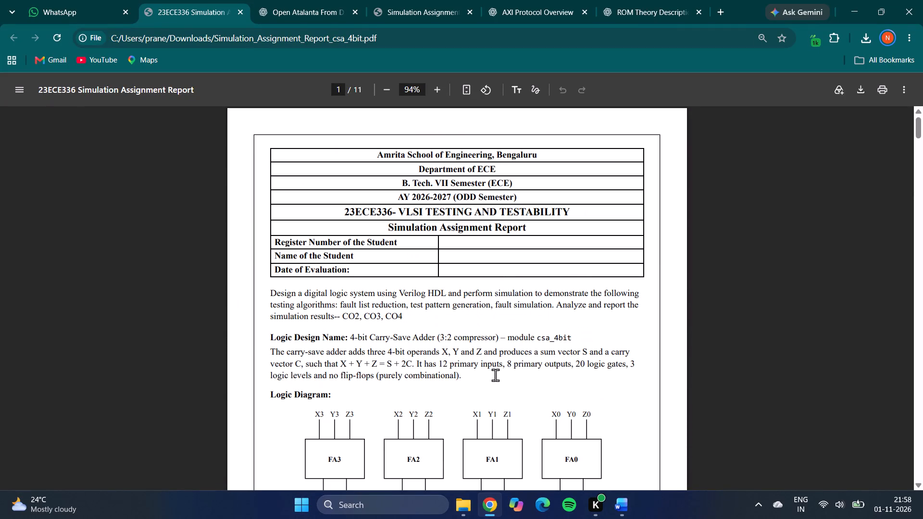
Switch to the MV_Assignment Questions document in Word, check its rubrics and assigned design topic, and close it.
{"action": "scroll", "coordinate": [495, 375], "scroll_direction": "up", "scroll_amount": 1}
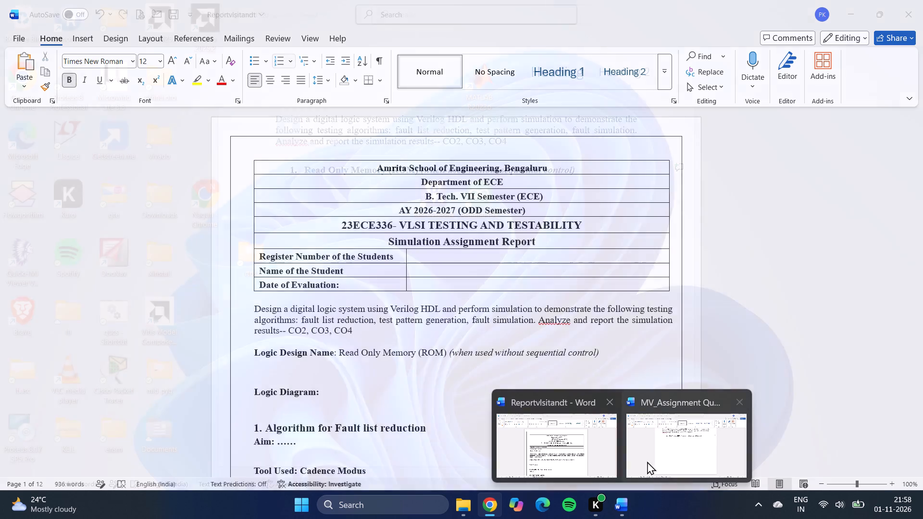
{"action": "left_click", "coordinate": [685, 448]}
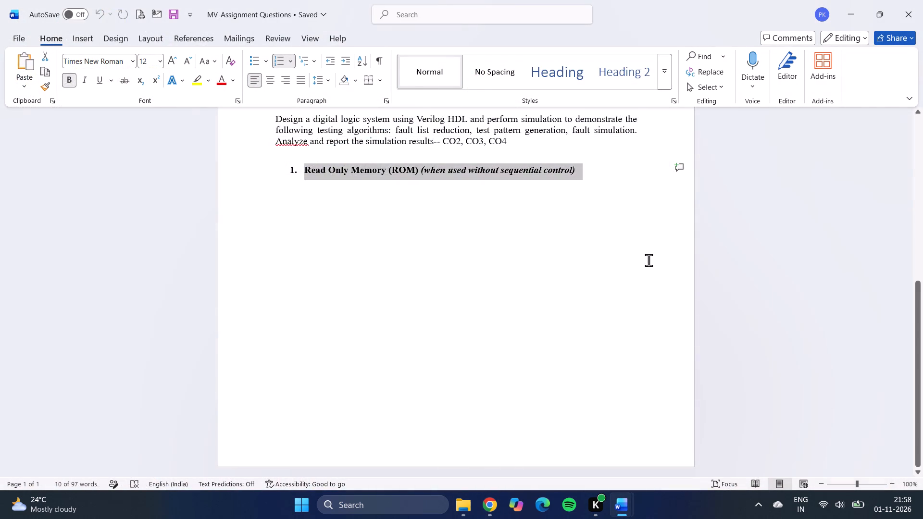
{"action": "scroll", "coordinate": [525, 353], "scroll_direction": "down", "scroll_amount": 1}
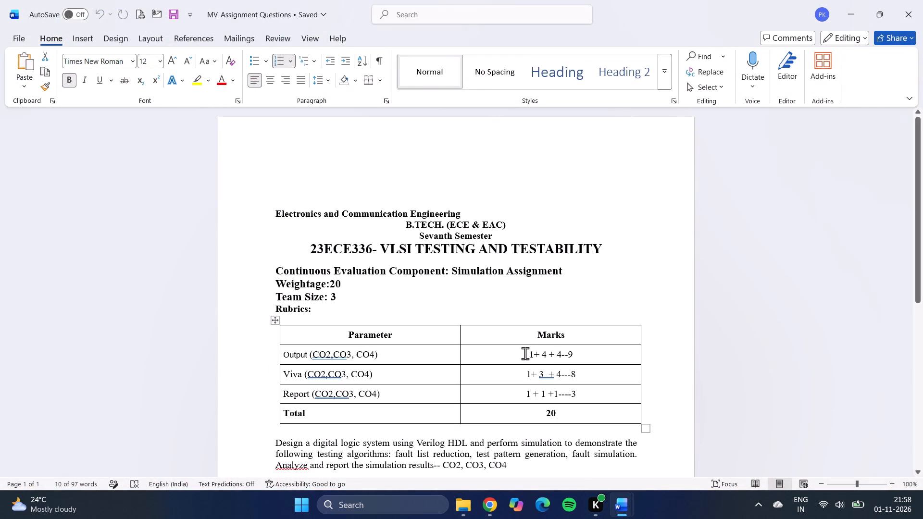
{"action": "scroll", "coordinate": [525, 353], "scroll_direction": "down", "scroll_amount": 1}
{"action": "left_click", "coordinate": [918, 11]}
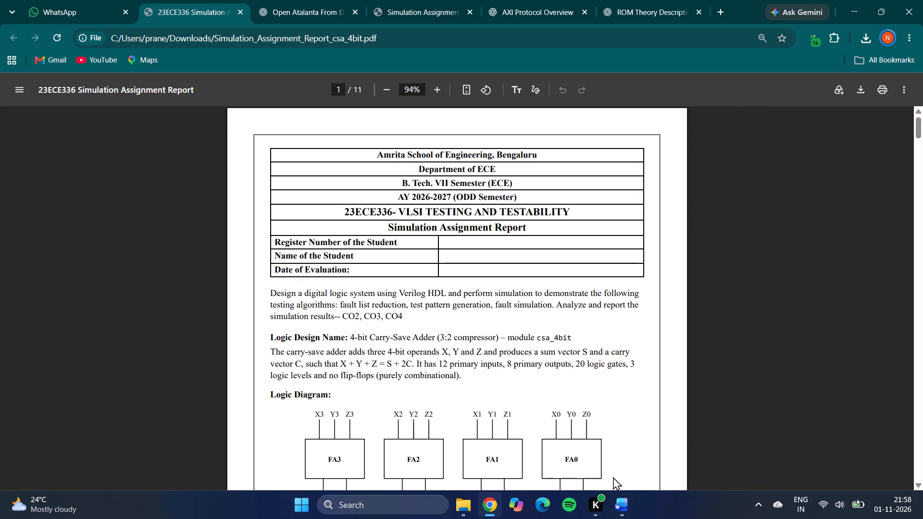
Look through the Reportvlsitandt document in Word, checking the Verilog, .BENCH, output and Atalanta result sections against the first page.
{"action": "left_click", "coordinate": [596, 451]}
{"action": "scroll", "coordinate": [552, 397], "scroll_direction": "down", "scroll_amount": 1}
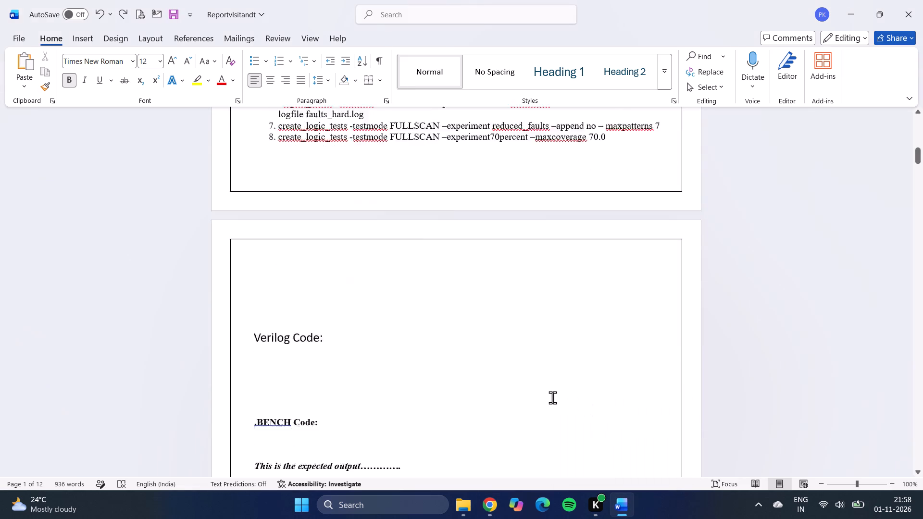
{"action": "scroll", "coordinate": [552, 397], "scroll_direction": "down", "scroll_amount": 2}
{"action": "scroll", "coordinate": [465, 397], "scroll_direction": "up", "scroll_amount": 1}
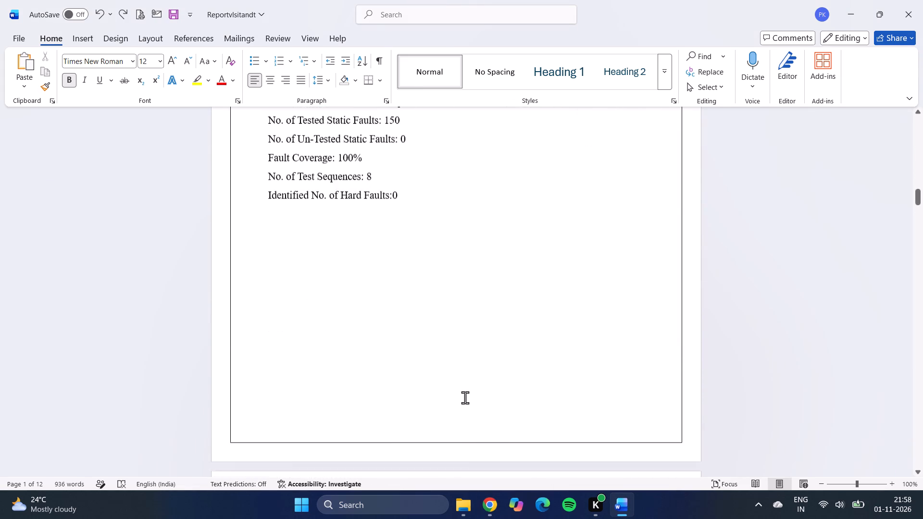
{"action": "scroll", "coordinate": [465, 397], "scroll_direction": "up", "scroll_amount": 1}
{"action": "scroll", "coordinate": [465, 397], "scroll_direction": "down", "scroll_amount": 1}
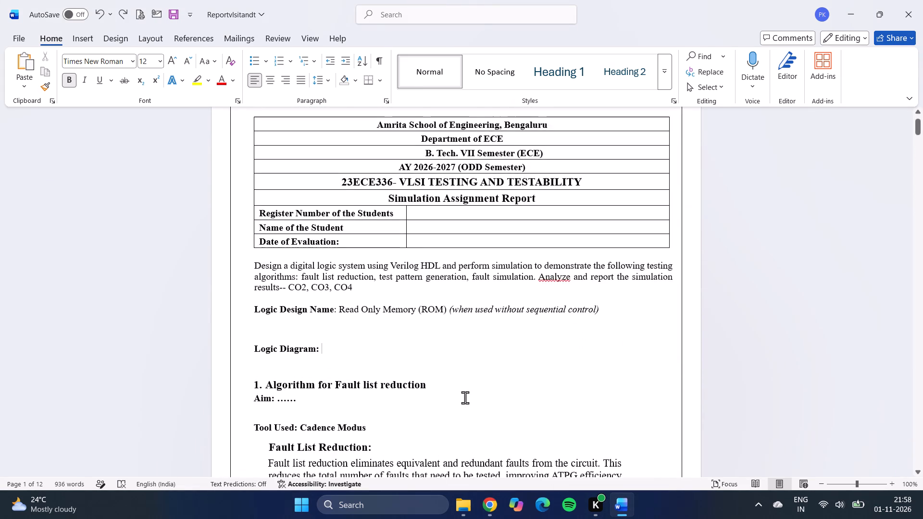
{"action": "scroll", "coordinate": [465, 397], "scroll_direction": "down", "scroll_amount": 2}
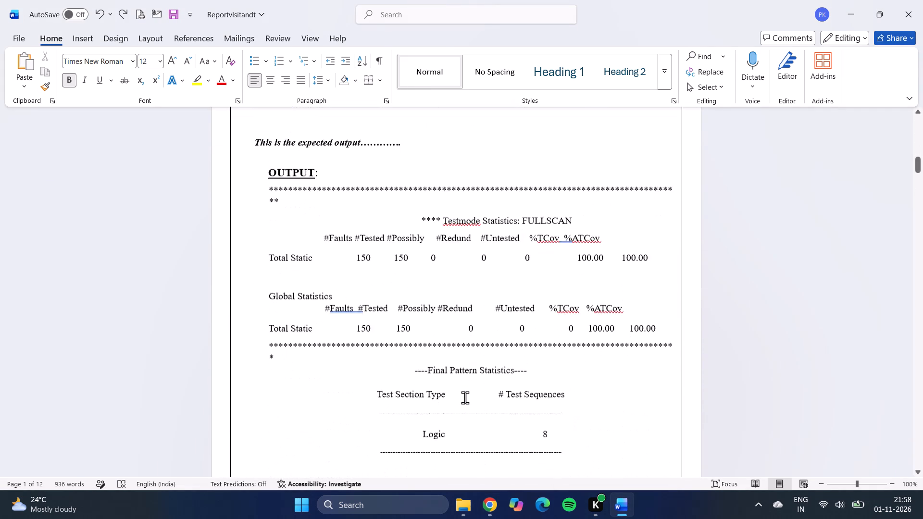
{"action": "scroll", "coordinate": [465, 397], "scroll_direction": "down", "scroll_amount": 1}
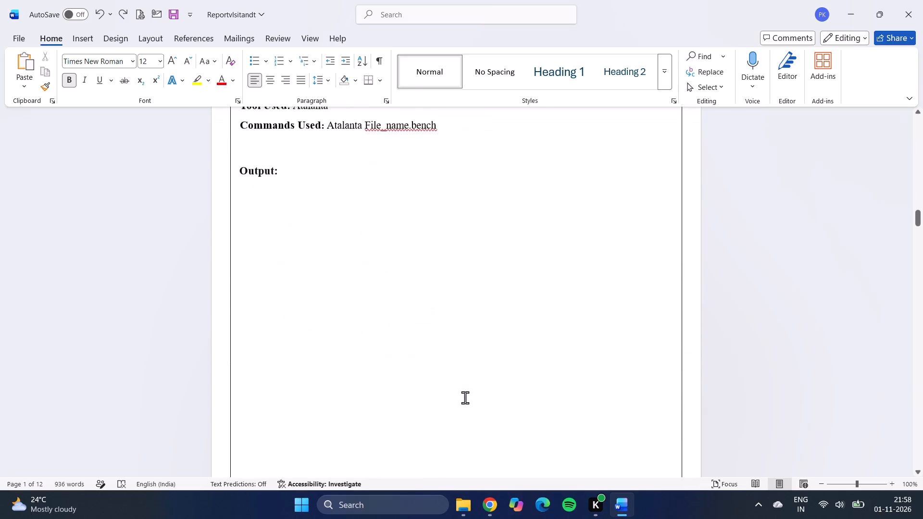
{"action": "scroll", "coordinate": [465, 397], "scroll_direction": "down", "scroll_amount": 1}
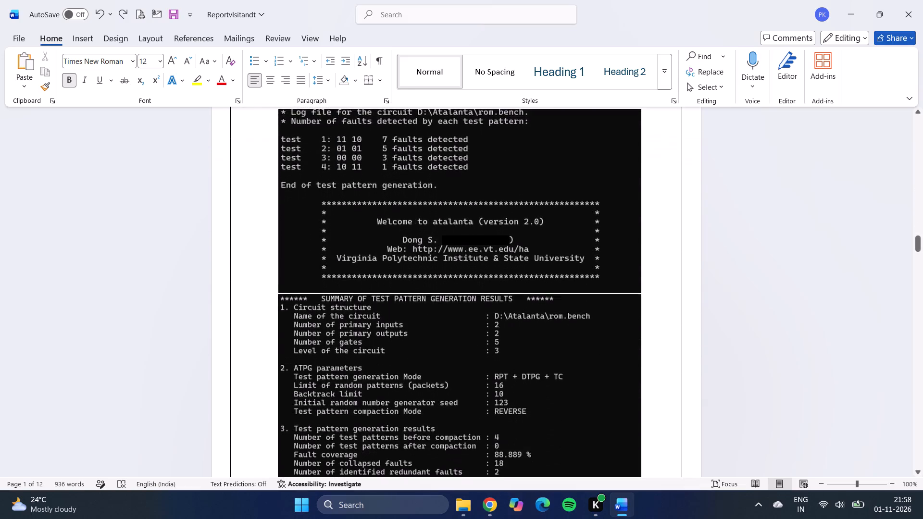
{"action": "scroll", "coordinate": [465, 397], "scroll_direction": "down", "scroll_amount": 1}
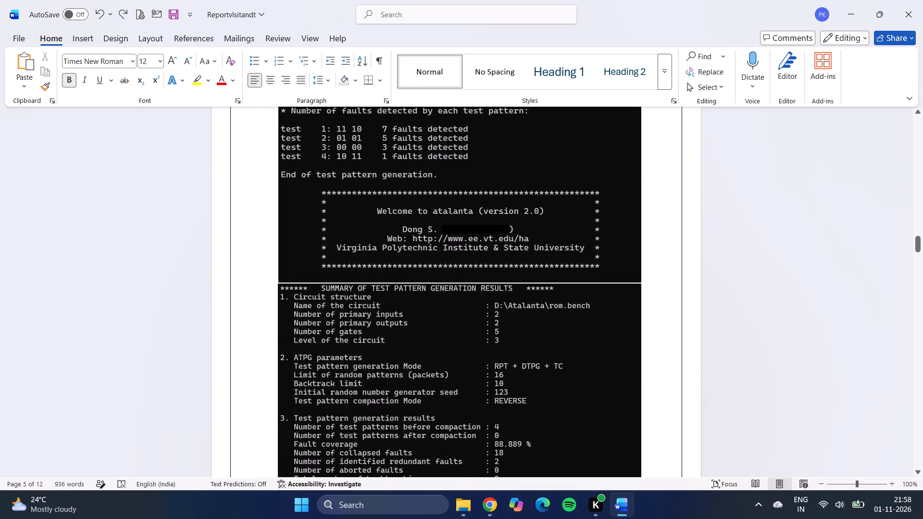
{"action": "scroll", "coordinate": [476, 345], "scroll_direction": "down", "scroll_amount": 1}
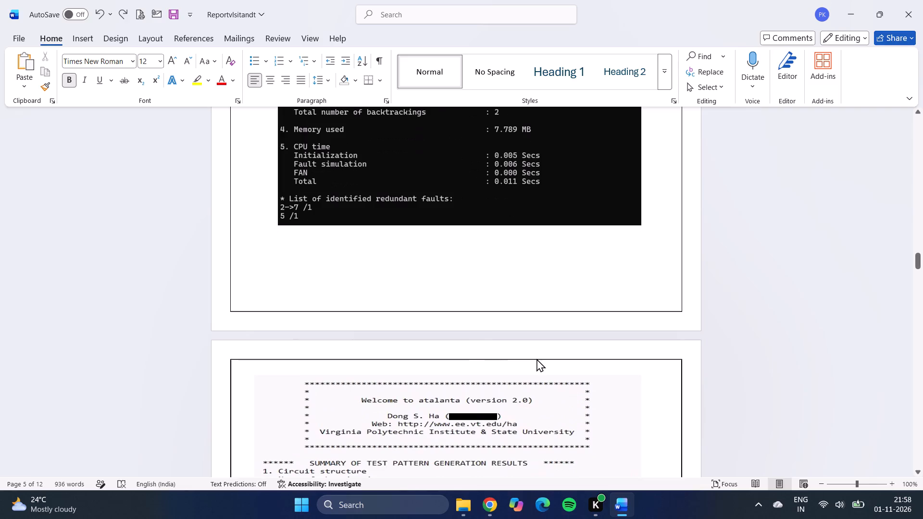
{"action": "scroll", "coordinate": [536, 358], "scroll_direction": "down", "scroll_amount": 1, "text": "ctrl"}
{"action": "scroll", "coordinate": [536, 358], "scroll_direction": "up", "scroll_amount": 2}
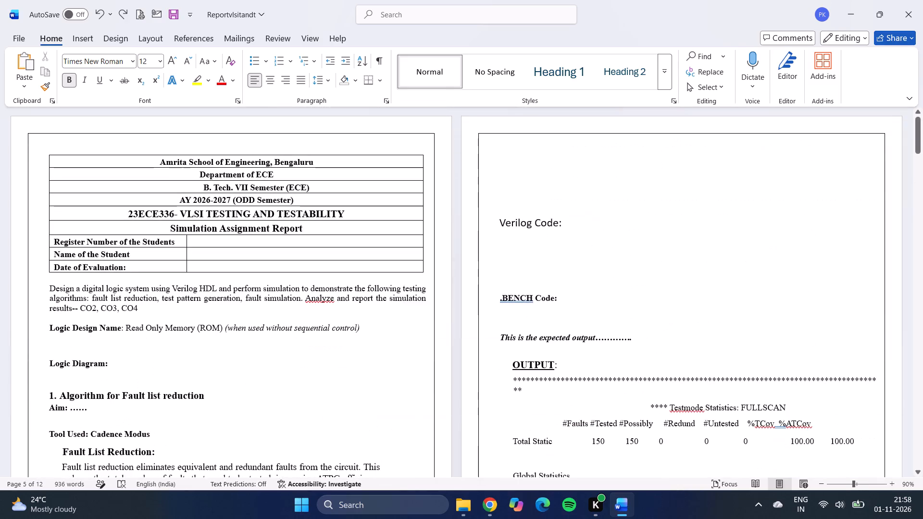
{"action": "scroll", "coordinate": [476, 374], "scroll_direction": "up", "scroll_amount": 1, "text": "ctrl"}
{"action": "scroll", "coordinate": [433, 369], "scroll_direction": "down", "scroll_amount": 1}
{"action": "scroll", "coordinate": [433, 371], "scroll_direction": "up", "scroll_amount": 1}
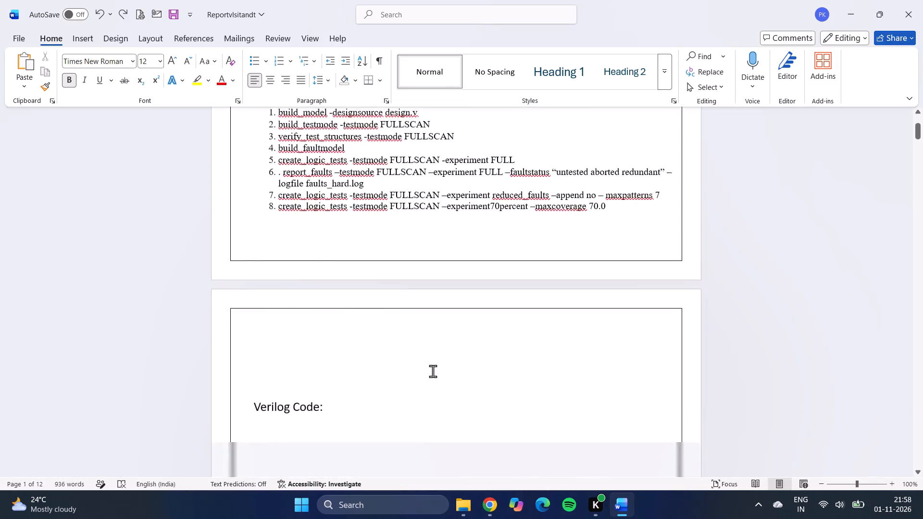
{"action": "scroll", "coordinate": [433, 371], "scroll_direction": "up", "scroll_amount": 1}
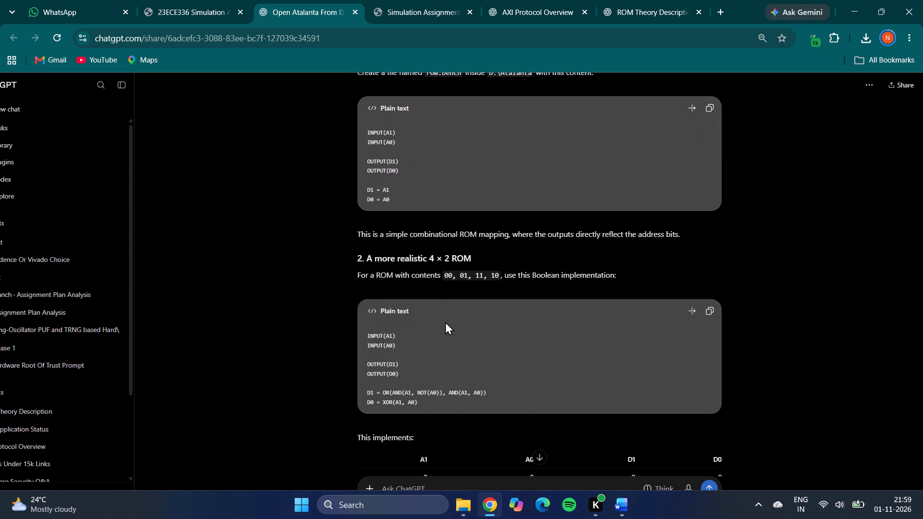
Read through the bench file examples in the shared Atalanta conversation, examining the more realistic 4 × 2 ROM implementation.
{"action": "scroll", "coordinate": [445, 321], "scroll_direction": "down", "scroll_amount": 1}
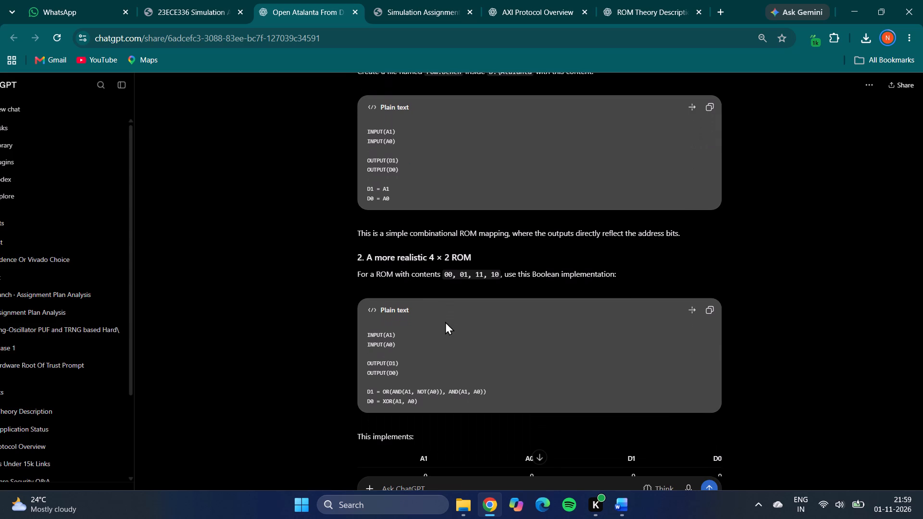
{"action": "scroll", "coordinate": [445, 321], "scroll_direction": "down", "scroll_amount": 1}
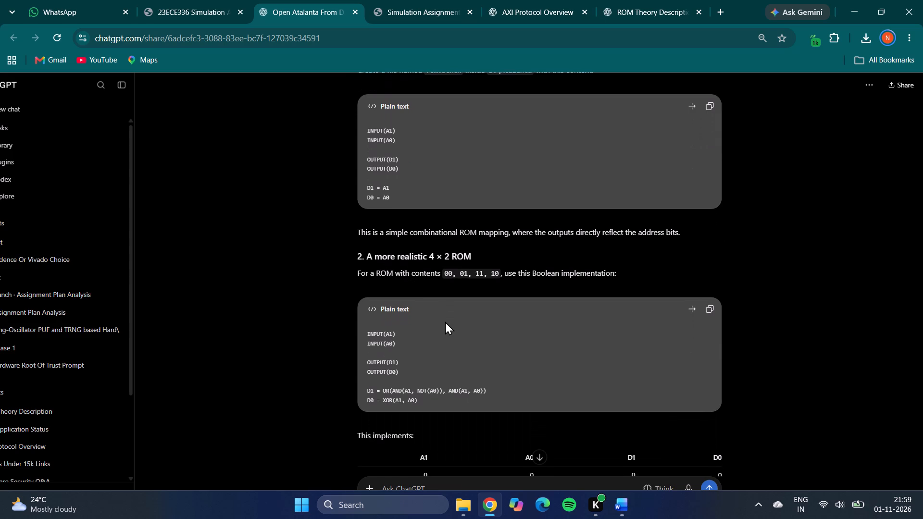
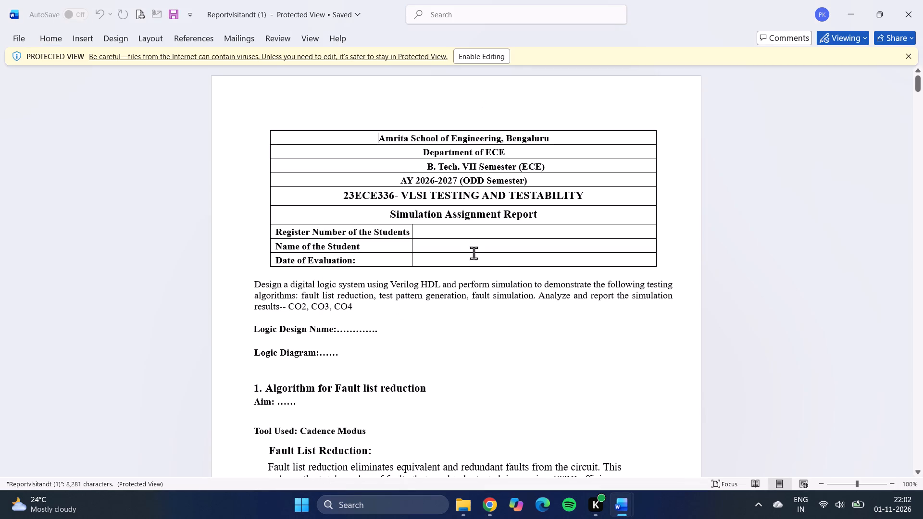
Look through the Reportvlsitandt (1) report in Word, from the title page through the fault reduction results to the Test Pattern Generation section.
{"action": "scroll", "coordinate": [459, 279], "scroll_direction": "down", "scroll_amount": 1}
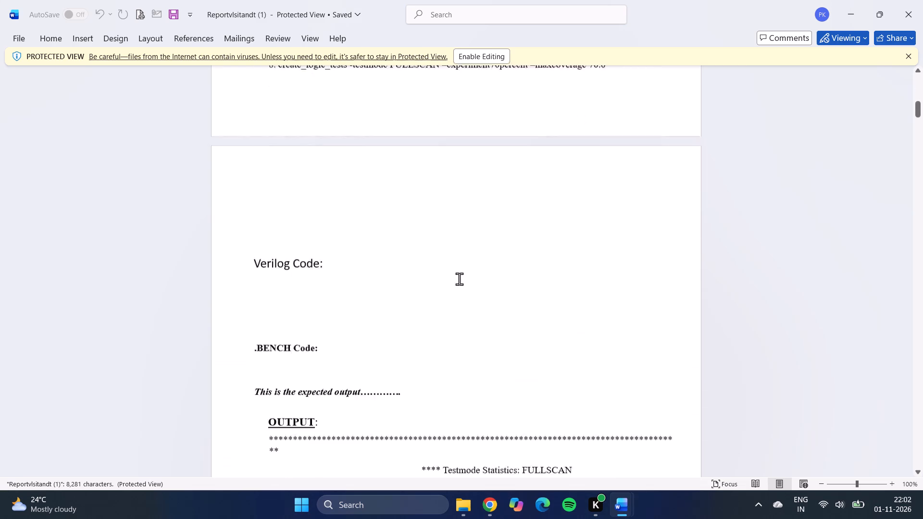
{"action": "scroll", "coordinate": [459, 279], "scroll_direction": "down", "scroll_amount": 1}
{"action": "scroll", "coordinate": [495, 334], "scroll_direction": "down", "scroll_amount": 1}
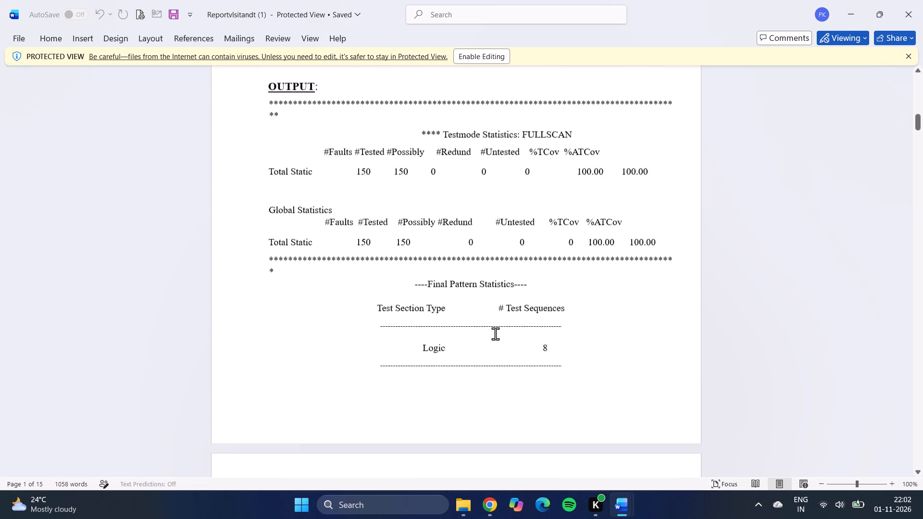
{"action": "scroll", "coordinate": [495, 334], "scroll_direction": "down", "scroll_amount": 2}
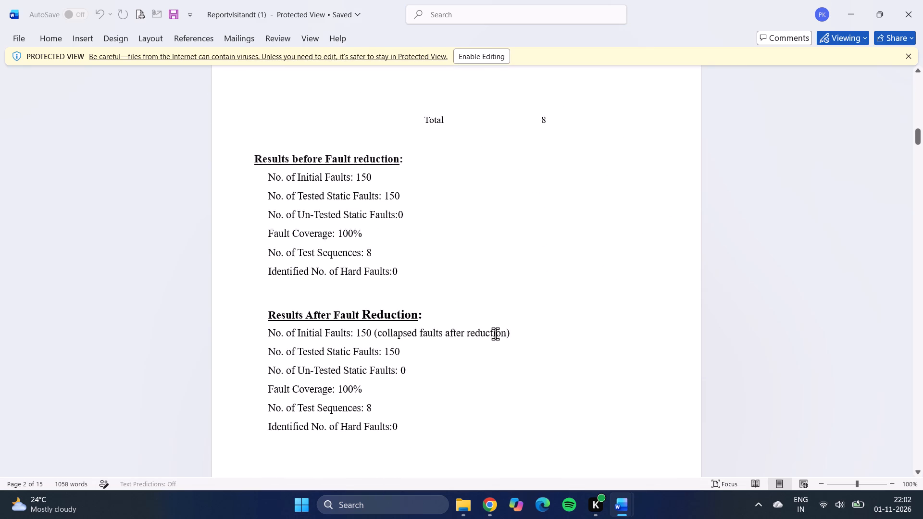
{"action": "scroll", "coordinate": [495, 334], "scroll_direction": "down", "scroll_amount": 2}
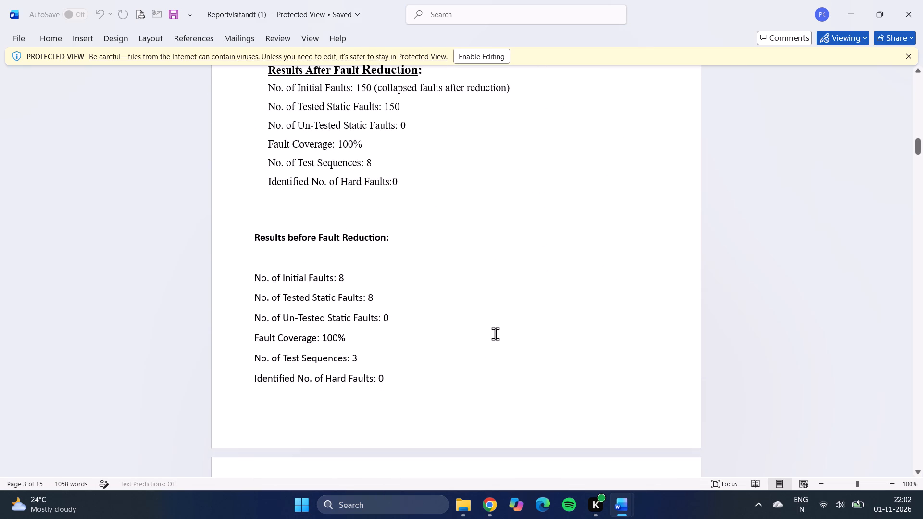
{"action": "scroll", "coordinate": [495, 334], "scroll_direction": "down", "scroll_amount": 1}
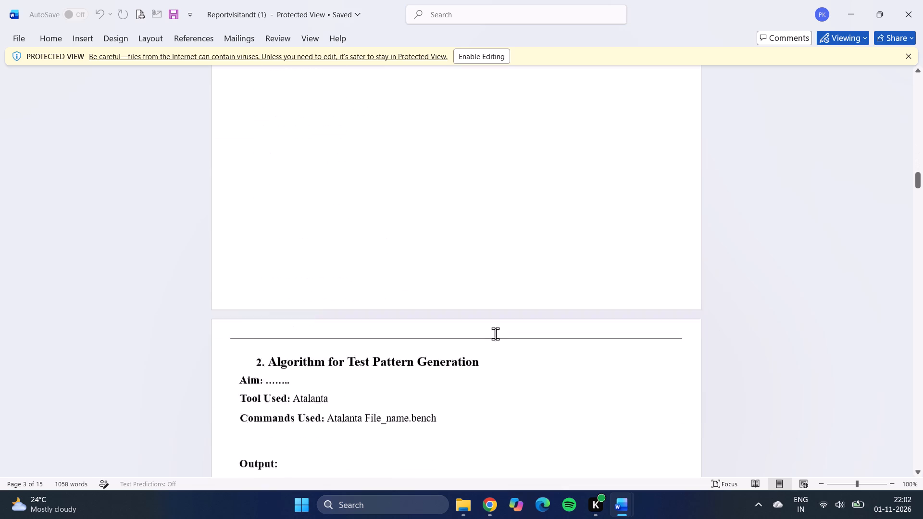
{"action": "scroll", "coordinate": [495, 334], "scroll_direction": "down", "scroll_amount": 2}
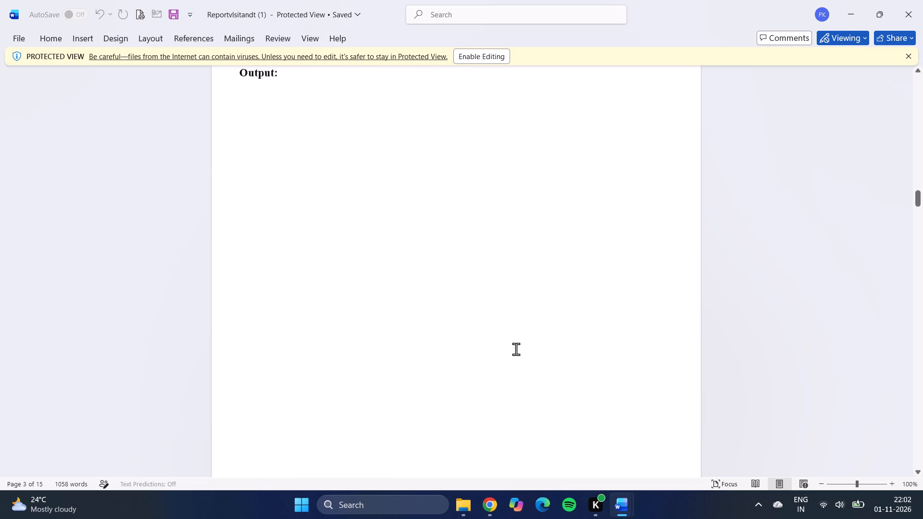
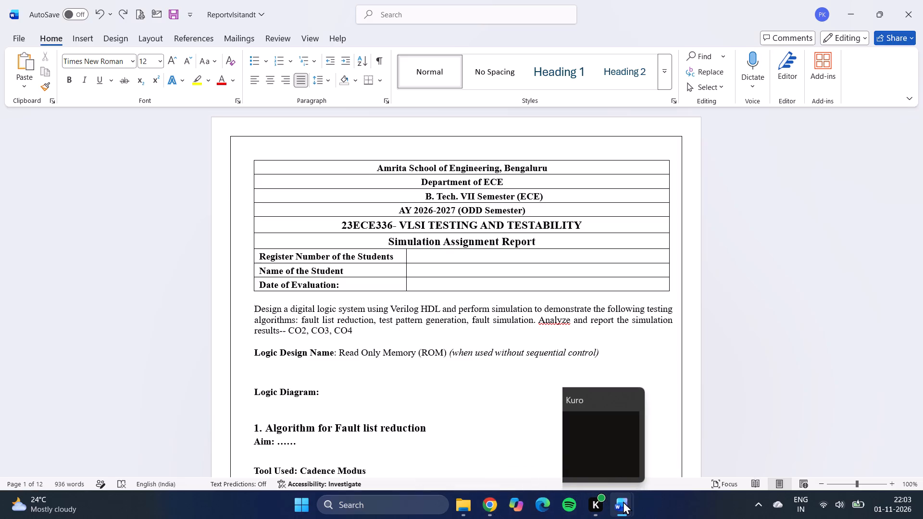
Switch to the Reportvlsitandt (1) document and look through it from the Test Pattern Generation section to the final Observation.
{"action": "left_click", "coordinate": [655, 464]}
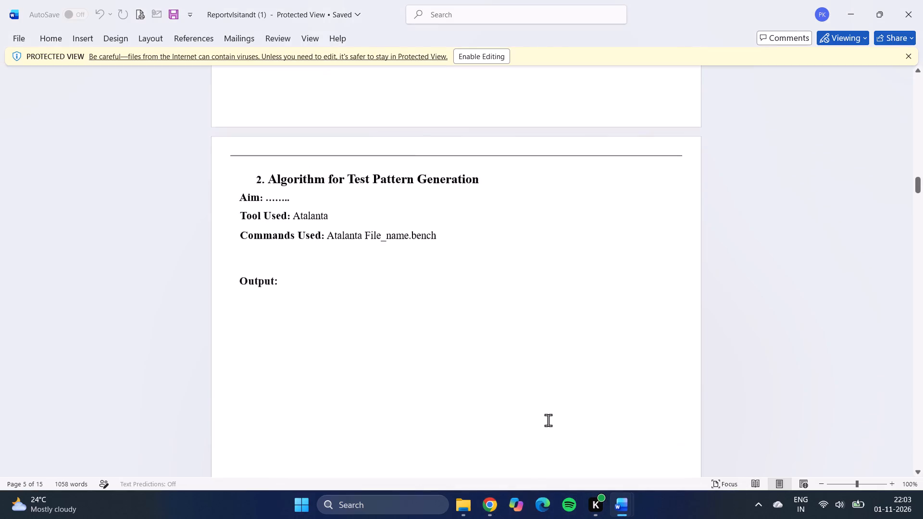
{"action": "scroll", "coordinate": [548, 420], "scroll_direction": "down", "scroll_amount": 1}
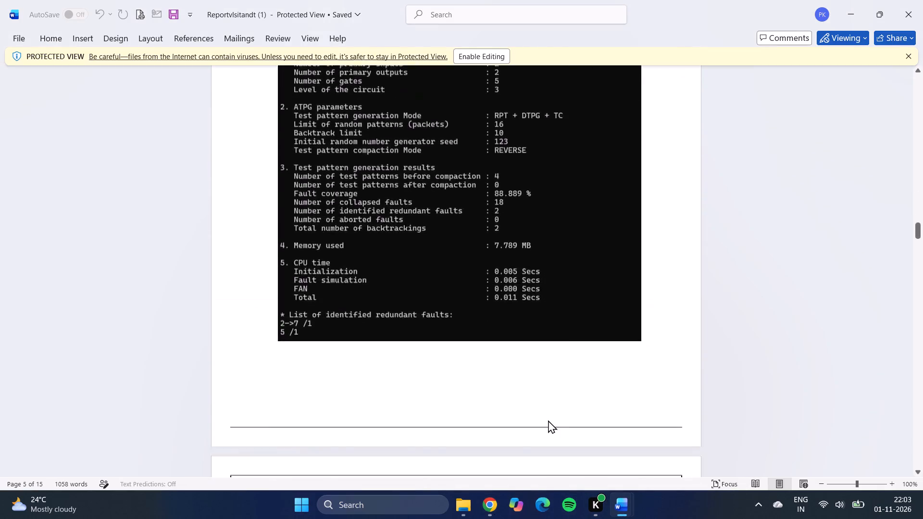
{"action": "scroll", "coordinate": [548, 420], "scroll_direction": "down", "scroll_amount": 2}
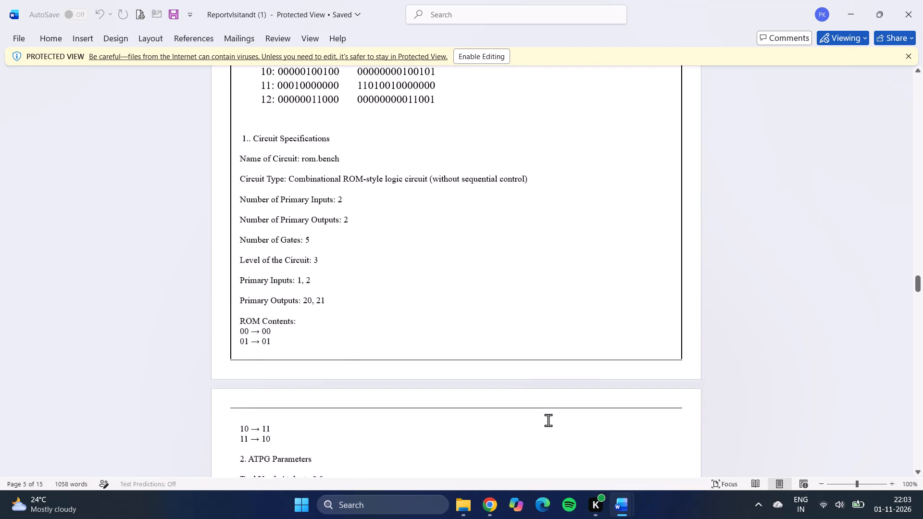
{"action": "scroll", "coordinate": [548, 420], "scroll_direction": "down", "scroll_amount": 3}
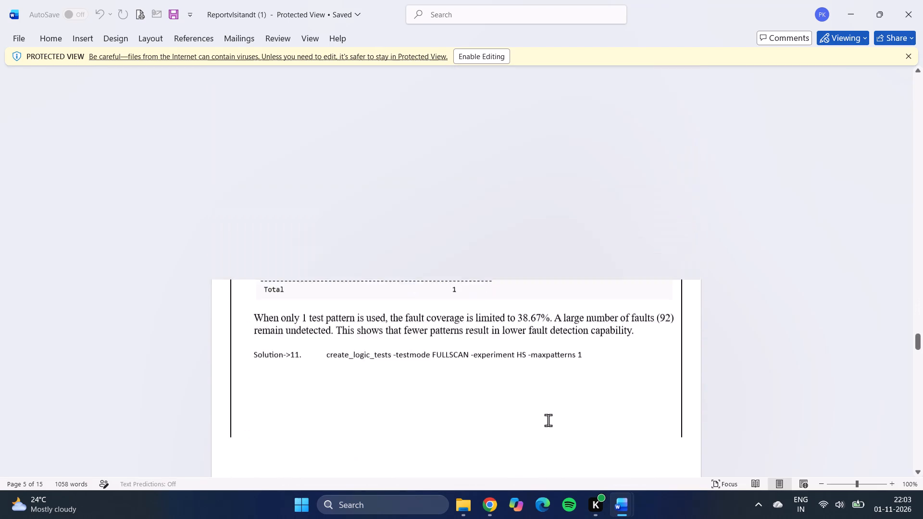
{"action": "scroll", "coordinate": [548, 420], "scroll_direction": "down", "scroll_amount": 2}
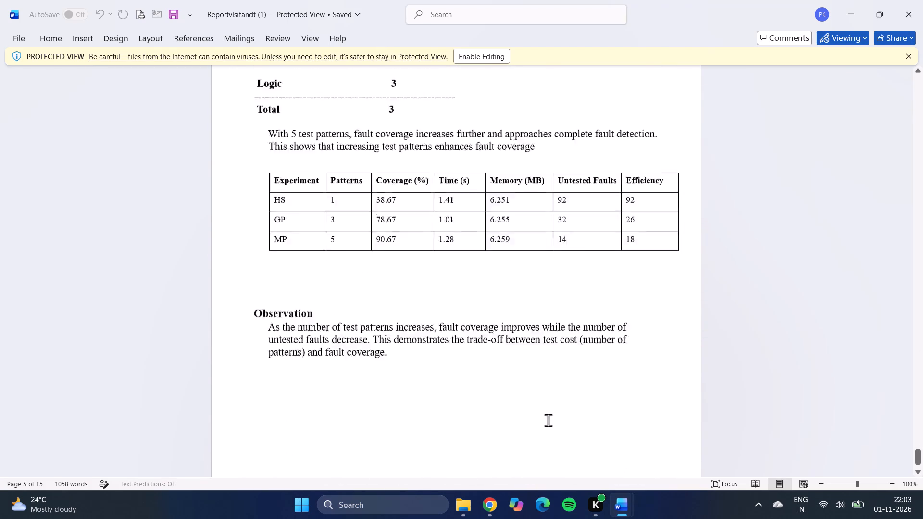
{"action": "scroll", "coordinate": [548, 420], "scroll_direction": "down", "scroll_amount": 1}
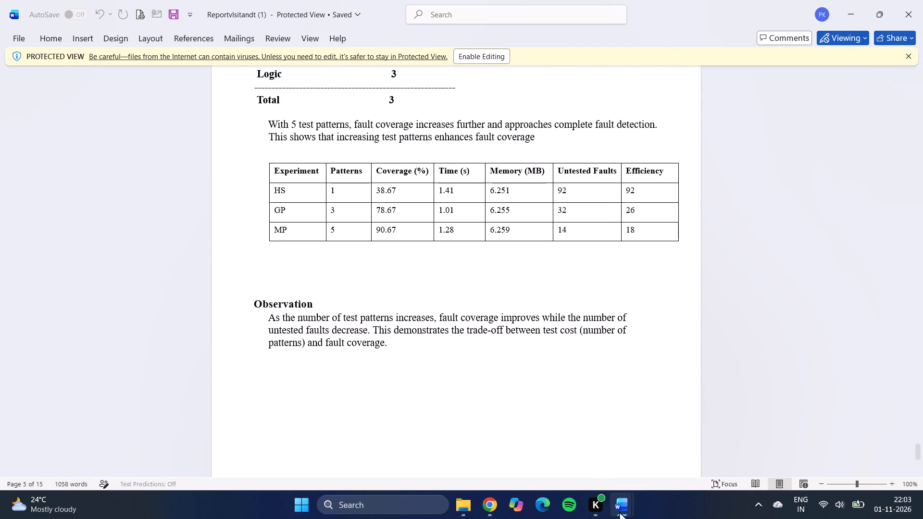
Switch to the Reportvlsitandt document and review its pages from the final Observation back to the title page in a multi-page view.
{"action": "left_click", "coordinate": [583, 438]}
{"action": "scroll", "coordinate": [500, 423], "scroll_direction": "down", "scroll_amount": 4}
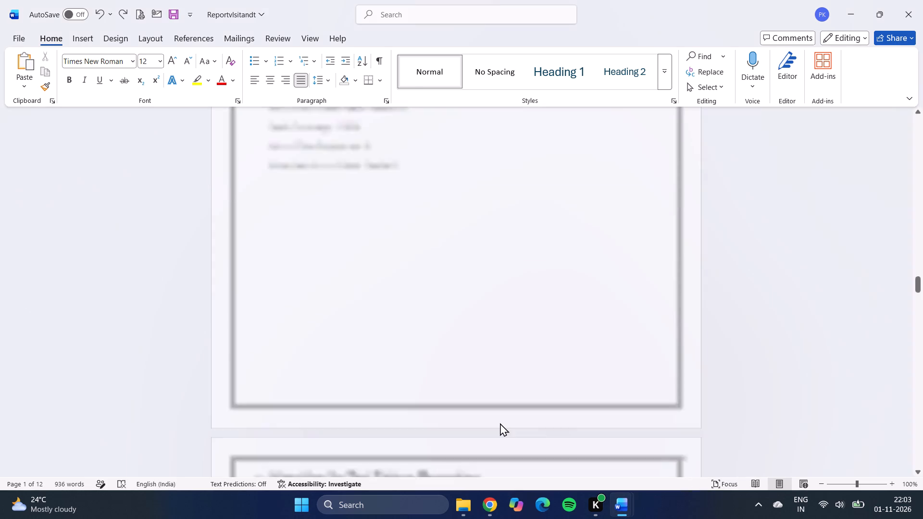
{"action": "scroll", "coordinate": [500, 423], "scroll_direction": "down", "scroll_amount": 2}
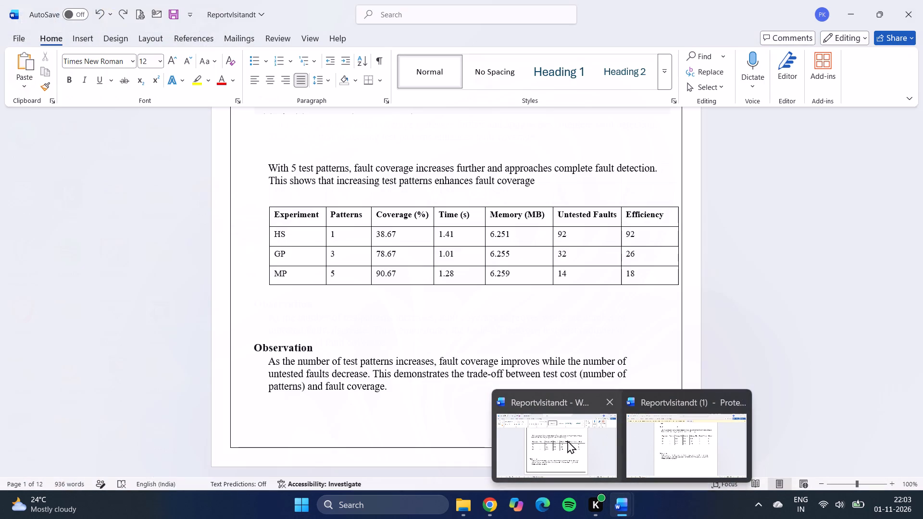
{"action": "left_click", "coordinate": [557, 451]}
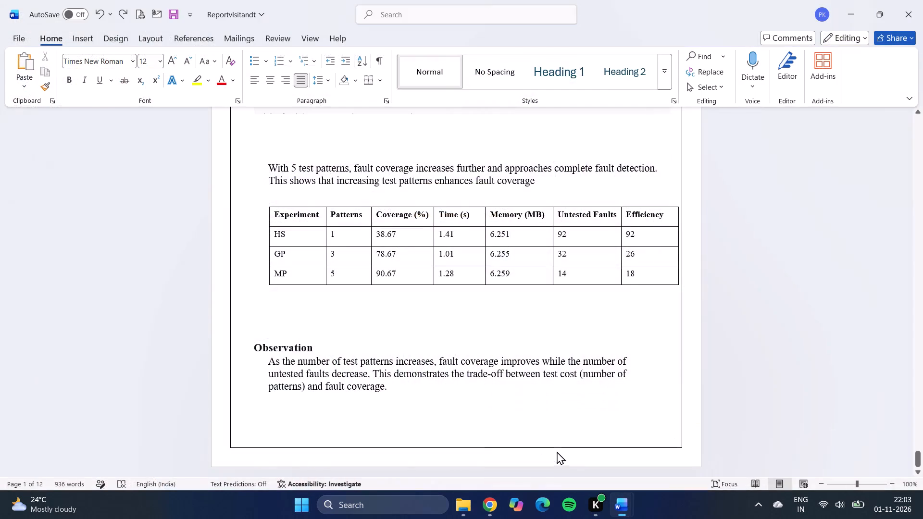
{"action": "scroll", "coordinate": [467, 395], "scroll_direction": "down", "scroll_amount": 3, "text": "ctrl"}
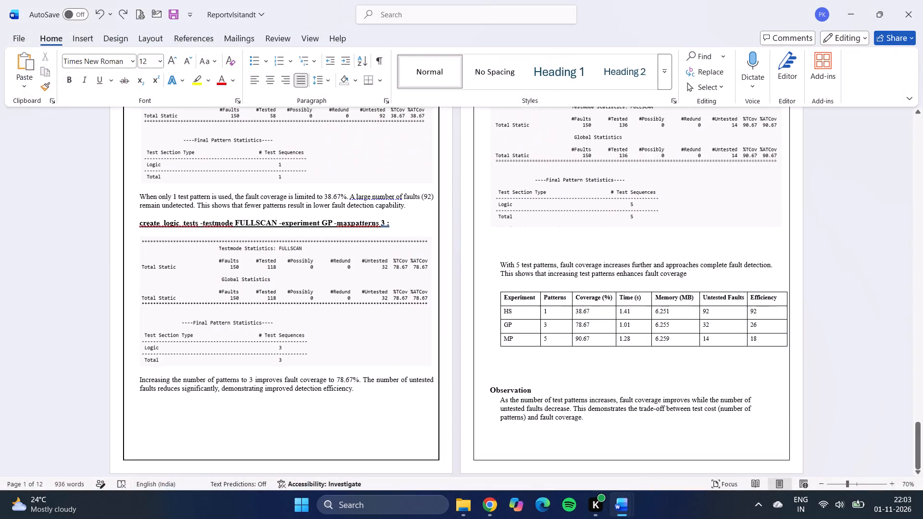
{"action": "scroll", "coordinate": [458, 375], "scroll_direction": "down", "scroll_amount": 3, "text": "ctrl"}
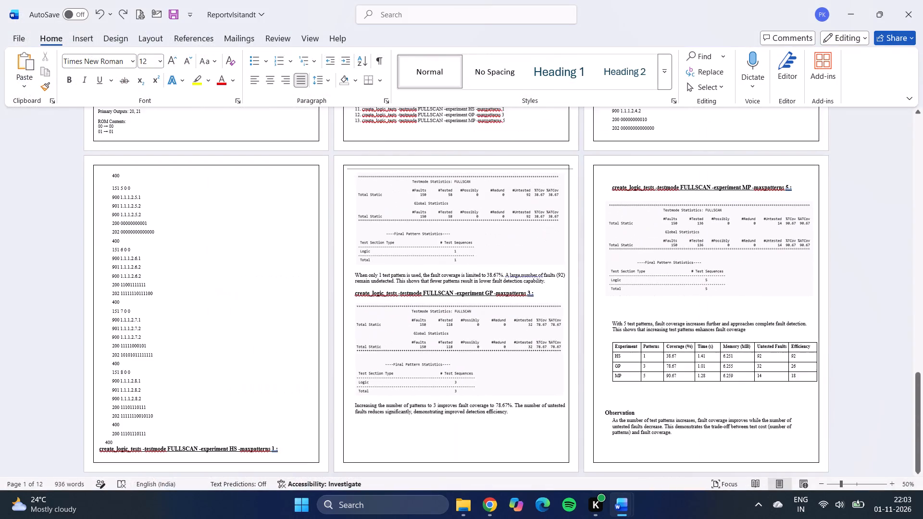
{"action": "scroll", "coordinate": [458, 375], "scroll_direction": "up", "scroll_amount": 2}
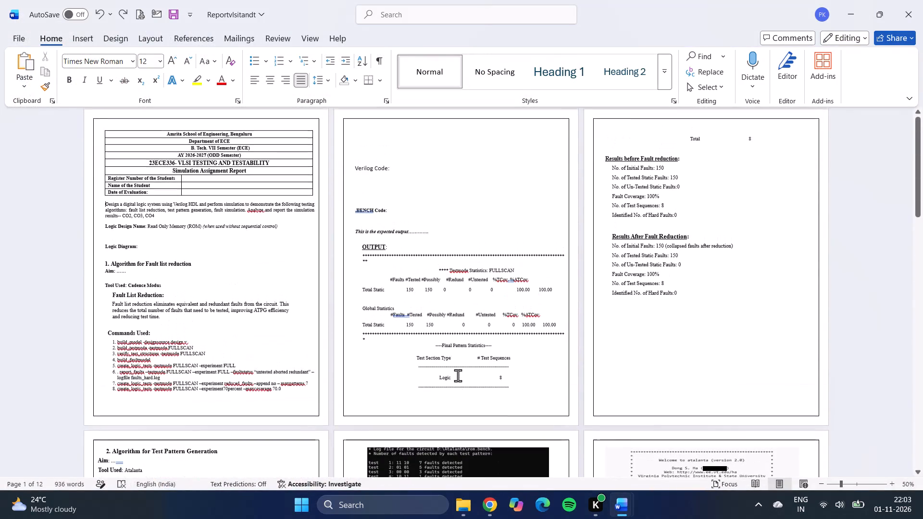
{"action": "scroll", "coordinate": [458, 375], "scroll_direction": "up", "scroll_amount": 1}
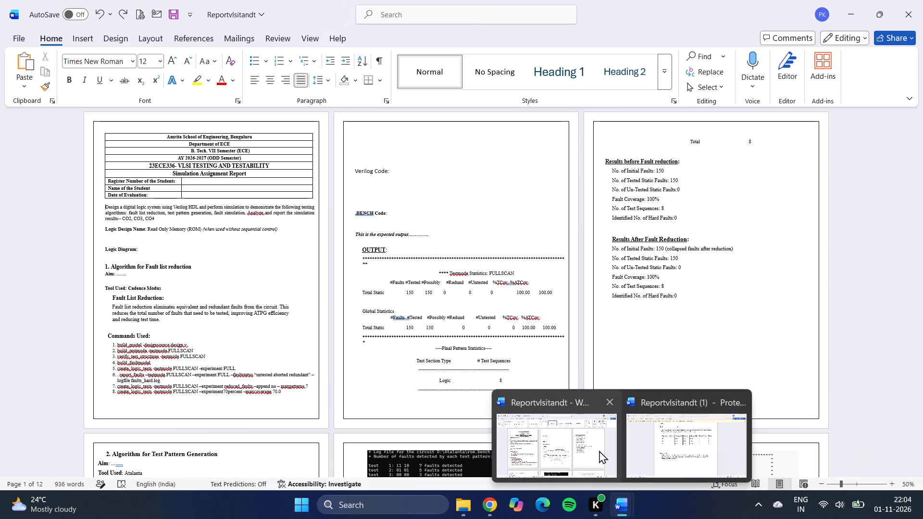
Return to Reportvlsitandt (1) and review its pages from the final Observation back to the title page.
{"action": "left_click", "coordinate": [649, 450]}
{"action": "scroll", "coordinate": [540, 395], "scroll_direction": "down", "scroll_amount": 2, "text": "ctrl"}
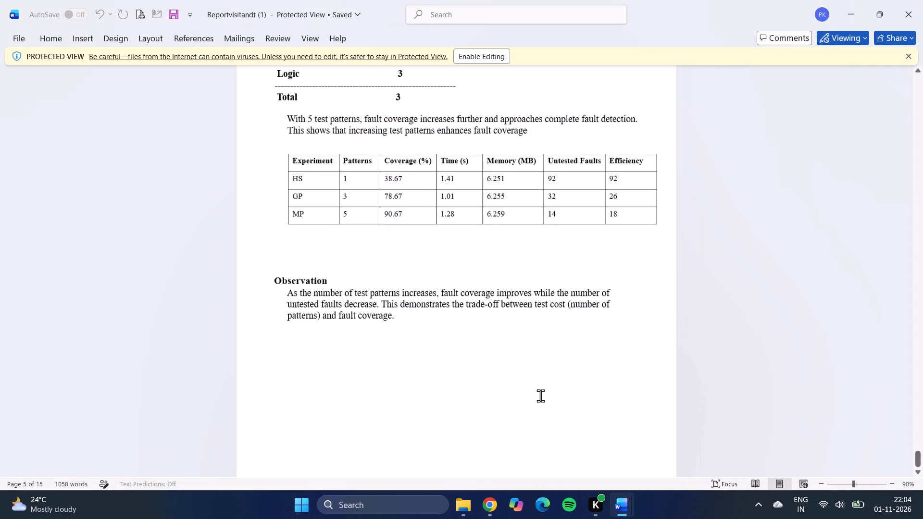
{"action": "scroll", "coordinate": [526, 359], "scroll_direction": "down", "scroll_amount": 2, "text": "ctrl"}
{"action": "scroll", "coordinate": [526, 359], "scroll_direction": "up", "scroll_amount": 1}
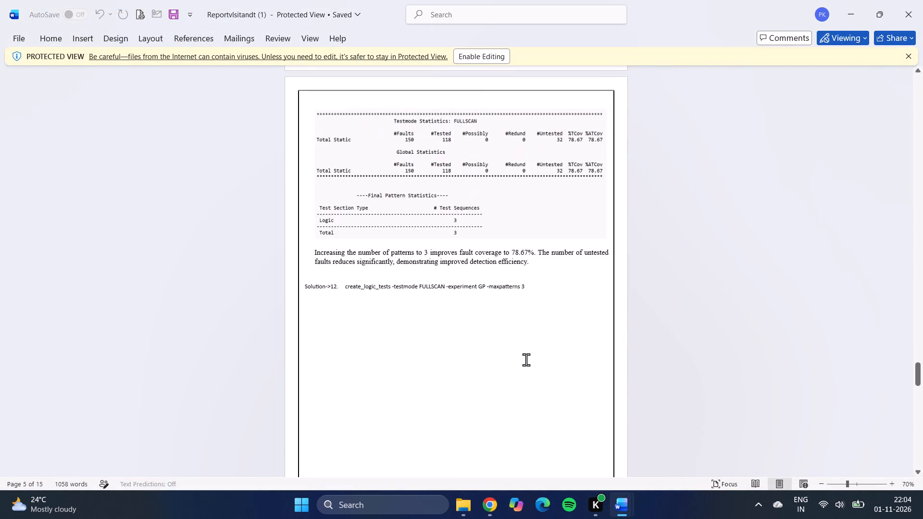
{"action": "scroll", "coordinate": [526, 359], "scroll_direction": "down", "scroll_amount": 2, "text": "ctrl"}
{"action": "scroll", "coordinate": [526, 359], "scroll_direction": "up", "scroll_amount": 1}
{"action": "scroll", "coordinate": [450, 338], "scroll_direction": "down", "scroll_amount": 1, "text": "ctrl"}
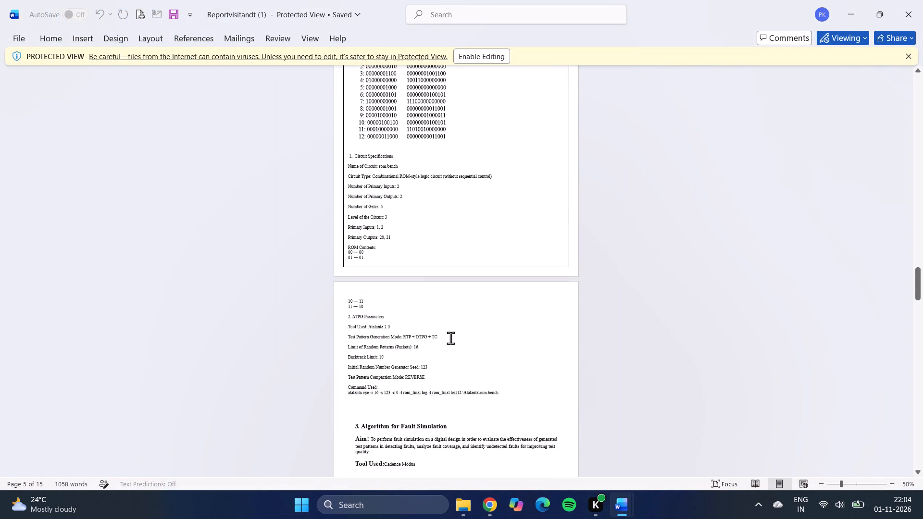
{"action": "scroll", "coordinate": [444, 289], "scroll_direction": "up", "scroll_amount": 2}
{"action": "scroll", "coordinate": [444, 289], "scroll_direction": "down", "scroll_amount": 2, "text": "ctrl"}
{"action": "scroll", "coordinate": [444, 289], "scroll_direction": "up", "scroll_amount": 1}
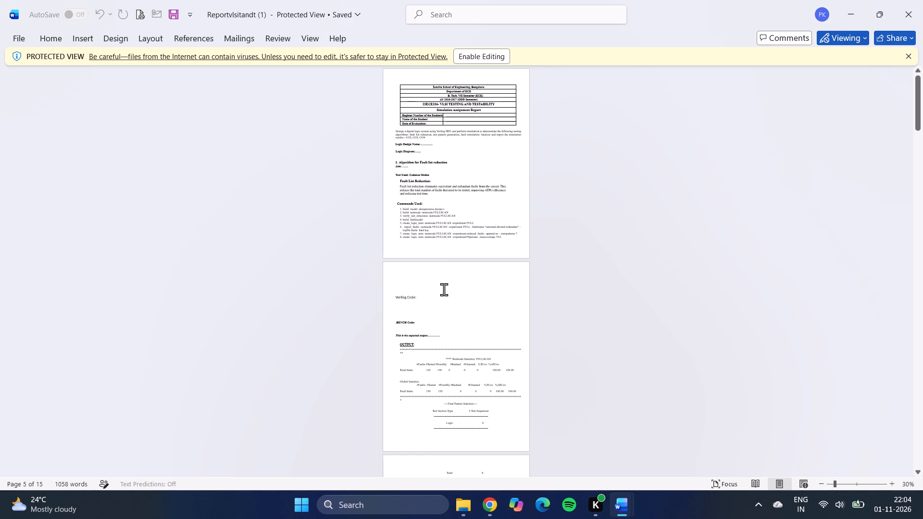
{"action": "scroll", "coordinate": [444, 289], "scroll_direction": "up", "scroll_amount": 1}
{"action": "scroll", "coordinate": [361, 288], "scroll_direction": "down", "scroll_amount": 1, "text": "ctrl"}
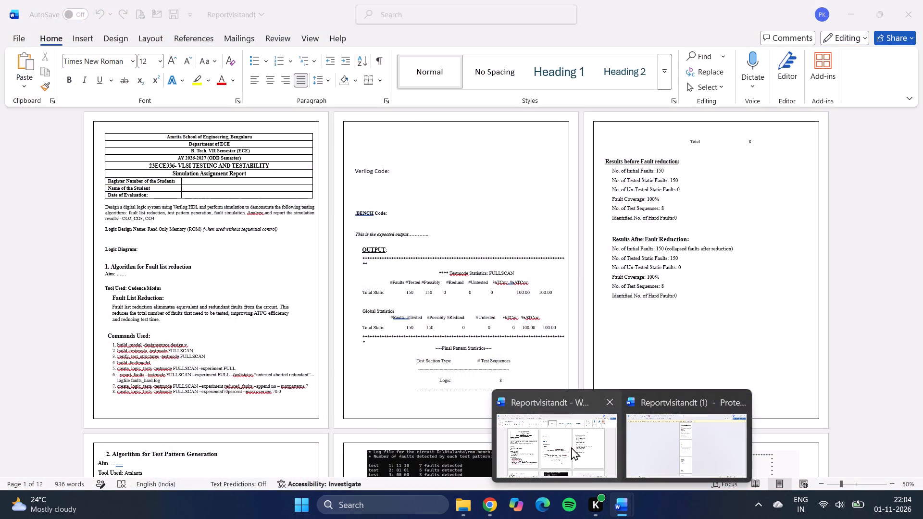
Enable editing of the protected Reportvlsitandt (1) document.
{"action": "left_click", "coordinate": [642, 461]}
{"action": "scroll", "coordinate": [501, 390], "scroll_direction": "down", "scroll_amount": 1, "text": "ctrl"}
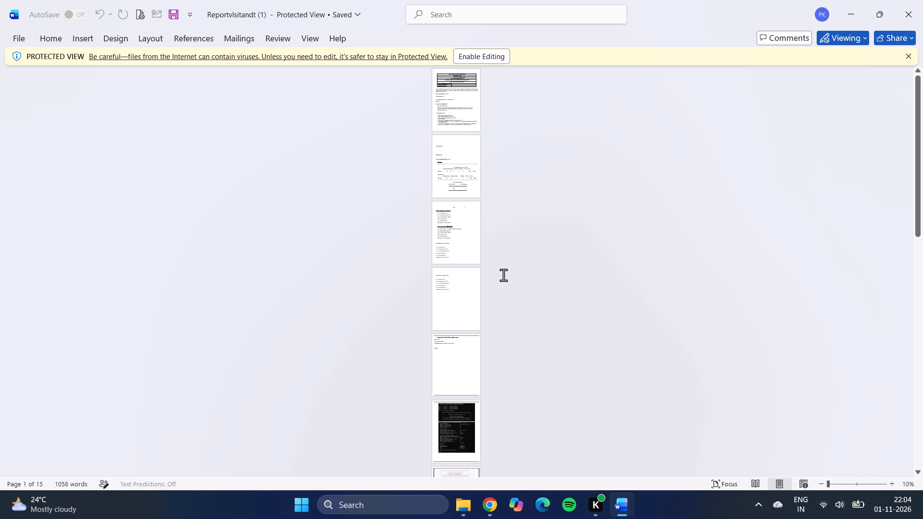
{"action": "scroll", "coordinate": [491, 263], "scroll_direction": "down", "scroll_amount": 4, "text": "ctrl"}
{"action": "scroll", "coordinate": [532, 220], "scroll_direction": "down", "scroll_amount": 3, "text": "ctrl"}
{"action": "scroll", "coordinate": [350, 304], "scroll_direction": "up", "scroll_amount": 1, "text": "ctrl"}
{"action": "scroll", "coordinate": [350, 304], "scroll_direction": "down", "scroll_amount": 9, "text": "ctrl"}
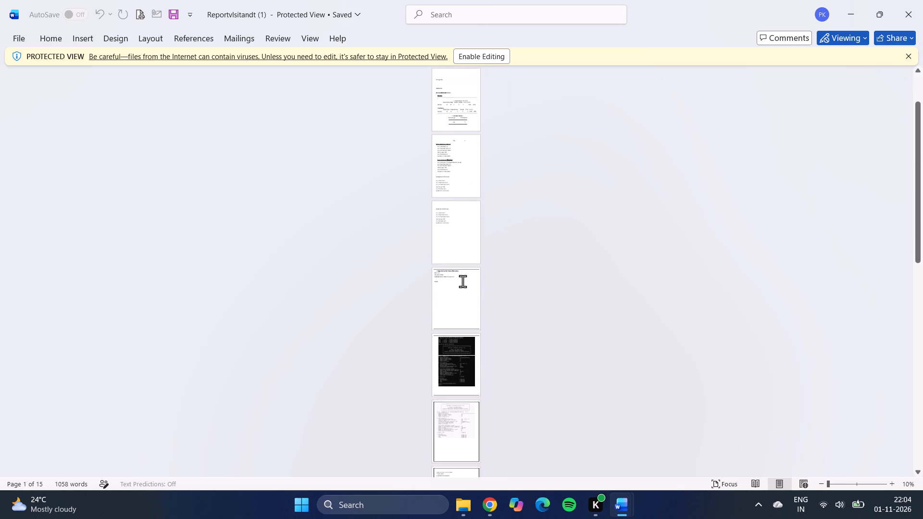
{"action": "scroll", "coordinate": [408, 276], "scroll_direction": "down", "scroll_amount": 4, "text": "ctrl"}
{"action": "scroll", "coordinate": [486, 214], "scroll_direction": "down", "scroll_amount": 2, "text": "ctrl"}
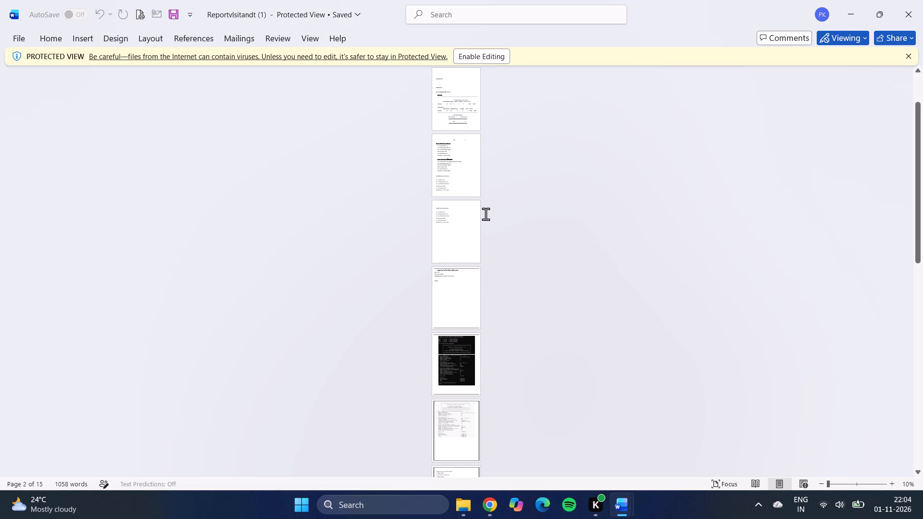
{"action": "scroll", "coordinate": [486, 214], "scroll_direction": "down", "scroll_amount": 1, "text": "ctrl"}
{"action": "left_click", "coordinate": [489, 57]}
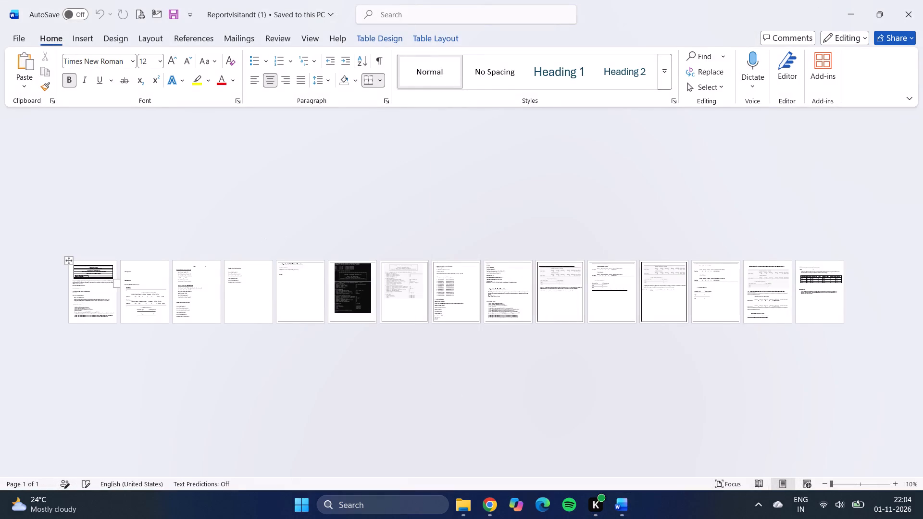
Compare the title, fault reduction and Atalanta test pattern generation pages of Reportvlsitandt (1) with those of Reportvlsitandt.
{"action": "scroll", "coordinate": [253, 227], "scroll_direction": "up", "scroll_amount": 1, "text": "ctrl"}
{"action": "scroll", "coordinate": [260, 290], "scroll_direction": "up", "scroll_amount": 3, "text": "ctrl"}
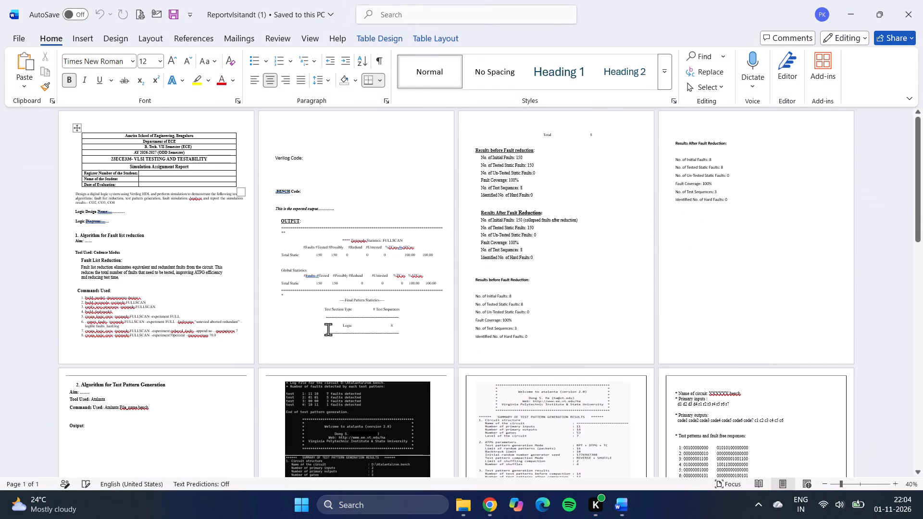
{"action": "scroll", "coordinate": [411, 365], "scroll_direction": "up", "scroll_amount": 1, "text": "ctrl"}
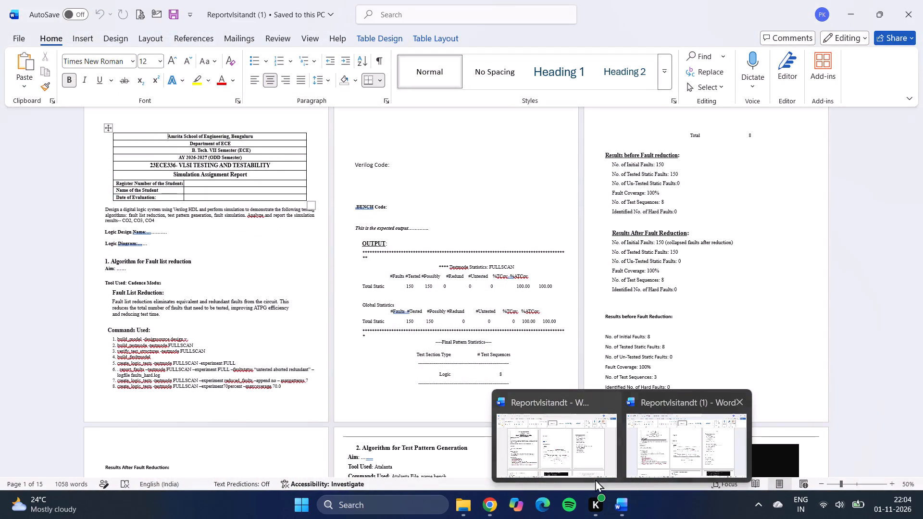
{"action": "left_click", "coordinate": [658, 452]}
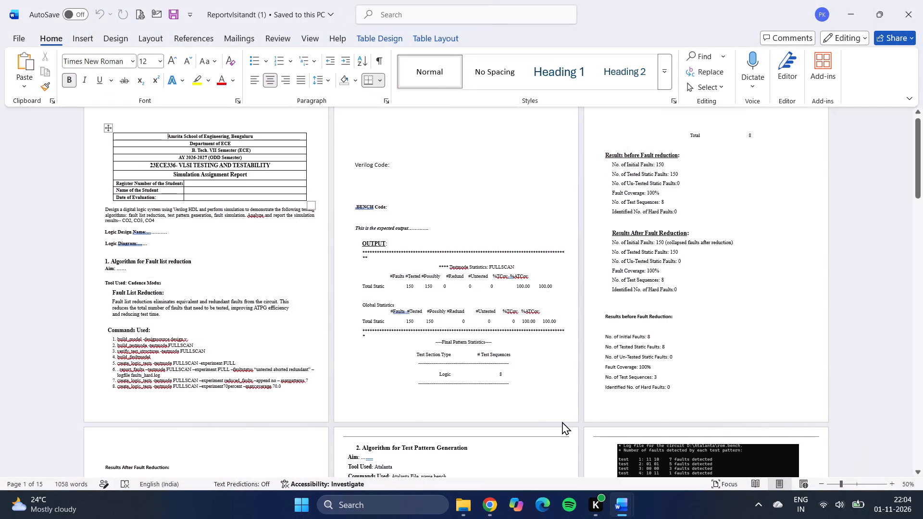
{"action": "scroll", "coordinate": [562, 421], "scroll_direction": "down", "scroll_amount": 1}
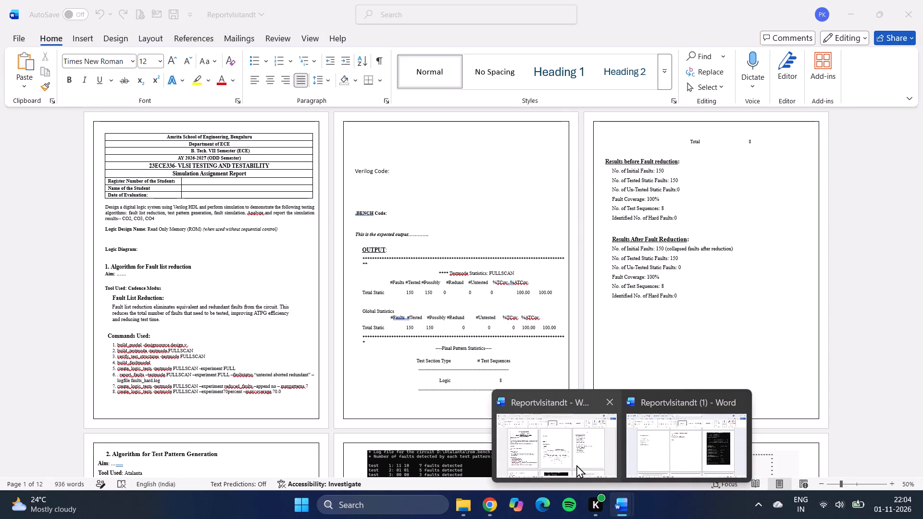
{"action": "left_click", "coordinate": [567, 466]}
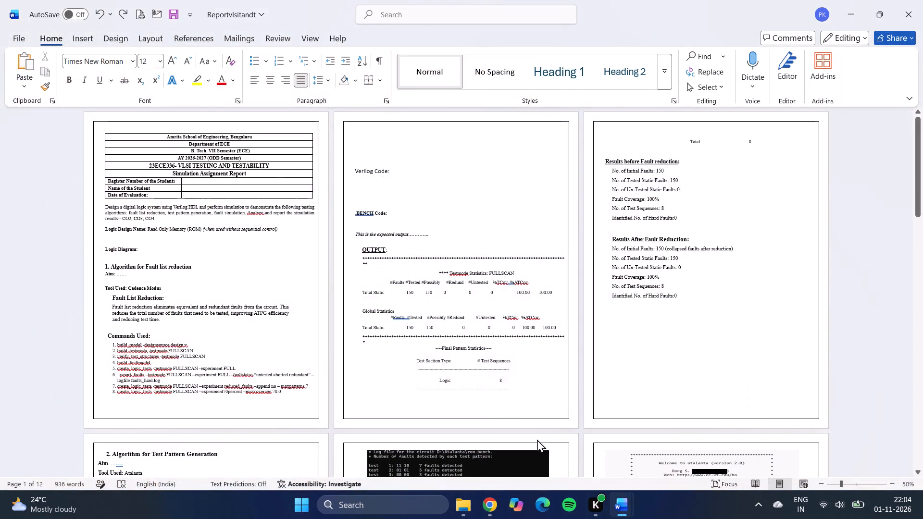
{"action": "scroll", "coordinate": [537, 439], "scroll_direction": "down", "scroll_amount": 1}
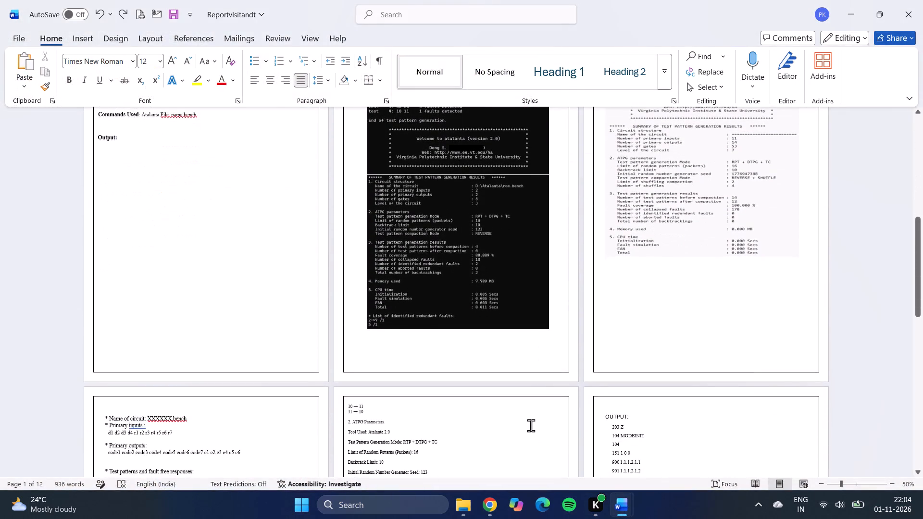
{"action": "scroll", "coordinate": [531, 425], "scroll_direction": "up", "scroll_amount": 1}
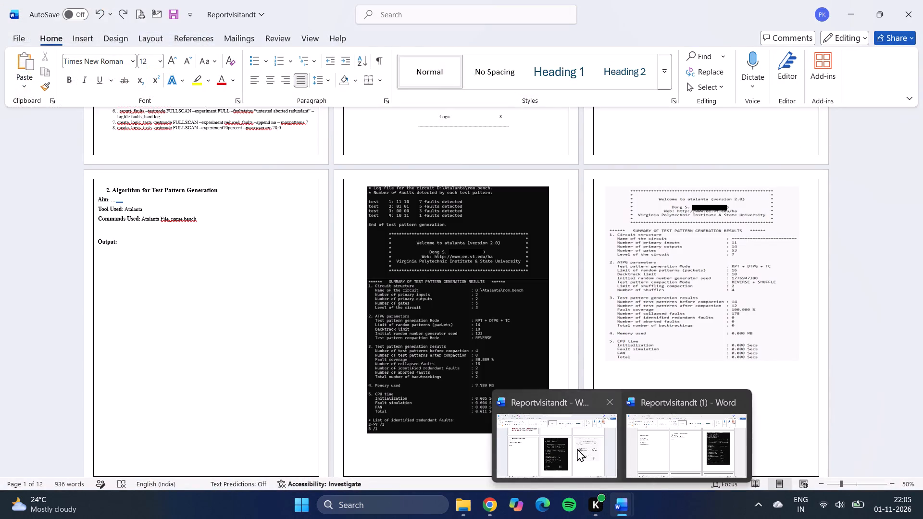
Compare the title, fault list reduction and fault reduction results pages of Reportvlsitandt with those of Reportvlsitandt (1).
{"action": "left_click", "coordinate": [577, 448]}
{"action": "scroll", "coordinate": [467, 393], "scroll_direction": "up", "scroll_amount": 1}
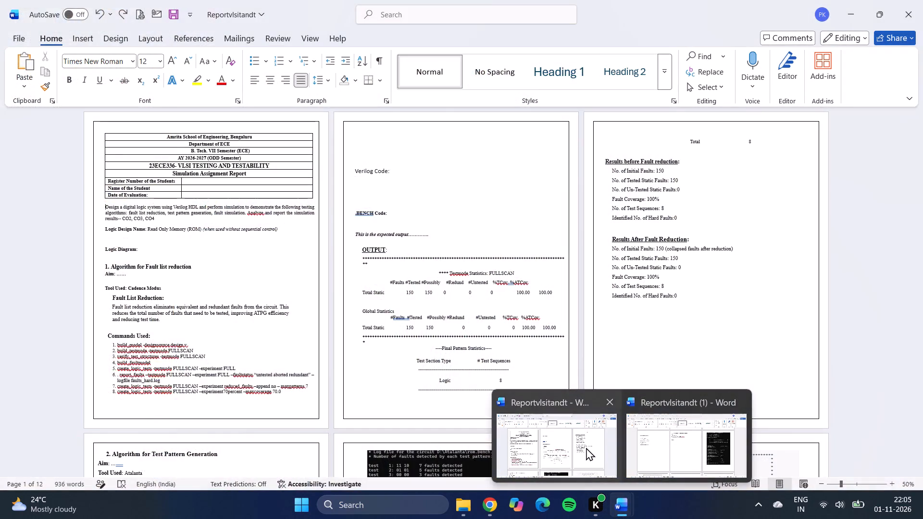
{"action": "left_click", "coordinate": [586, 447]}
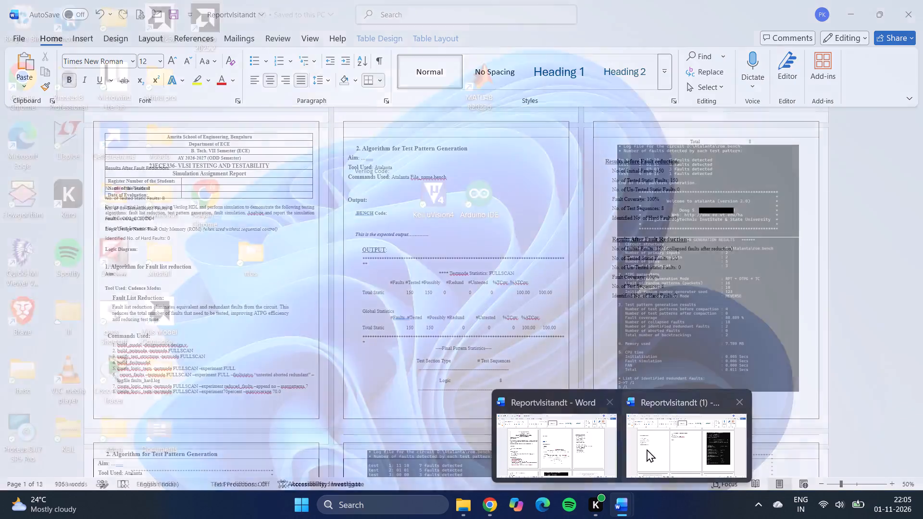
{"action": "left_click", "coordinate": [660, 448]}
{"action": "scroll", "coordinate": [576, 419], "scroll_direction": "up", "scroll_amount": 1}
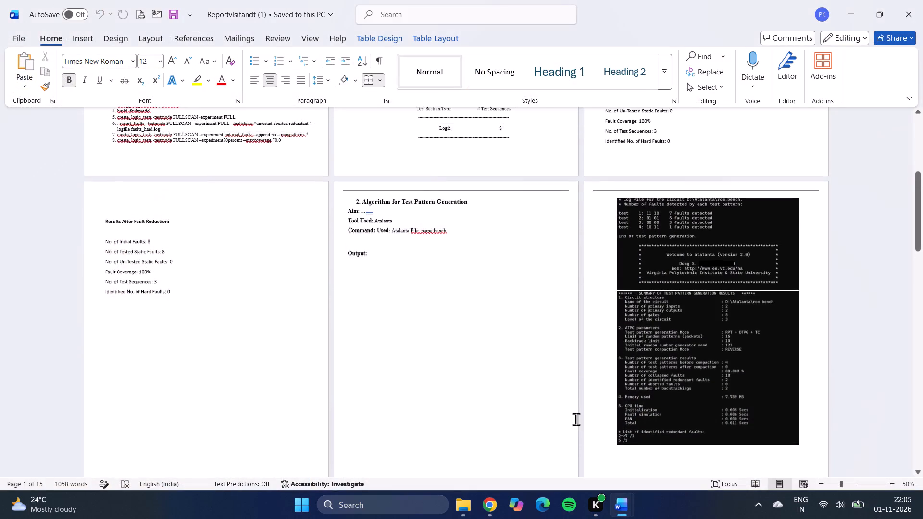
{"action": "scroll", "coordinate": [576, 419], "scroll_direction": "up", "scroll_amount": 1}
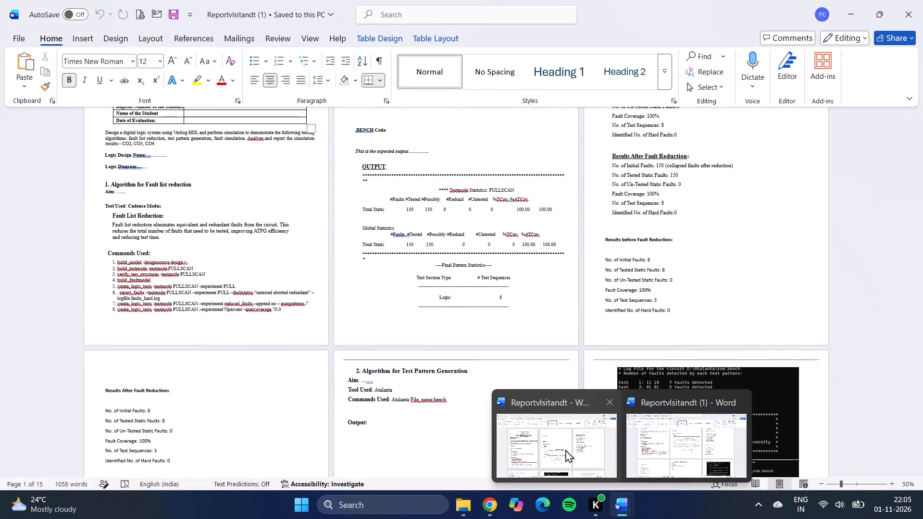
{"action": "left_click", "coordinate": [564, 448]}
{"action": "scroll", "coordinate": [501, 445], "scroll_direction": "up", "scroll_amount": 1}
{"action": "scroll", "coordinate": [501, 445], "scroll_direction": "down", "scroll_amount": 1}
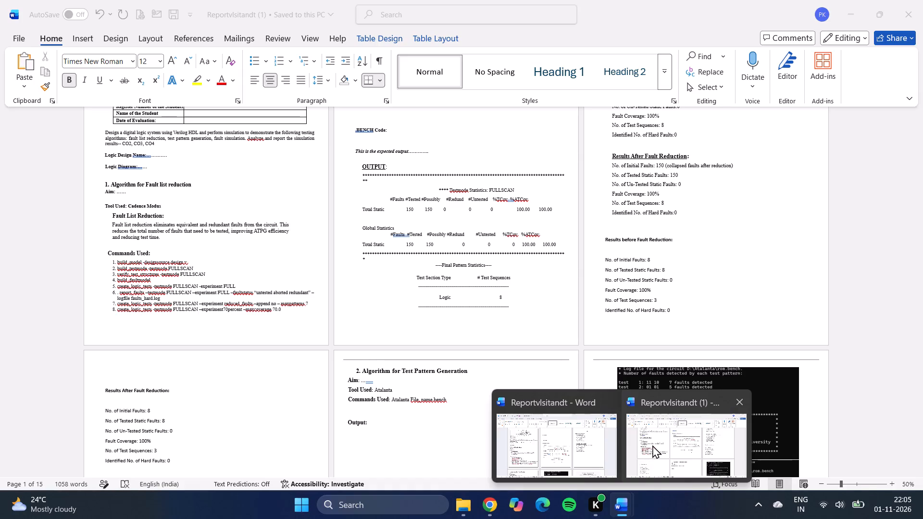
{"action": "left_click", "coordinate": [568, 440]}
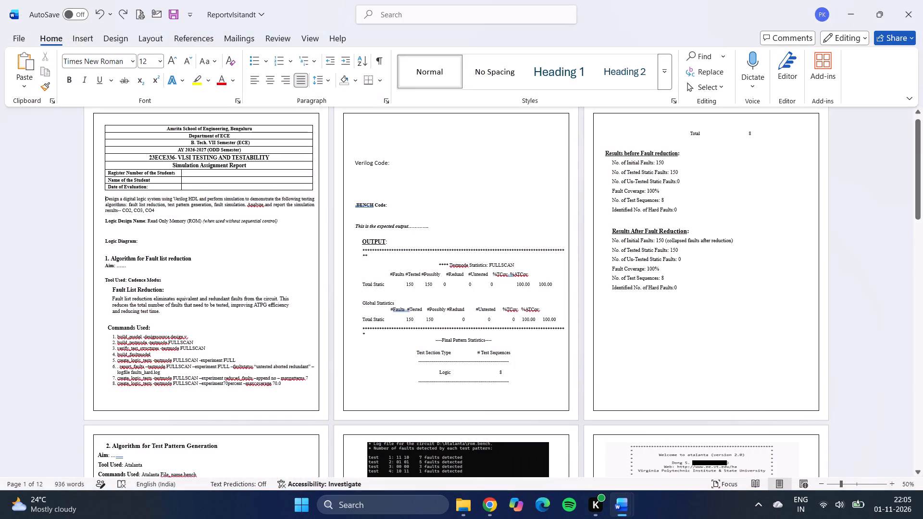
Compare the Atalanta test pattern generation, circuit specification and ATPG parameter pages of the two report copies.
{"action": "scroll", "coordinate": [524, 450], "scroll_direction": "down", "scroll_amount": 1}
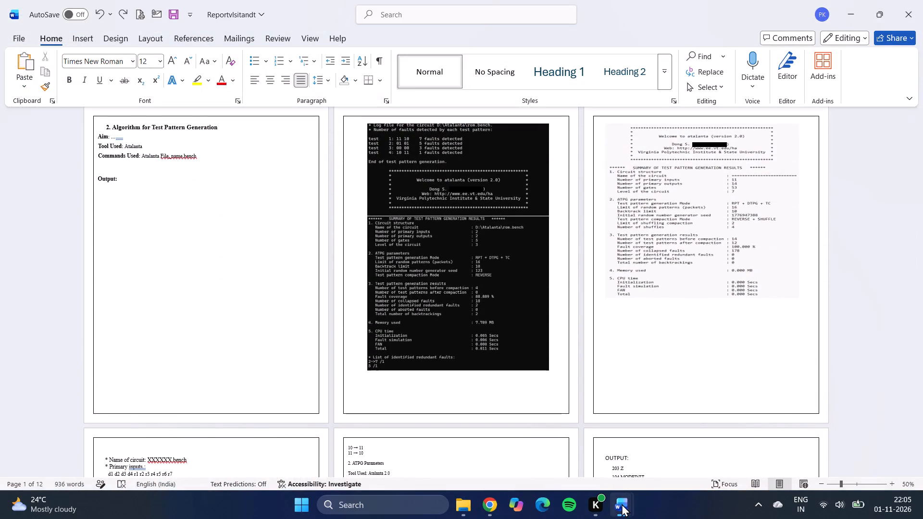
{"action": "left_click", "coordinate": [657, 436]}
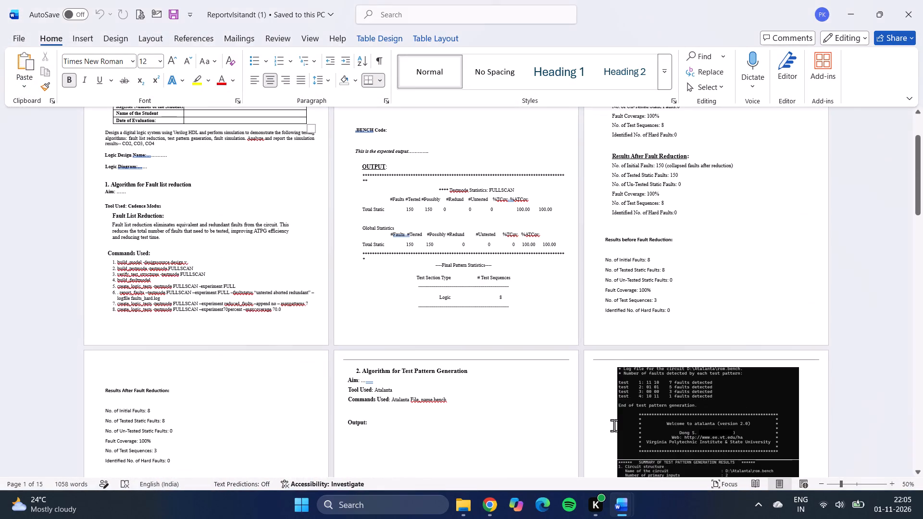
{"action": "scroll", "coordinate": [614, 425], "scroll_direction": "down", "scroll_amount": 1}
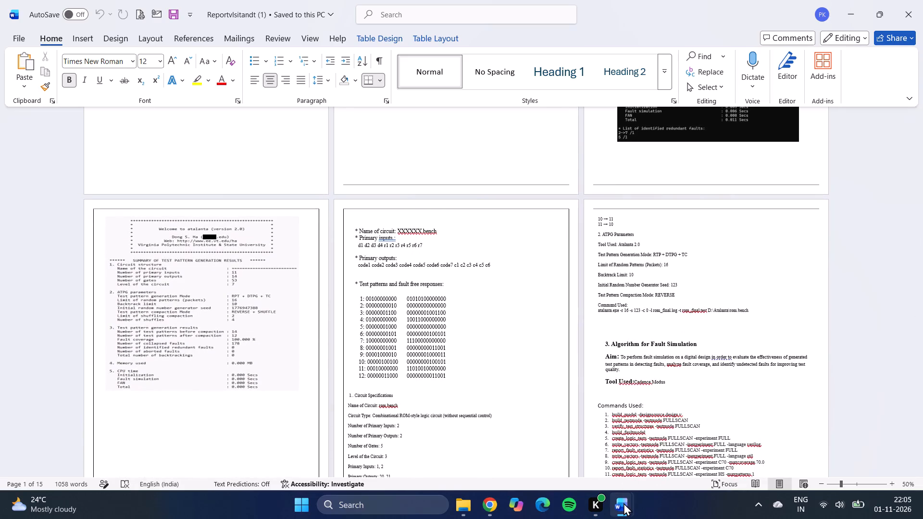
{"action": "left_click", "coordinate": [562, 430]}
{"action": "scroll", "coordinate": [546, 393], "scroll_direction": "down", "scroll_amount": 1}
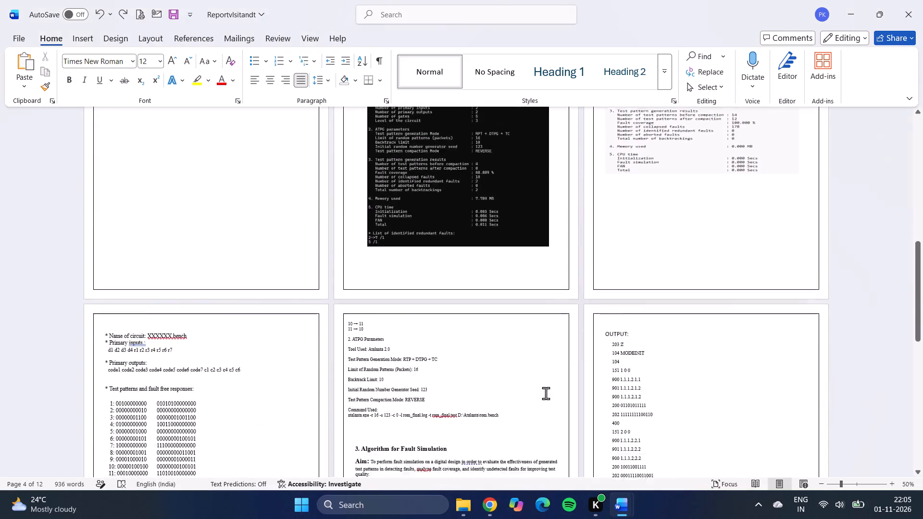
{"action": "scroll", "coordinate": [546, 393], "scroll_direction": "down", "scroll_amount": 1}
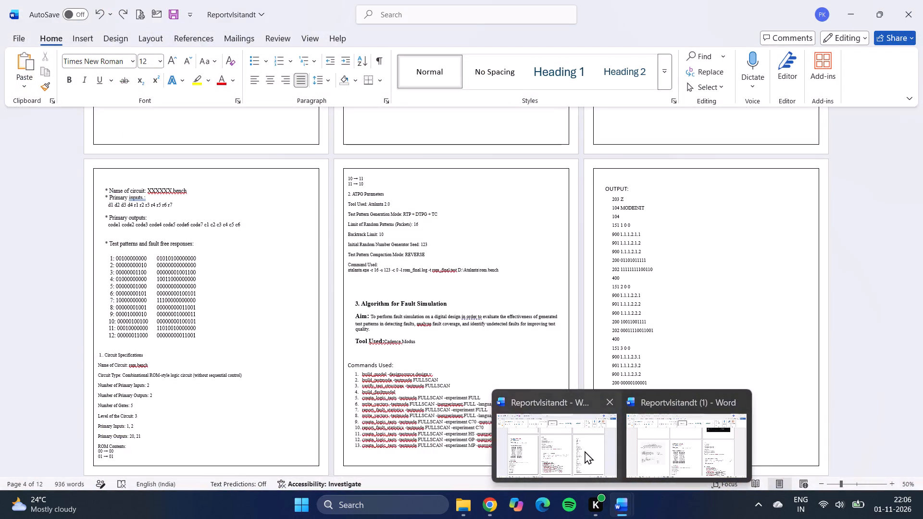
Compare the fault simulation output and closing experiment pages of Reportvlsitandt with those of Reportvlsitandt (1).
{"action": "left_click", "coordinate": [585, 451]}
{"action": "scroll", "coordinate": [551, 442], "scroll_direction": "down", "scroll_amount": 1}
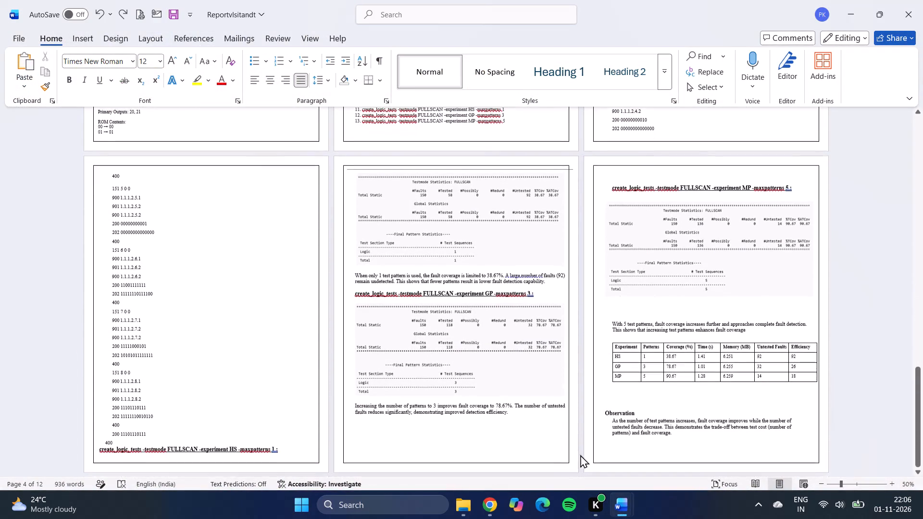
{"action": "left_click", "coordinate": [636, 456]}
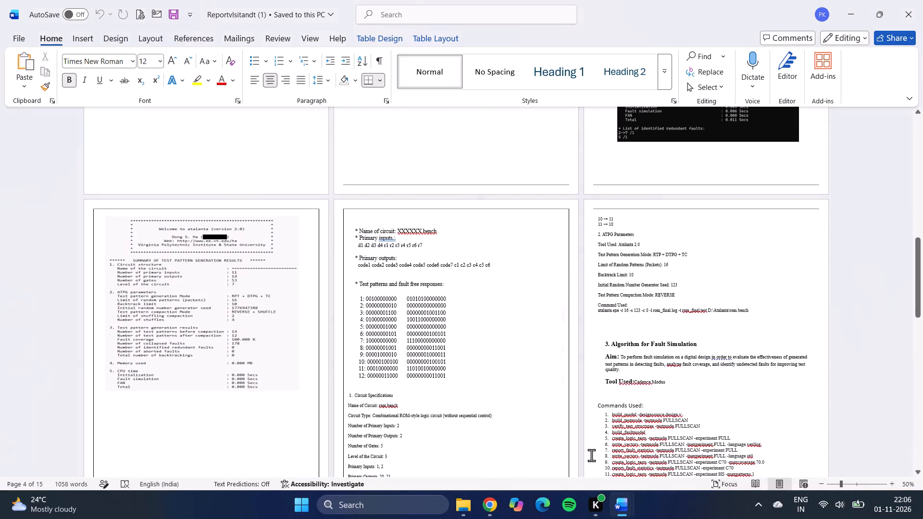
{"action": "scroll", "coordinate": [591, 455], "scroll_direction": "down", "scroll_amount": 1}
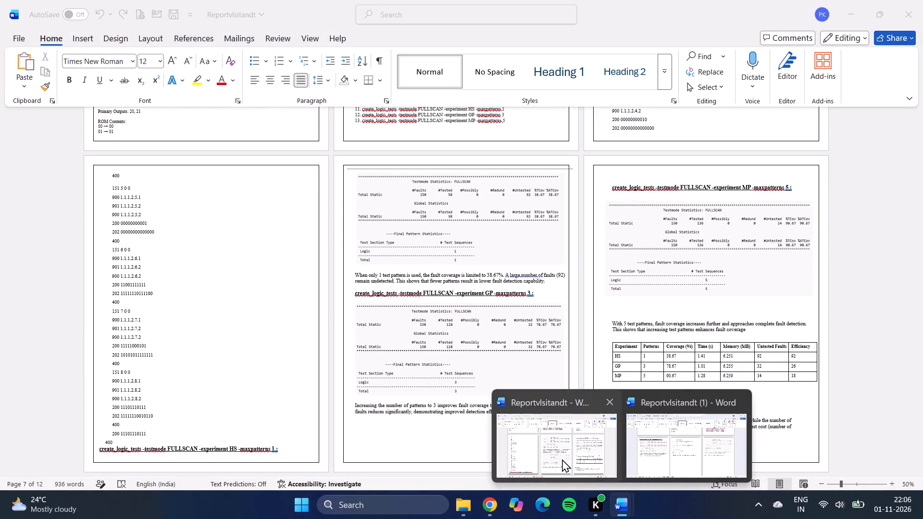
{"action": "left_click", "coordinate": [562, 459]}
{"action": "scroll", "coordinate": [562, 459], "scroll_direction": "down", "scroll_amount": 1}
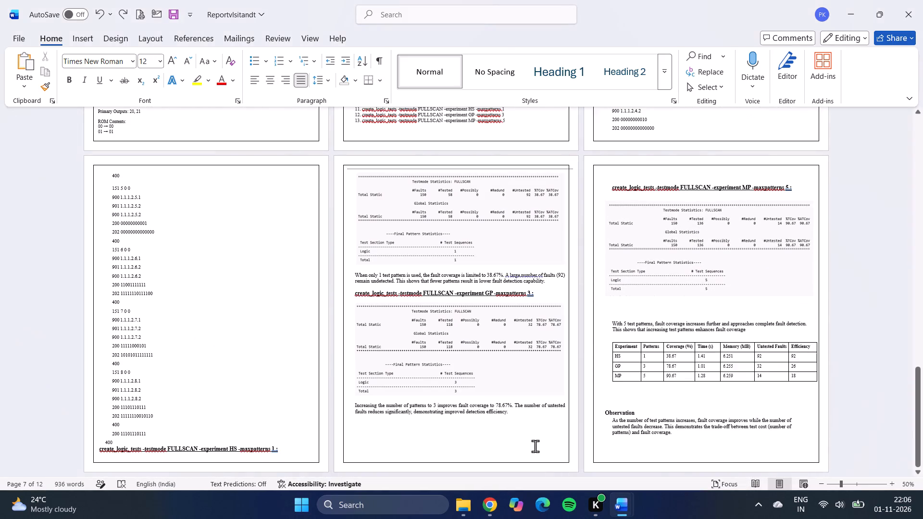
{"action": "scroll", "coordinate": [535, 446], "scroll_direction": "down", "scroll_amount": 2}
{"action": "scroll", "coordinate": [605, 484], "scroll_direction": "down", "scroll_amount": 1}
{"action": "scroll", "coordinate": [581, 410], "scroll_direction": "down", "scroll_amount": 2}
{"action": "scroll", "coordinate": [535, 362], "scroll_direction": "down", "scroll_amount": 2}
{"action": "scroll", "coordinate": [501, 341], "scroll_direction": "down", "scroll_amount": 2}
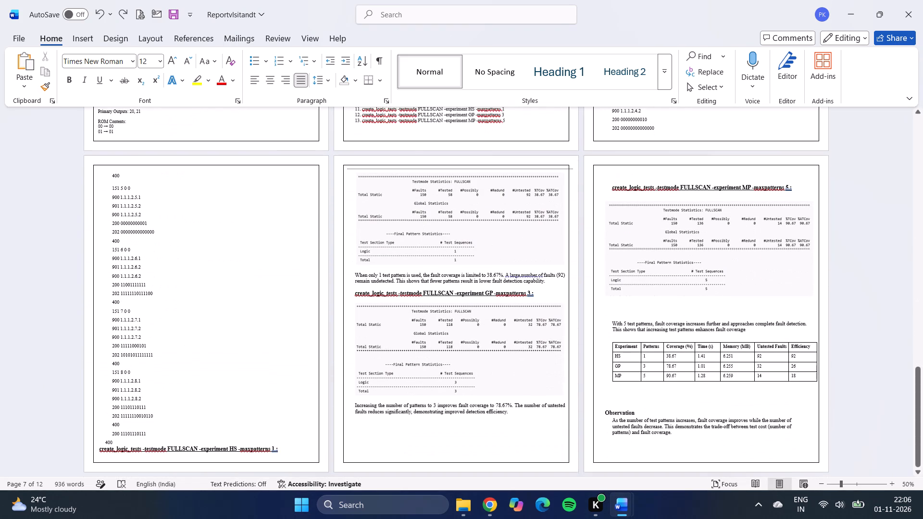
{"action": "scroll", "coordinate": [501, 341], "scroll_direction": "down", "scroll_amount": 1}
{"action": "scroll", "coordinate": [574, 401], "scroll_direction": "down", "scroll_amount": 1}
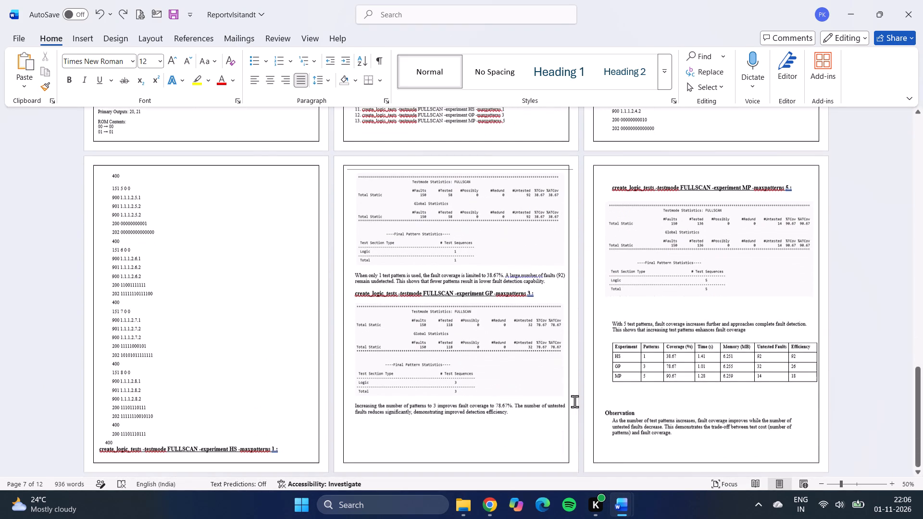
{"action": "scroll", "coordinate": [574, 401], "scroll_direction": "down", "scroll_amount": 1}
Compare the HS, GP and MP experiment statistics, summary table and Observation in both report copies, enlarging Reportvlsitandt to read them.
{"action": "left_click", "coordinate": [650, 454]}
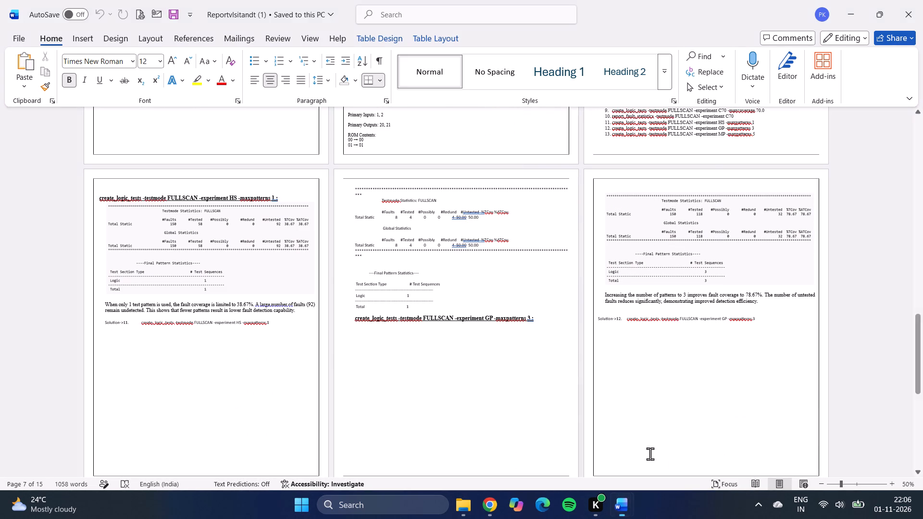
{"action": "scroll", "coordinate": [554, 421], "scroll_direction": "down", "scroll_amount": 1}
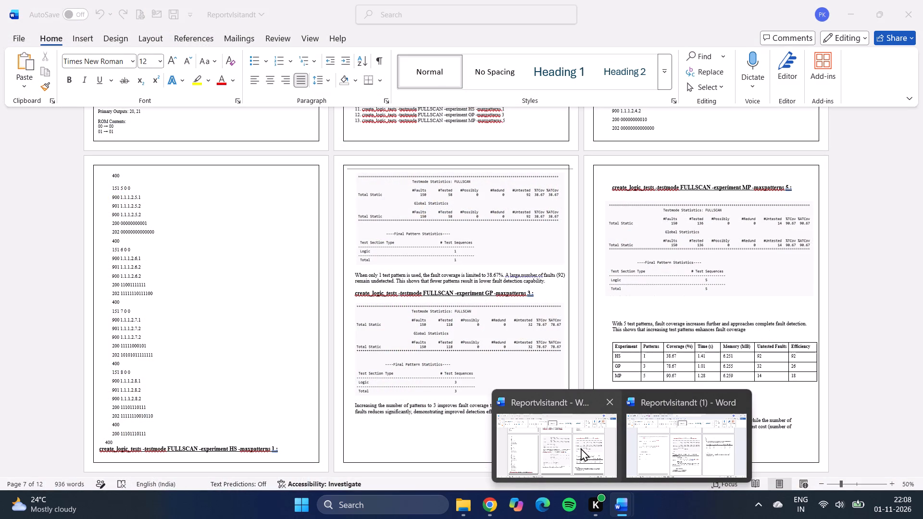
{"action": "left_click", "coordinate": [581, 448]}
{"action": "scroll", "coordinate": [499, 426], "scroll_direction": "up", "scroll_amount": 2, "text": "ctrl"}
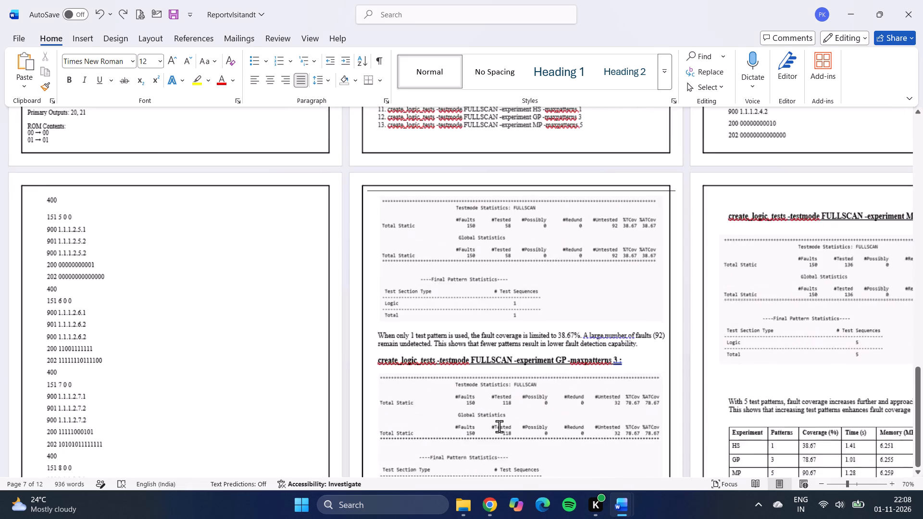
{"action": "scroll", "coordinate": [499, 426], "scroll_direction": "down", "scroll_amount": 2}
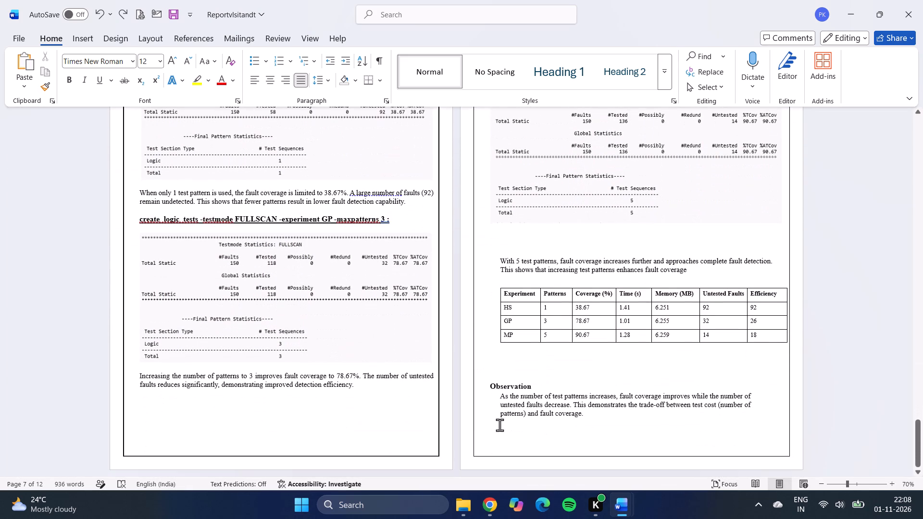
{"action": "scroll", "coordinate": [499, 425], "scroll_direction": "down", "scroll_amount": 1}
{"action": "scroll", "coordinate": [435, 415], "scroll_direction": "up", "scroll_amount": 1}
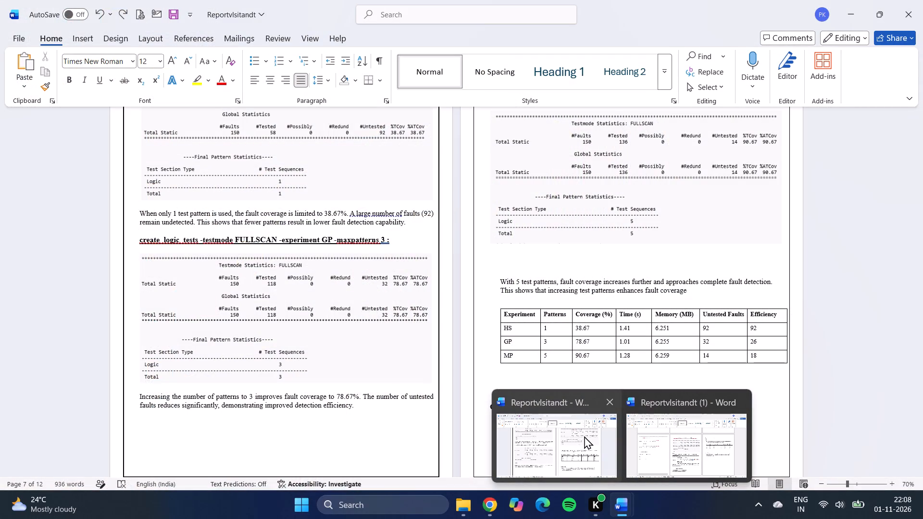
{"action": "left_click", "coordinate": [638, 444]}
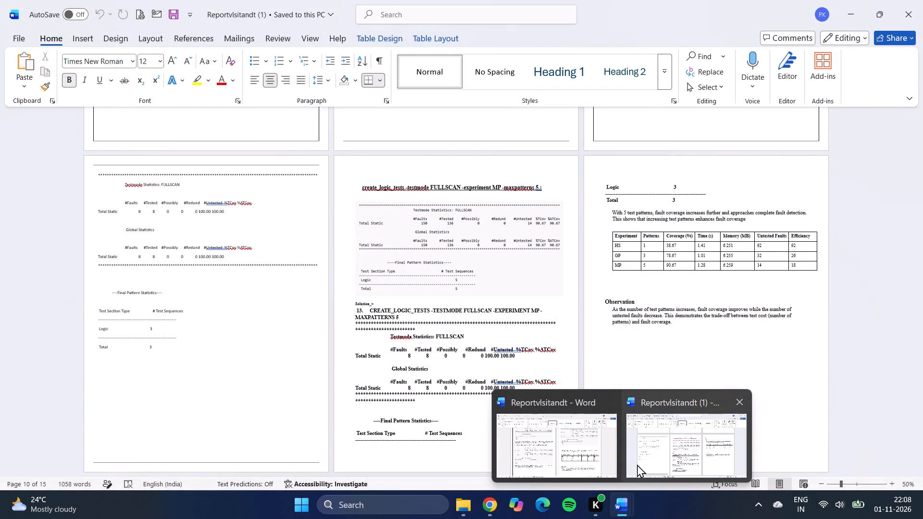
{"action": "left_click", "coordinate": [637, 464]}
{"action": "scroll", "coordinate": [595, 398], "scroll_direction": "up", "scroll_amount": 1}
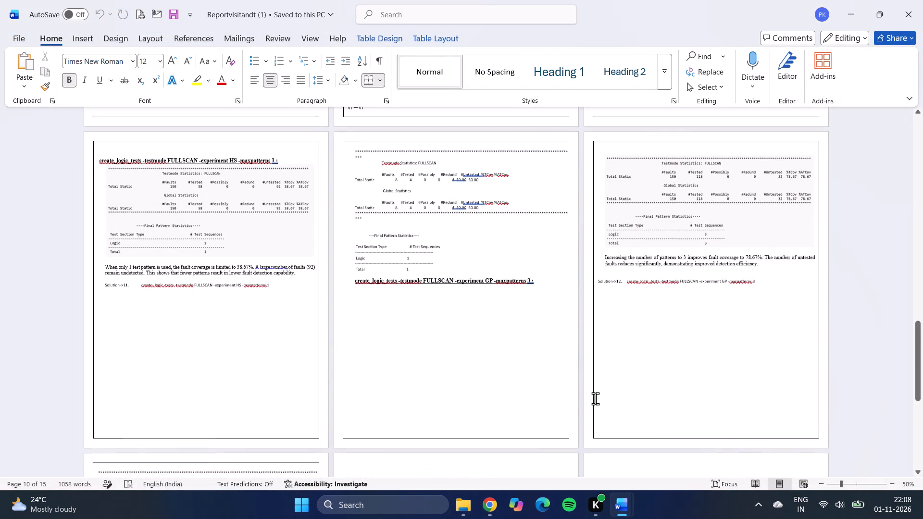
{"action": "scroll", "coordinate": [595, 398], "scroll_direction": "up", "scroll_amount": 3}
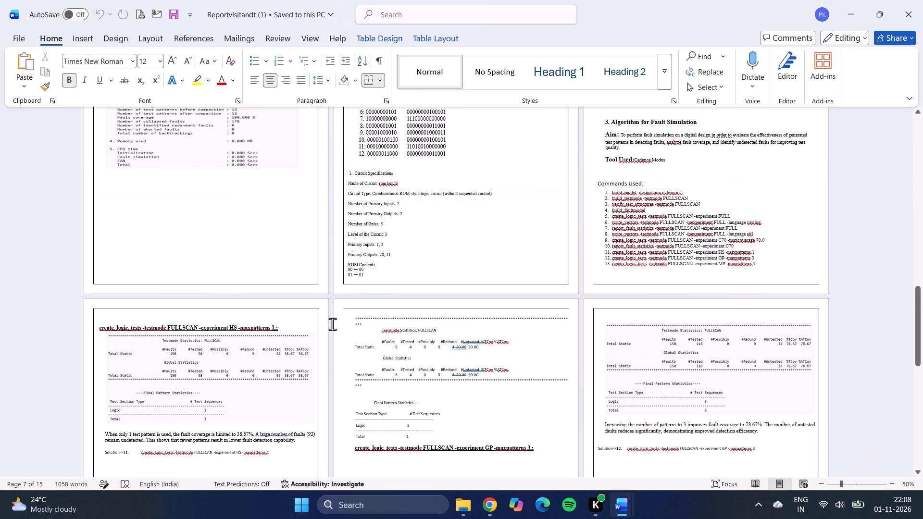
{"action": "scroll", "coordinate": [586, 350], "scroll_direction": "down", "scroll_amount": 1}
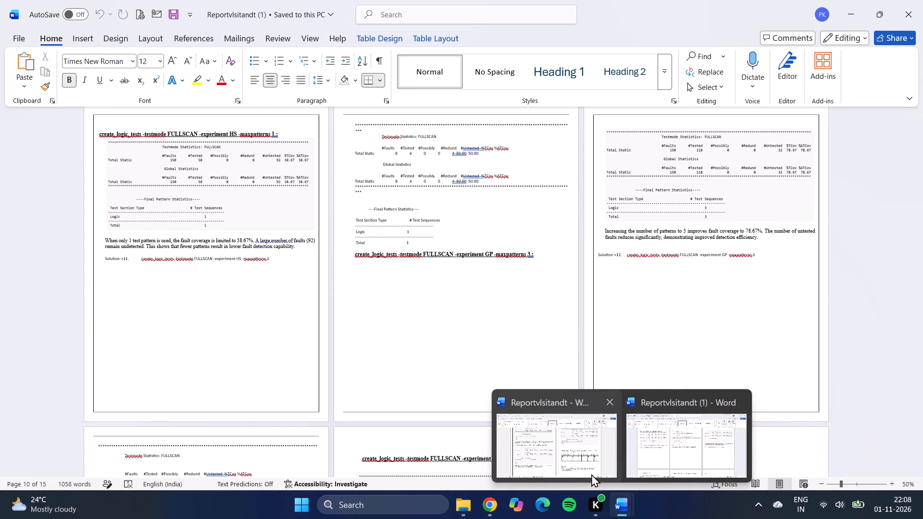
Examine the overall page layout of Reportvlsitandt with all its pages visible at once at 10% zoom.
{"action": "left_click", "coordinate": [583, 469]}
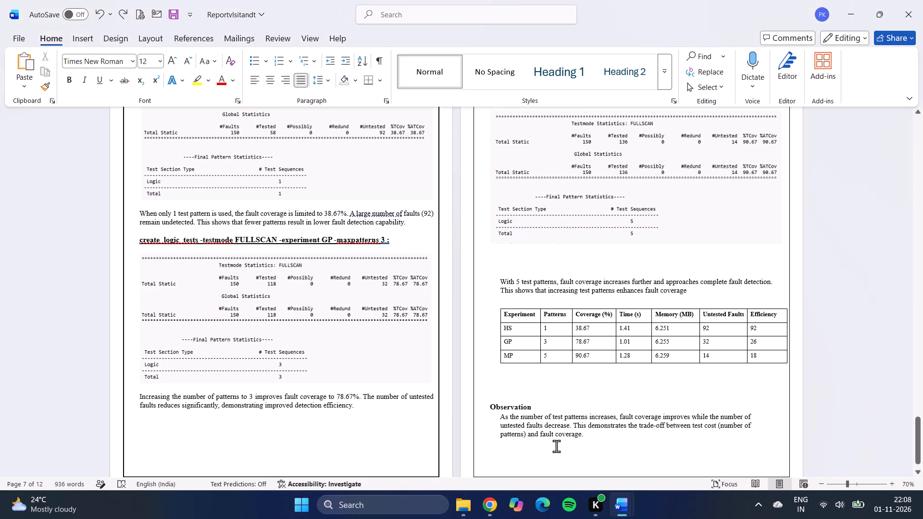
{"action": "scroll", "coordinate": [534, 337], "scroll_direction": "down", "scroll_amount": 4, "text": "ctrl"}
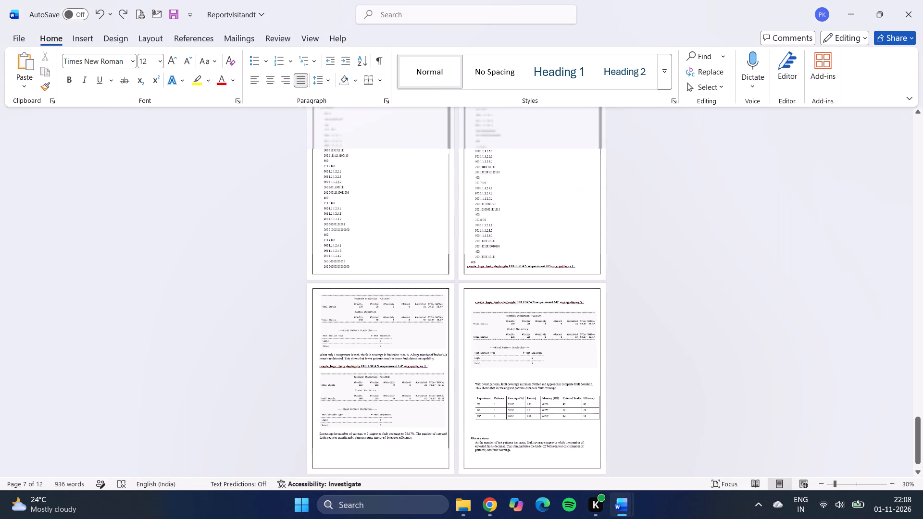
{"action": "scroll", "coordinate": [534, 337], "scroll_direction": "up", "scroll_amount": 20}
{"action": "scroll", "coordinate": [534, 337], "scroll_direction": "up", "scroll_amount": 10}
{"action": "scroll", "coordinate": [577, 342], "scroll_direction": "up", "scroll_amount": 4}
{"action": "scroll", "coordinate": [577, 342], "scroll_direction": "down", "scroll_amount": 3, "text": "ctrl"}
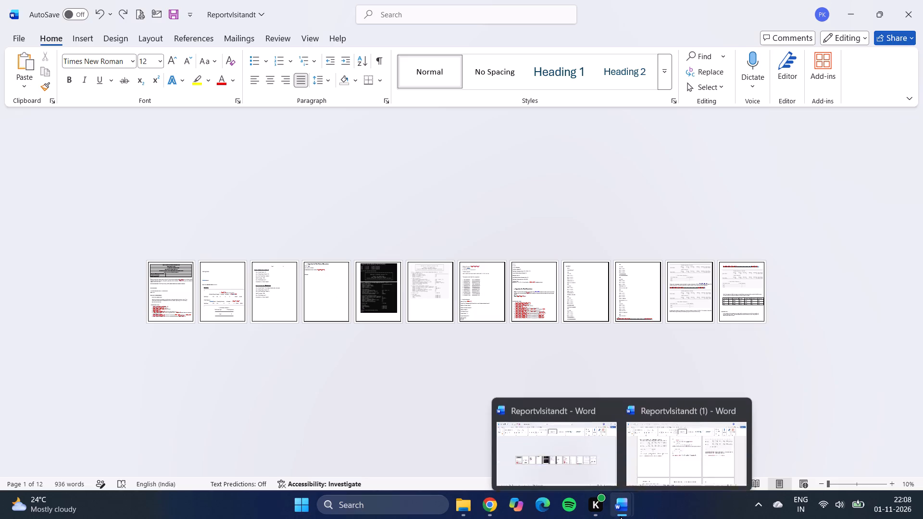
Review Reportvlsitandt (1) from the title page to the final Observation and back to the title page.
{"action": "left_click", "coordinate": [658, 449]}
{"action": "scroll", "coordinate": [481, 354], "scroll_direction": "up", "scroll_amount": 5}
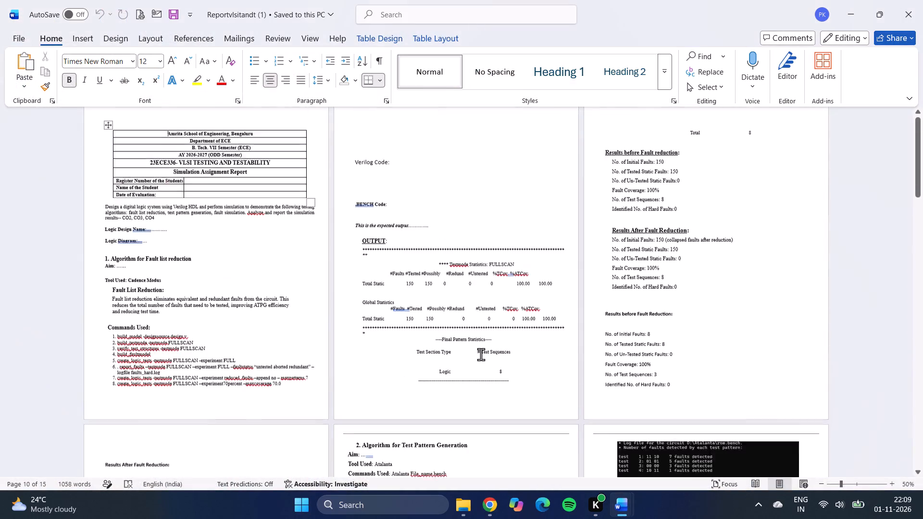
{"action": "scroll", "coordinate": [481, 354], "scroll_direction": "up", "scroll_amount": 1}
{"action": "scroll", "coordinate": [423, 355], "scroll_direction": "down", "scroll_amount": 2}
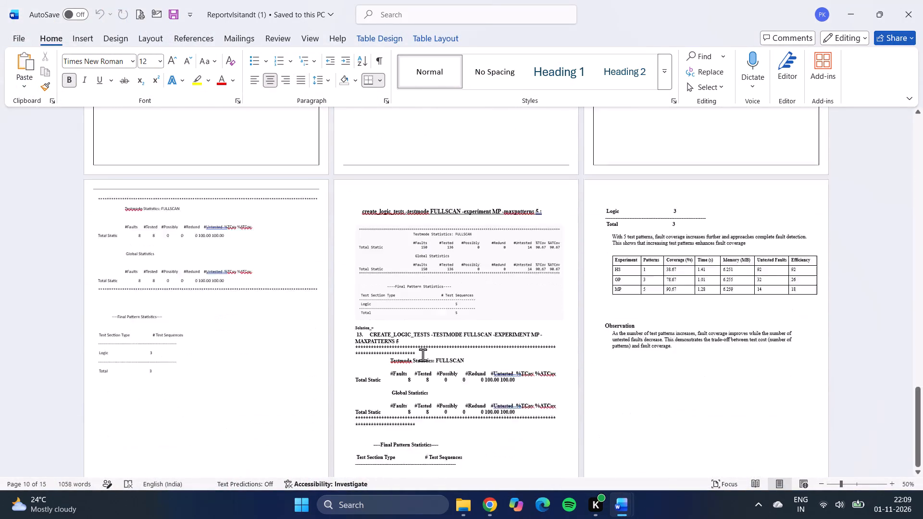
{"action": "scroll", "coordinate": [423, 355], "scroll_direction": "down", "scroll_amount": 1}
{"action": "scroll", "coordinate": [421, 348], "scroll_direction": "up", "scroll_amount": 2}
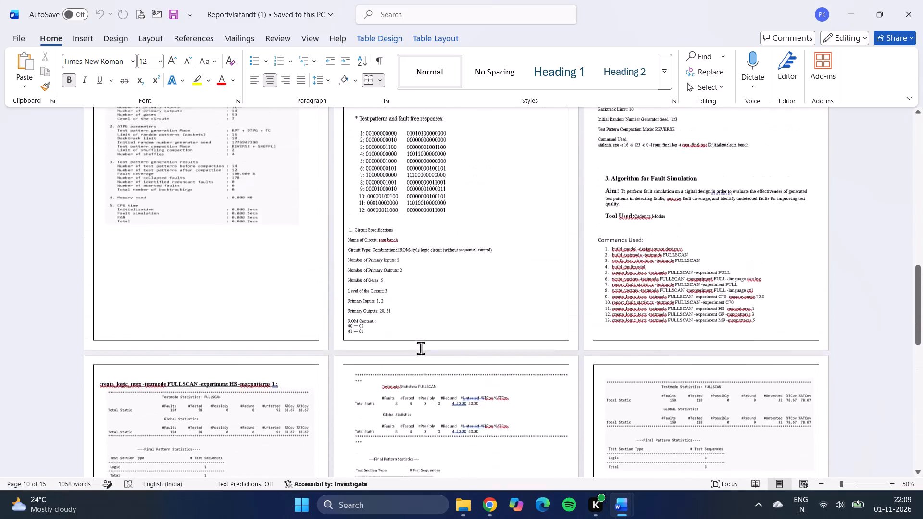
{"action": "scroll", "coordinate": [421, 348], "scroll_direction": "up", "scroll_amount": 2}
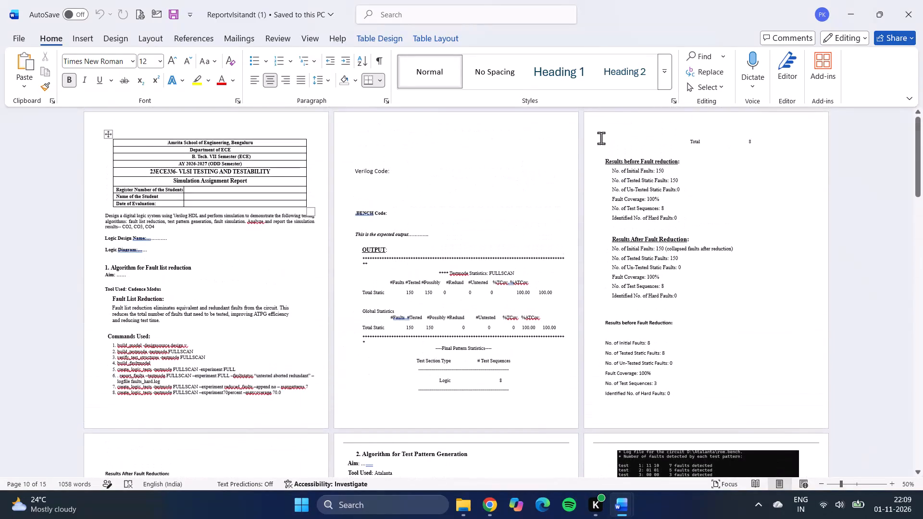
Close the Reportvlsitandt (1) copy of the report.
{"action": "left_click", "coordinate": [922, 8]}
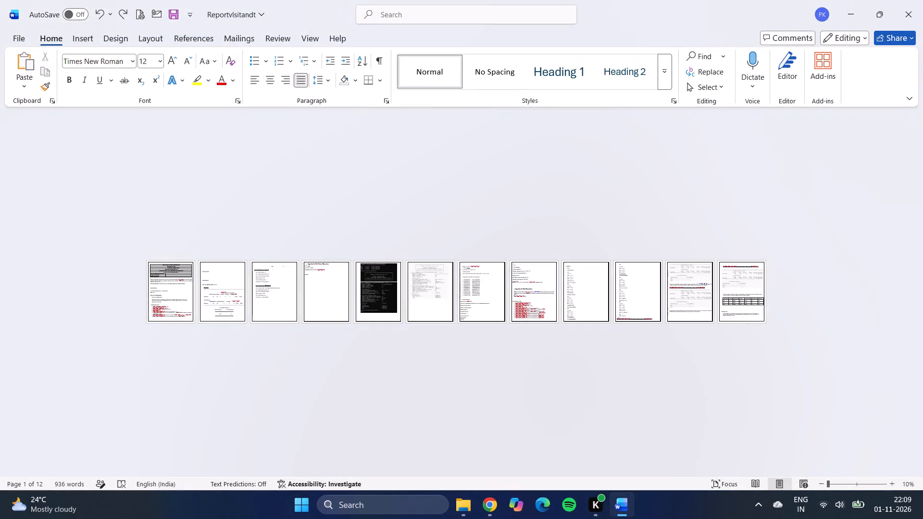
Examine the title page of Reportvlsitandt at 100% zoom, focusing on the note in parentheses after the Logic Design Name.
{"action": "scroll", "coordinate": [549, 339], "scroll_direction": "up", "scroll_amount": 4, "text": "ctrl"}
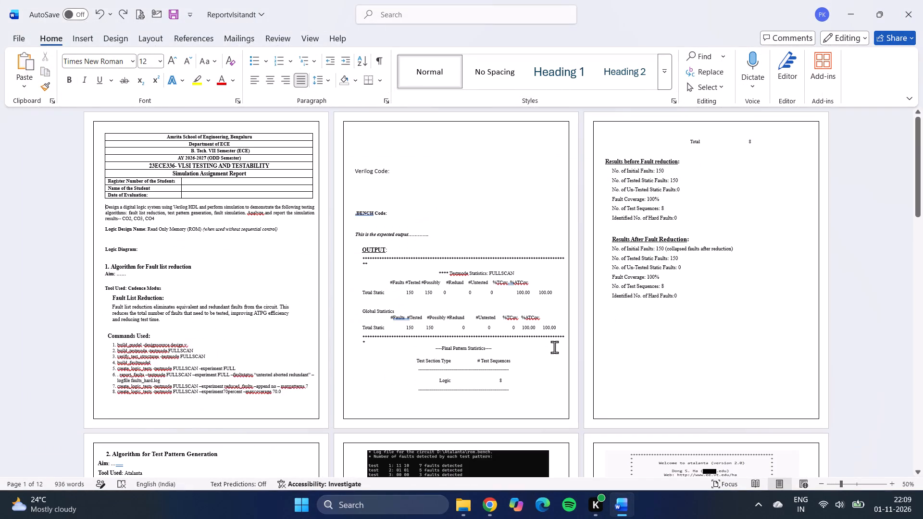
{"action": "scroll", "coordinate": [493, 339], "scroll_direction": "up", "scroll_amount": 3, "text": "ctrl"}
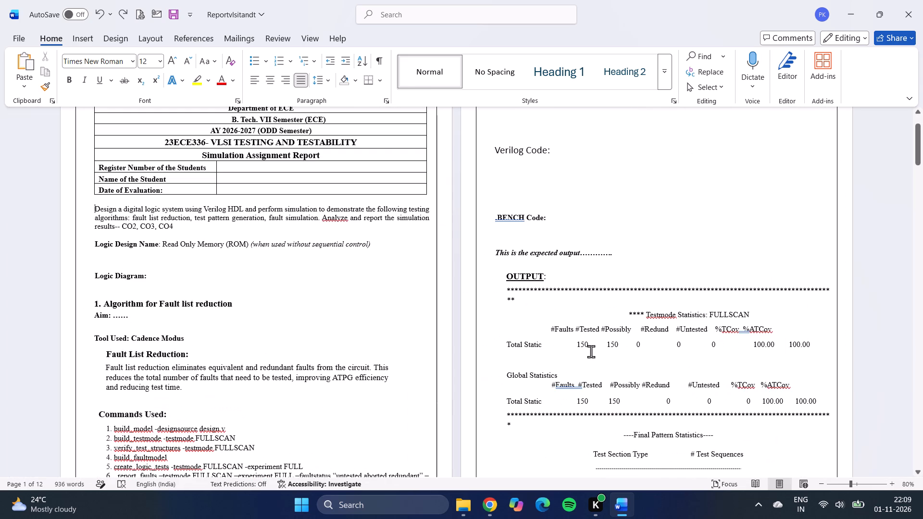
{"action": "scroll", "coordinate": [471, 326], "scroll_direction": "up", "scroll_amount": 1, "text": "ctrl"}
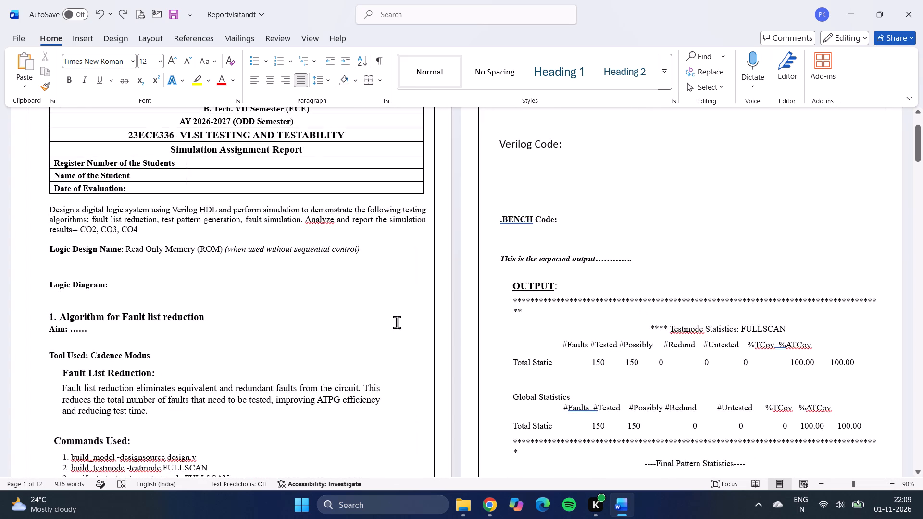
{"action": "scroll", "coordinate": [397, 322], "scroll_direction": "up", "scroll_amount": 1, "text": "ctrl"}
{"action": "scroll", "coordinate": [454, 327], "scroll_direction": "up", "scroll_amount": 1}
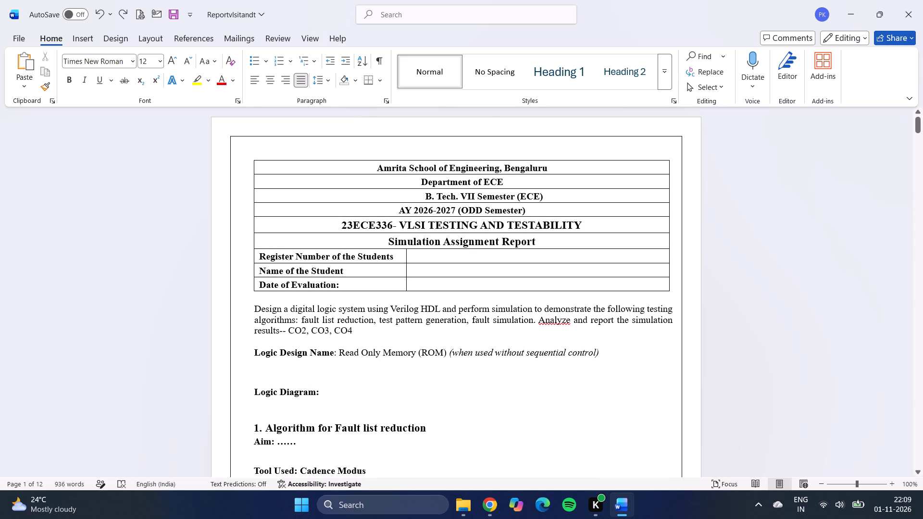
{"action": "left_click_drag", "start_coordinate": [451, 353], "coordinate": [600, 352]}
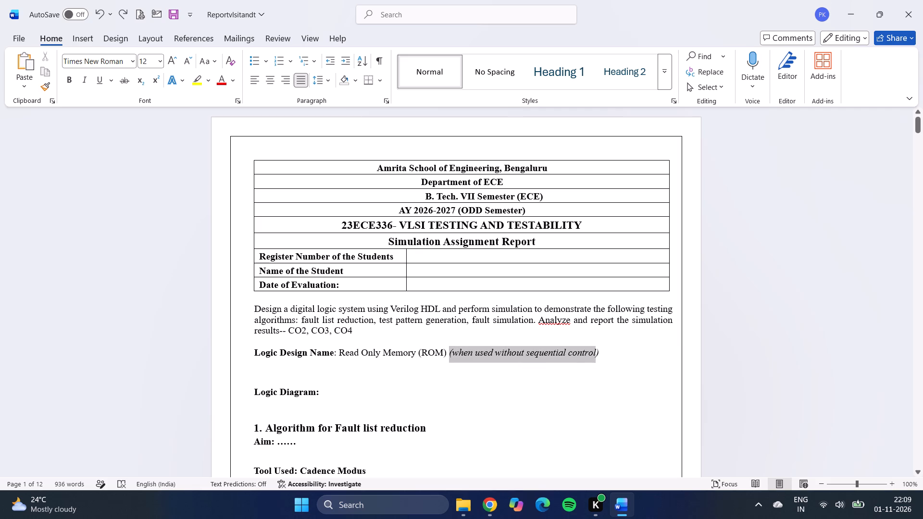
{"action": "left_click_drag", "start_coordinate": [600, 352], "coordinate": [601, 352]}
{"action": "left_click", "coordinate": [601, 352]}
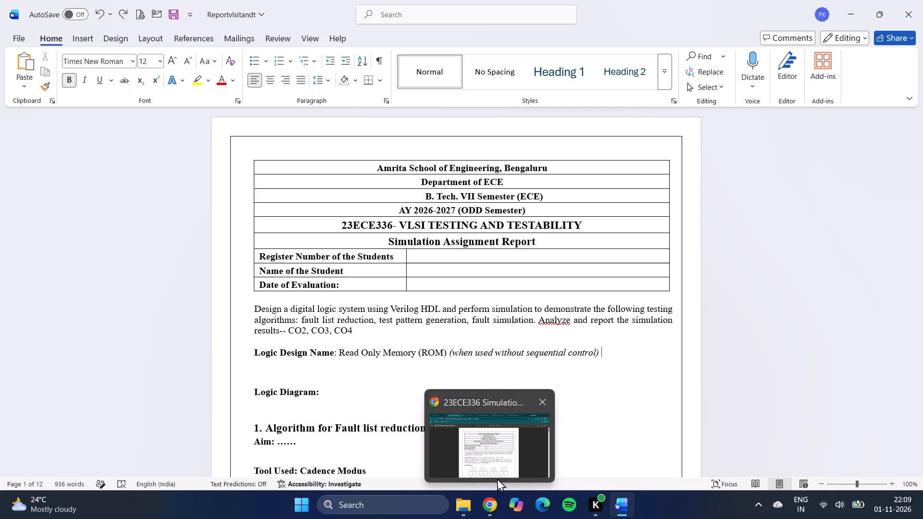
{"action": "left_click", "coordinate": [520, 326]}
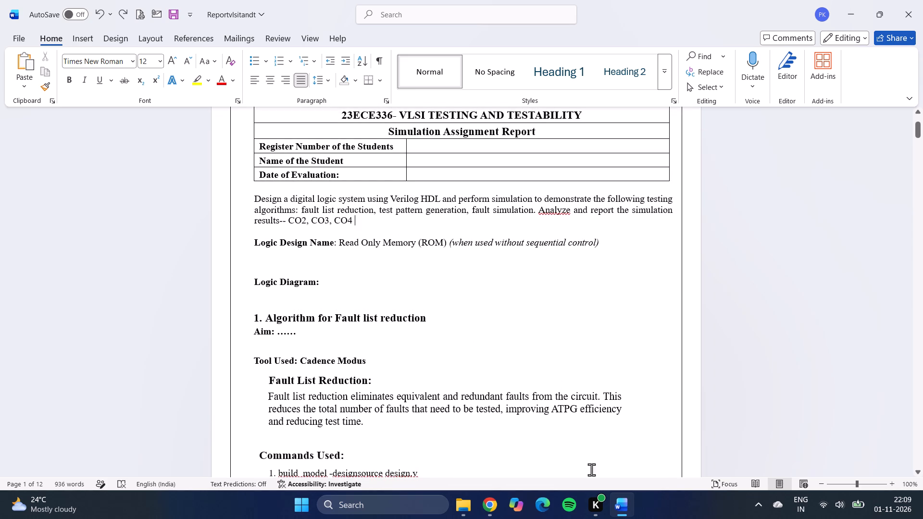
Switch to Chrome and examine the Logic Design Name and design description in the csa_4bit reference report.
{"action": "left_click", "coordinate": [496, 508]}
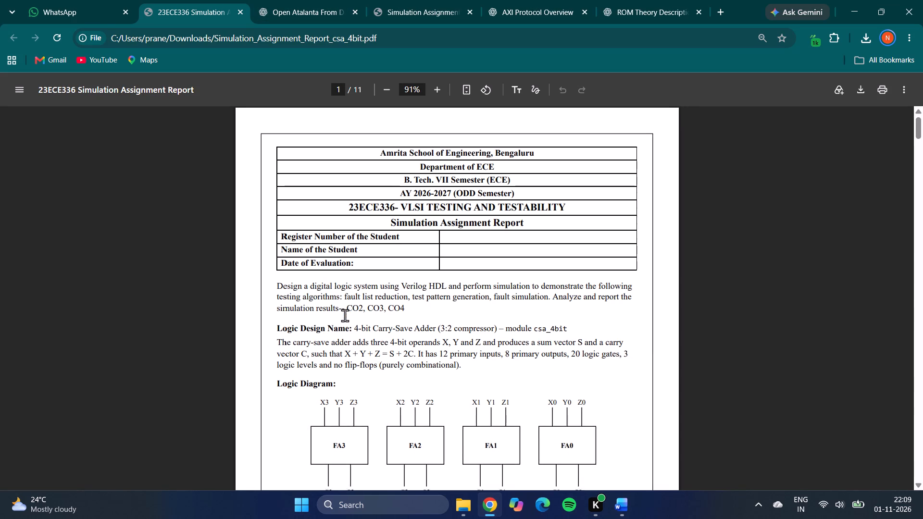
{"action": "left_click_drag", "start_coordinate": [353, 329], "coordinate": [574, 336]}
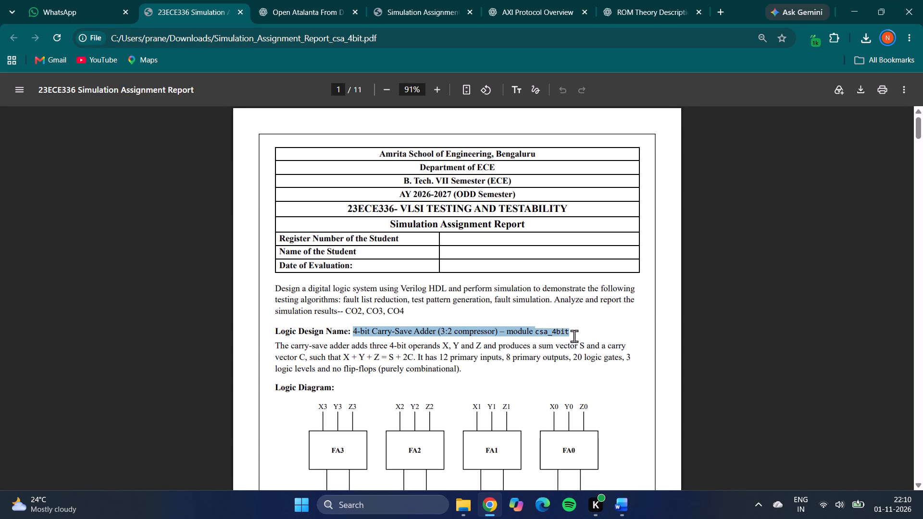
{"action": "left_click_drag", "start_coordinate": [574, 336], "coordinate": [572, 333]}
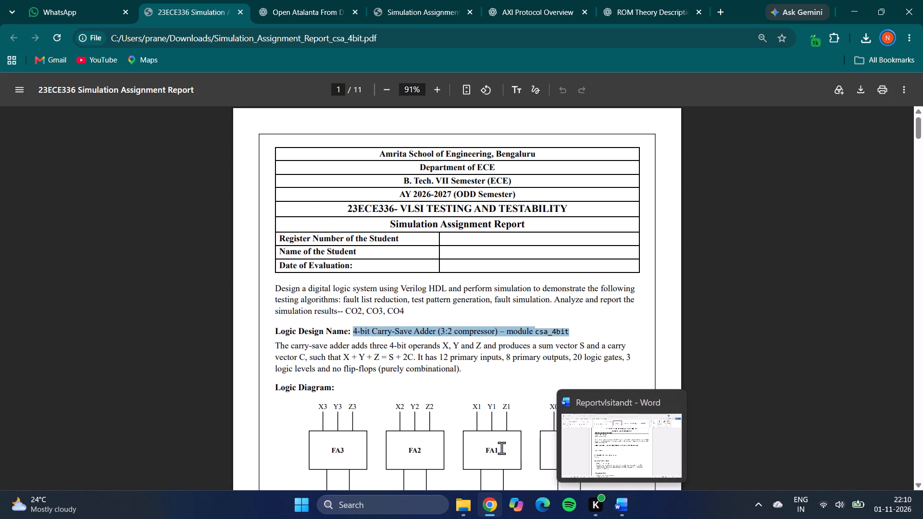
{"action": "scroll", "coordinate": [488, 361], "scroll_direction": "down", "scroll_amount": 1}
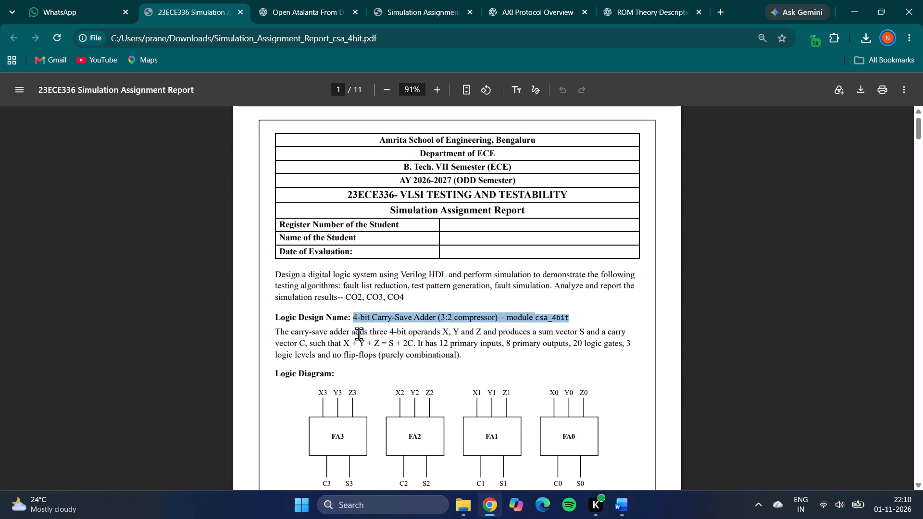
Examine the carry-save adder description under the Logic Design Name, focusing on its primary inputs, primary outputs and logic gate counts.
{"action": "scroll", "coordinate": [359, 334], "scroll_direction": "down", "scroll_amount": 1}
{"action": "left_click_drag", "start_coordinate": [279, 318], "coordinate": [451, 368]}
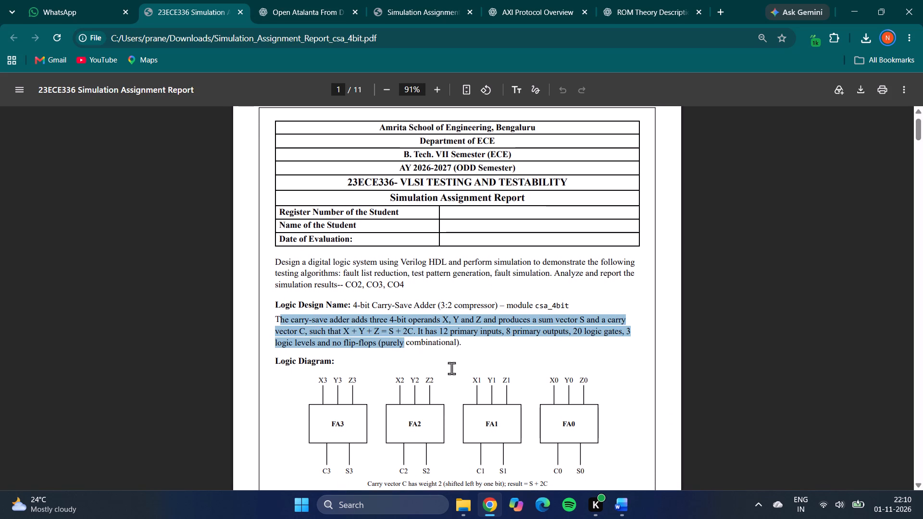
{"action": "left_click_drag", "start_coordinate": [451, 368], "coordinate": [469, 347]}
{"action": "left_click_drag", "start_coordinate": [469, 347], "coordinate": [274, 320]}
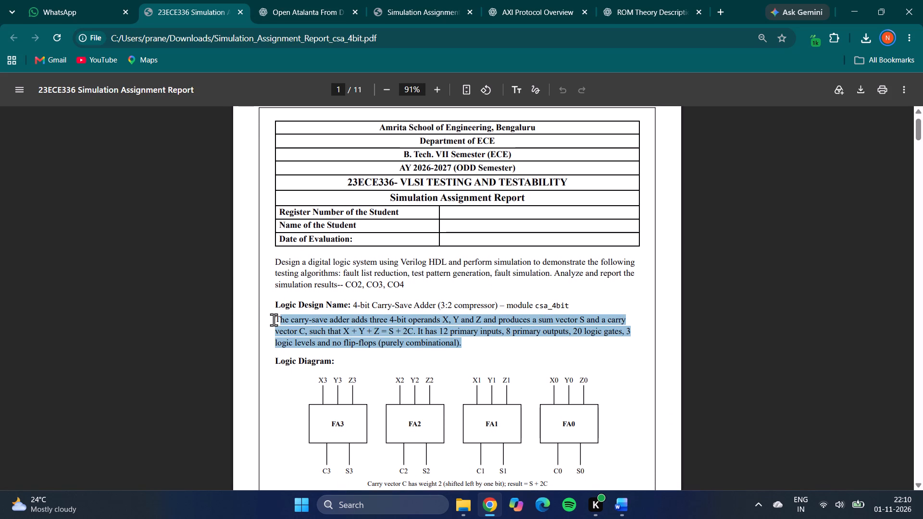
{"action": "scroll", "coordinate": [399, 347], "scroll_direction": "down", "scroll_amount": 2}
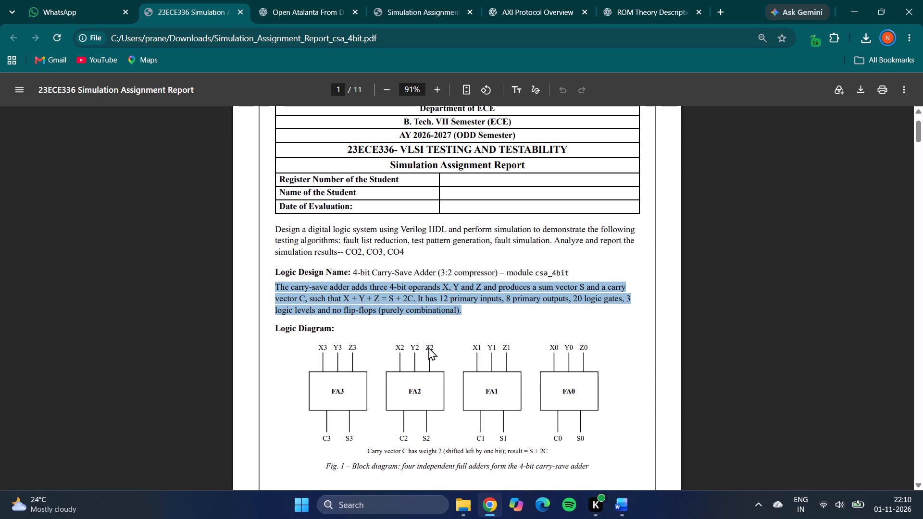
{"action": "scroll", "coordinate": [428, 347], "scroll_direction": "down", "scroll_amount": 1}
{"action": "scroll", "coordinate": [536, 395], "scroll_direction": "down", "scroll_amount": 1}
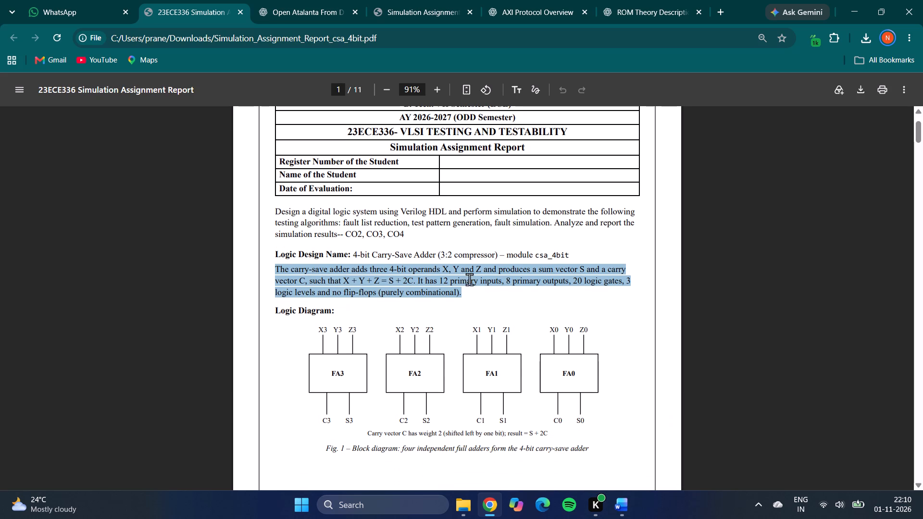
{"action": "left_click_drag", "start_coordinate": [442, 281], "coordinate": [524, 293]}
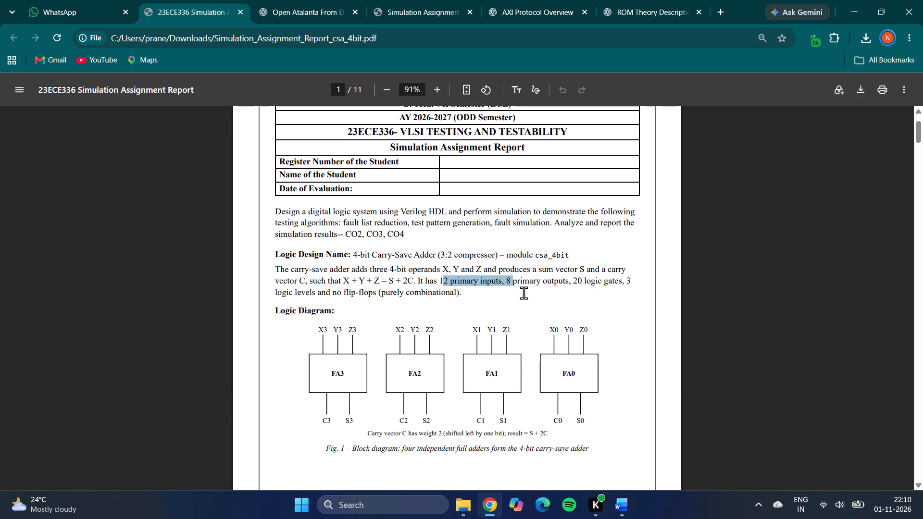
{"action": "left_click_drag", "start_coordinate": [524, 293], "coordinate": [526, 288]}
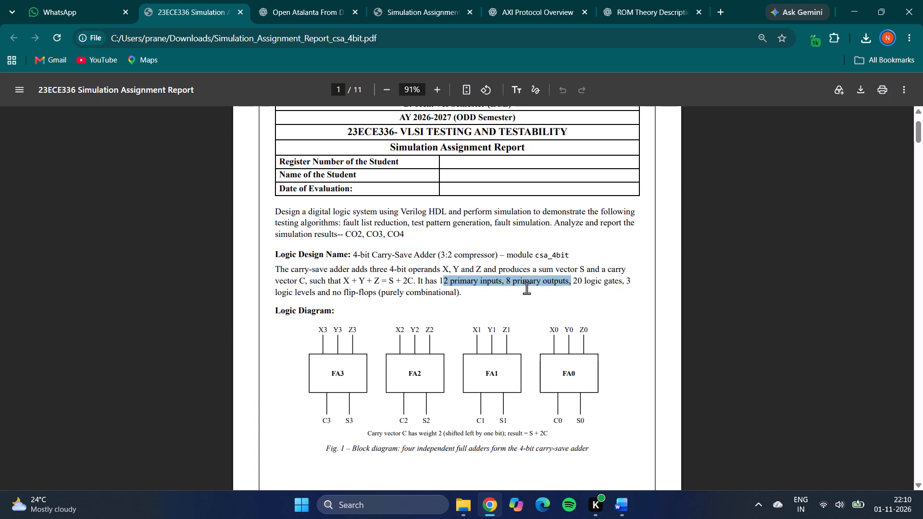
{"action": "left_click_drag", "start_coordinate": [526, 288], "coordinate": [611, 285]}
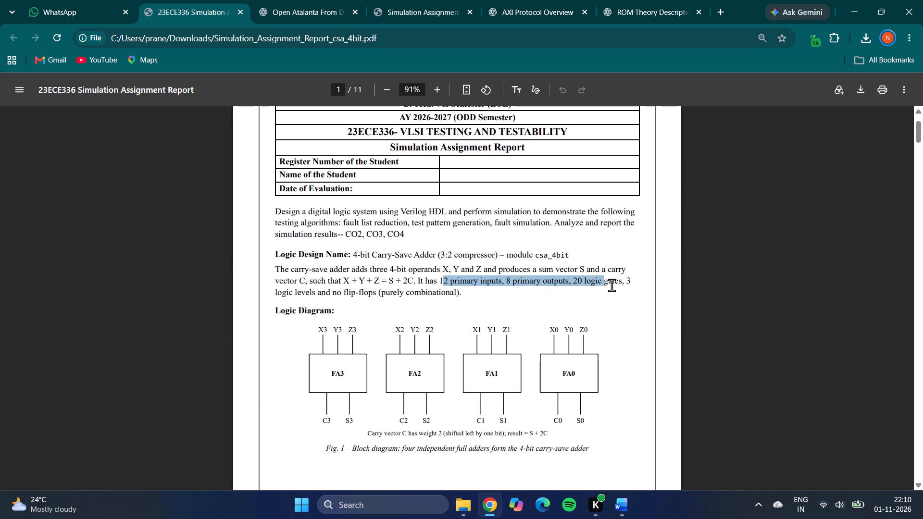
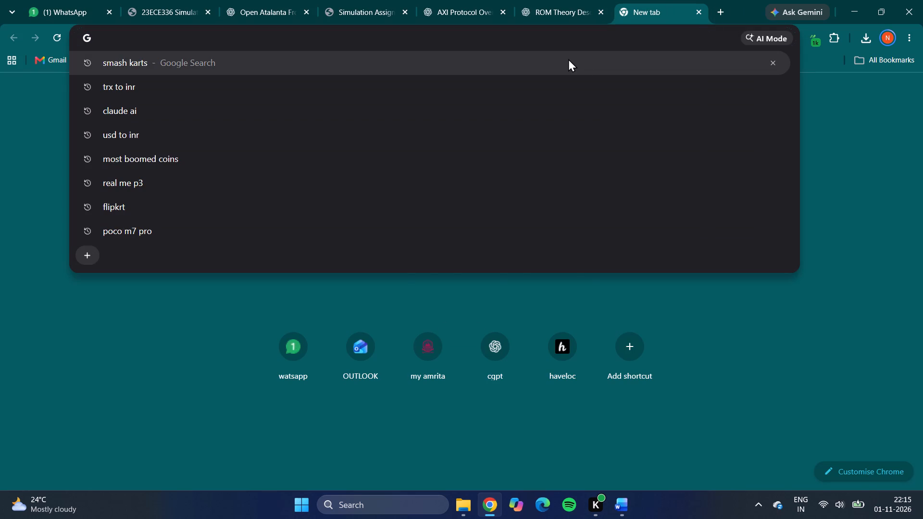
{"action": "type", "text": "html code runner"}
{"action": "key", "text": "space"}
{"action": "key", "text": "Return"}
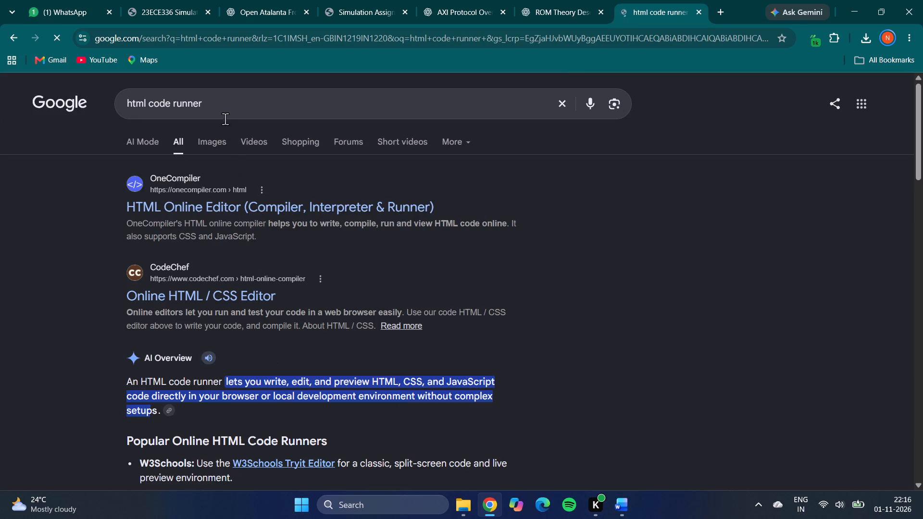
{"action": "left_click", "coordinate": [229, 199]}
{"action": "left_click", "coordinate": [221, 208]}
{"action": "left_click", "coordinate": [221, 194]}
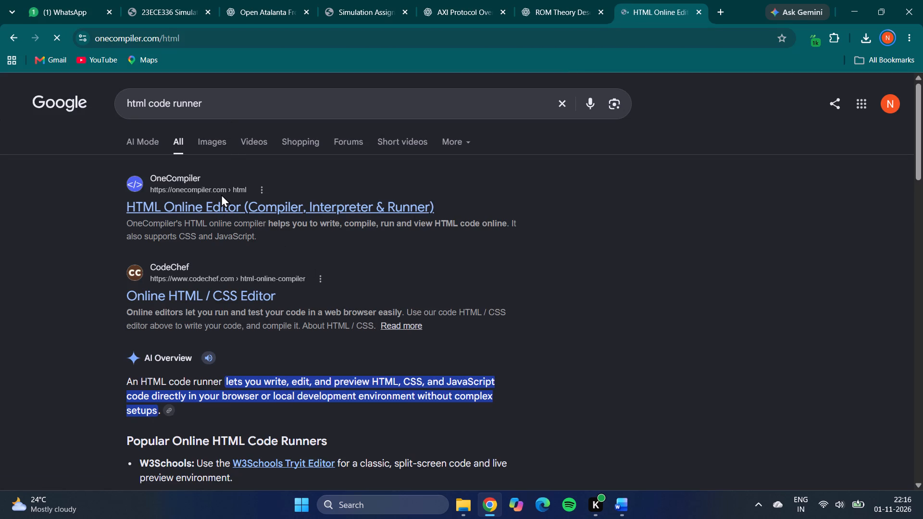
{"action": "left_click", "coordinate": [195, 208]}
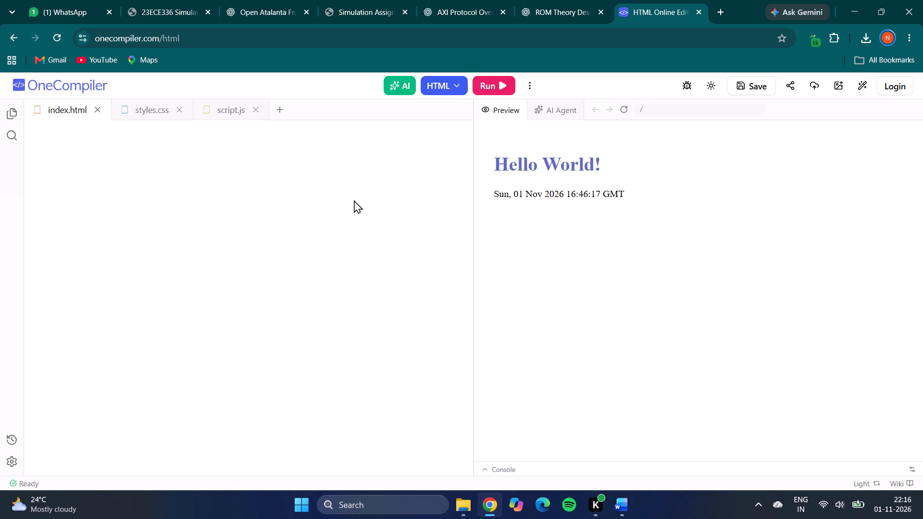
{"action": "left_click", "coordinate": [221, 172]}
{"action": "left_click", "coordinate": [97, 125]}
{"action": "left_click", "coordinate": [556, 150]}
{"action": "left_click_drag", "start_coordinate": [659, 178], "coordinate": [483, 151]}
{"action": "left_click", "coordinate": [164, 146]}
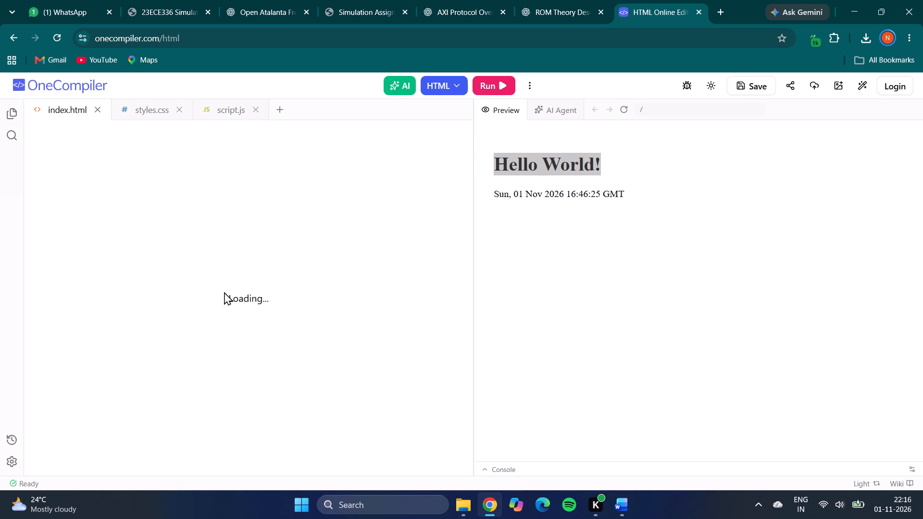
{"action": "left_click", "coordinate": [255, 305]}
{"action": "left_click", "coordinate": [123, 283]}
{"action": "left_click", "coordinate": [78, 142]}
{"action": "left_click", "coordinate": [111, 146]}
Replace all the default Hello World code in index.html with the copied ROM diagram HTML.
{"action": "left_click", "coordinate": [385, 197]}
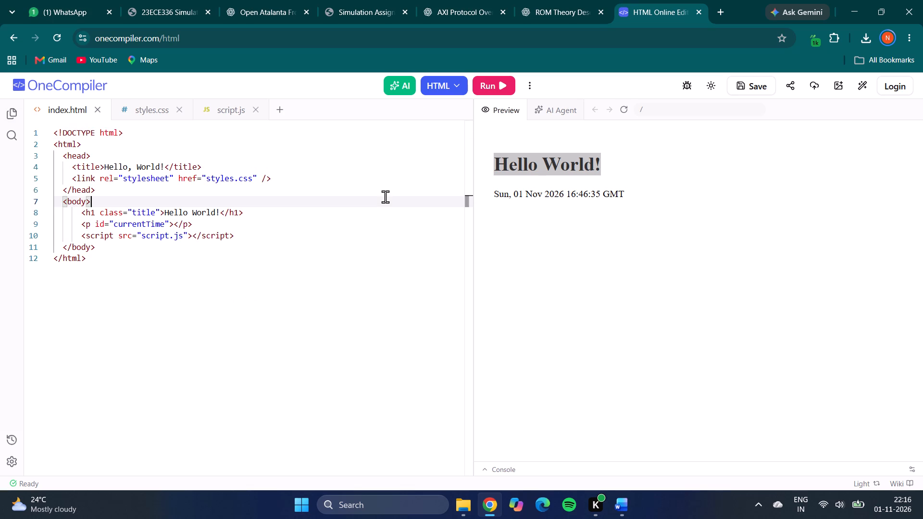
{"action": "left_click_drag", "start_coordinate": [123, 203], "coordinate": [101, 203]}
{"action": "left_click_drag", "start_coordinate": [101, 203], "coordinate": [91, 206]}
{"action": "left_click_drag", "start_coordinate": [154, 294], "coordinate": [55, 122]}
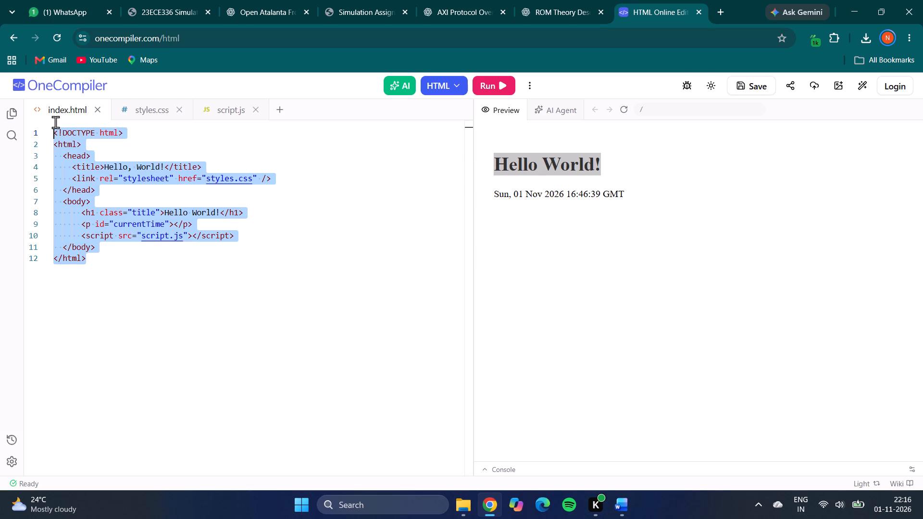
{"action": "key", "text": "ctrl+v"}
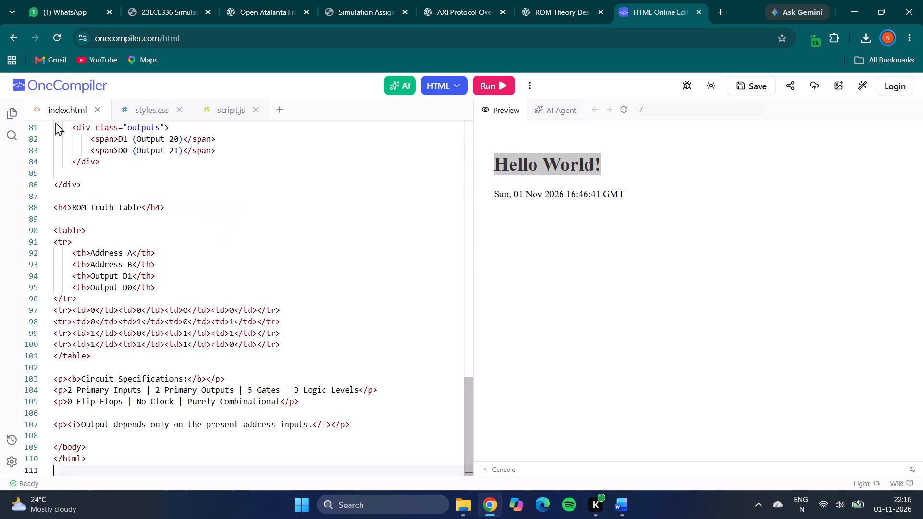
{"action": "scroll", "coordinate": [157, 239], "scroll_direction": "up", "scroll_amount": 7}
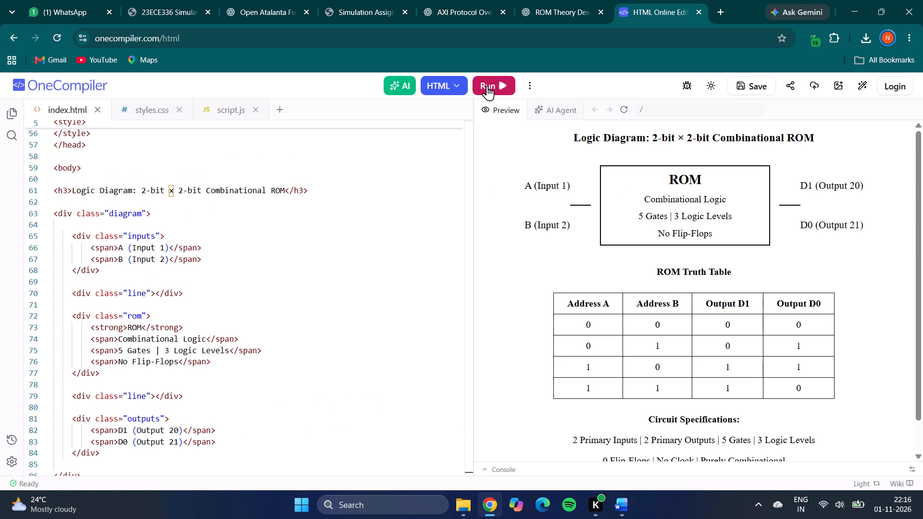
Run the pasted ROM HTML and examine the rendered block diagram, truth table and circuit specifications.
{"action": "left_click", "coordinate": [487, 86]}
{"action": "scroll", "coordinate": [618, 190], "scroll_direction": "up", "scroll_amount": 2}
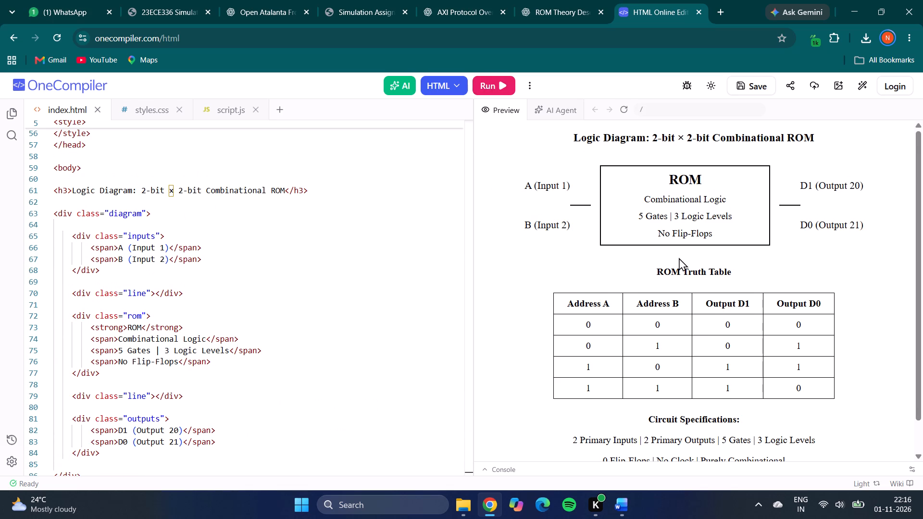
{"action": "scroll", "coordinate": [679, 258], "scroll_direction": "down", "scroll_amount": 2}
{"action": "scroll", "coordinate": [679, 258], "scroll_direction": "up", "scroll_amount": 2}
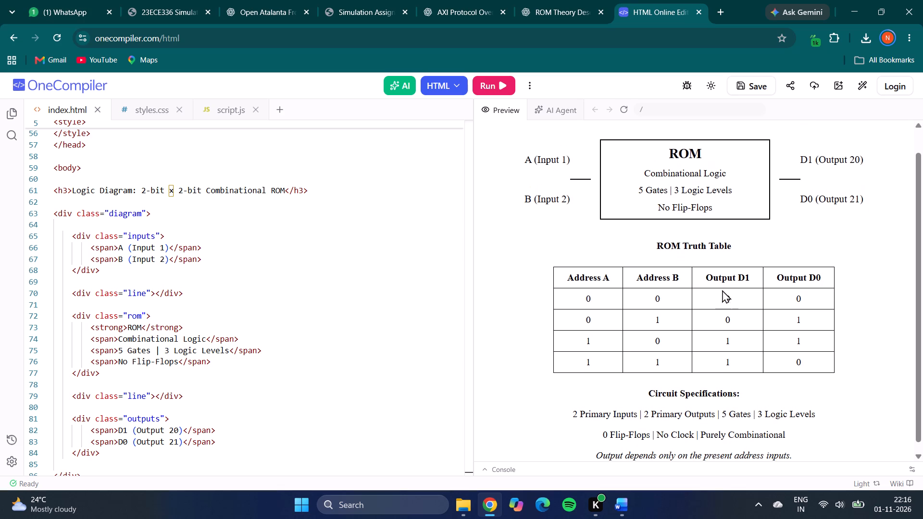
{"action": "scroll", "coordinate": [780, 254], "scroll_direction": "up", "scroll_amount": 1}
{"action": "left_click_drag", "start_coordinate": [622, 210], "coordinate": [776, 227]}
{"action": "left_click", "coordinate": [776, 227]}
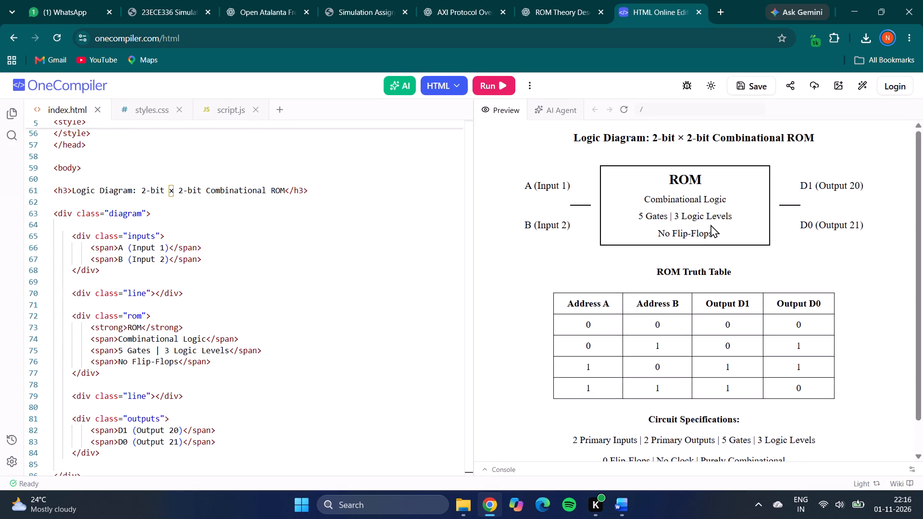
{"action": "left_click_drag", "start_coordinate": [679, 217], "coordinate": [747, 211]}
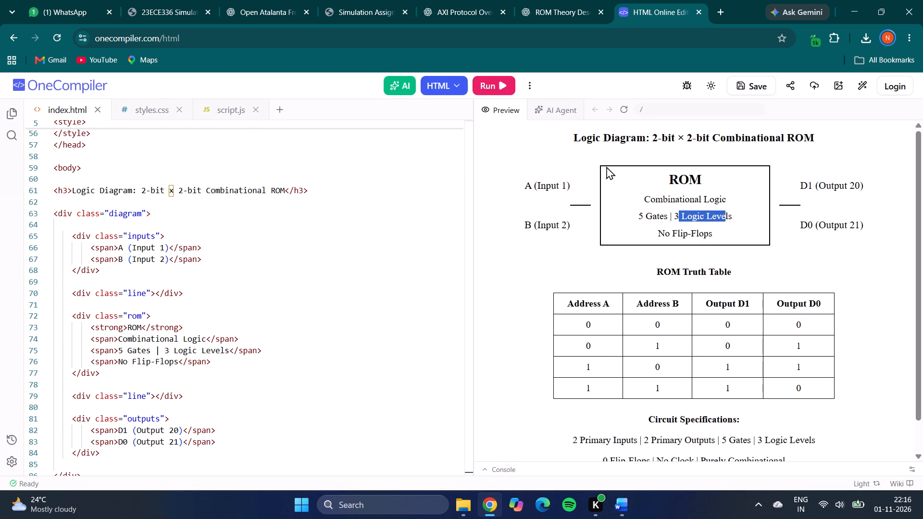
{"action": "left_click", "coordinate": [654, 247]}
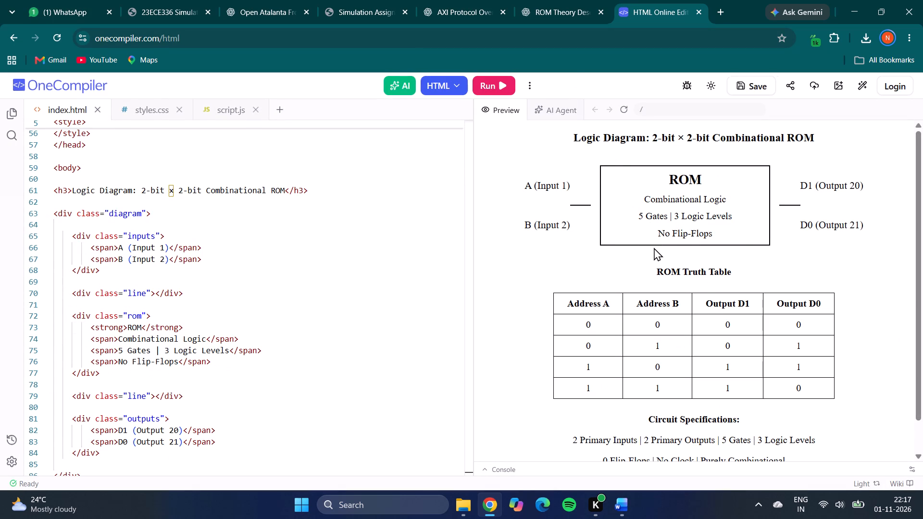
{"action": "scroll", "coordinate": [702, 249], "scroll_direction": "down", "scroll_amount": 1}
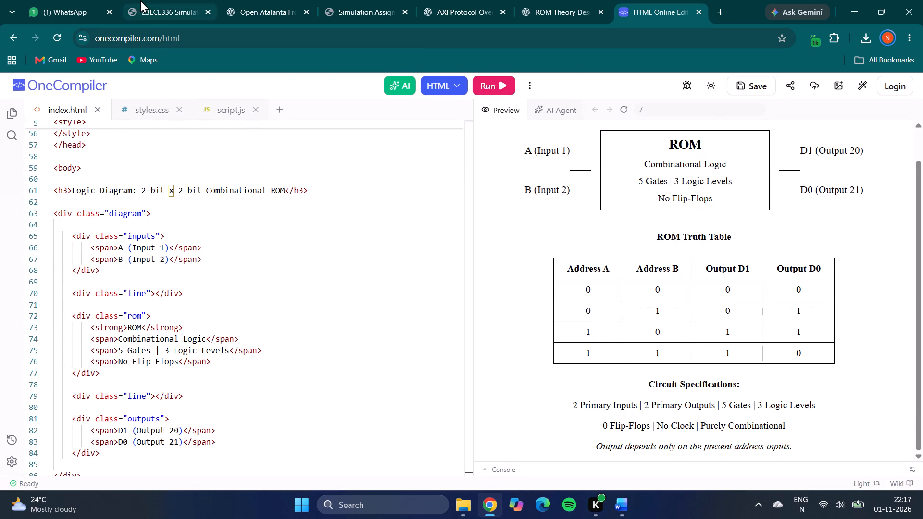
Compare the rendered ROM diagram with the carry-save adder logic diagram in the simulation assignment report PDF.
{"action": "left_click", "coordinate": [139, 0]}
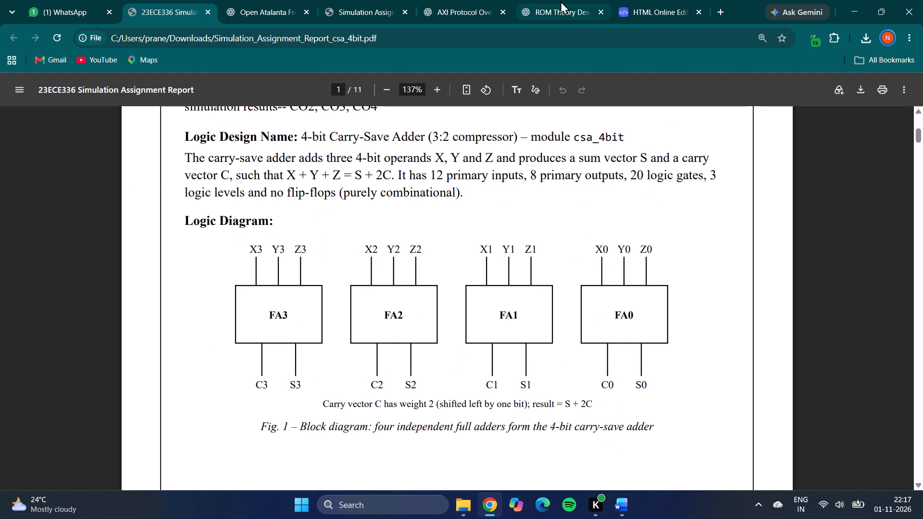
{"action": "left_click", "coordinate": [630, 0]}
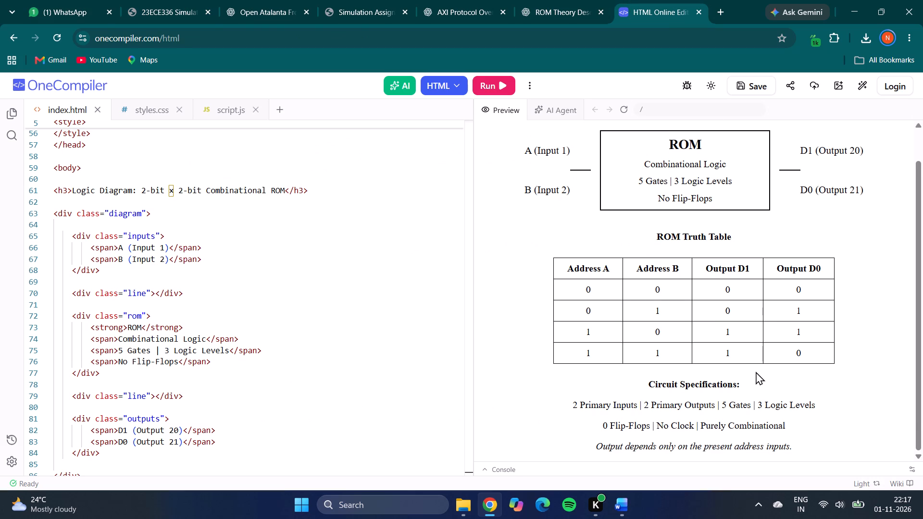
{"action": "scroll", "coordinate": [756, 371], "scroll_direction": "up", "scroll_amount": 1}
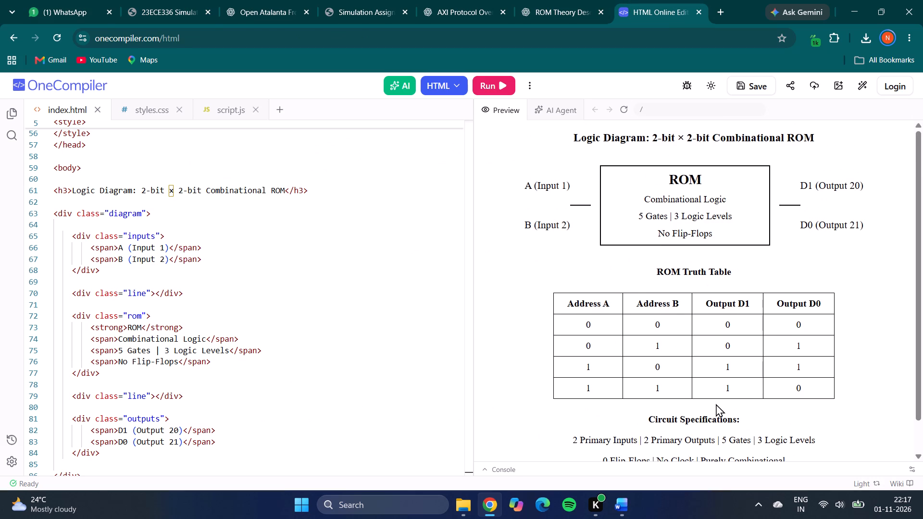
{"action": "scroll", "coordinate": [716, 409], "scroll_direction": "down", "scroll_amount": 1}
{"action": "scroll", "coordinate": [716, 409], "scroll_direction": "up", "scroll_amount": 1}
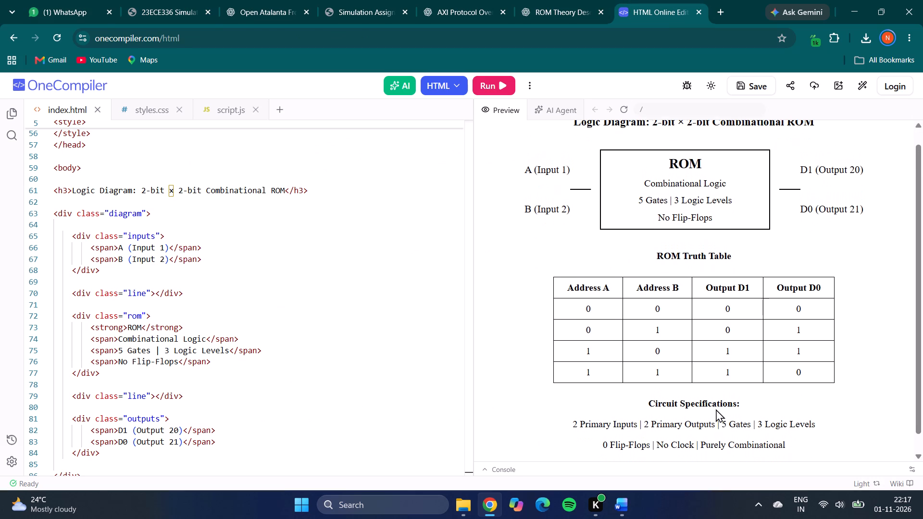
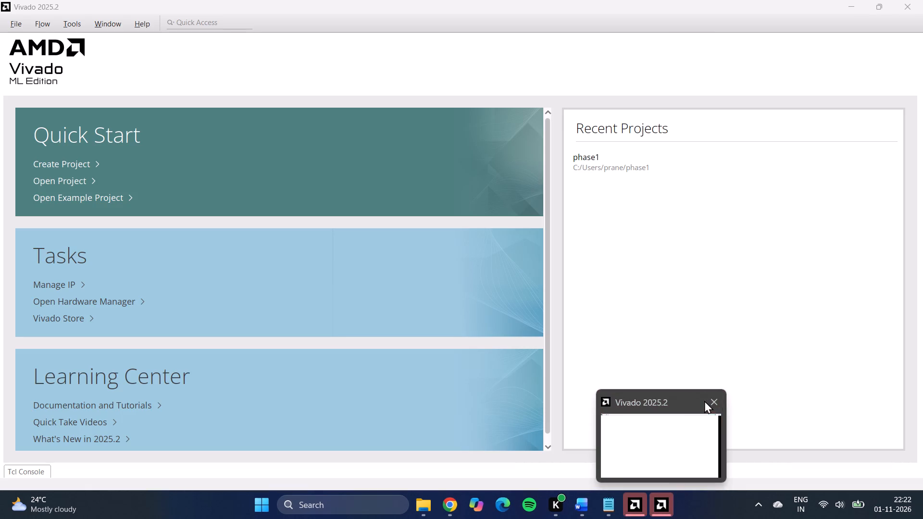
Close the duplicate Vivado 2025.2 windows, keeping a single one open on its start page.
{"action": "left_click", "coordinate": [708, 400]}
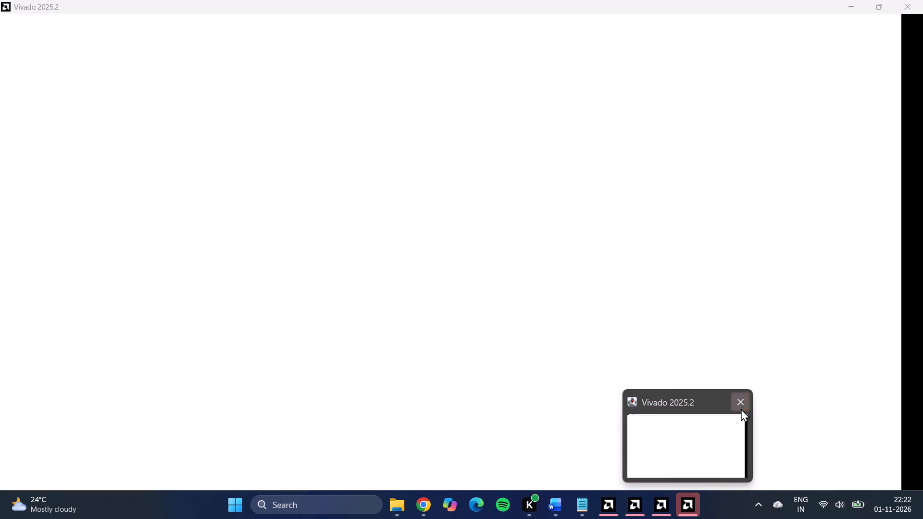
{"action": "left_click", "coordinate": [741, 405]}
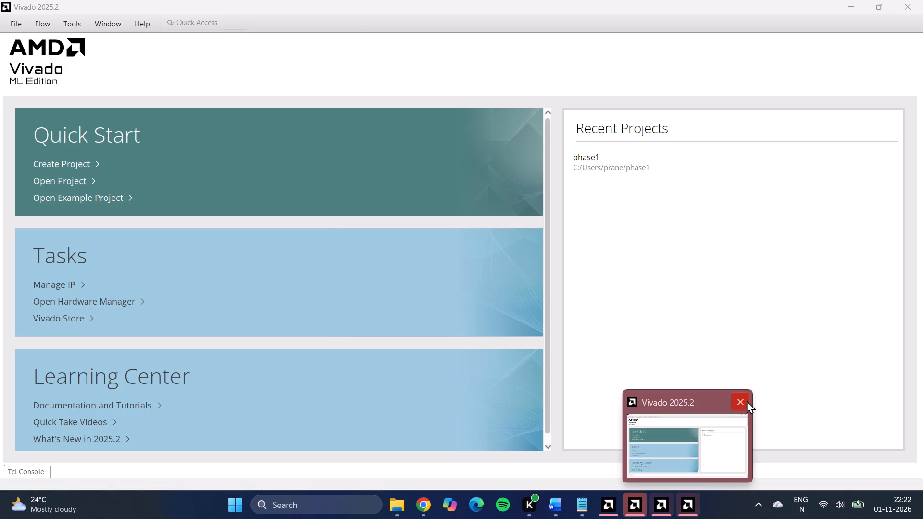
{"action": "left_click", "coordinate": [747, 400]}
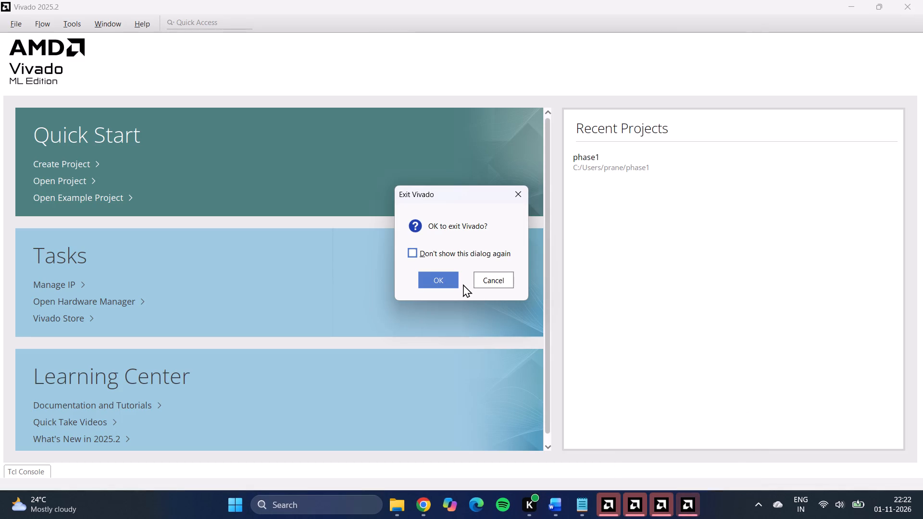
{"action": "left_click", "coordinate": [444, 280]}
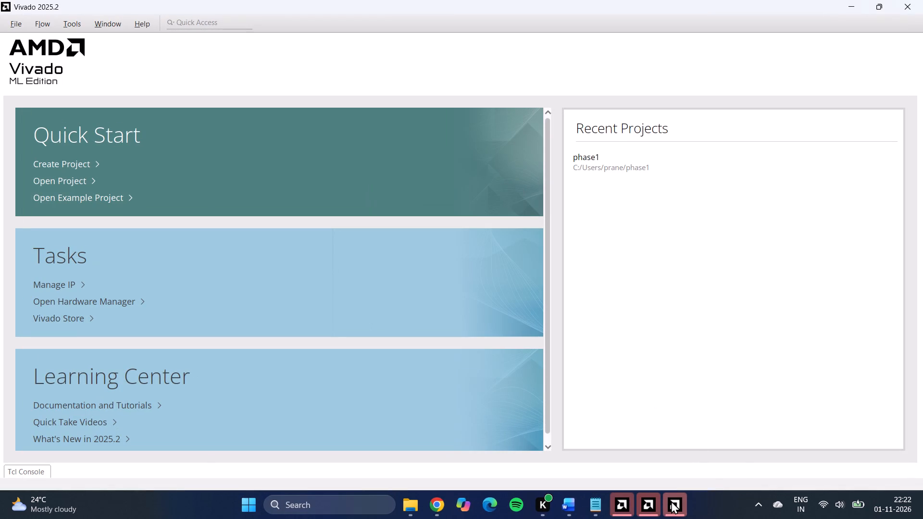
{"action": "left_click", "coordinate": [671, 501]}
{"action": "left_click", "coordinate": [916, 10]}
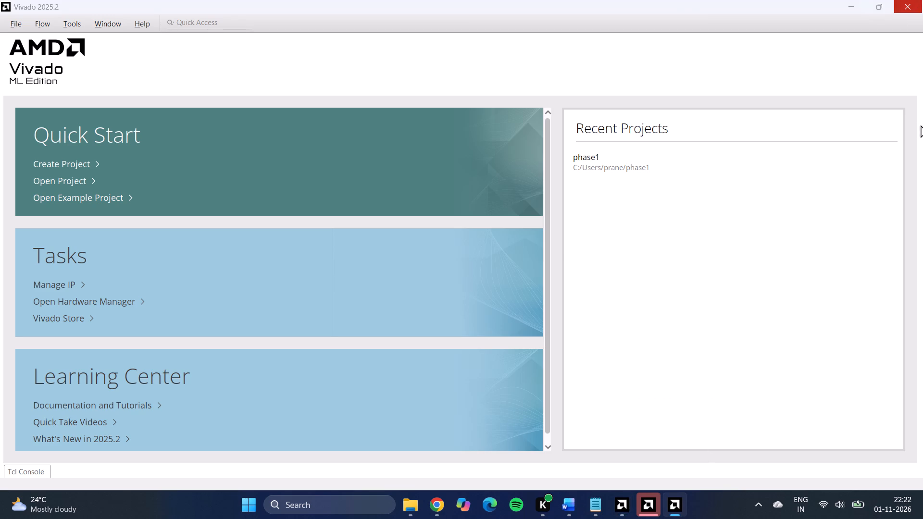
{"action": "left_click", "coordinate": [454, 275]}
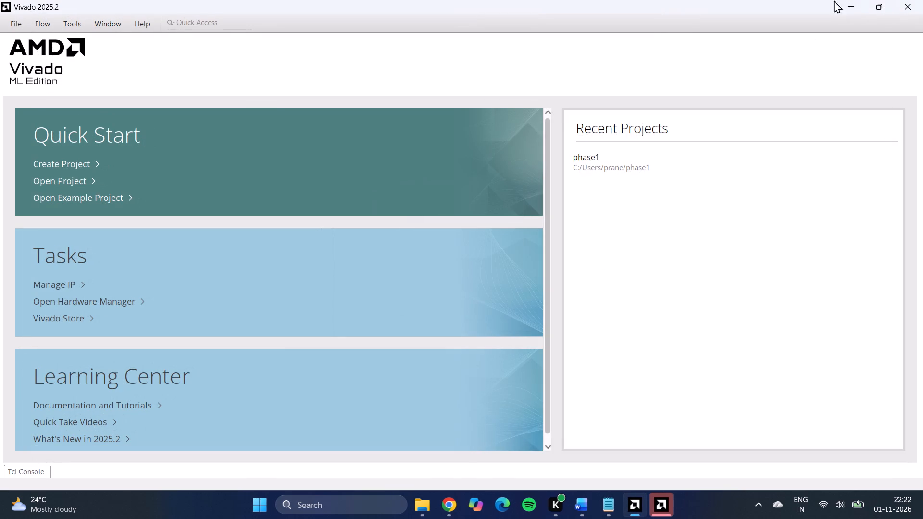
{"action": "left_click", "coordinate": [901, 2]}
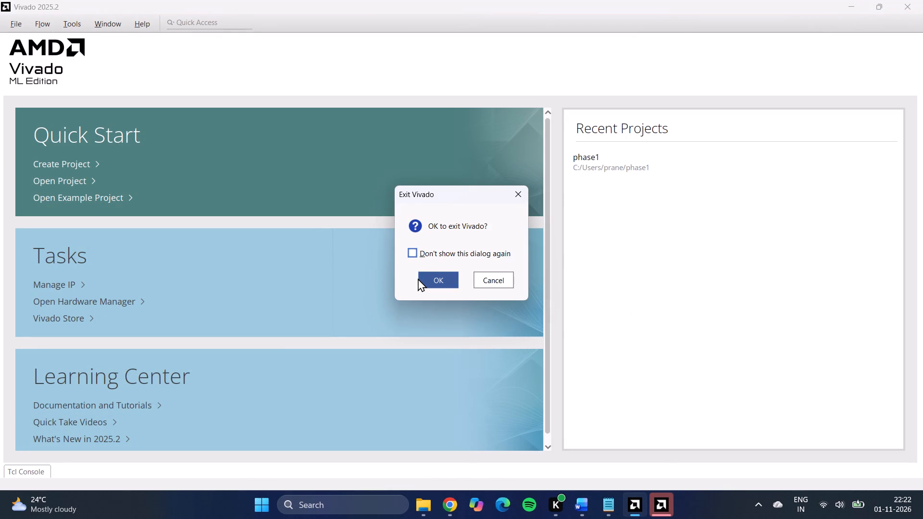
{"action": "left_click", "coordinate": [418, 278]}
{"action": "left_click", "coordinate": [649, 510]}
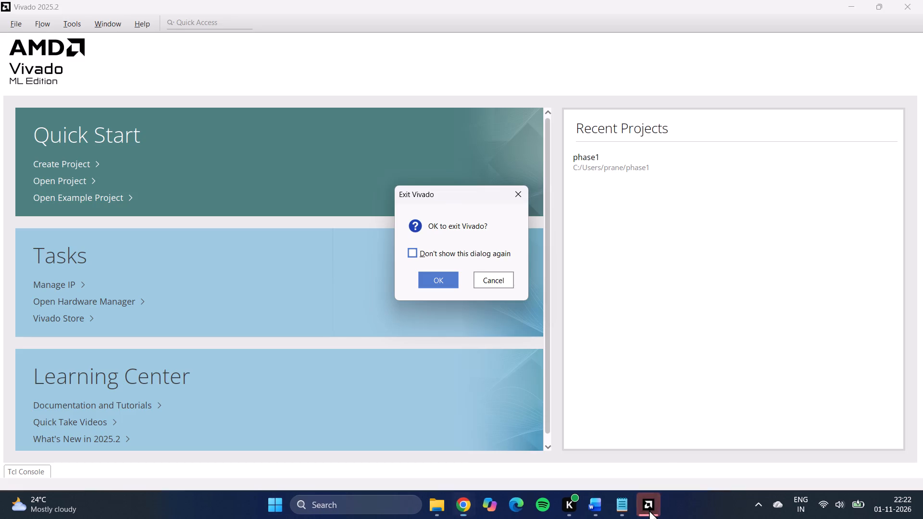
{"action": "left_click", "coordinate": [488, 278]}
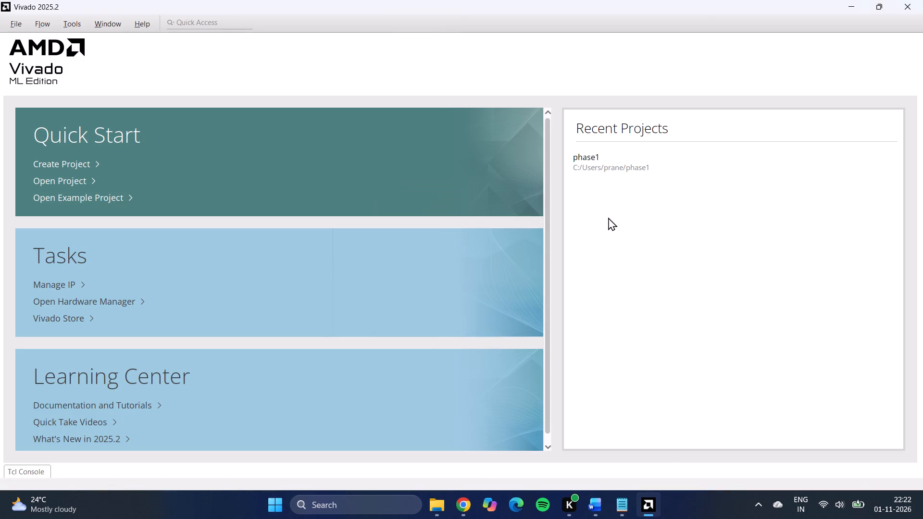
Create a new Vivado project named vtt in the default location with its own project subdirectory.
{"action": "left_click", "coordinate": [62, 161]}
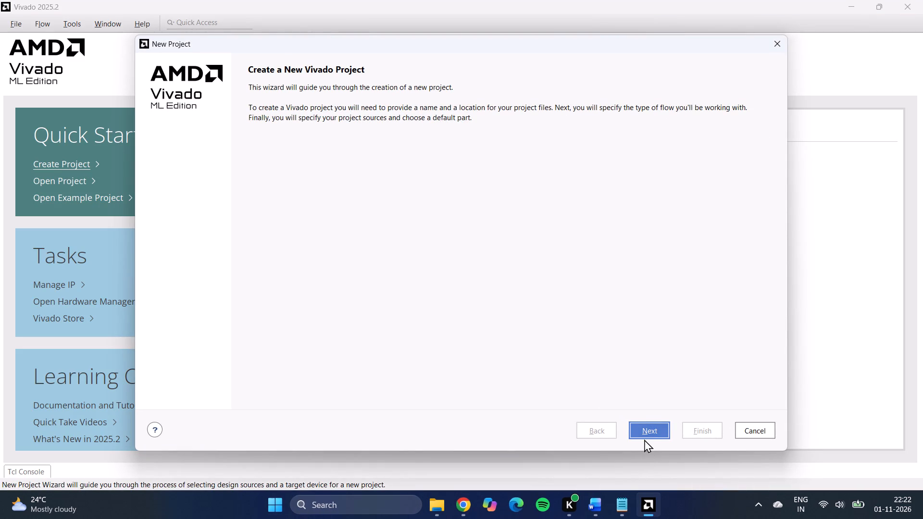
{"action": "left_click", "coordinate": [644, 437]}
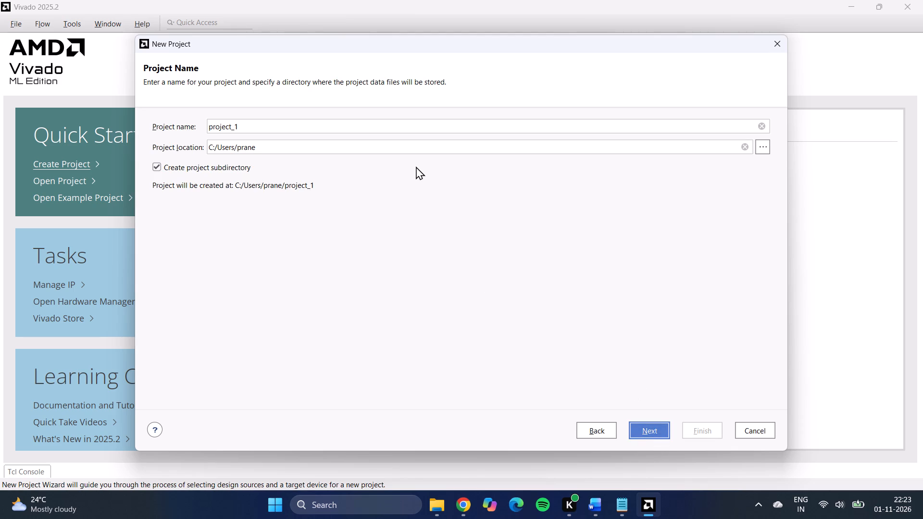
{"action": "left_click", "coordinate": [419, 123]}
{"action": "key", "text": "BackSpace"}
{"action": "key", "text": "BackSpace"}
{"action": "key", "text": "BackSpace"}
{"action": "key", "text": "BackSpace"}
{"action": "key", "text": "BackSpace"}
{"action": "key", "text": "BackSpace"}
{"action": "key", "text": "BackSpace"}
{"action": "key", "text": "BackSpace"}
{"action": "key", "text": "BackSpace"}
{"action": "key", "text": "BackSpace"}
{"action": "key", "text": "BackSpace"}
{"action": "key", "text": "BackSpace"}
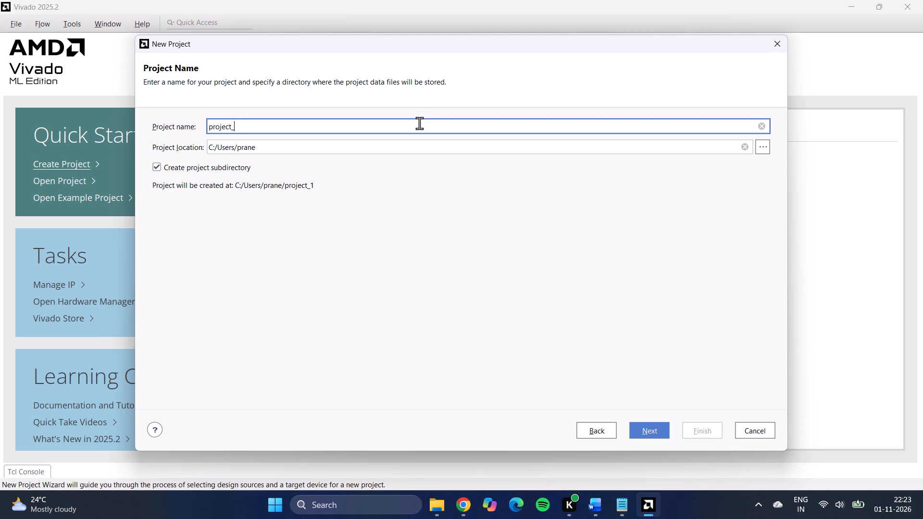
{"action": "type", "text": "vtt"}
{"action": "left_click", "coordinate": [668, 435]}
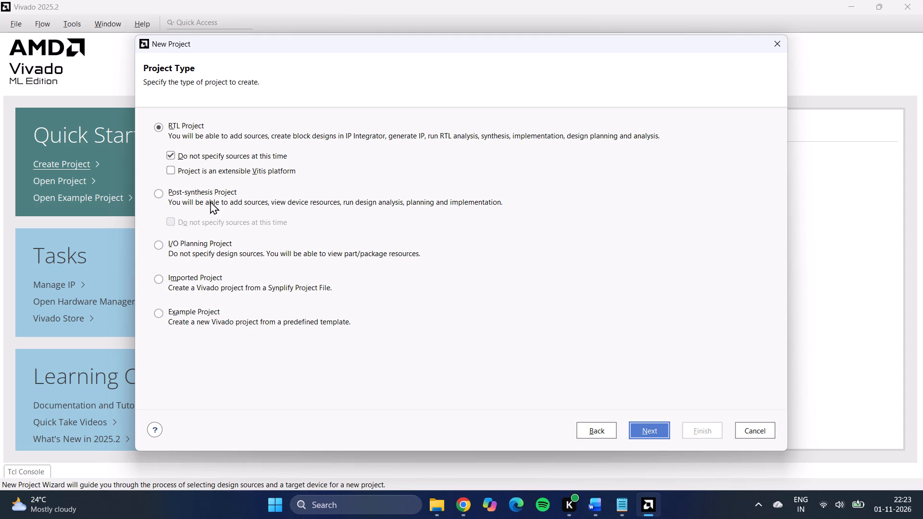
Finish creating vtt as an RTL project without sources, keeping the default Artix-7 part xc7a12ticsg325-1L.
{"action": "left_click", "coordinate": [647, 434]}
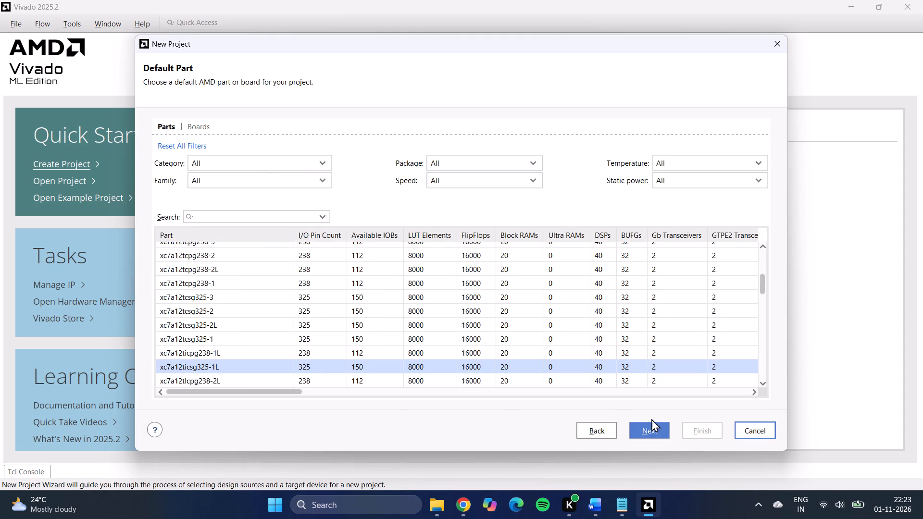
{"action": "left_click", "coordinate": [659, 433]}
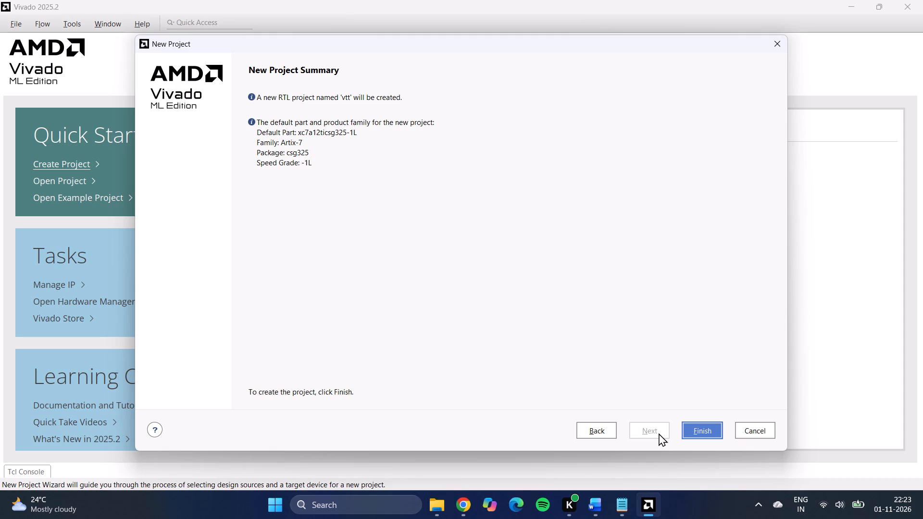
{"action": "left_click", "coordinate": [703, 430]}
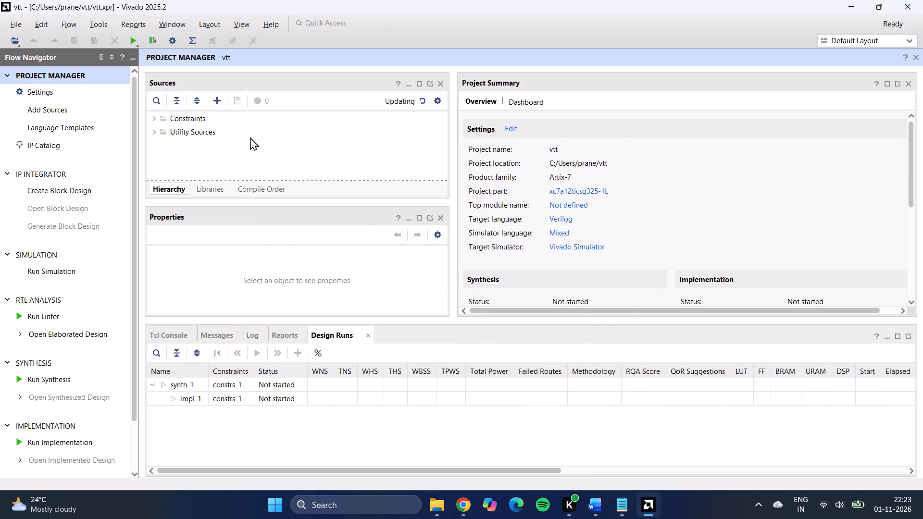
Select the project's Design Sources group and open the Add Sources wizard for adding or creating design sources.
{"action": "double_click", "coordinate": [148, 119]}
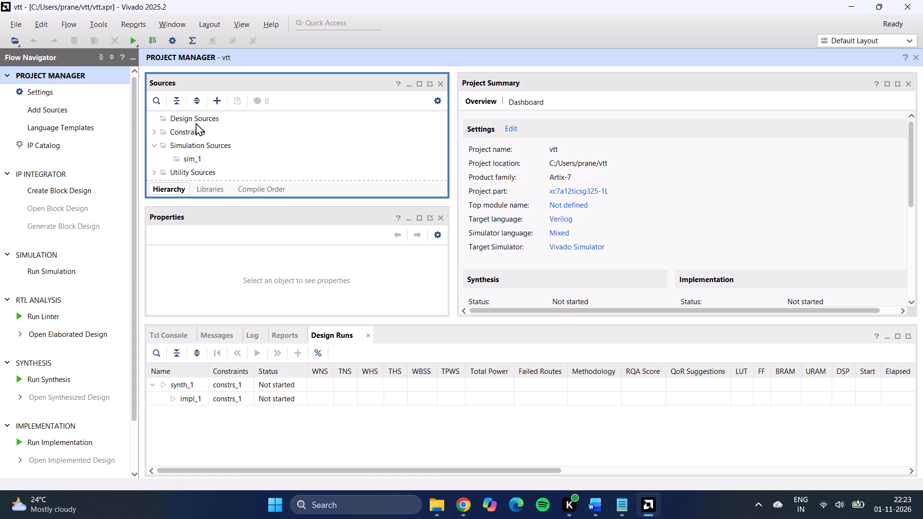
{"action": "double_click", "coordinate": [196, 123]}
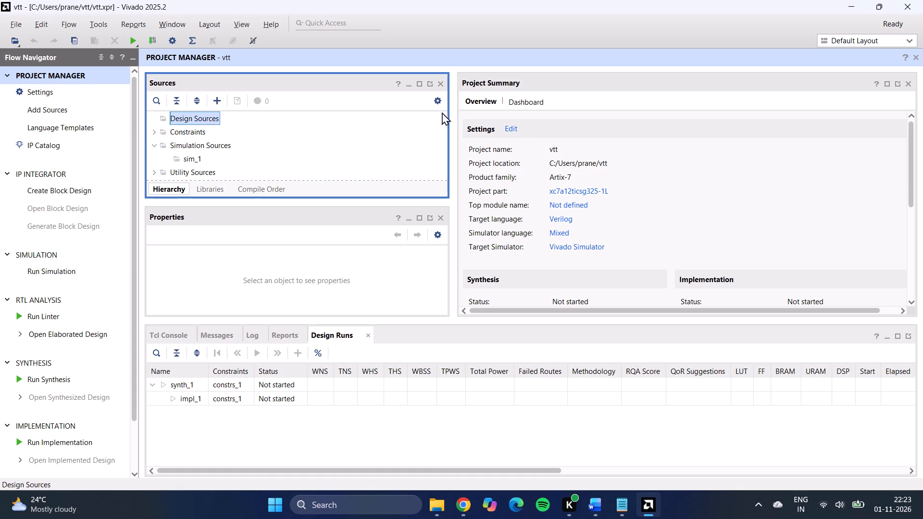
{"action": "left_click", "coordinate": [205, 116]}
{"action": "left_click", "coordinate": [213, 94]}
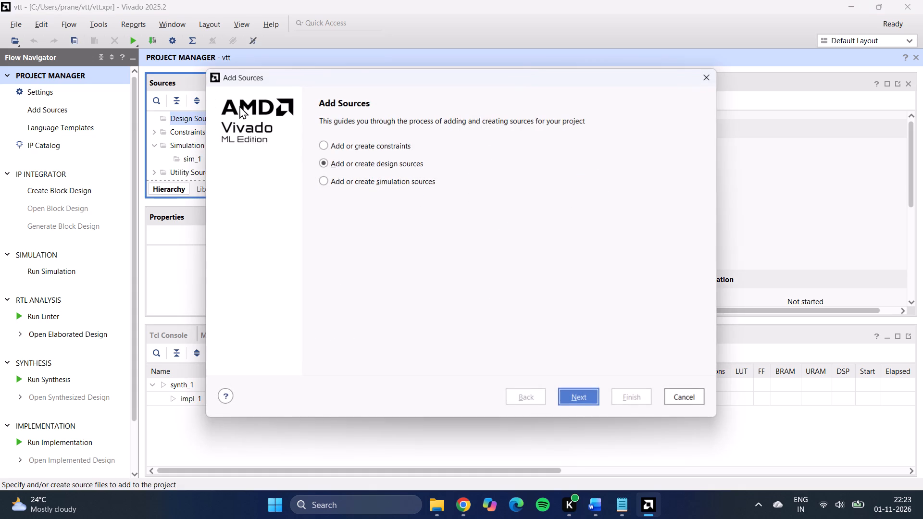
Choose to add design sources to the vtt project and start browsing for existing files.
{"action": "left_click", "coordinate": [589, 394]}
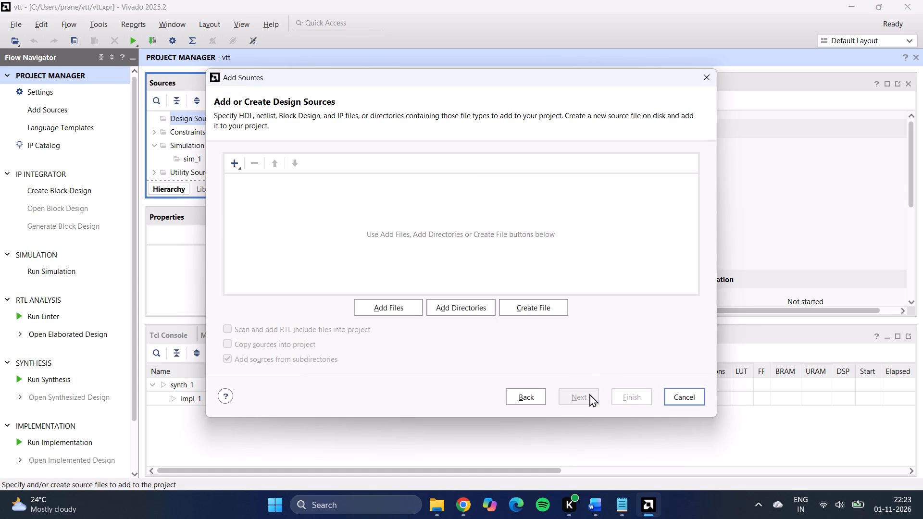
{"action": "left_click", "coordinate": [407, 303]}
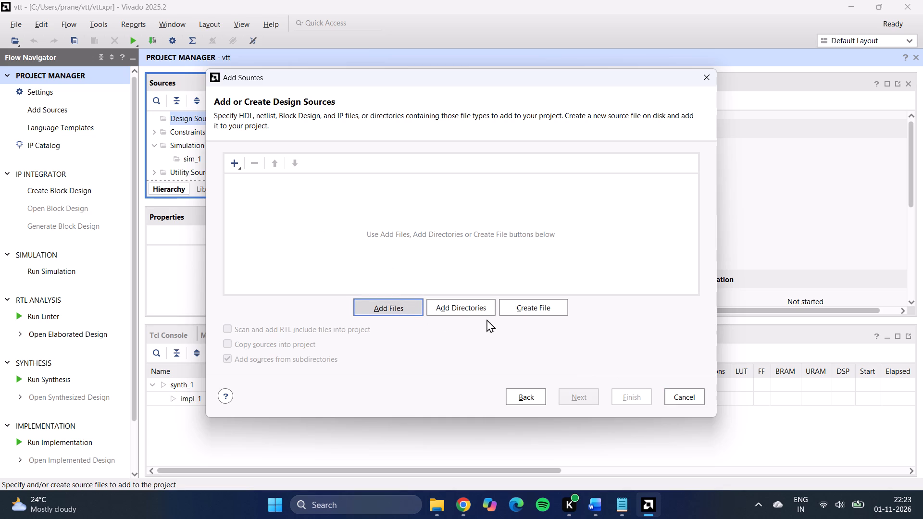
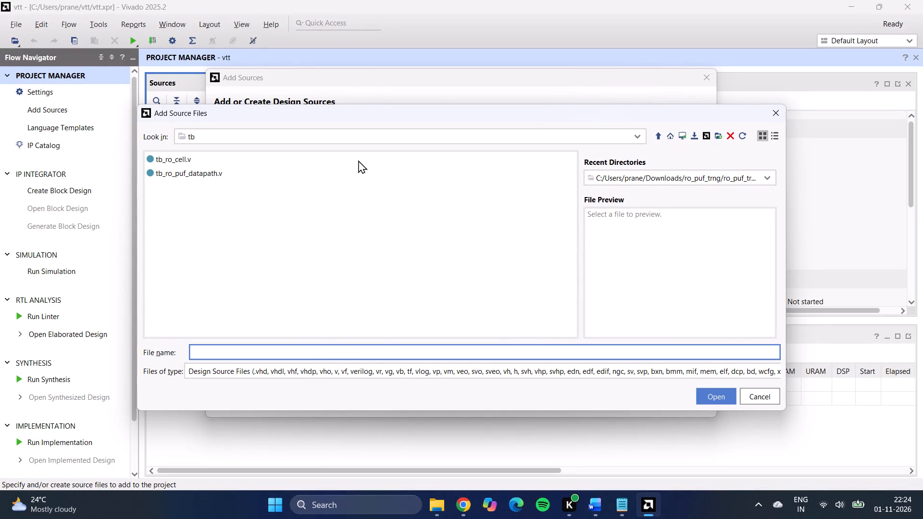
{"action": "left_click", "coordinate": [774, 115]}
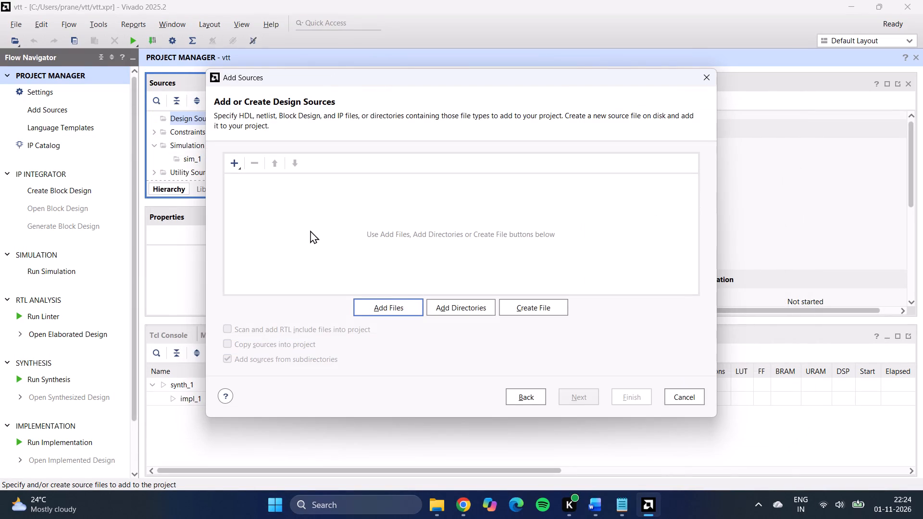
{"action": "left_click", "coordinate": [393, 305]}
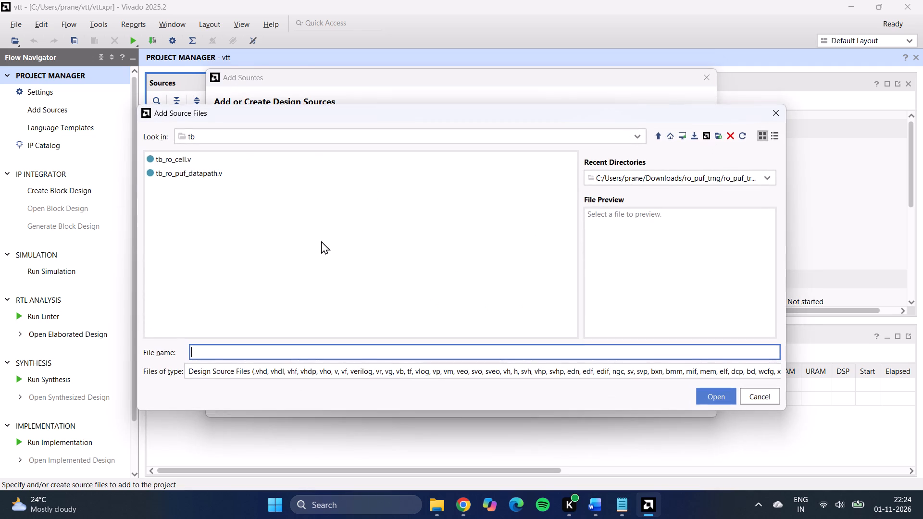
{"action": "left_click", "coordinate": [339, 352]}
{"action": "left_click", "coordinate": [778, 117]}
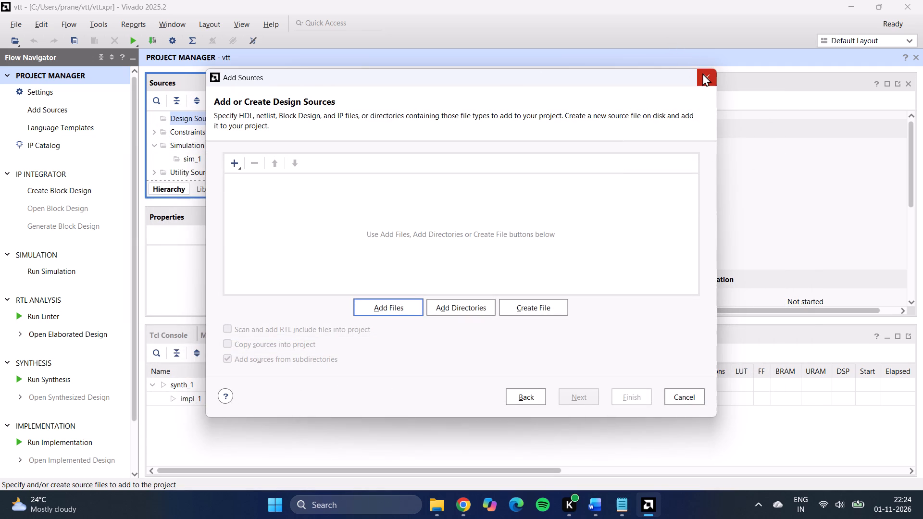
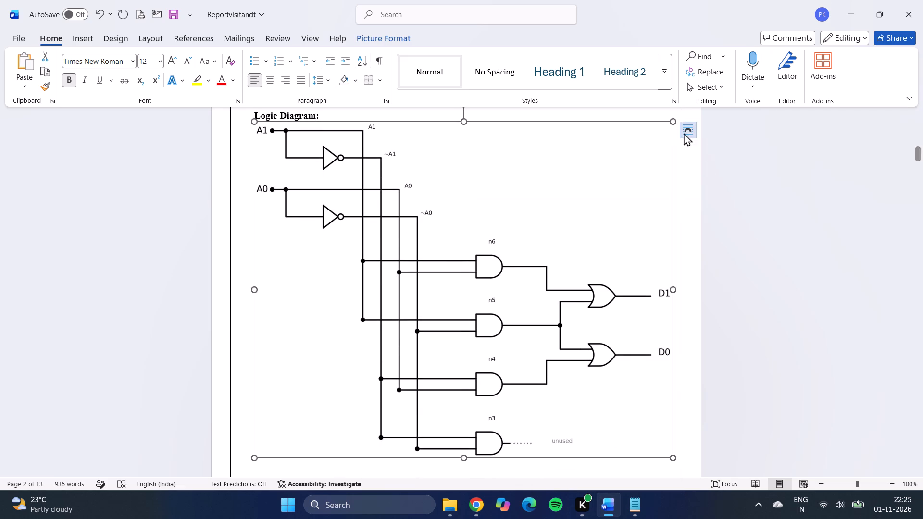
Shrink the logic diagram picture proportionally and place it on its own line directly beneath the "Logic Diagram:" label.
{"action": "left_click_drag", "start_coordinate": [674, 121], "coordinate": [596, 181]}
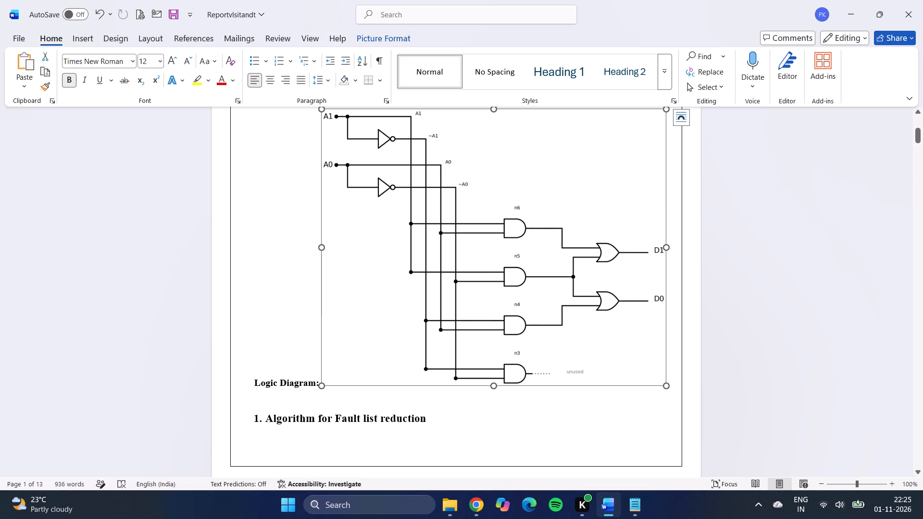
{"action": "left_click", "coordinate": [318, 379]}
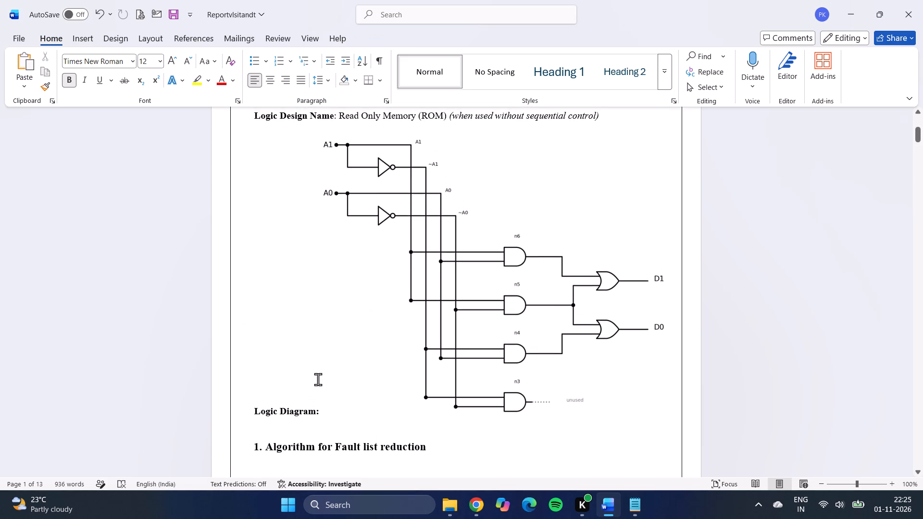
{"action": "scroll", "coordinate": [321, 388], "scroll_direction": "up", "scroll_amount": 1}
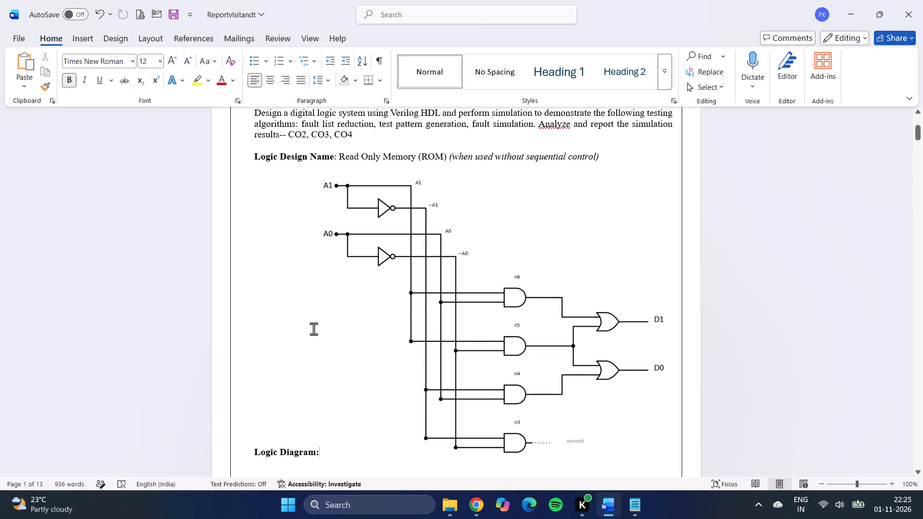
{"action": "left_click", "coordinate": [319, 447]}
{"action": "key", "text": "Return"}
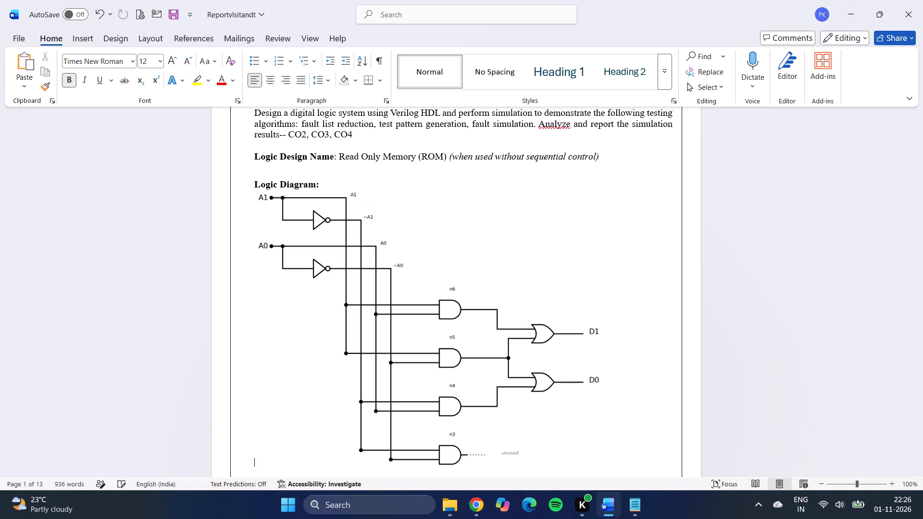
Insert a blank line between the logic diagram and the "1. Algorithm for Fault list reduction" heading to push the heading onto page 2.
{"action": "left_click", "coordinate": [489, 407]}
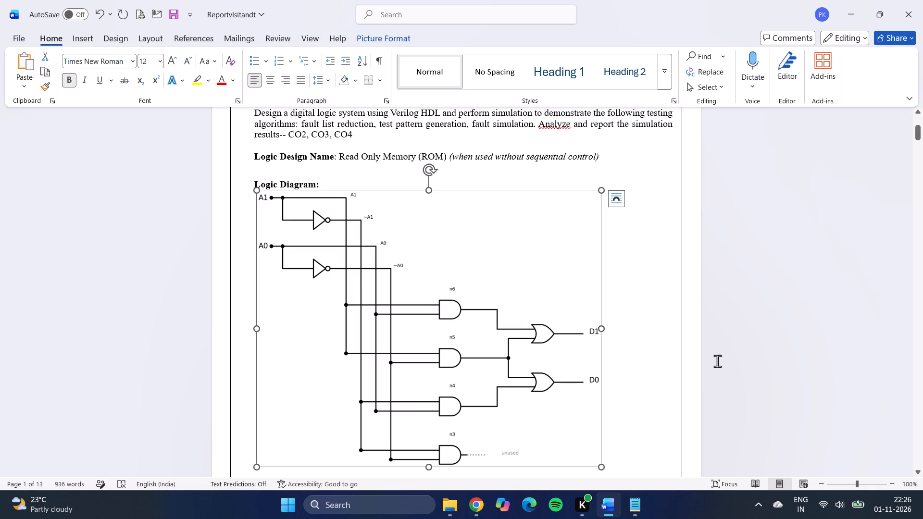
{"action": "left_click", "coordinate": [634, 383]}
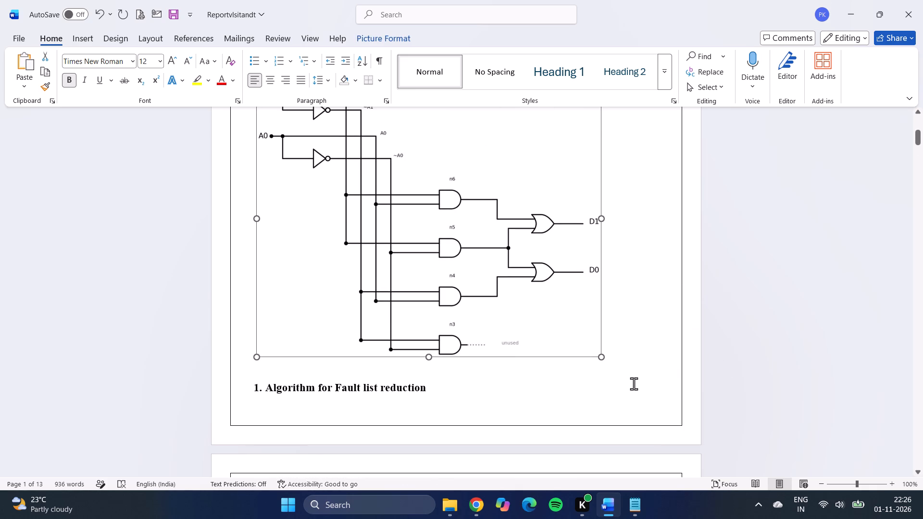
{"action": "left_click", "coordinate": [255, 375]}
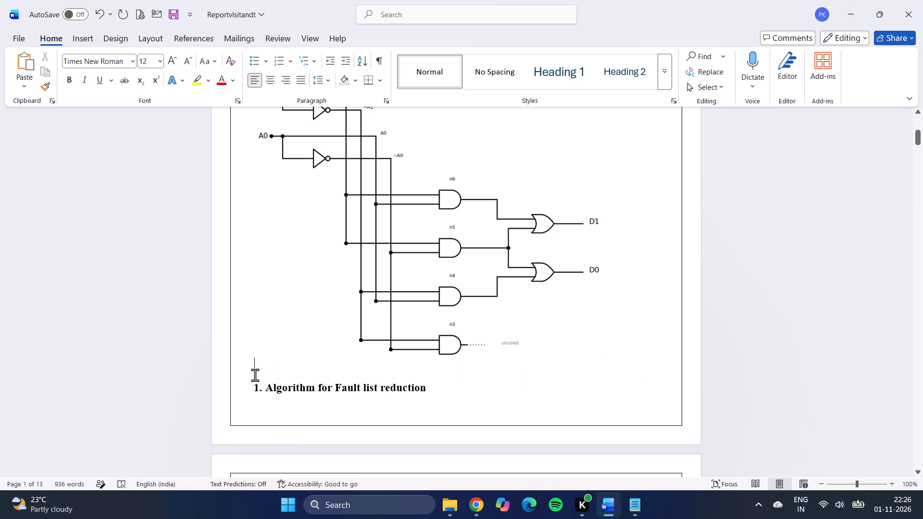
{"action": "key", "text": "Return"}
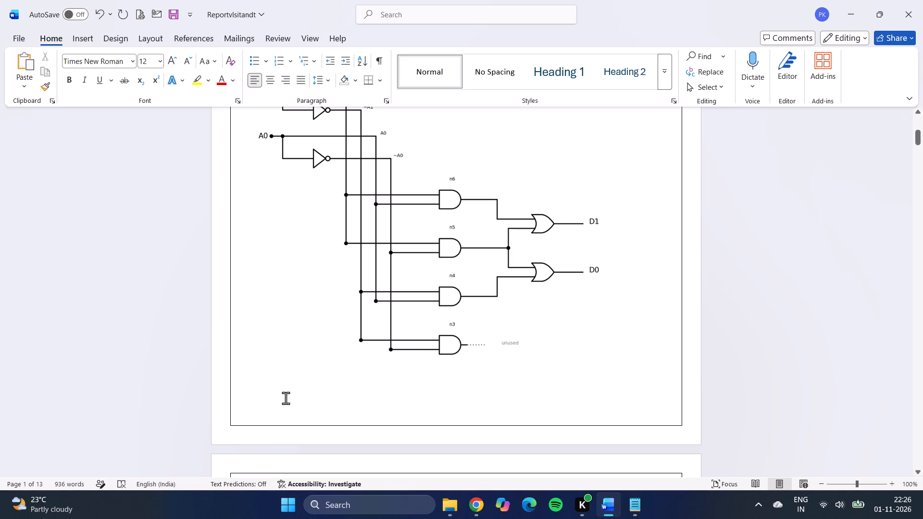
Stretch the logic diagram picture wider and taller so it fills most of the text width and the remaining height of page 1.
{"action": "scroll", "coordinate": [222, 384], "scroll_direction": "up", "scroll_amount": 1}
{"action": "left_click", "coordinate": [346, 408]}
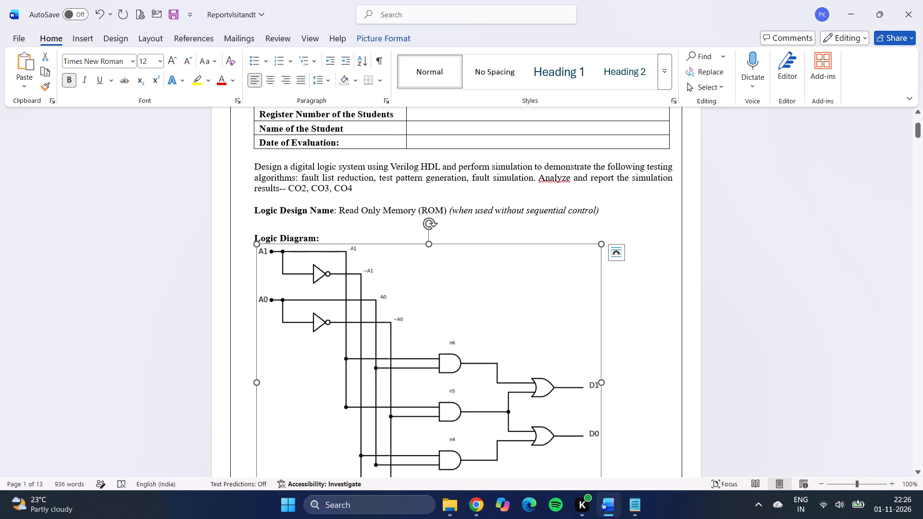
{"action": "scroll", "coordinate": [689, 361], "scroll_direction": "down", "scroll_amount": 1}
{"action": "left_click_drag", "start_coordinate": [601, 185], "coordinate": [651, 193]}
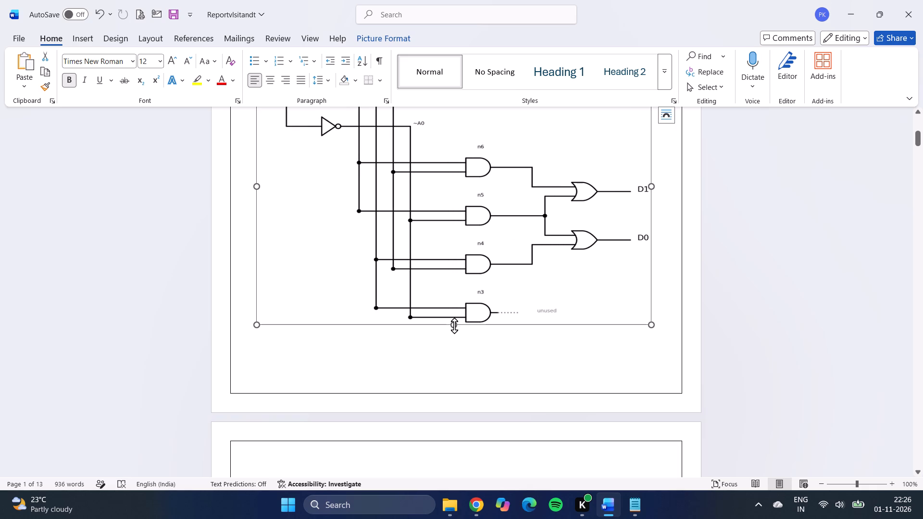
{"action": "left_click_drag", "start_coordinate": [454, 326], "coordinate": [455, 366]}
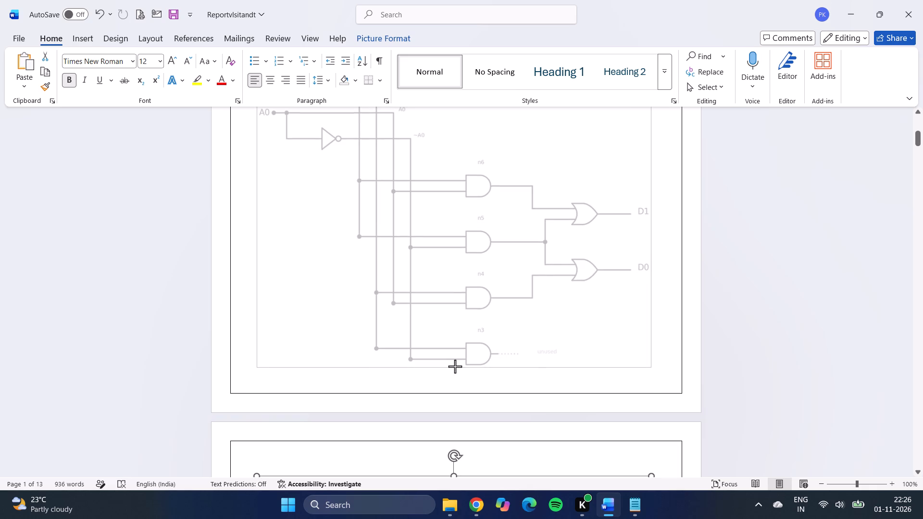
{"action": "left_click_drag", "start_coordinate": [455, 366], "coordinate": [455, 356]}
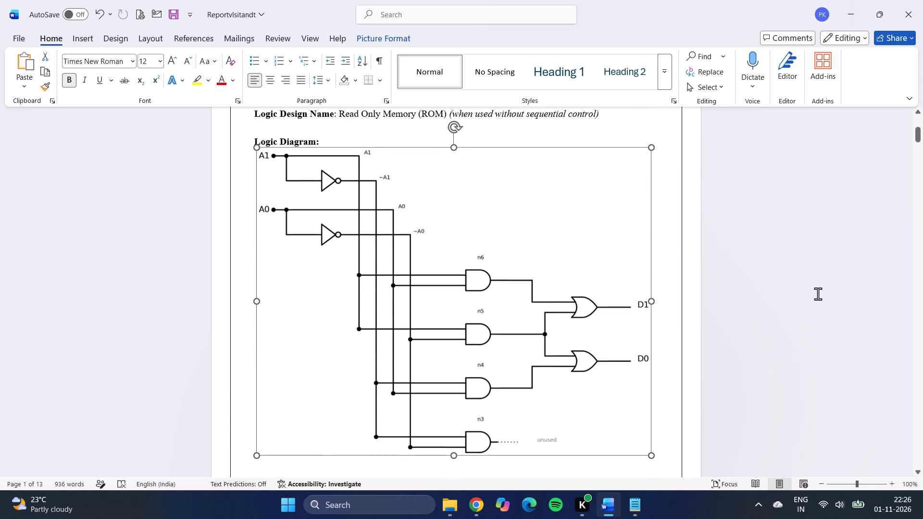
{"action": "left_click", "coordinate": [743, 244]}
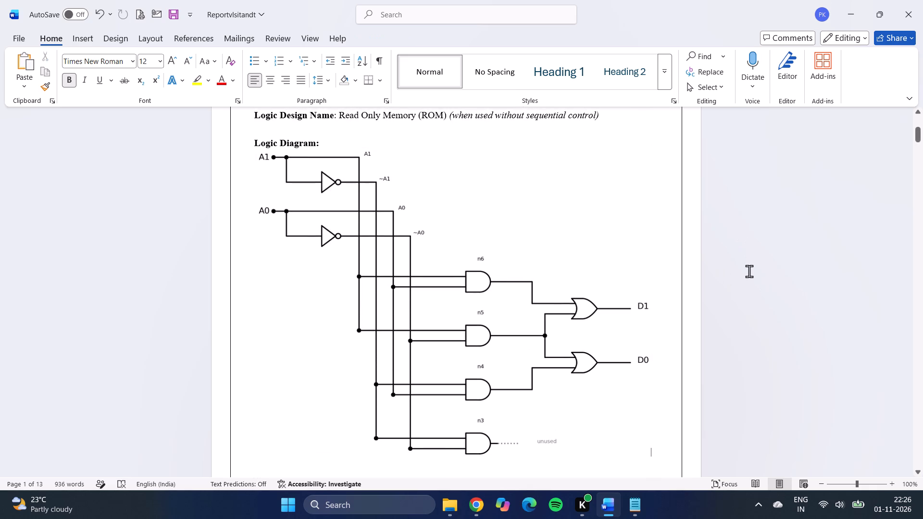
Delete the blank lines above the "1. Algorithm for Fault list reduction" heading at the top of page 2.
{"action": "scroll", "coordinate": [749, 271], "scroll_direction": "down", "scroll_amount": 1}
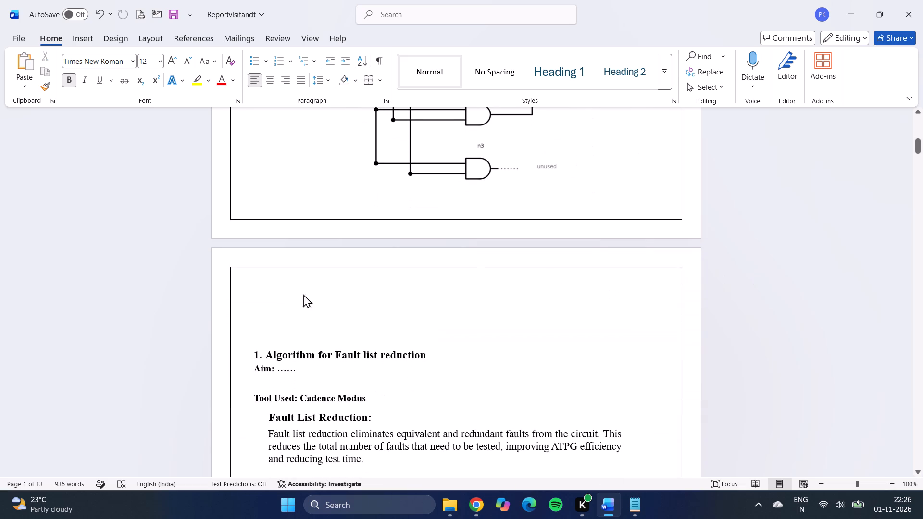
{"action": "left_click", "coordinate": [259, 320]}
{"action": "key", "text": "BackSpace"}
{"action": "key", "text": "Down"}
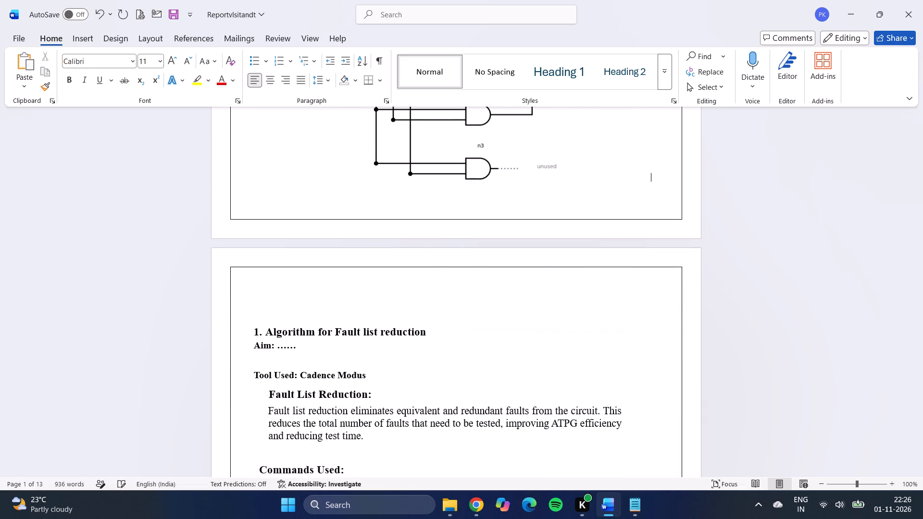
{"action": "key", "text": "BackSpace"}
{"action": "key", "text": "BackSpace"}
{"action": "key", "text": "Down"}
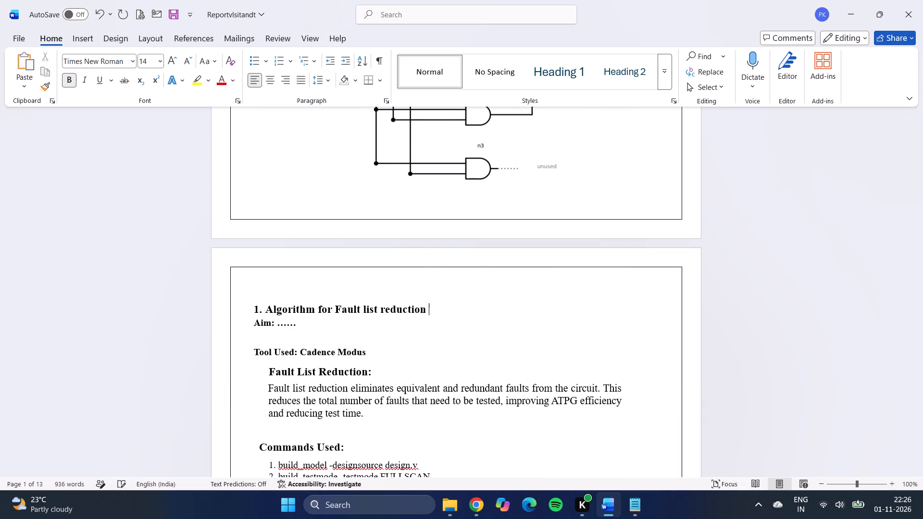
Remove the indent in front of the "1. Algorithm for Fault list reduction" heading.
{"action": "key", "text": "Up"}
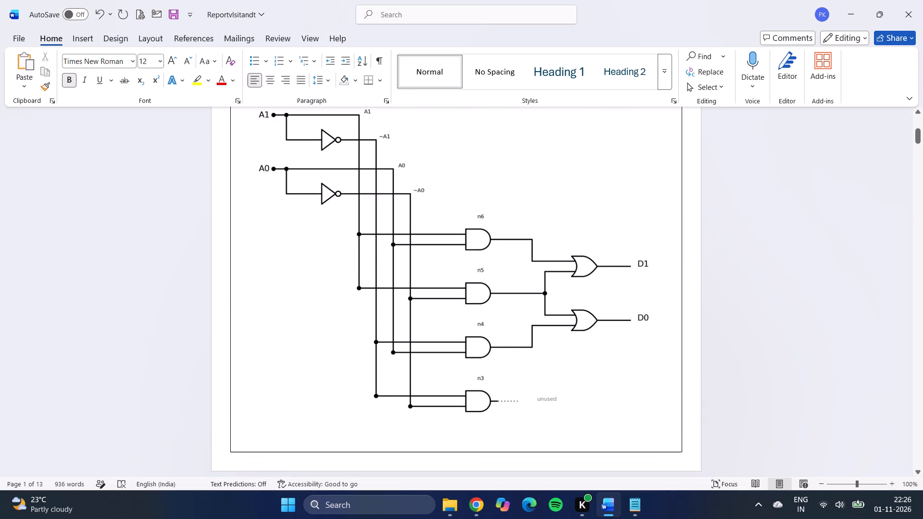
{"action": "scroll", "coordinate": [316, 321], "scroll_direction": "down", "scroll_amount": 1}
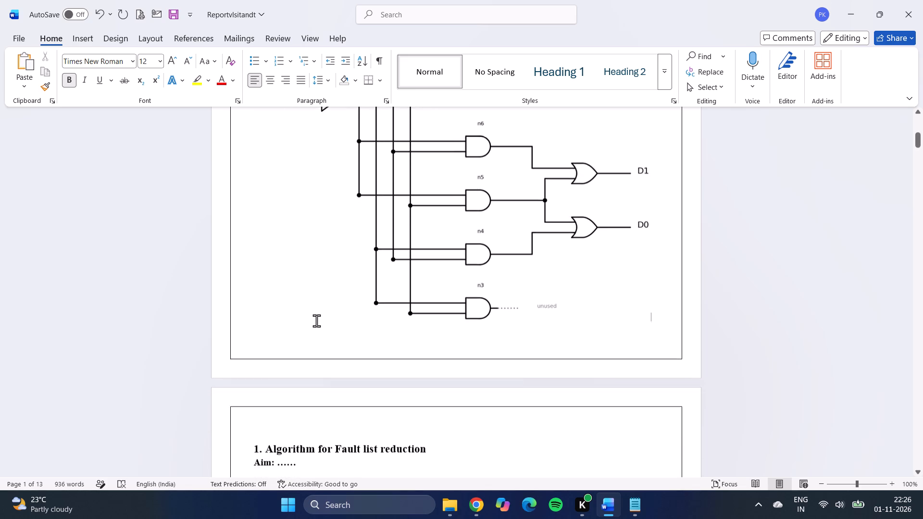
{"action": "left_click", "coordinate": [280, 348]}
{"action": "left_click", "coordinate": [275, 354]}
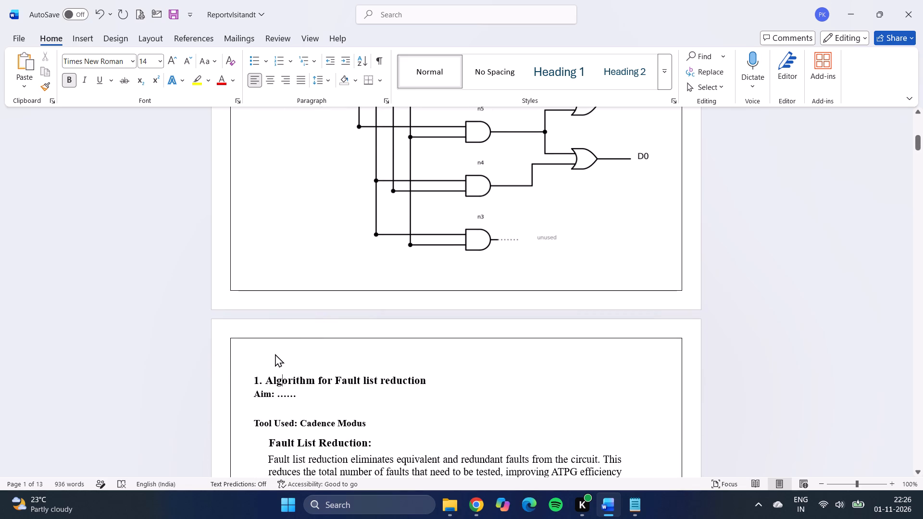
{"action": "left_click", "coordinate": [255, 374]}
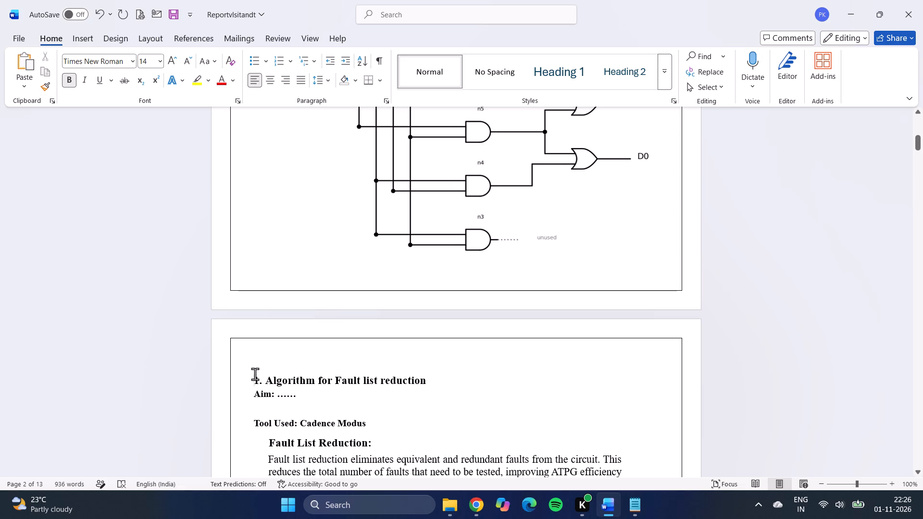
{"action": "left_click", "coordinate": [251, 375]}
{"action": "key", "text": "BackSpace"}
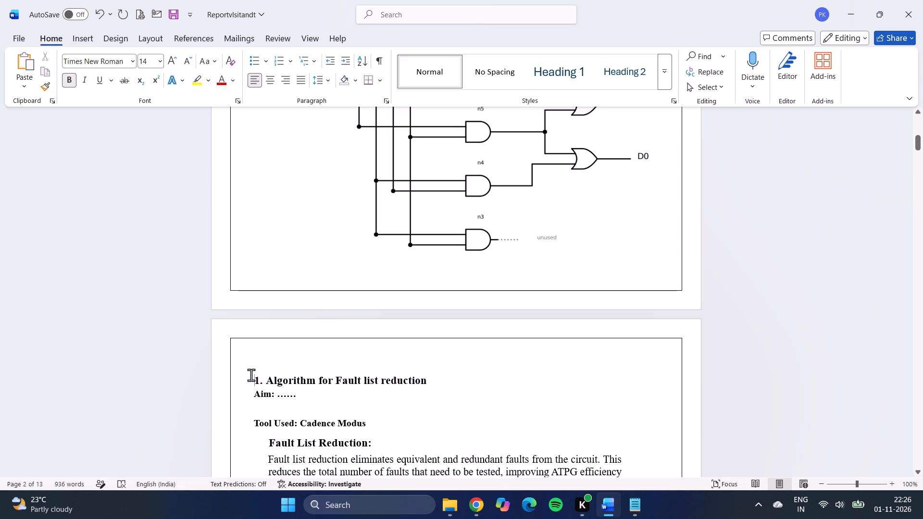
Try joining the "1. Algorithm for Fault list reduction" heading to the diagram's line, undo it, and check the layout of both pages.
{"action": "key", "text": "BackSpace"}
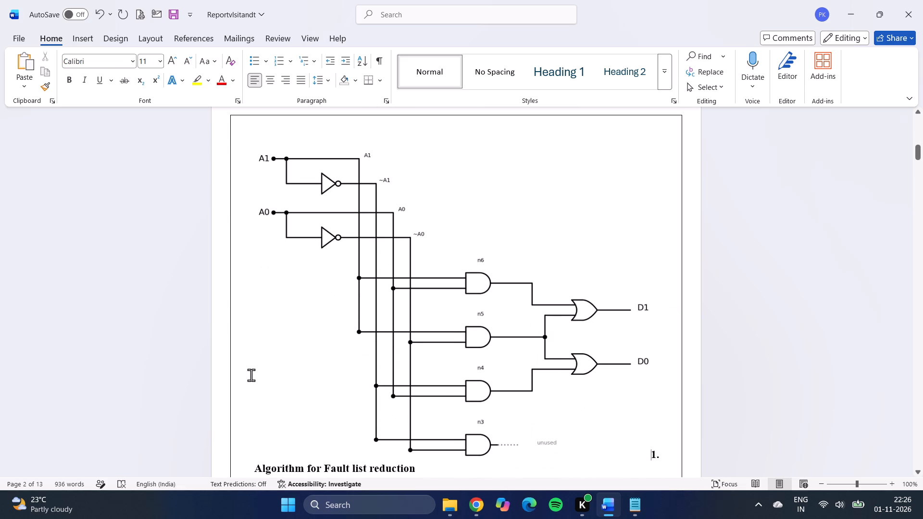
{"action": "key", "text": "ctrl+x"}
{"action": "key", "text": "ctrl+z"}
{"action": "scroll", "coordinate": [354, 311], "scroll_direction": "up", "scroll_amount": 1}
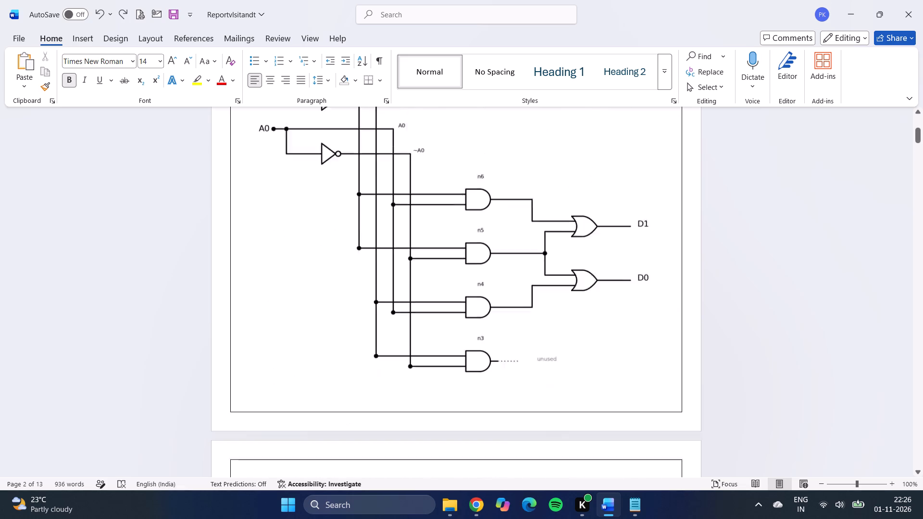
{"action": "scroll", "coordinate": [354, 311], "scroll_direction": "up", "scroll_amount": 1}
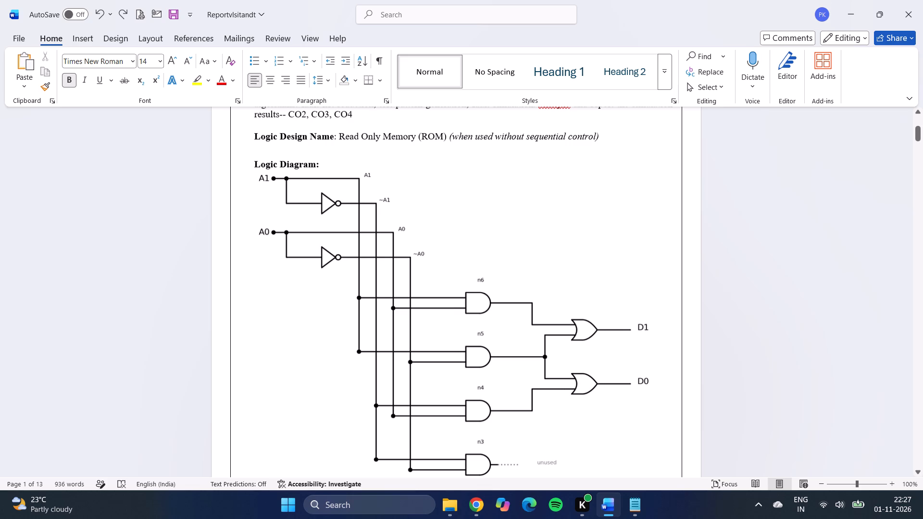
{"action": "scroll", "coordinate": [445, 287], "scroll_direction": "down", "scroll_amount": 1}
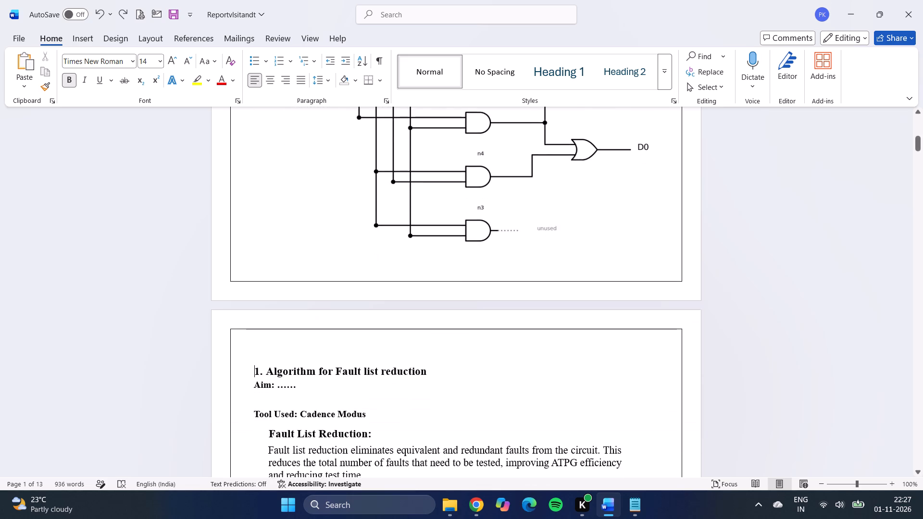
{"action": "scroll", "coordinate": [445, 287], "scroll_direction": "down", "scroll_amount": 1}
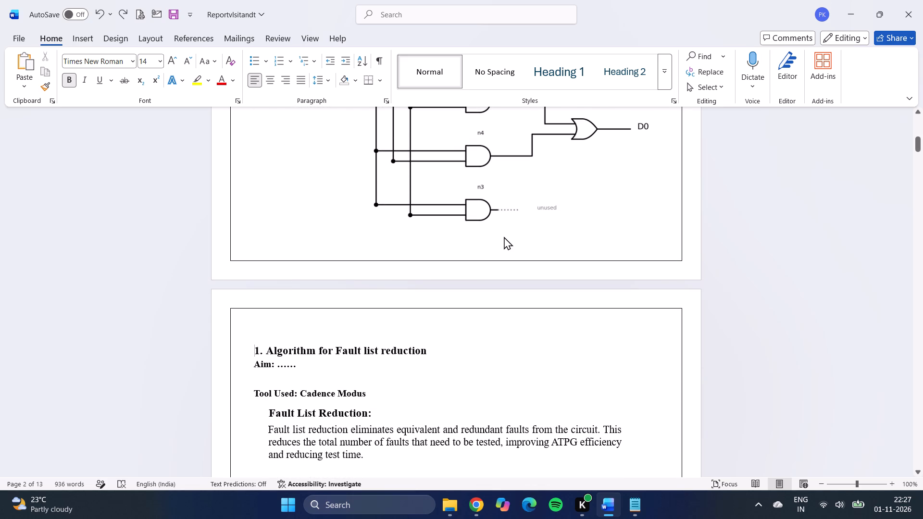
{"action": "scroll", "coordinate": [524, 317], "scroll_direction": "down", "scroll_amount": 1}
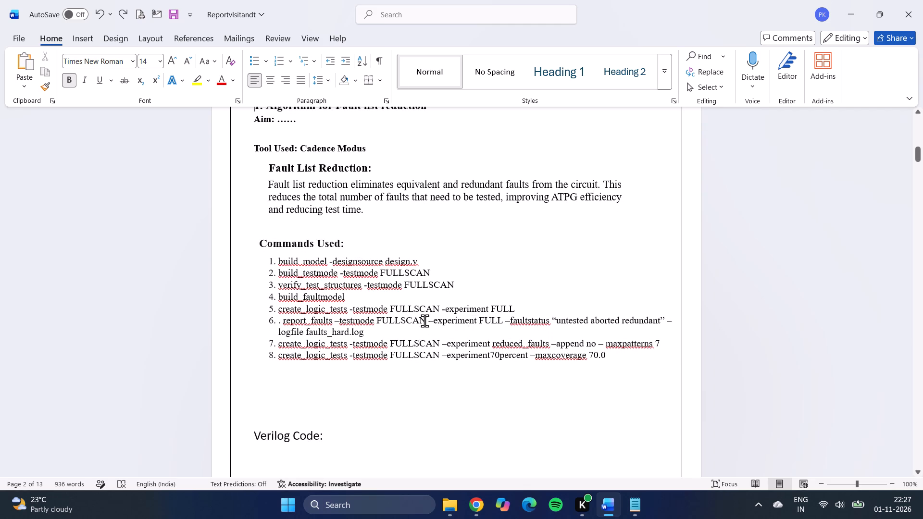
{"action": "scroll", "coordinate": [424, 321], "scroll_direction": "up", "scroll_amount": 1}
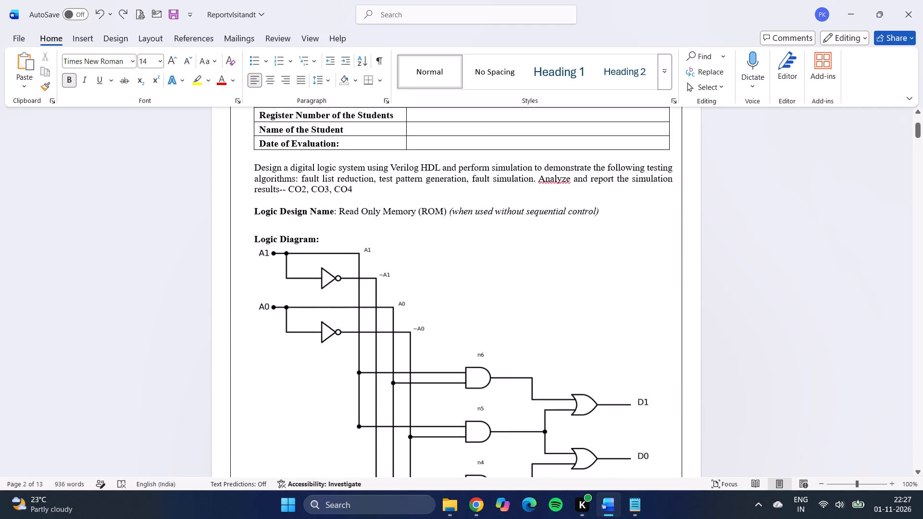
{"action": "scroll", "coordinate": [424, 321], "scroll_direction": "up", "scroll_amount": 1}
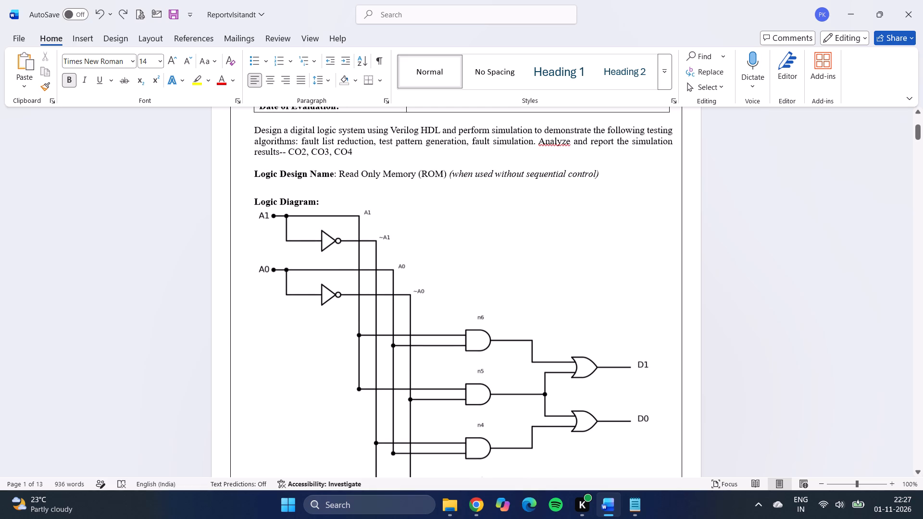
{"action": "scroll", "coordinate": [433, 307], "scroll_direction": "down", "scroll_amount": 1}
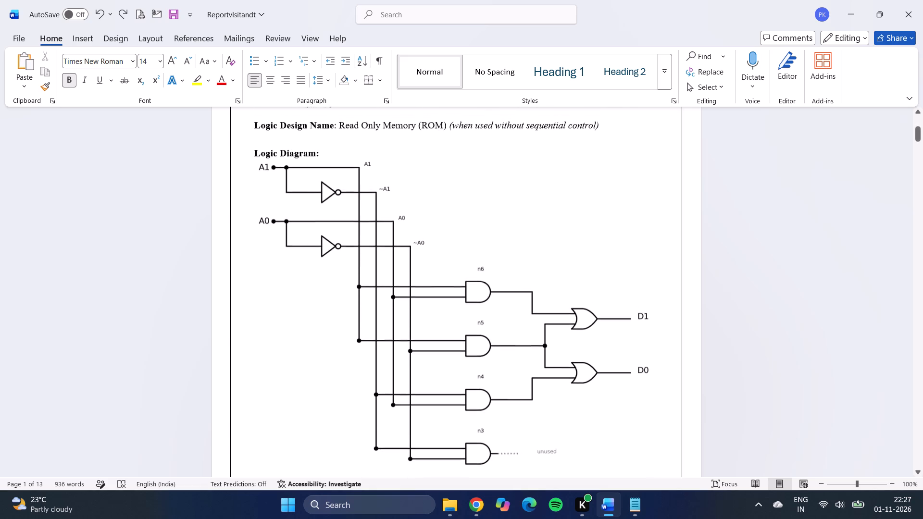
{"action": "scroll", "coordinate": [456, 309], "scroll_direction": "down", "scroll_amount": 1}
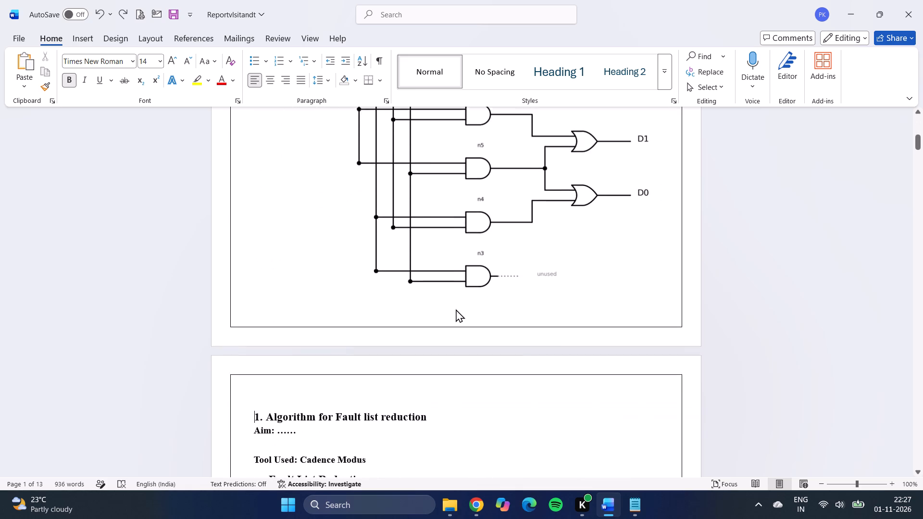
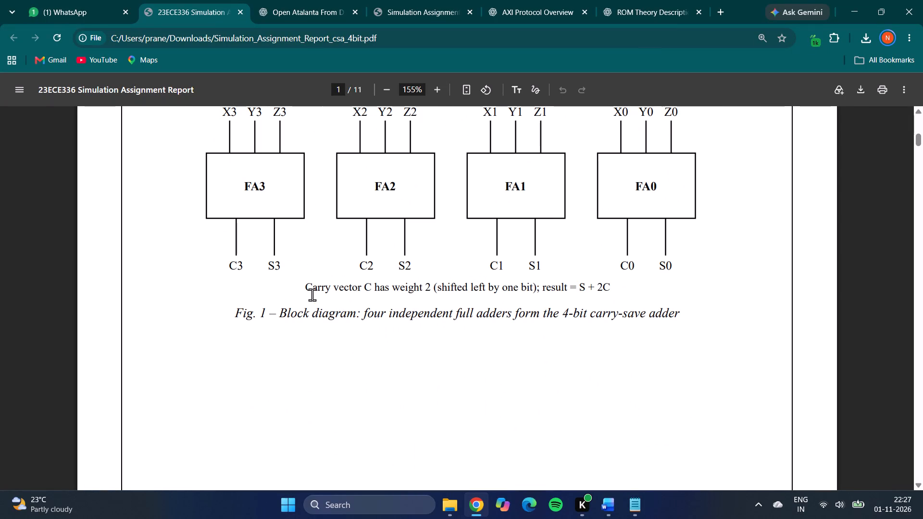
Copy the "Fig. 1" label from the block diagram caption in the reference PDF and switch back to the Word report.
{"action": "left_click_drag", "start_coordinate": [312, 295], "coordinate": [674, 309]}
{"action": "left_click", "coordinate": [674, 309]}
{"action": "scroll", "coordinate": [674, 309], "scroll_direction": "up", "scroll_amount": 1}
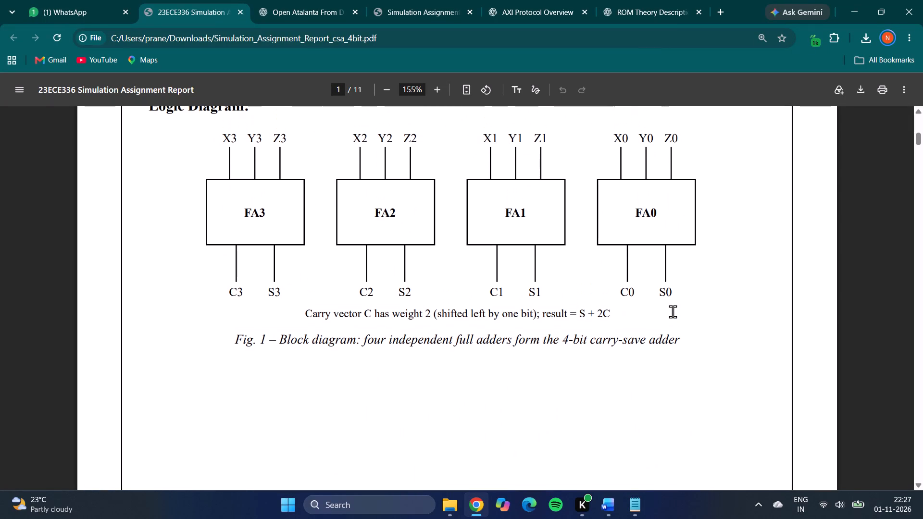
{"action": "scroll", "coordinate": [673, 311], "scroll_direction": "up", "scroll_amount": 1}
{"action": "left_click_drag", "start_coordinate": [237, 347], "coordinate": [283, 346]}
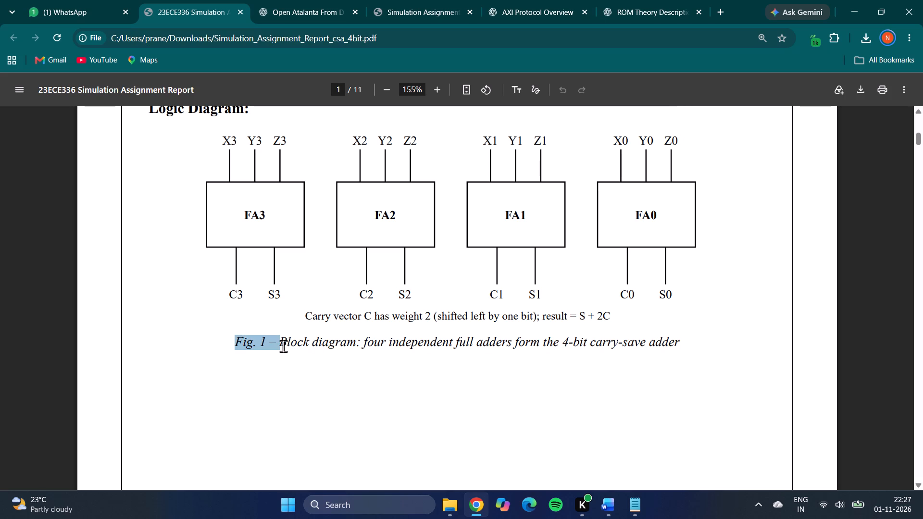
{"action": "left_click", "coordinate": [283, 346]}
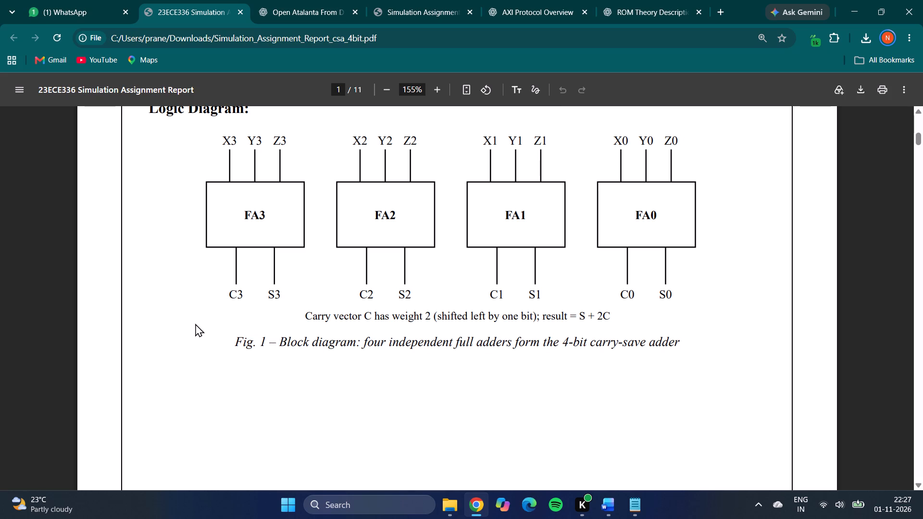
{"action": "left_click_drag", "start_coordinate": [238, 341], "coordinate": [299, 350]}
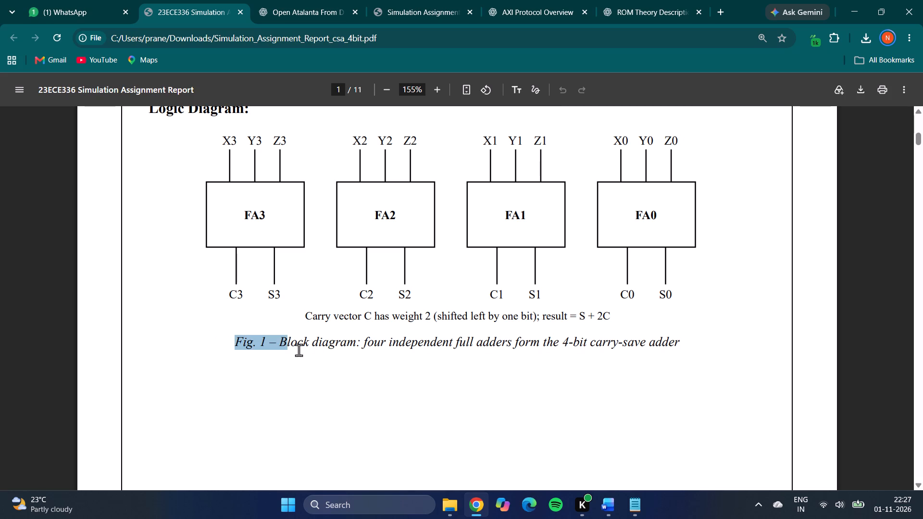
{"action": "left_click_drag", "start_coordinate": [299, 350], "coordinate": [270, 343]}
{"action": "key", "text": "ctrl+c"}
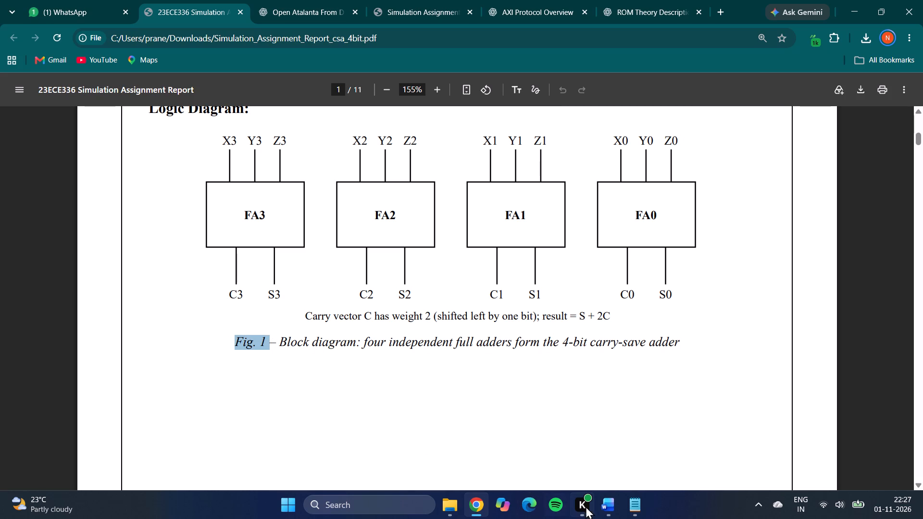
{"action": "left_click", "coordinate": [598, 483]}
{"action": "left_click", "coordinate": [596, 465]}
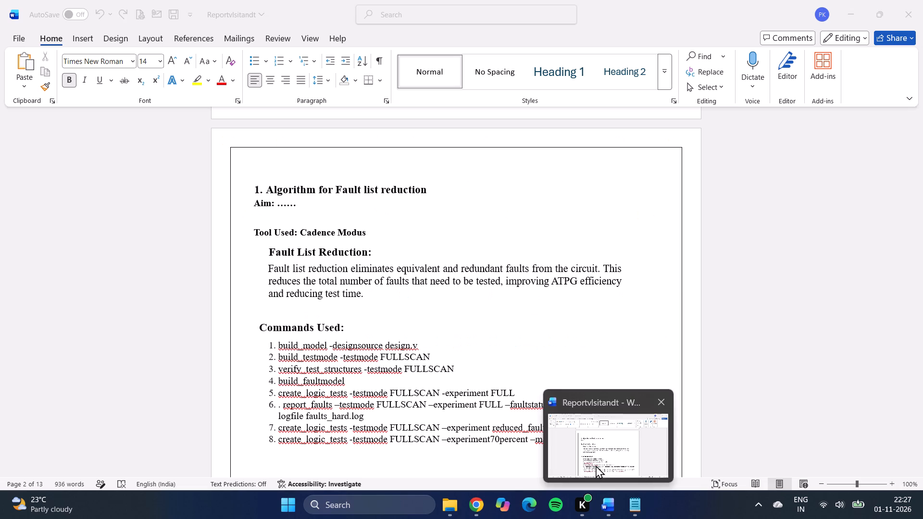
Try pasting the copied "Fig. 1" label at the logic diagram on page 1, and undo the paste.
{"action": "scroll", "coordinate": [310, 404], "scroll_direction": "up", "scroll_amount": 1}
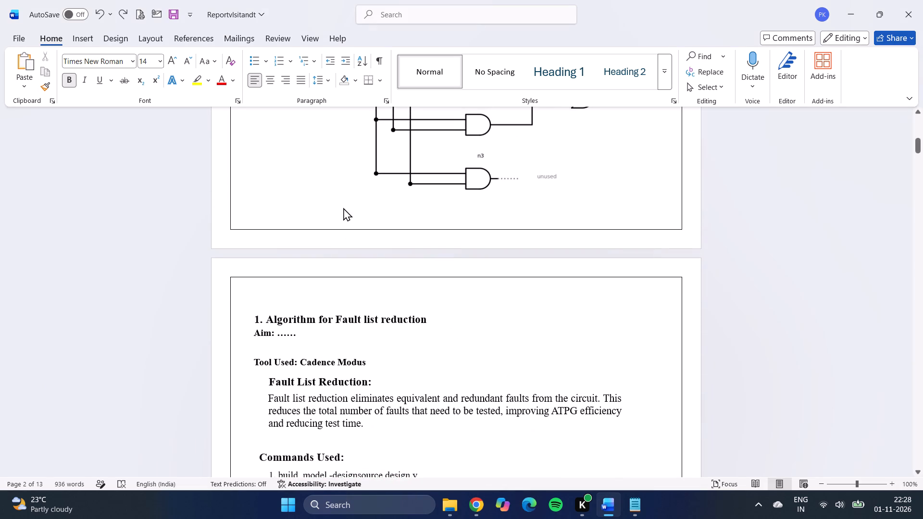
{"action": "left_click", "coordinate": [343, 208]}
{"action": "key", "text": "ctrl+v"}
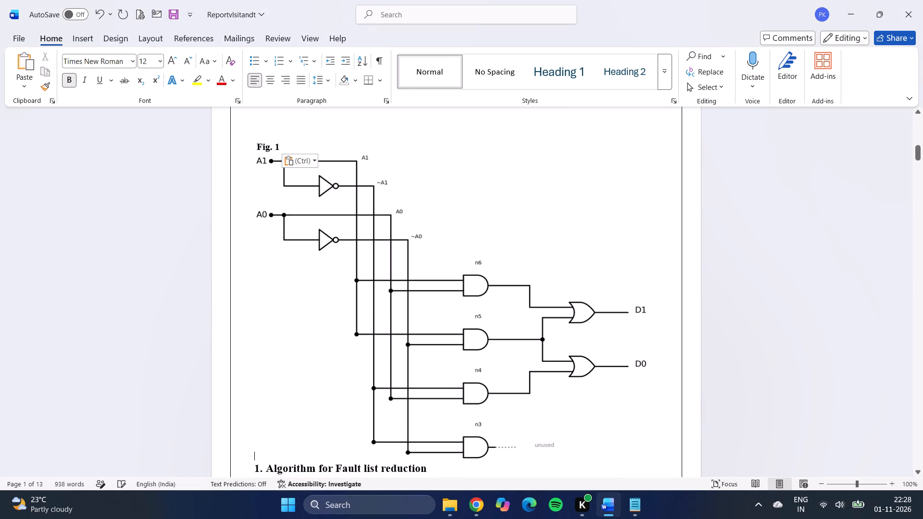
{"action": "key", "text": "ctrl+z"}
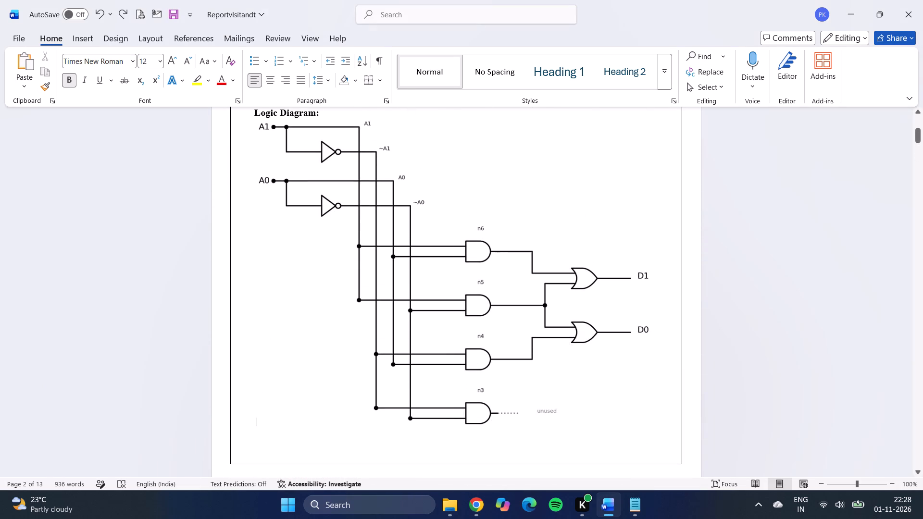
Shrink the logic diagram picture slightly, keeping its proportions, to leave room for a caption line beneath it on page 1.
{"action": "left_click", "coordinate": [487, 299]}
{"action": "left_click_drag", "start_coordinate": [651, 428], "coordinate": [634, 386]}
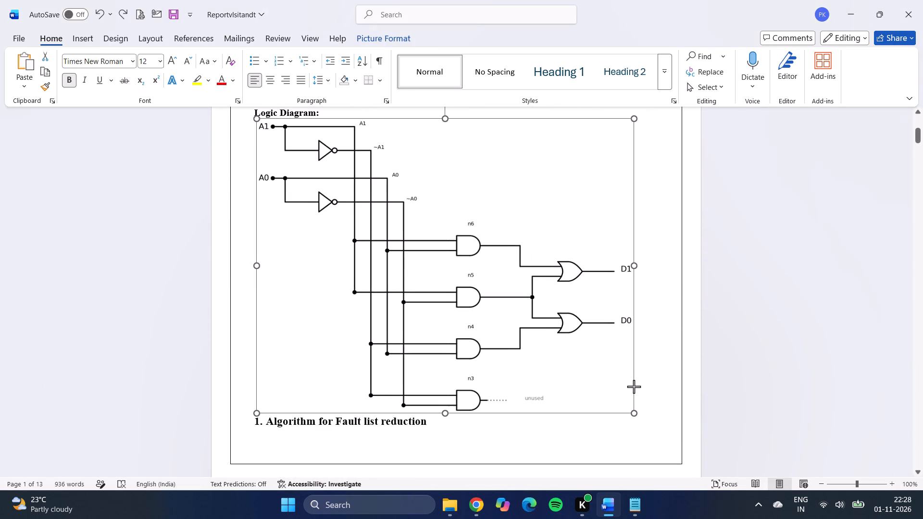
{"action": "left_click_drag", "start_coordinate": [634, 386], "coordinate": [635, 389]}
{"action": "left_click", "coordinate": [667, 387]}
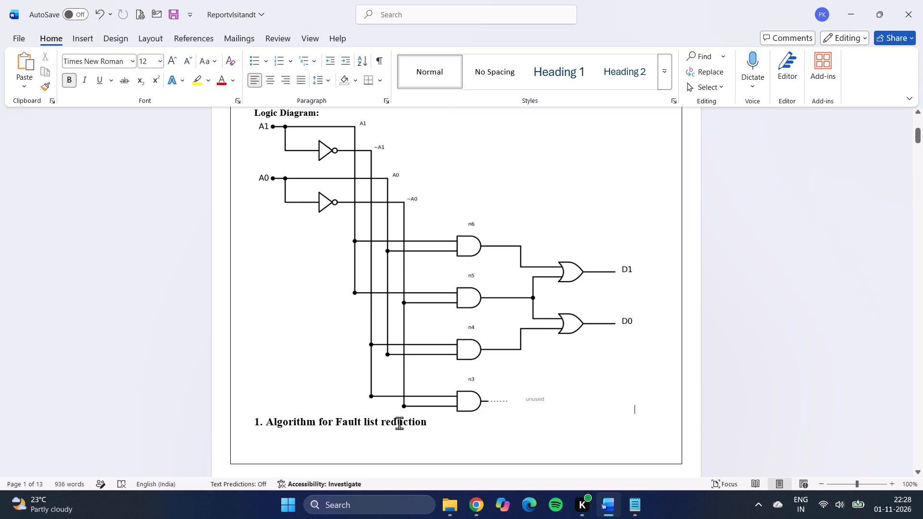
Paste the "Fig. 1" caption on its own line under the logic diagram, ahead of the "1. Algorithm for Fault list reduction" heading.
{"action": "left_click", "coordinate": [252, 423]}
{"action": "key", "text": "ctrl+v"}
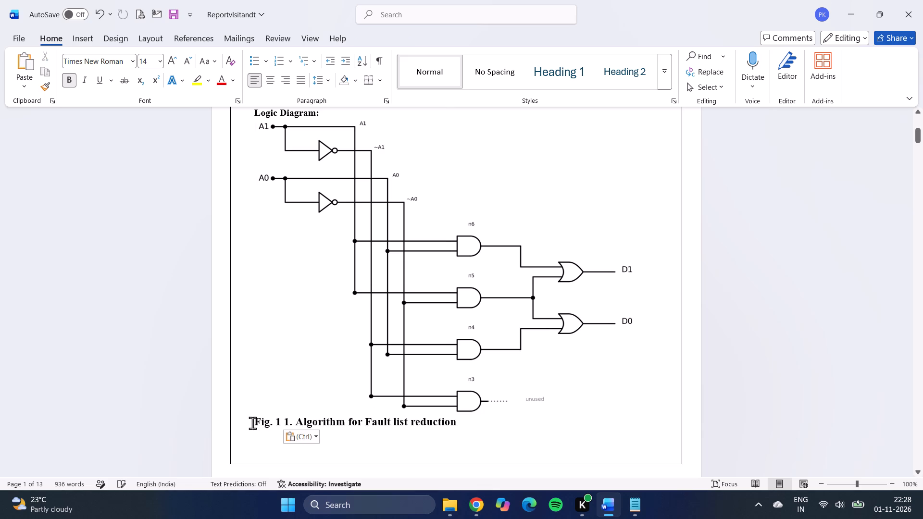
{"action": "key", "text": "Return"}
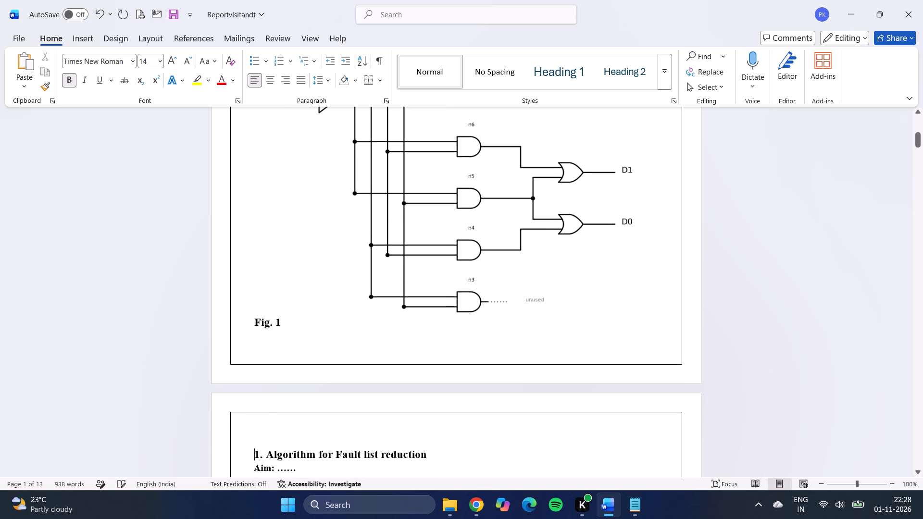
{"action": "left_click", "coordinate": [287, 326]}
Centre the logic diagram picture horizontally on page 1.
{"action": "scroll", "coordinate": [350, 366], "scroll_direction": "up", "scroll_amount": 1}
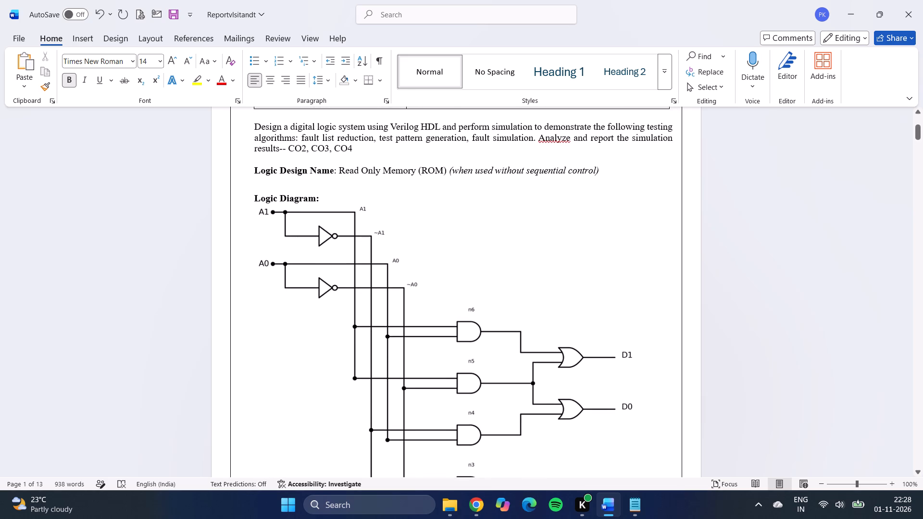
{"action": "left_click", "coordinate": [363, 378]}
{"action": "left_click_drag", "start_coordinate": [411, 355], "coordinate": [419, 348]}
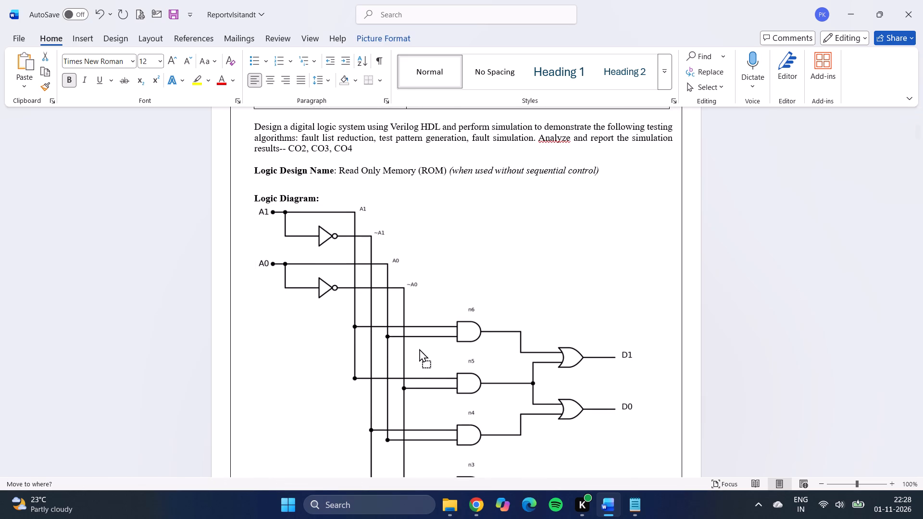
{"action": "left_click_drag", "start_coordinate": [419, 348], "coordinate": [419, 348]}
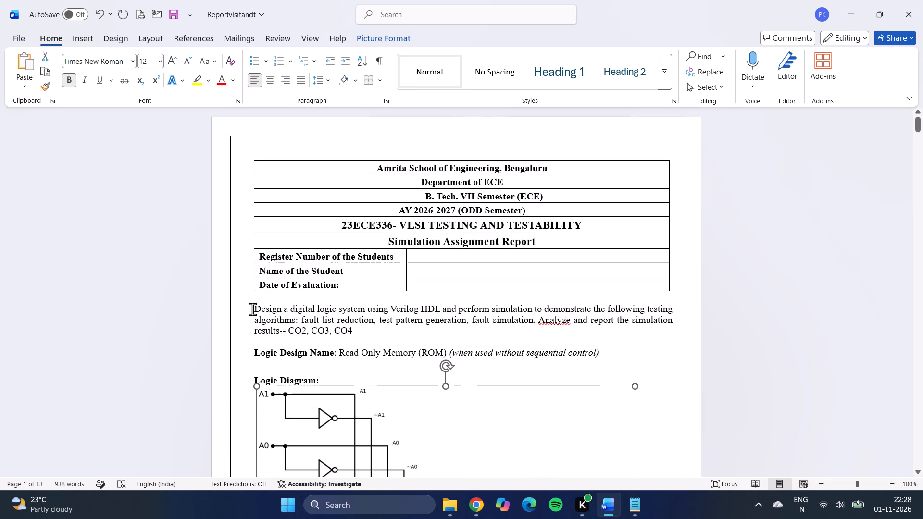
{"action": "left_click", "coordinate": [267, 82]}
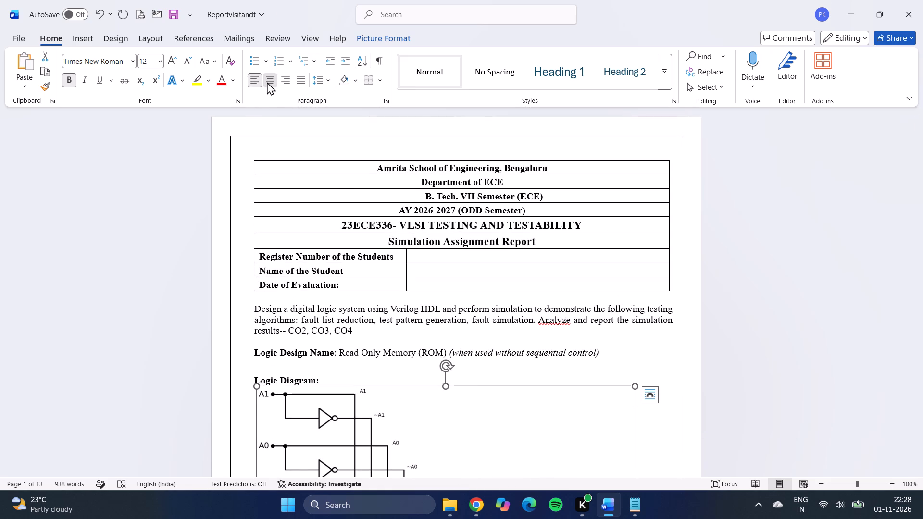
Centre the "Fig. 1" caption beneath the logic diagram.
{"action": "scroll", "coordinate": [284, 518], "scroll_direction": "down", "scroll_amount": 1}
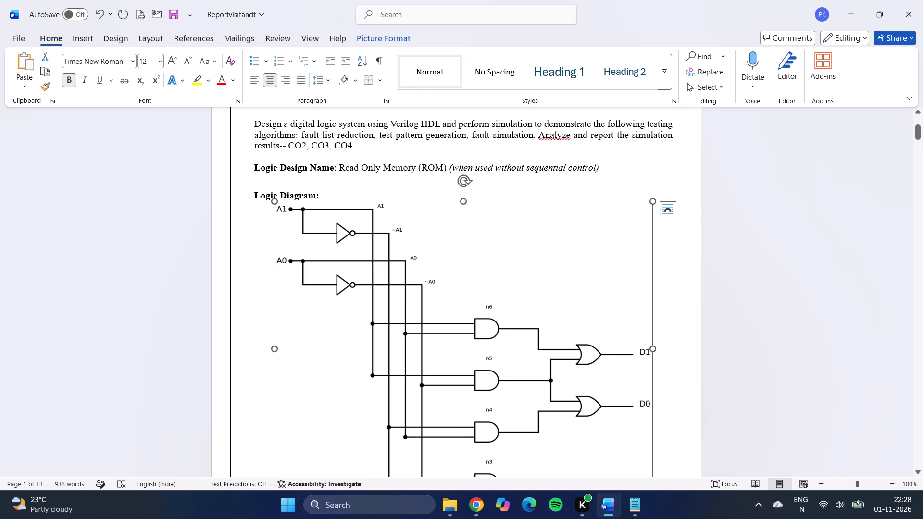
{"action": "scroll", "coordinate": [64, 268], "scroll_direction": "down", "scroll_amount": 1}
{"action": "left_click", "coordinate": [273, 323]}
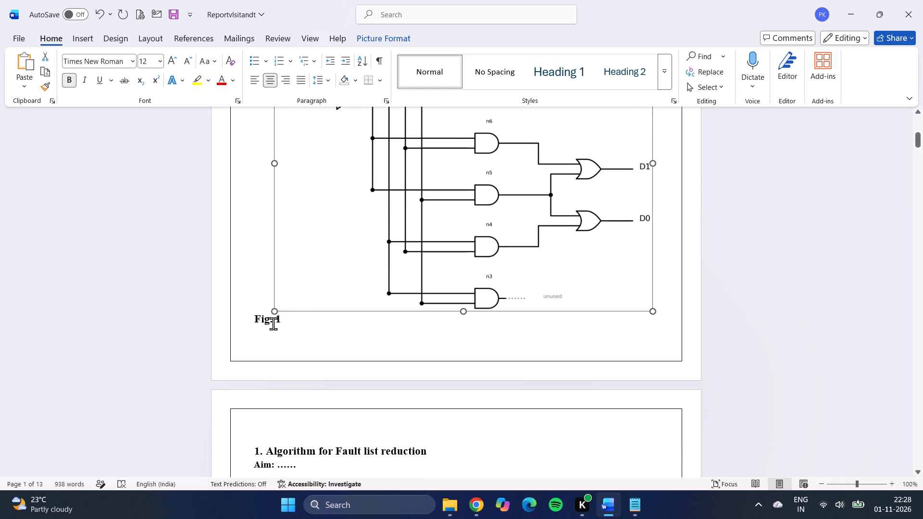
{"action": "left_click", "coordinate": [269, 85]}
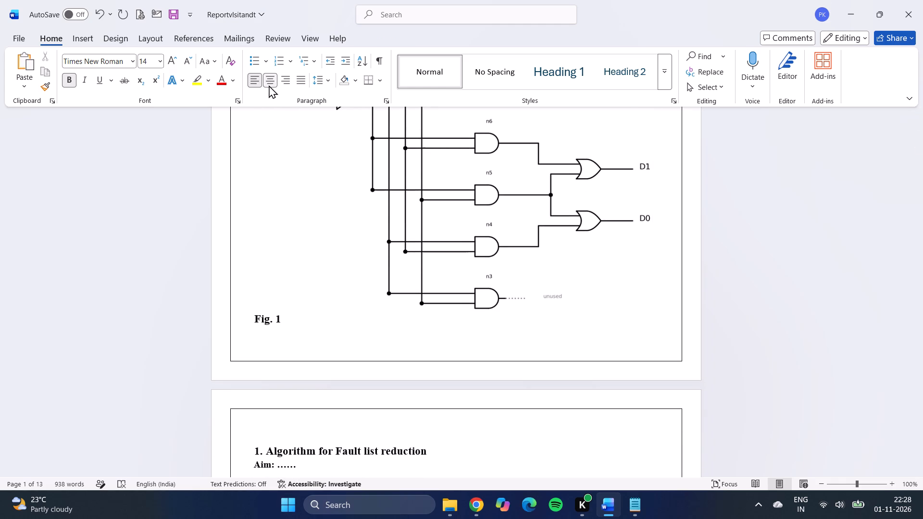
Check the layout of page 1 and the start of page 2 around the logic diagram, its caption and the first heading.
{"action": "scroll", "coordinate": [179, 284], "scroll_direction": "up", "scroll_amount": 1}
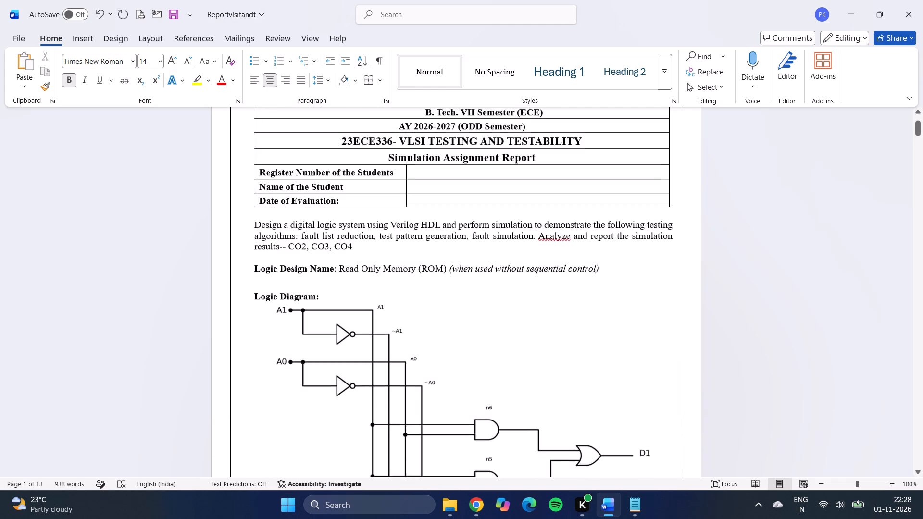
{"action": "scroll", "coordinate": [179, 284], "scroll_direction": "up", "scroll_amount": 1}
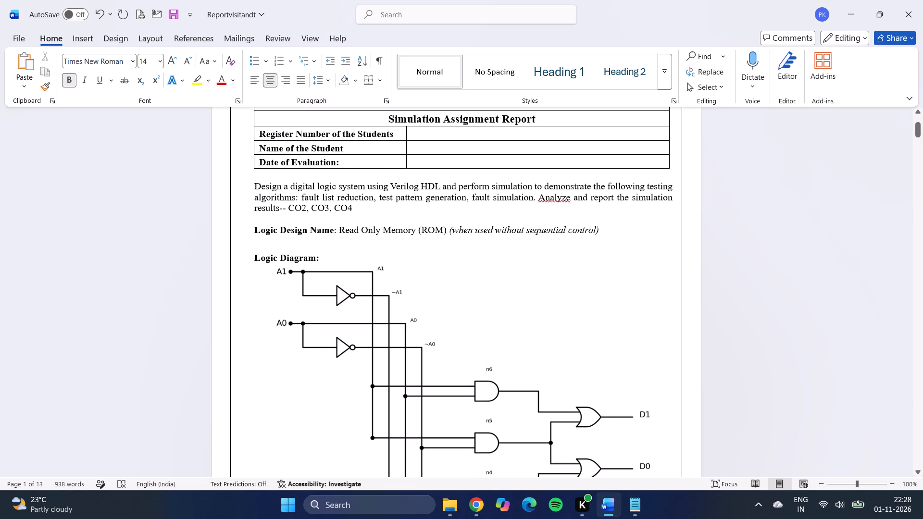
{"action": "scroll", "coordinate": [264, 326], "scroll_direction": "down", "scroll_amount": 1}
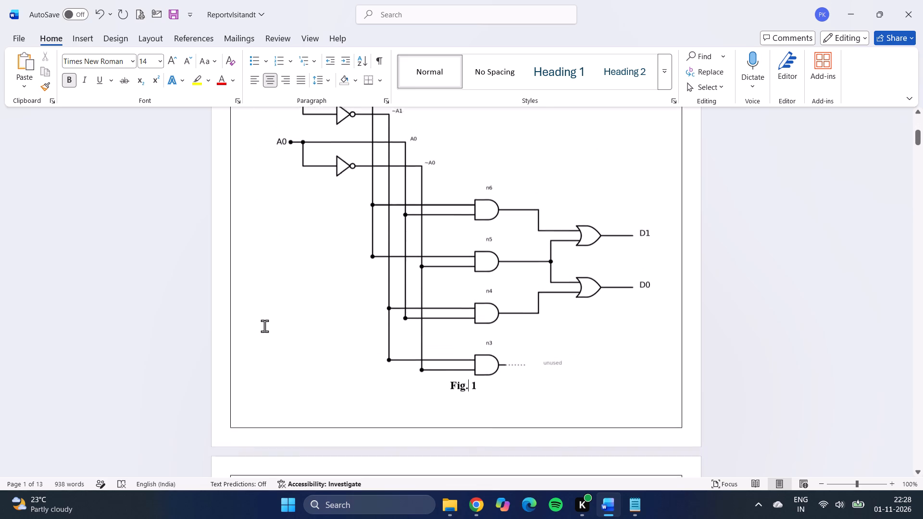
{"action": "scroll", "coordinate": [264, 326], "scroll_direction": "down", "scroll_amount": 1}
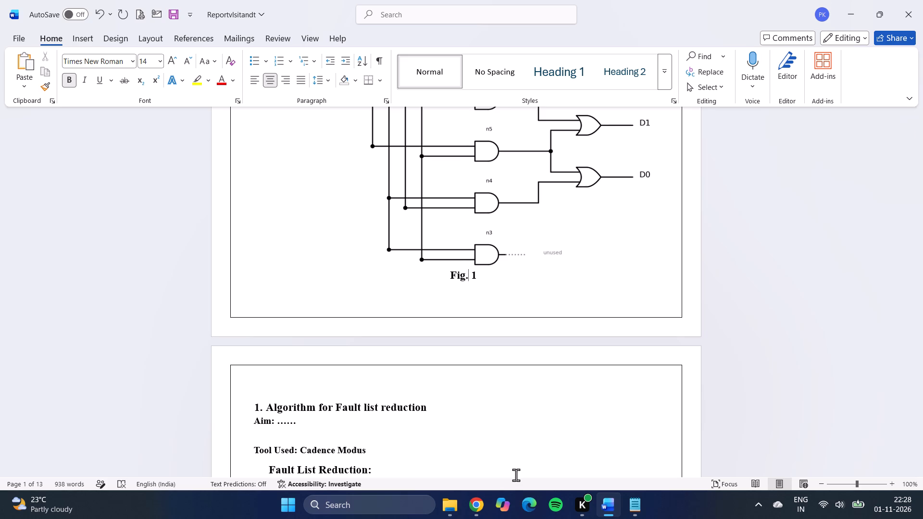
{"action": "left_click", "coordinate": [509, 284]}
{"action": "left_click", "coordinate": [361, 380]}
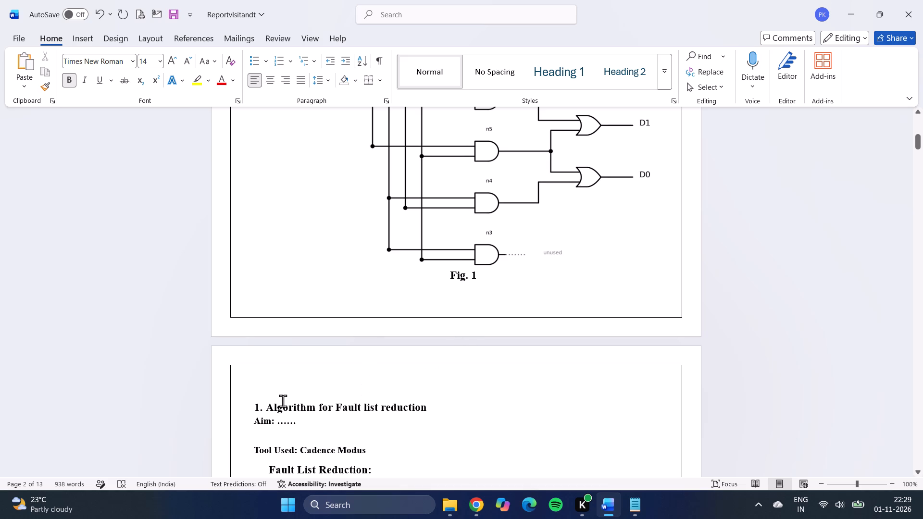
{"action": "left_click", "coordinate": [251, 408]}
{"action": "left_click", "coordinate": [482, 273]}
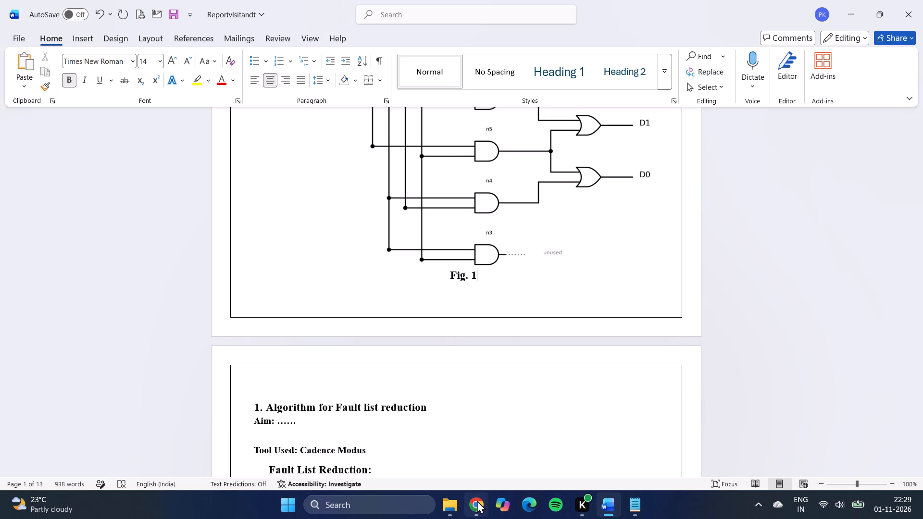
Switch to the sample carry-save adder report PDF in Chrome and examine the wording of its Fig. 1 caption under the logic diagram.
{"action": "left_click", "coordinate": [477, 500]}
{"action": "scroll", "coordinate": [334, 302], "scroll_direction": "down", "scroll_amount": 1}
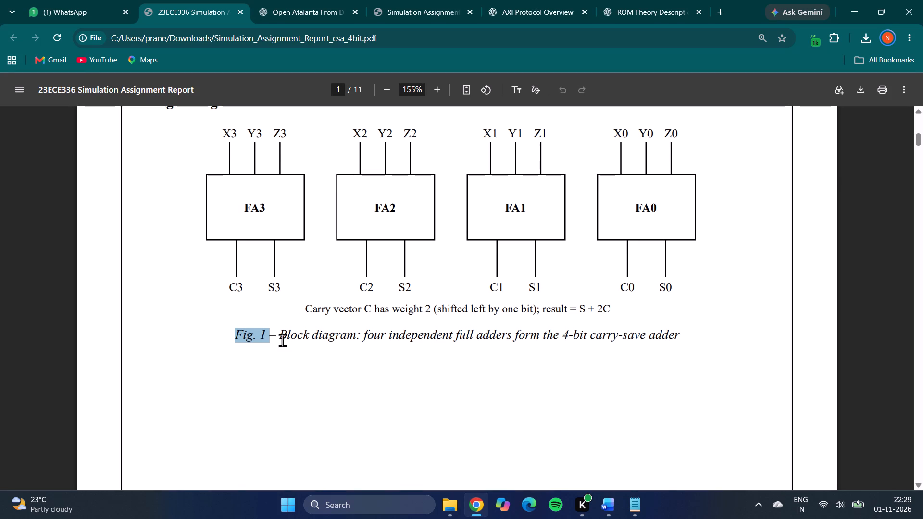
{"action": "left_click_drag", "start_coordinate": [282, 340], "coordinate": [365, 334]}
{"action": "scroll", "coordinate": [365, 334], "scroll_direction": "up", "scroll_amount": 1}
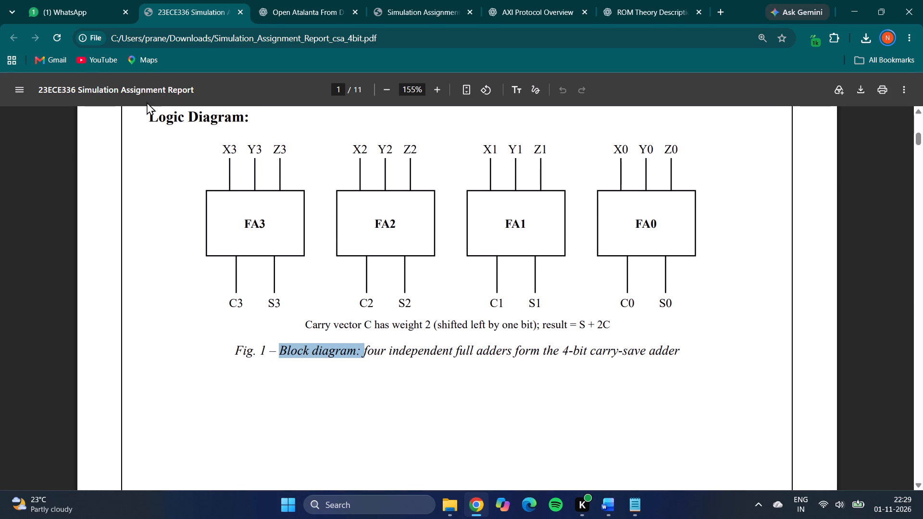
{"action": "left_click", "coordinate": [153, 124]}
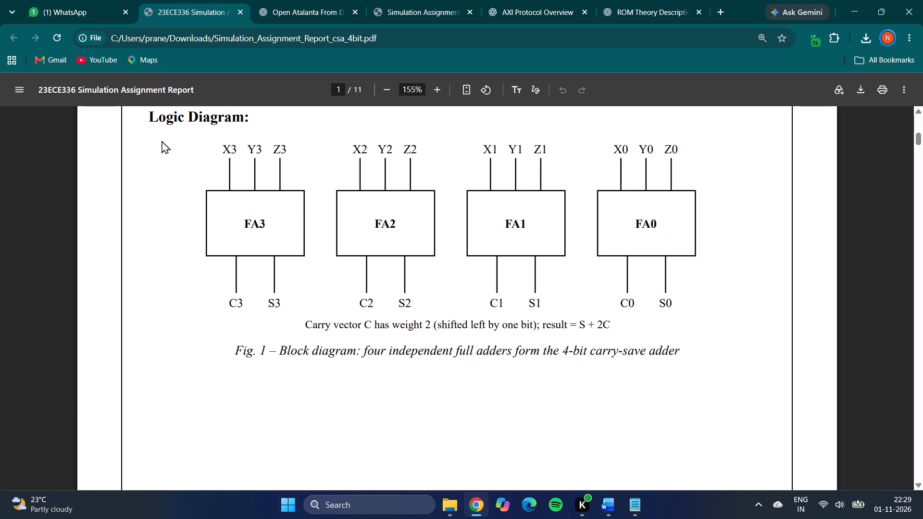
{"action": "scroll", "coordinate": [266, 228], "scroll_direction": "right", "scroll_amount": 1}
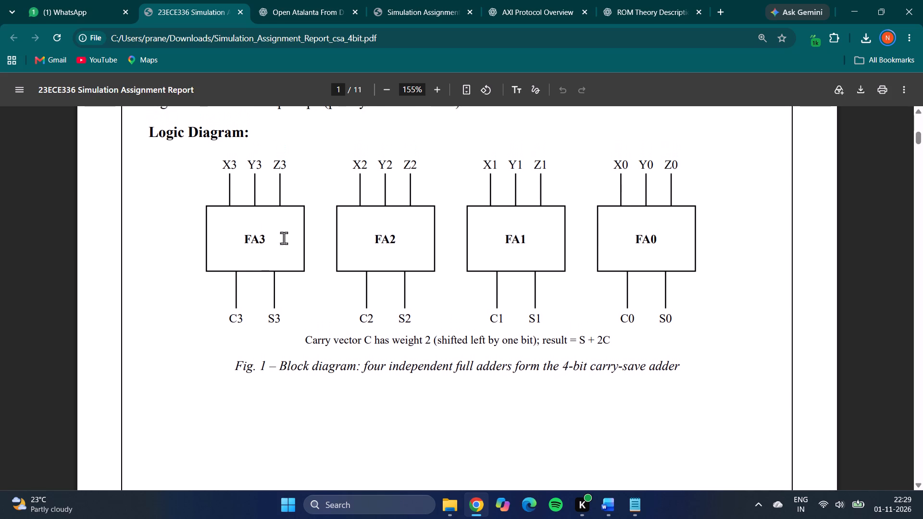
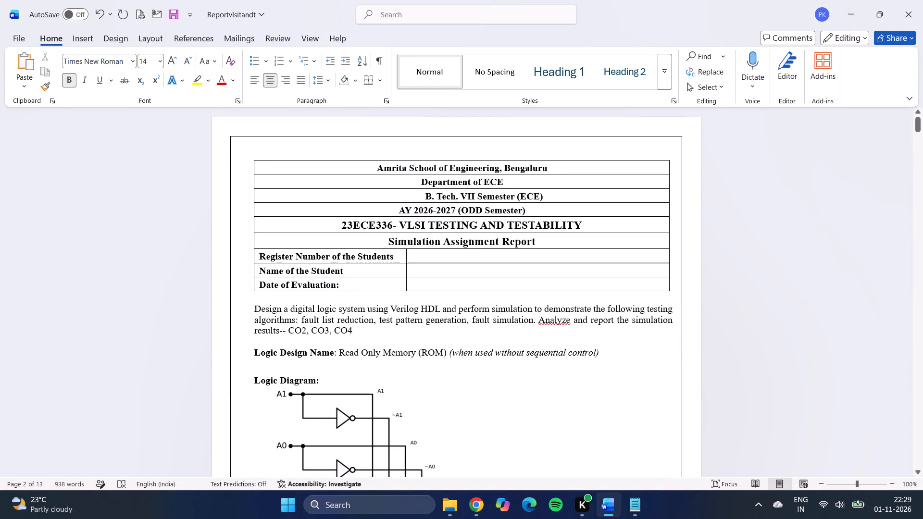
Place the cursor at the start of the "1. Algorithm for Fault list reduction" heading in the Word report and save the document.
{"action": "scroll", "coordinate": [535, 360], "scroll_direction": "down", "scroll_amount": 1}
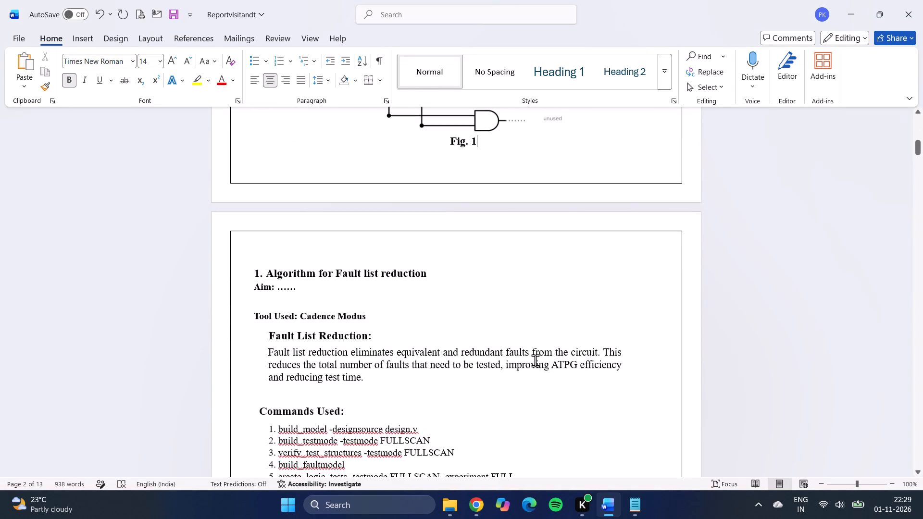
{"action": "scroll", "coordinate": [535, 360], "scroll_direction": "down", "scroll_amount": 1}
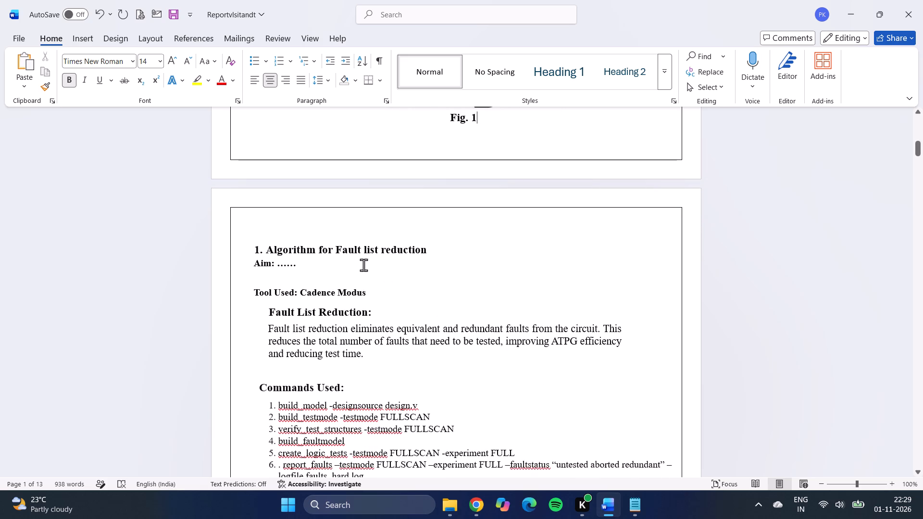
{"action": "left_click", "coordinate": [254, 252]}
{"action": "key", "text": "ctrl+s"}
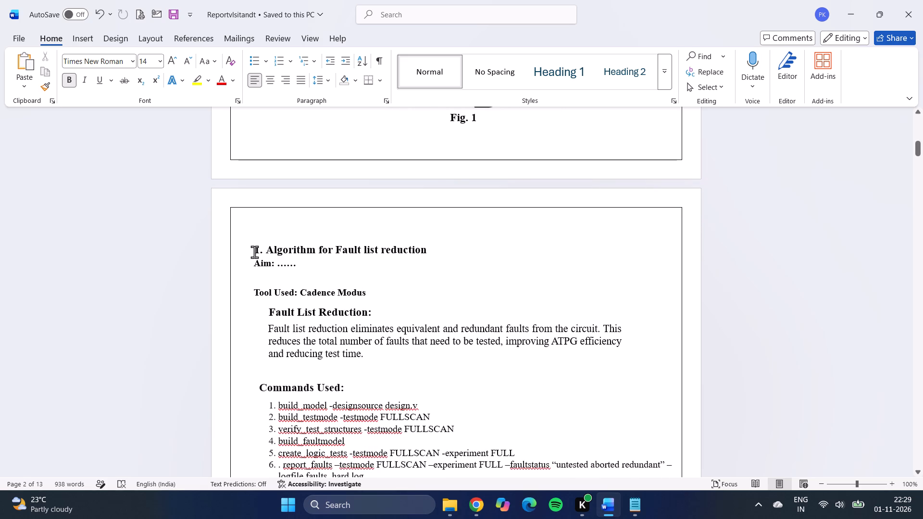
Set the font of the entire report's text to Times New Roman.
{"action": "key", "text": "ctrl+a"}
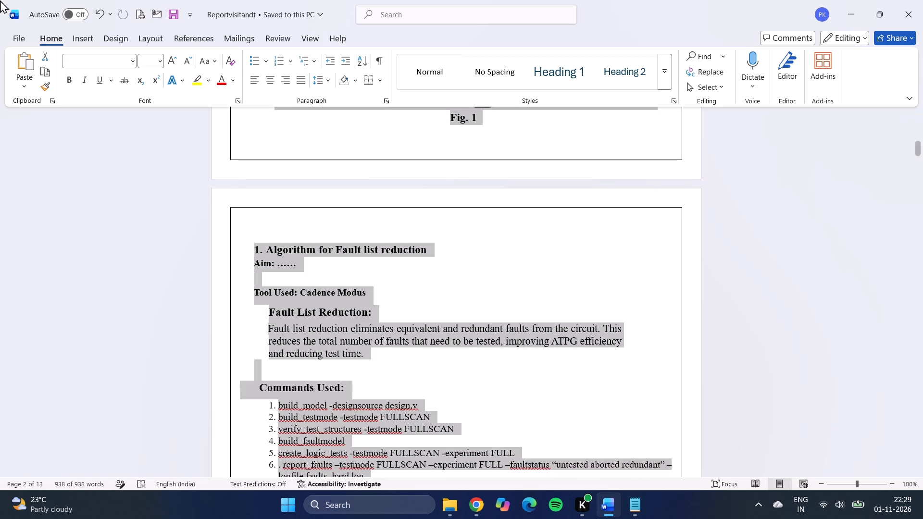
{"action": "left_click", "coordinate": [112, 56]}
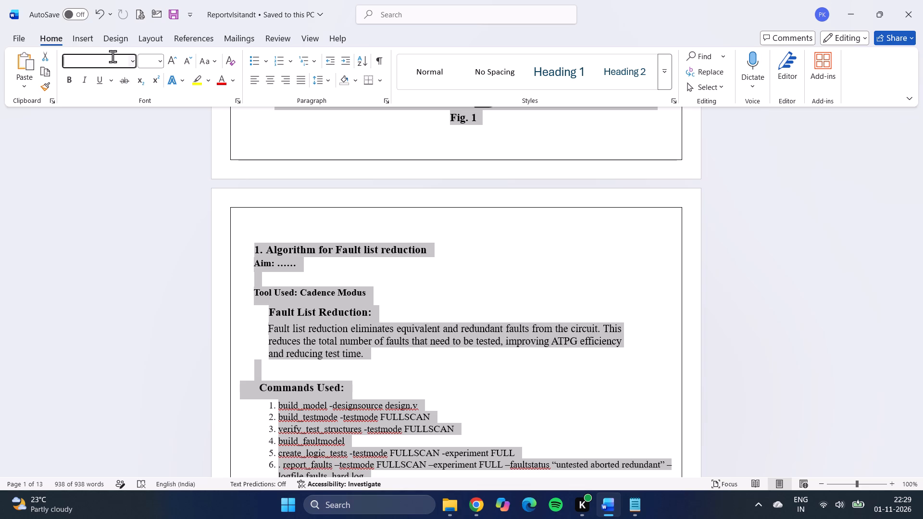
{"action": "key", "text": "t"}
{"action": "key", "text": "Return"}
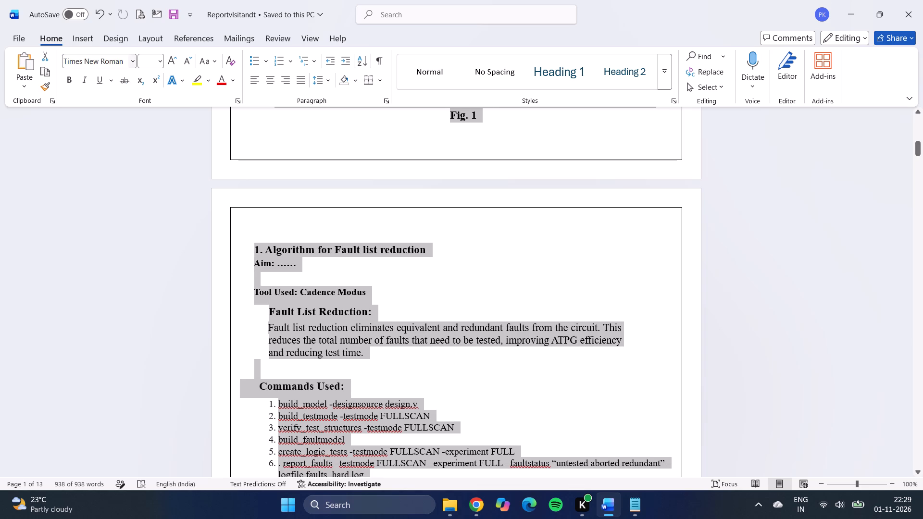
{"action": "left_click", "coordinate": [574, 312]}
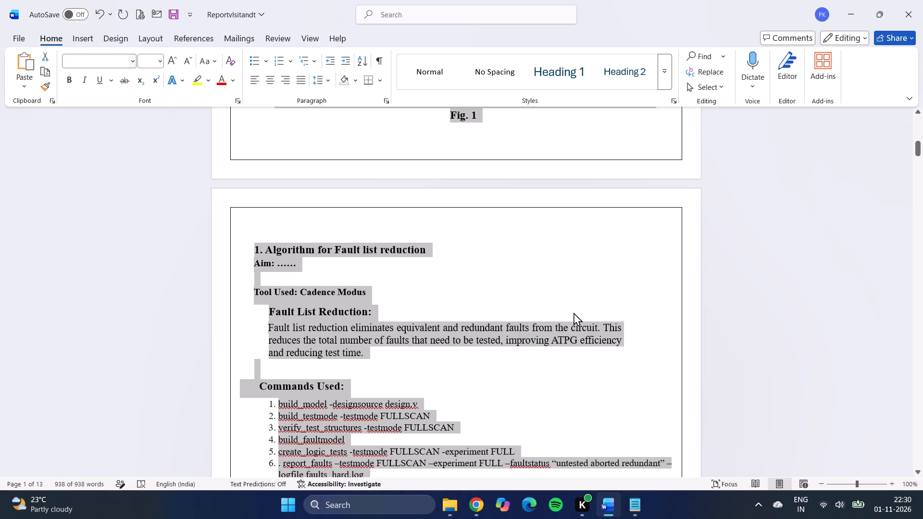
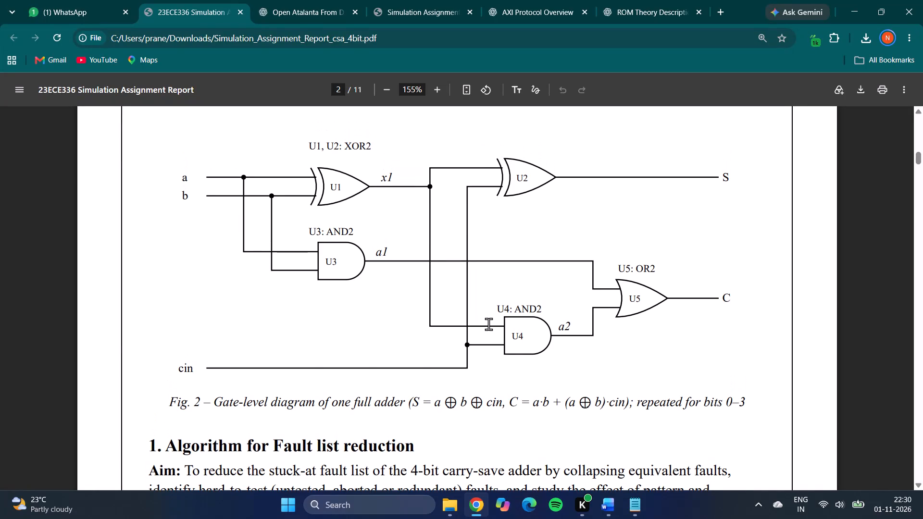
Examine the adder diagrams, the Fig. 2 caption and the start of section 1 in the reference carry-save adder report PDF.
{"action": "scroll", "coordinate": [524, 346], "scroll_direction": "up", "scroll_amount": 1}
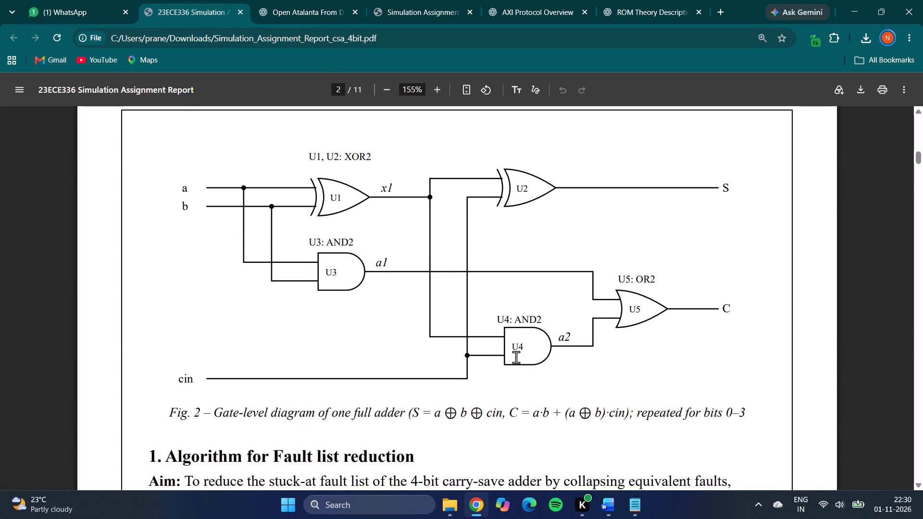
{"action": "scroll", "coordinate": [516, 357], "scroll_direction": "up", "scroll_amount": 1}
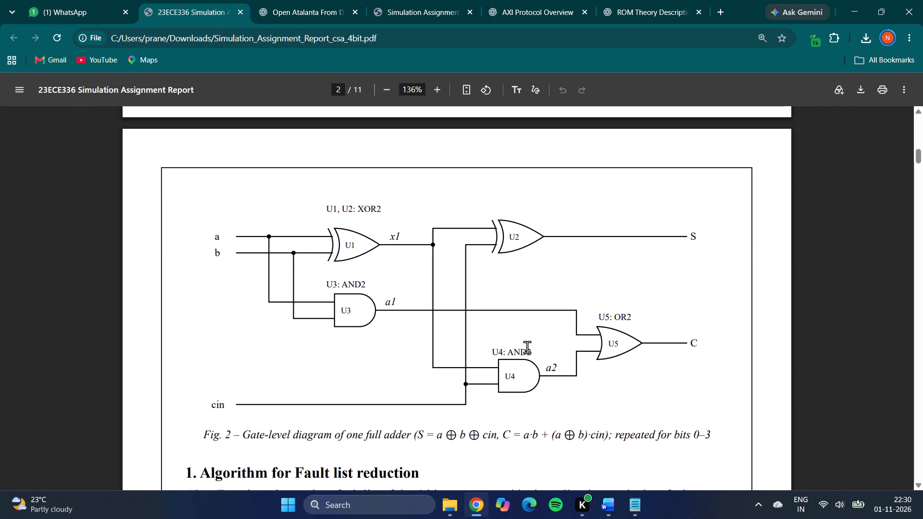
{"action": "scroll", "coordinate": [527, 347], "scroll_direction": "up", "scroll_amount": 4}
{"action": "scroll", "coordinate": [447, 311], "scroll_direction": "down", "scroll_amount": 1}
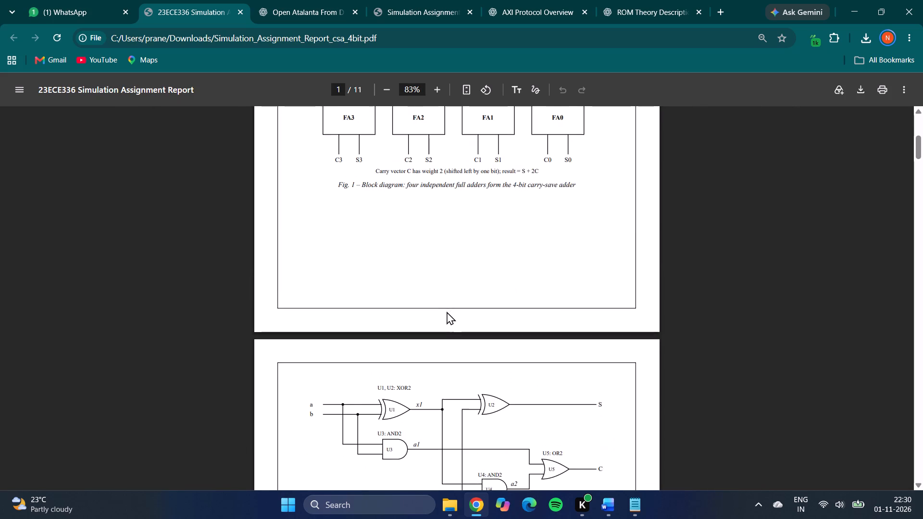
{"action": "scroll", "coordinate": [447, 311], "scroll_direction": "down", "scroll_amount": 2}
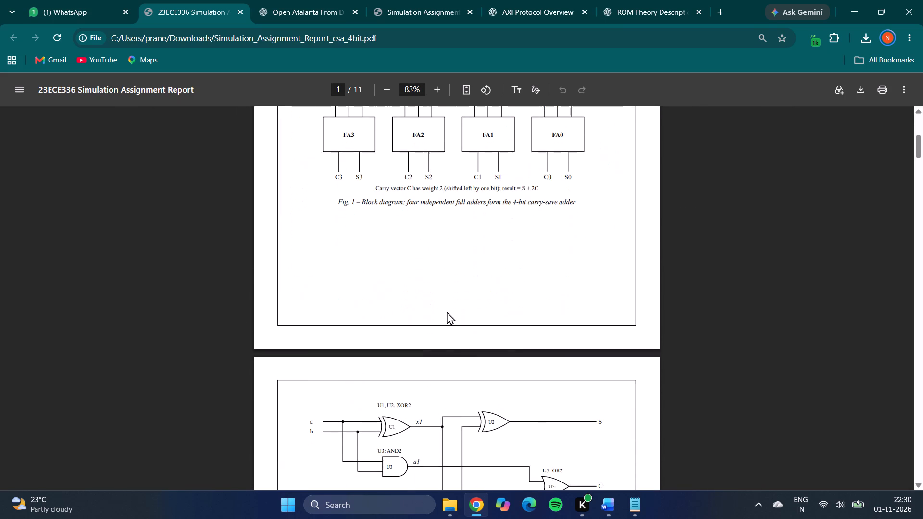
{"action": "scroll", "coordinate": [509, 406], "scroll_direction": "down", "scroll_amount": 2}
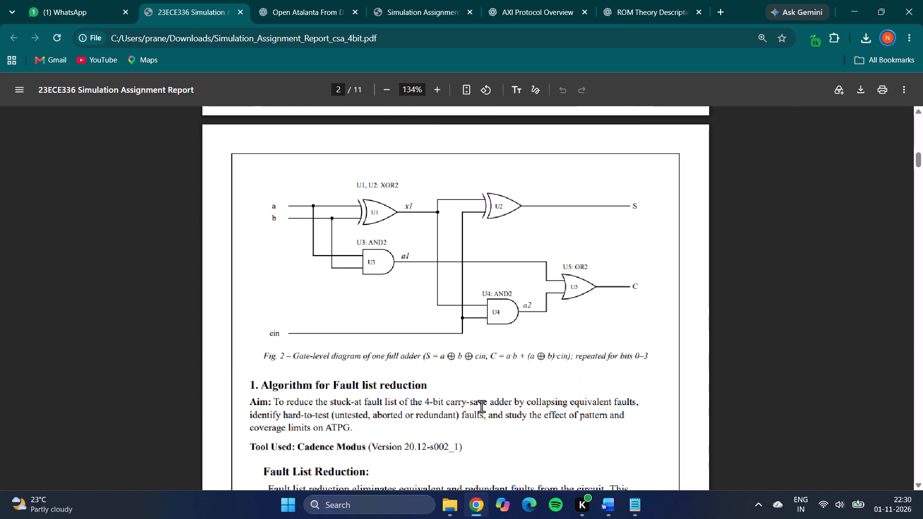
{"action": "scroll", "coordinate": [452, 373], "scroll_direction": "up", "scroll_amount": 2}
{"action": "scroll", "coordinate": [328, 386], "scroll_direction": "up", "scroll_amount": 1}
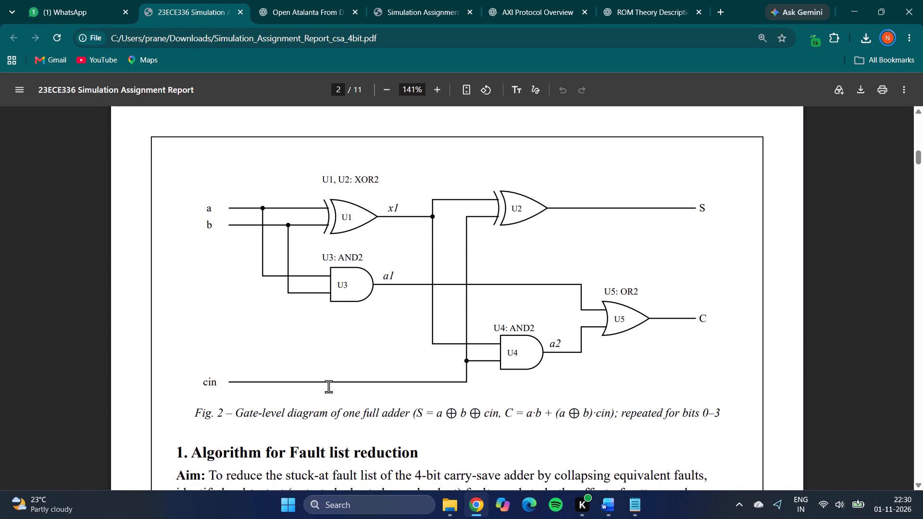
{"action": "scroll", "coordinate": [328, 386], "scroll_direction": "up", "scroll_amount": 1}
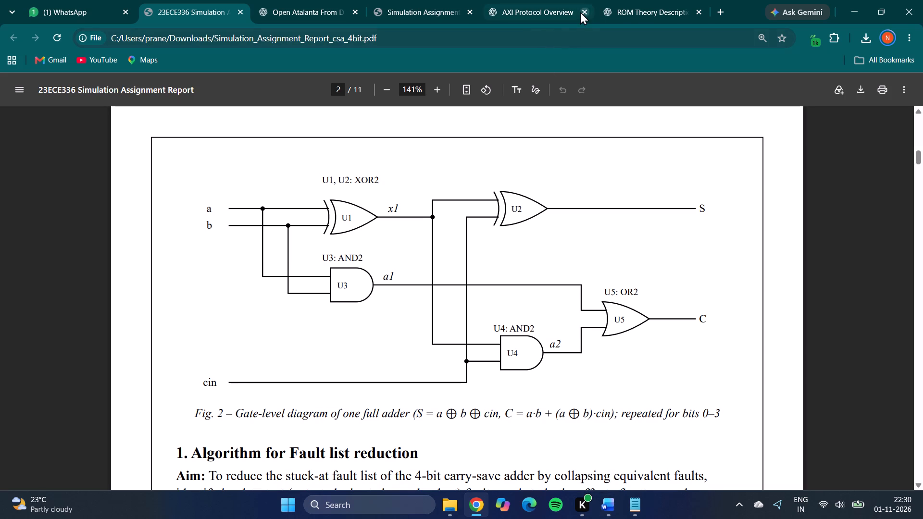
{"action": "left_click", "coordinate": [601, 12]}
{"action": "left_click", "coordinate": [542, 469]}
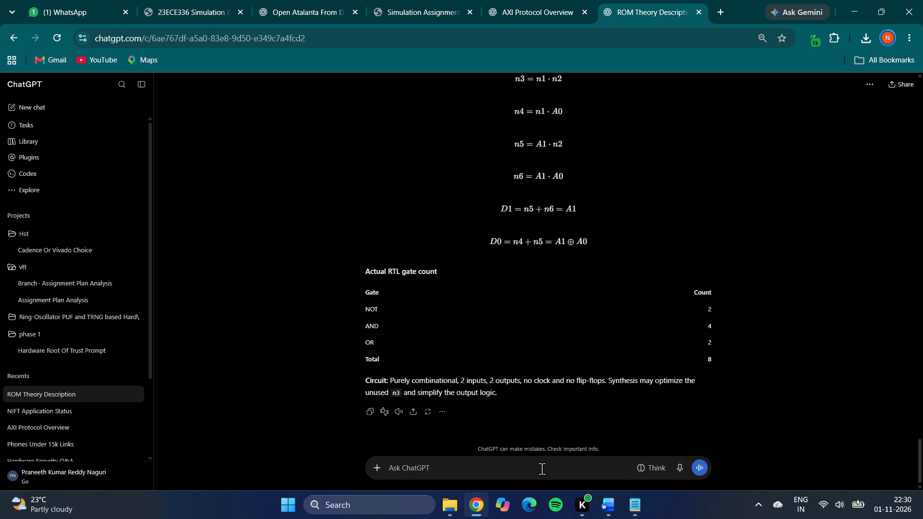
{"action": "left_click", "coordinate": [215, 1]}
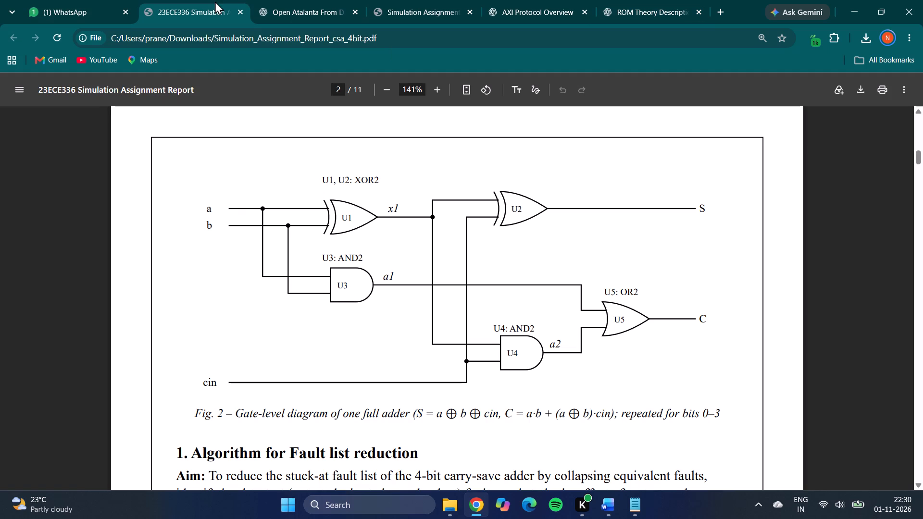
{"action": "scroll", "coordinate": [459, 284], "scroll_direction": "down", "scroll_amount": 1}
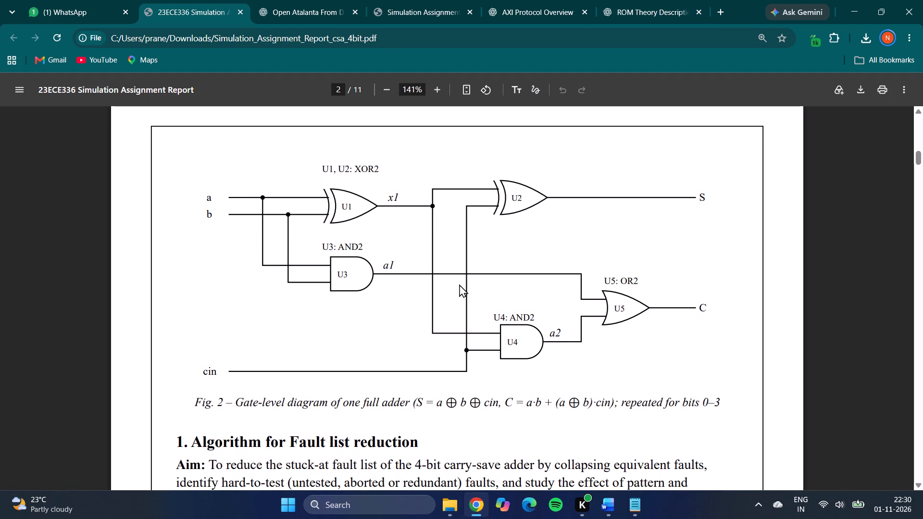
{"action": "scroll", "coordinate": [459, 284], "scroll_direction": "down", "scroll_amount": 3}
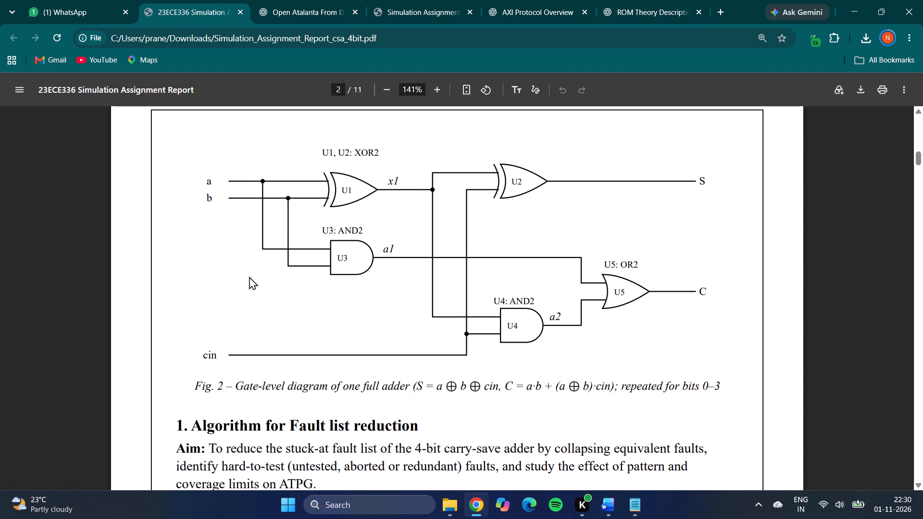
{"action": "scroll", "coordinate": [265, 382], "scroll_direction": "down", "scroll_amount": 1}
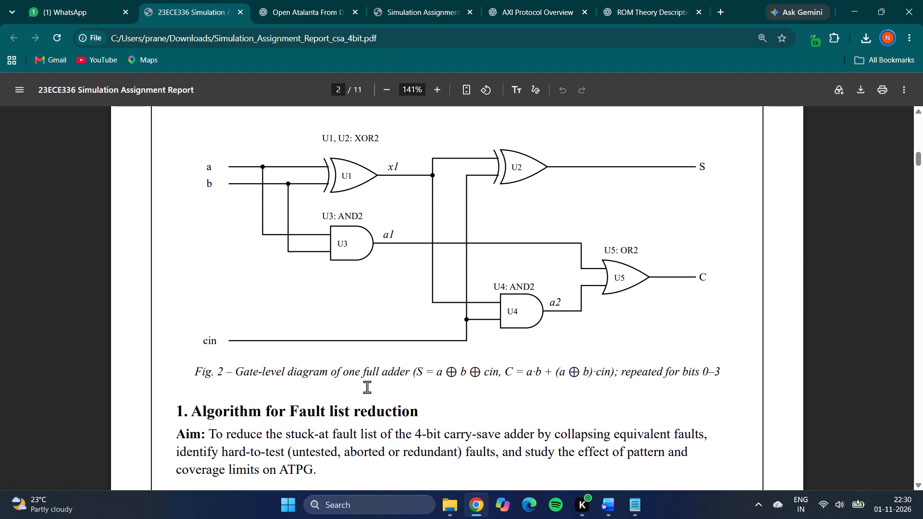
{"action": "left_click_drag", "start_coordinate": [263, 370], "coordinate": [711, 365]}
{"action": "left_click", "coordinate": [711, 365]}
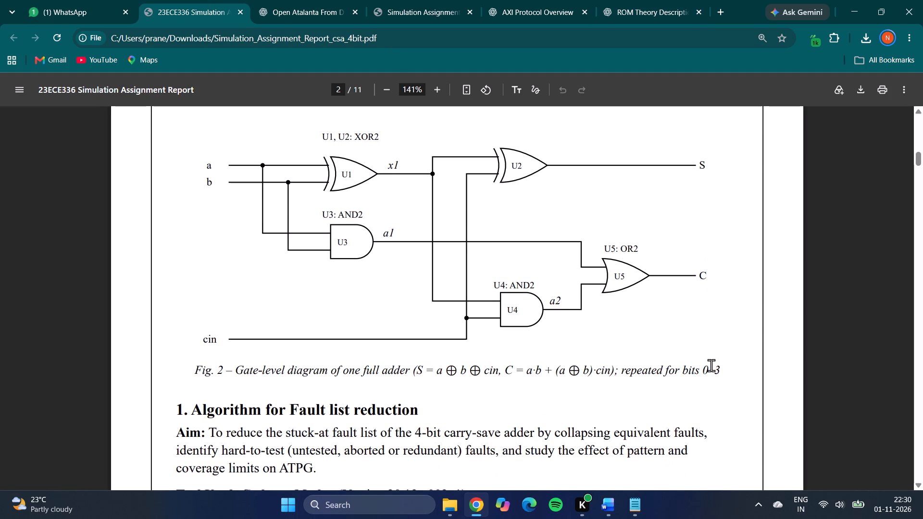
Copy the Aim paragraph under "1. Algorithm for Fault list reduction" from the reference PDF.
{"action": "scroll", "coordinate": [546, 408], "scroll_direction": "down", "scroll_amount": 1}
{"action": "scroll", "coordinate": [389, 392], "scroll_direction": "down", "scroll_amount": 1}
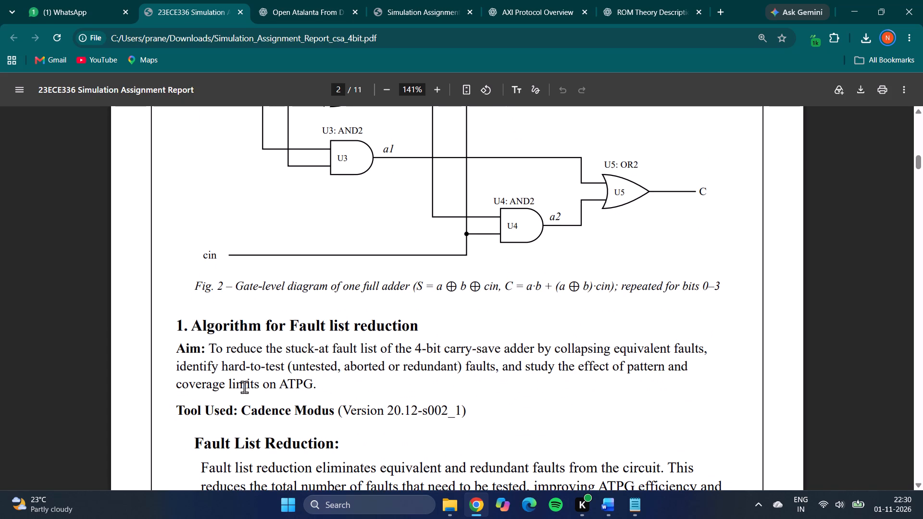
{"action": "left_click_drag", "start_coordinate": [172, 353], "coordinate": [316, 382]}
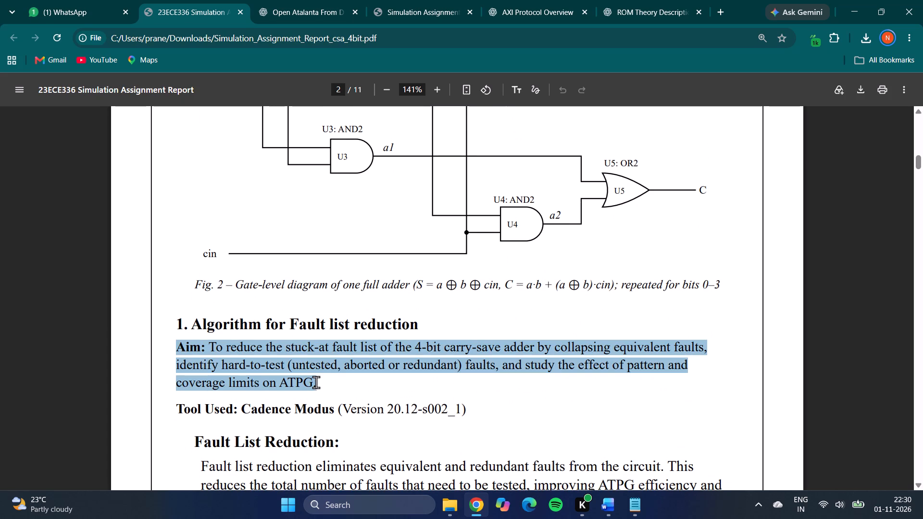
{"action": "key", "text": "ctrl+c"}
{"action": "key", "text": "ctrl+c"}
{"action": "scroll", "coordinate": [510, 367], "scroll_direction": "down", "scroll_amount": 1}
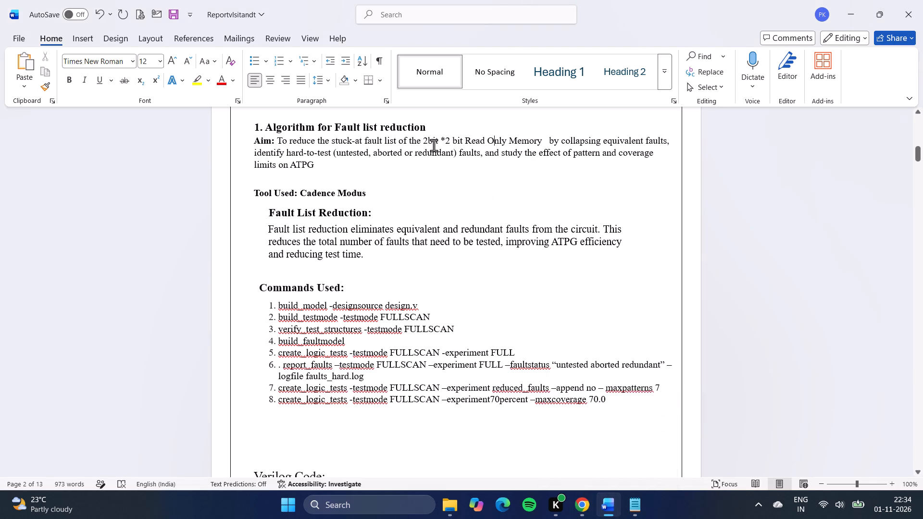
{"action": "left_click_drag", "start_coordinate": [424, 138], "coordinate": [537, 144]}
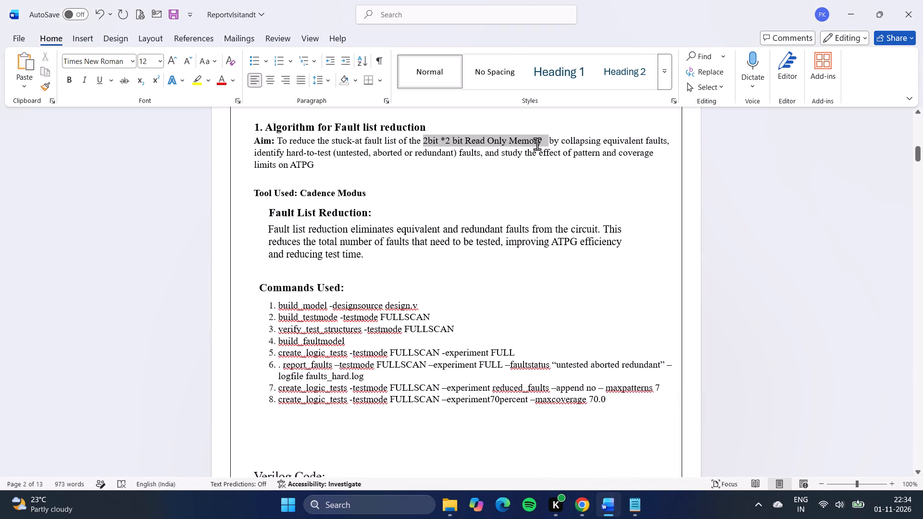
{"action": "left_click_drag", "start_coordinate": [537, 144], "coordinate": [536, 144]}
{"action": "key", "text": "ctrl+v"}
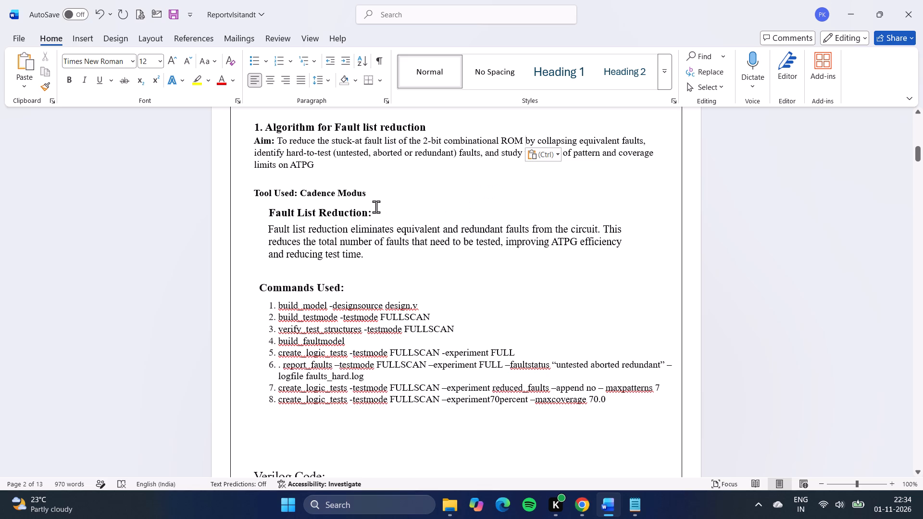
Compare the font sizes of the Aim text, the "Fault List Reduction:" heading and the paragraph beneath it.
{"action": "left_click_drag", "start_coordinate": [277, 227], "coordinate": [335, 254]}
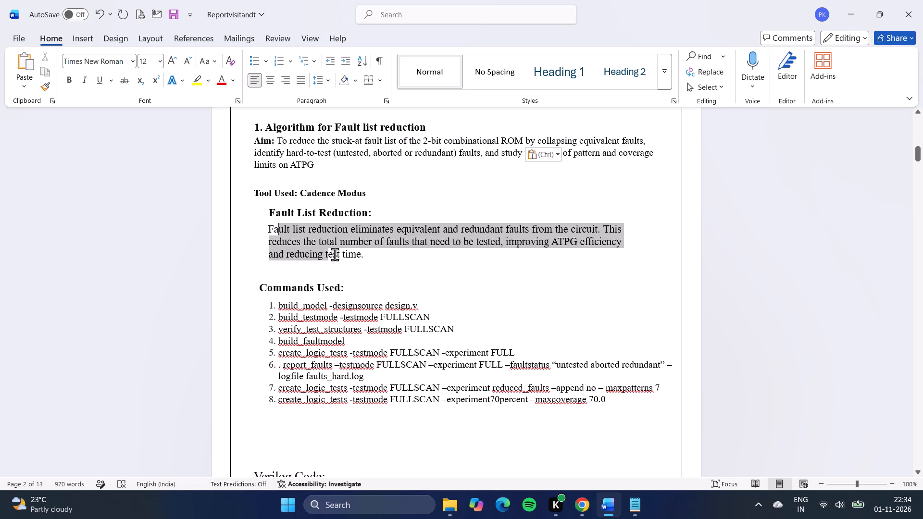
{"action": "left_click_drag", "start_coordinate": [335, 254], "coordinate": [373, 252]}
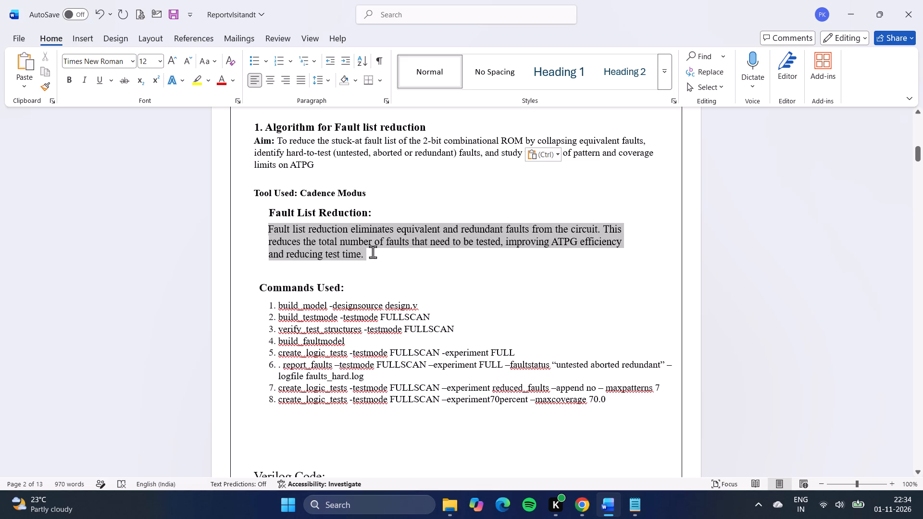
{"action": "left_click_drag", "start_coordinate": [373, 252], "coordinate": [381, 249]}
{"action": "left_click", "coordinate": [381, 249]}
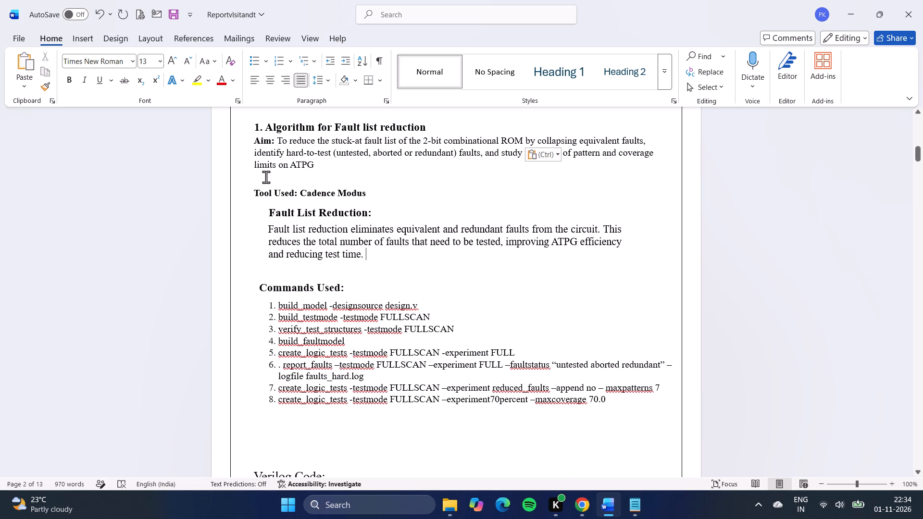
{"action": "left_click_drag", "start_coordinate": [279, 135], "coordinate": [387, 235]}
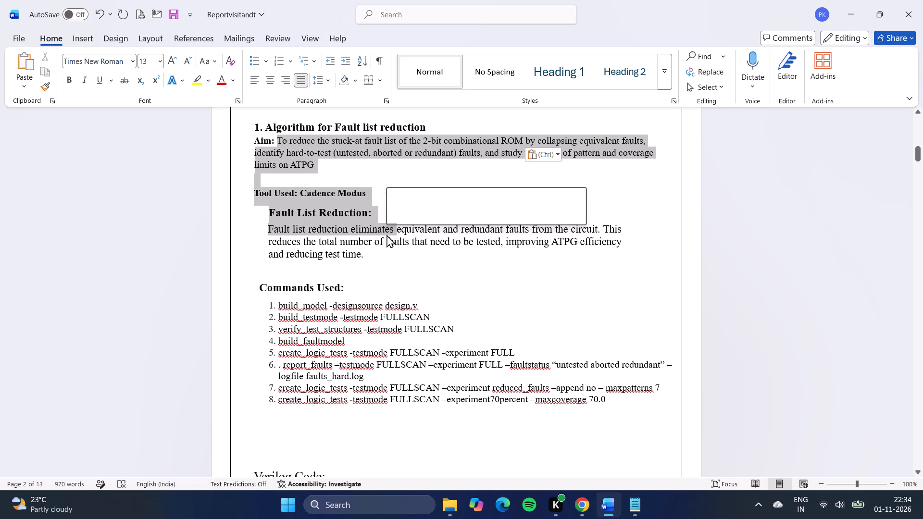
{"action": "left_click", "coordinate": [343, 256]}
{"action": "left_click_drag", "start_coordinate": [283, 236], "coordinate": [373, 250]}
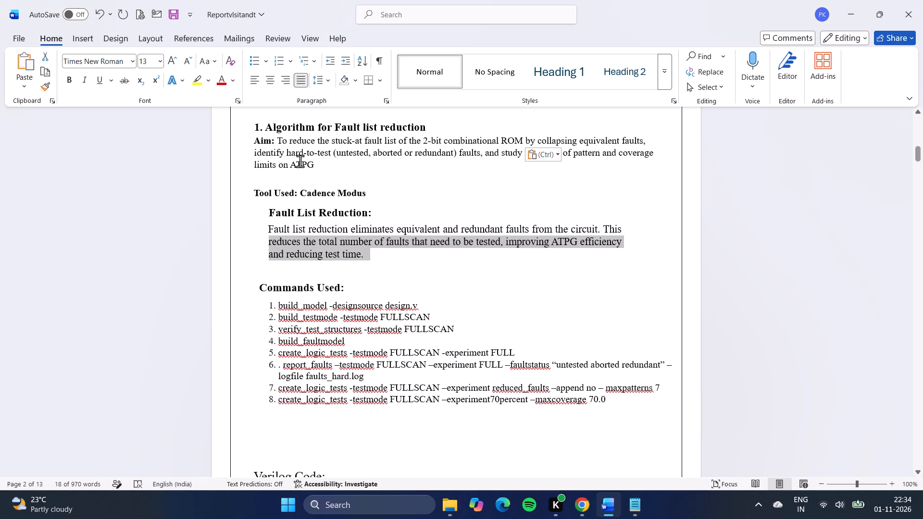
{"action": "left_click", "coordinate": [278, 146]}
{"action": "left_click_drag", "start_coordinate": [254, 142], "coordinate": [315, 168]}
{"action": "left_click_drag", "start_coordinate": [274, 219], "coordinate": [390, 221]}
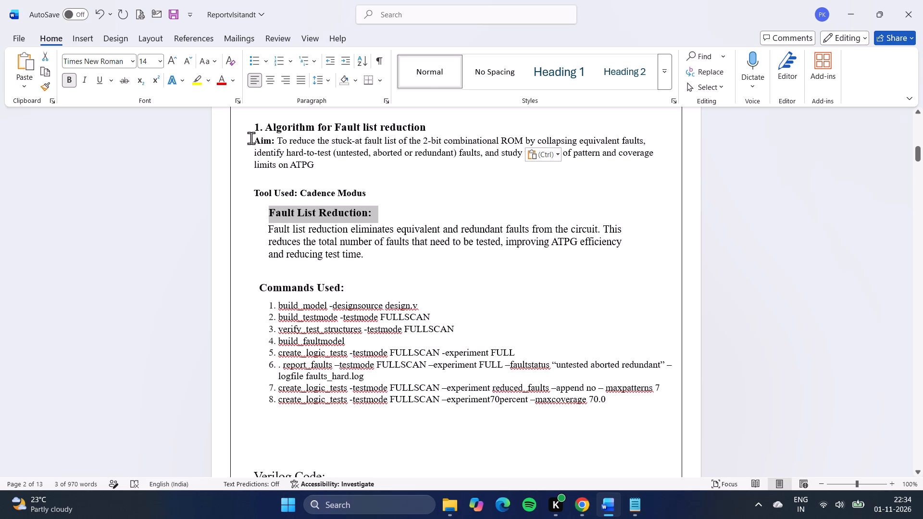
Set the font size of the "Aim:" label in section 1 to 14.
{"action": "left_click_drag", "start_coordinate": [252, 138], "coordinate": [278, 144]}
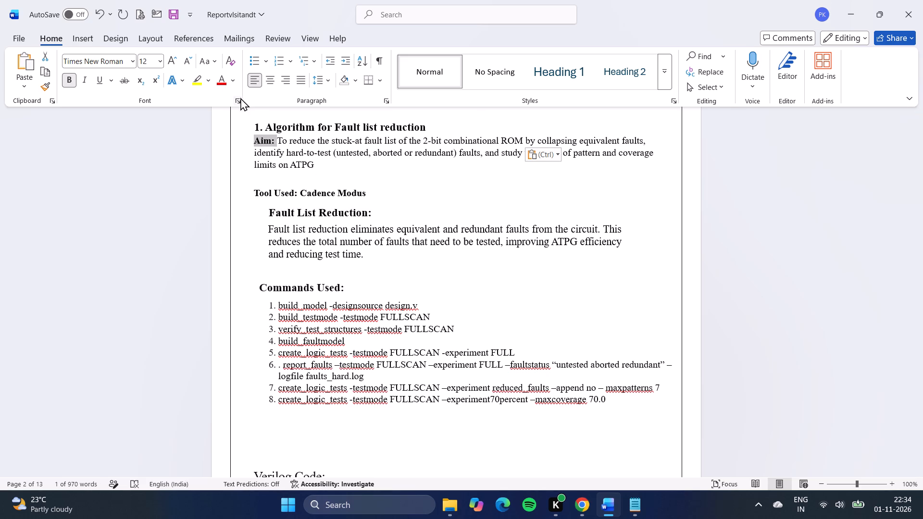
{"action": "left_click", "coordinate": [150, 60]}
{"action": "key", "text": "BackSpace"}
{"action": "type", "text": "14"}
{"action": "key", "text": "Return"}
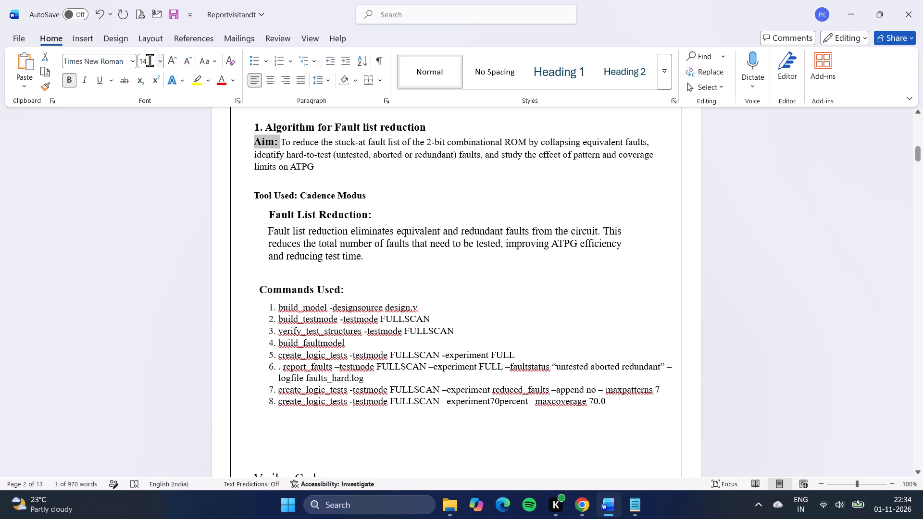
Set the font size of the Aim sentence, from "To reduce" through "ATPG", to 13.
{"action": "left_click", "coordinate": [282, 148]}
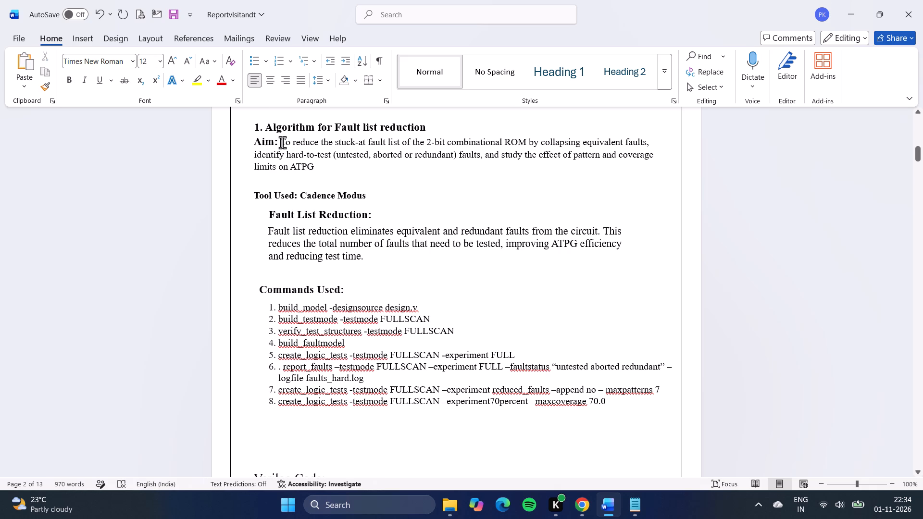
{"action": "left_click_drag", "start_coordinate": [282, 142], "coordinate": [322, 166]}
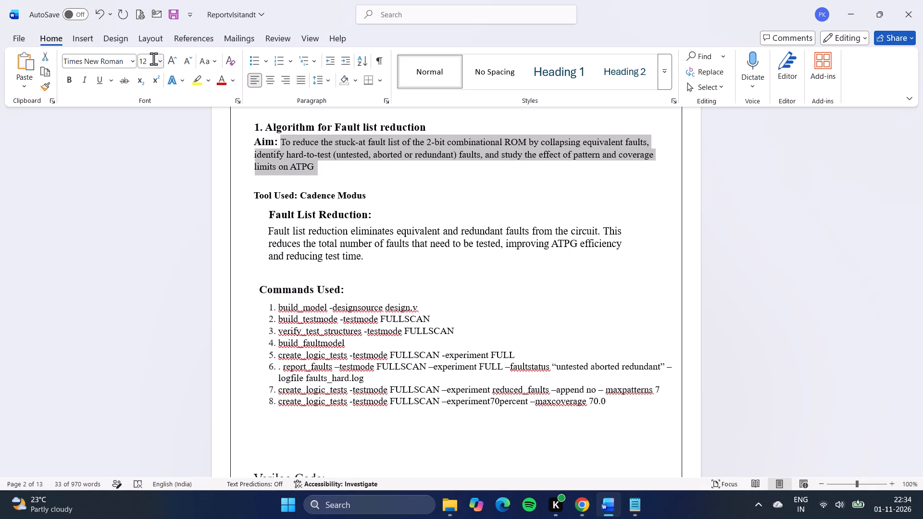
{"action": "left_click", "coordinate": [150, 60]}
{"action": "key", "text": "BackSpace"}
{"action": "type", "text": "13"}
{"action": "key", "text": "Return"}
{"action": "left_click", "coordinate": [340, 197]}
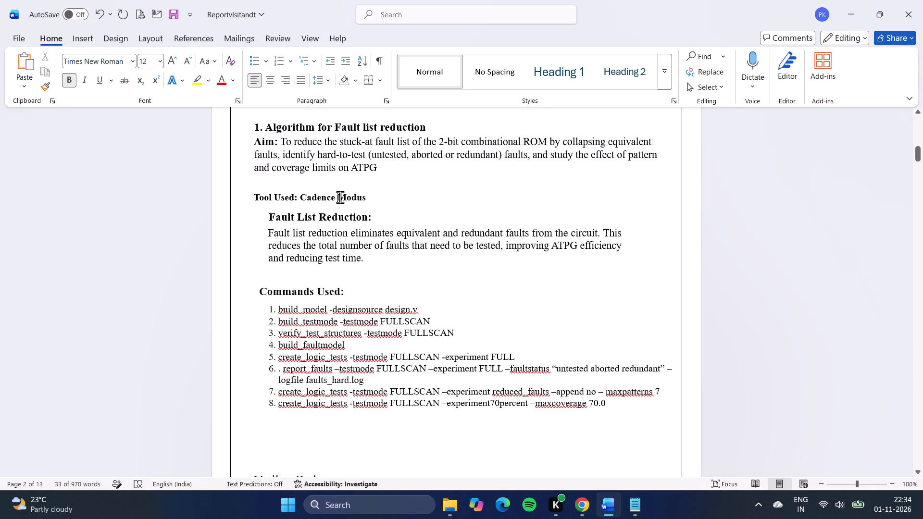
Set the font size of the "Tool Used: Cadence Modus" line in section 1 to 14.
{"action": "left_click_drag", "start_coordinate": [252, 195], "coordinate": [291, 199]}
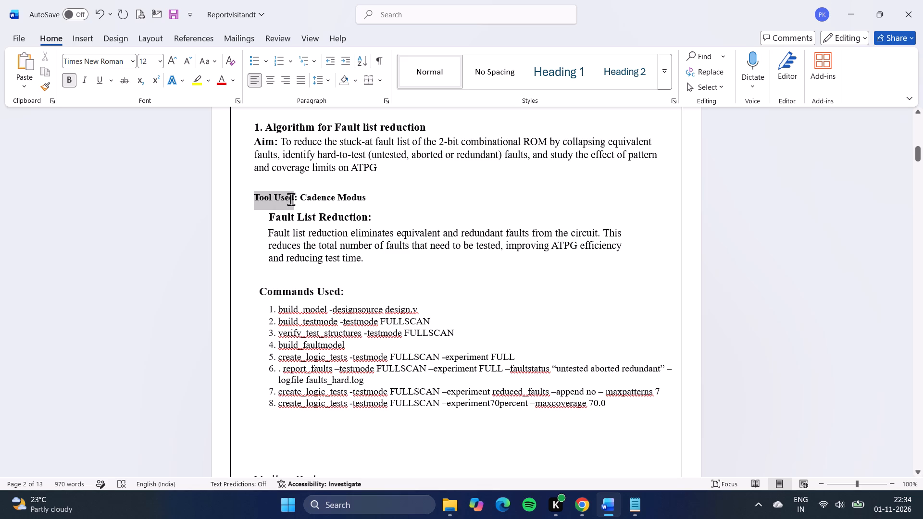
{"action": "left_click_drag", "start_coordinate": [291, 199], "coordinate": [358, 205]}
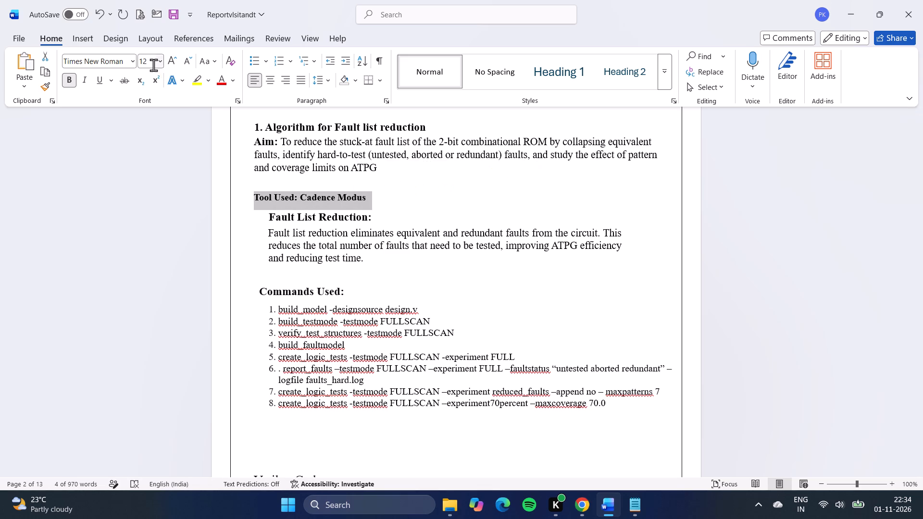
{"action": "left_click", "coordinate": [153, 65]}
{"action": "key", "text": "BackSpace"}
{"action": "type", "text": "14"}
{"action": "key", "text": "Return"}
{"action": "left_click", "coordinate": [290, 206]}
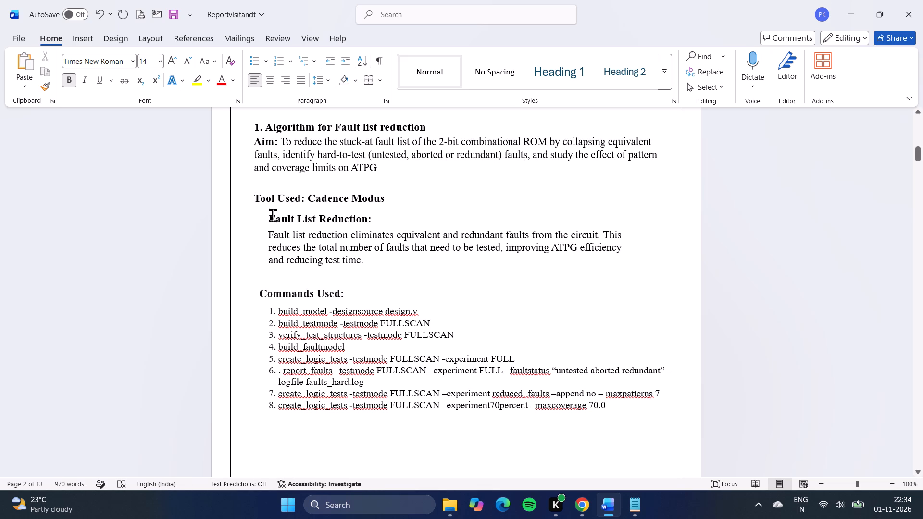
Remove the left indent from the "Fault List Reduction:" heading and the paragraph beneath it so both align with the "Tool Used" line.
{"action": "left_click", "coordinate": [267, 217]}
{"action": "key", "text": "BackSpace"}
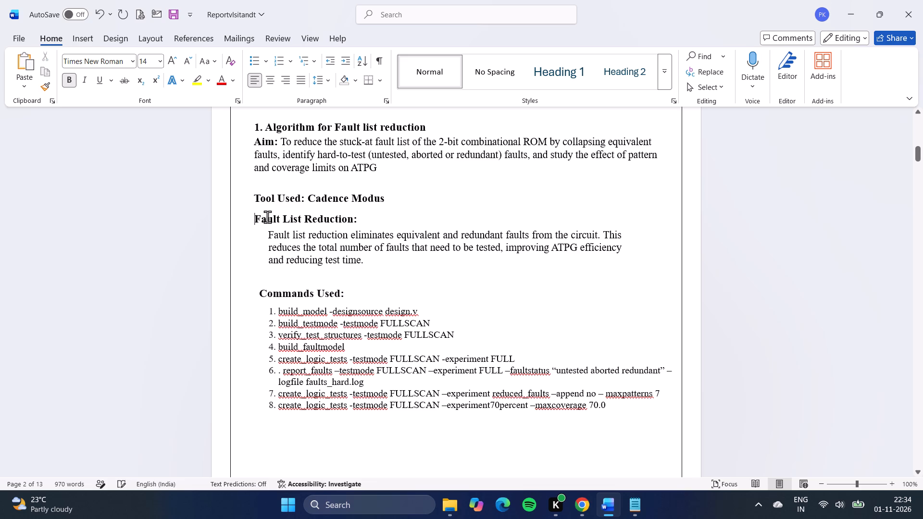
{"action": "left_click", "coordinate": [268, 232]}
{"action": "key", "text": "BackSpace"}
{"action": "key", "text": "BackSpace"}
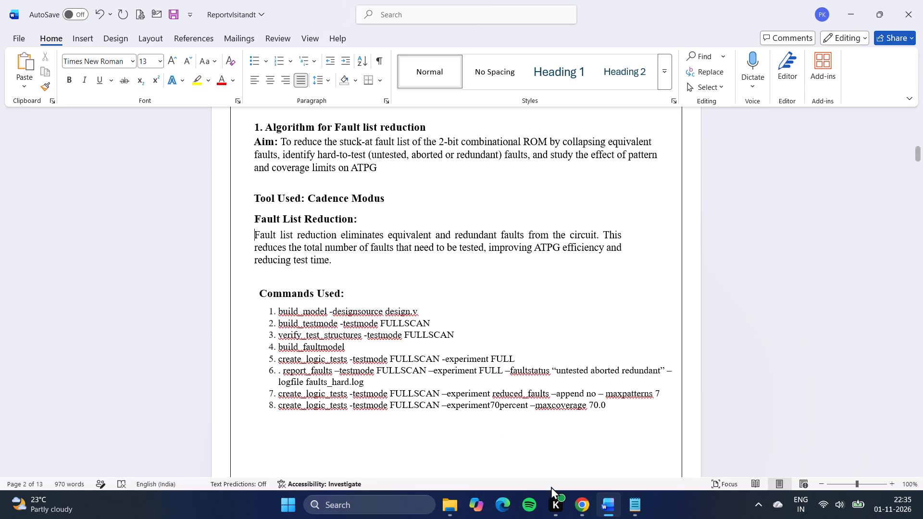
Switch to the reference report PDF in Chrome and copy "(Version 20.12-s002_1)" from the section 1 "Tool Used" line.
{"action": "left_click", "coordinate": [573, 503]}
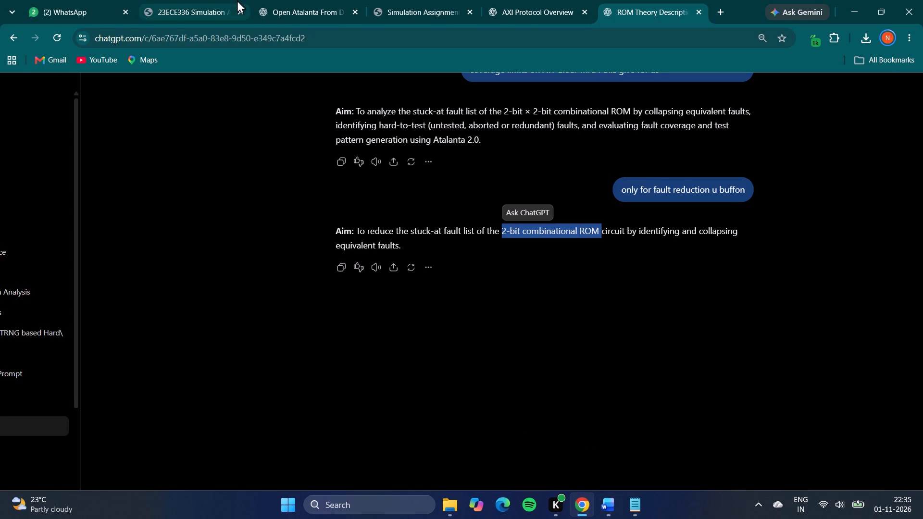
{"action": "left_click", "coordinate": [187, 0]}
{"action": "scroll", "coordinate": [495, 384], "scroll_direction": "down", "scroll_amount": 1}
{"action": "scroll", "coordinate": [309, 366], "scroll_direction": "down", "scroll_amount": 1}
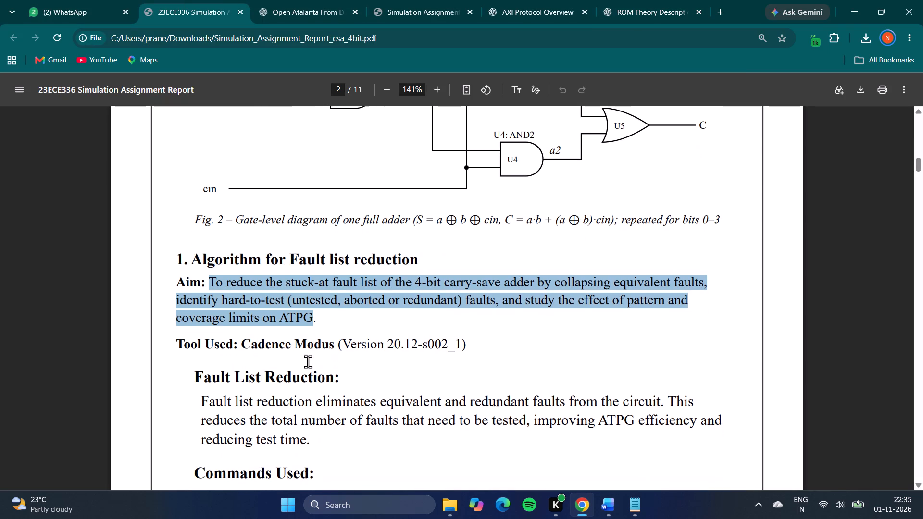
{"action": "scroll", "coordinate": [308, 361], "scroll_direction": "down", "scroll_amount": 1}
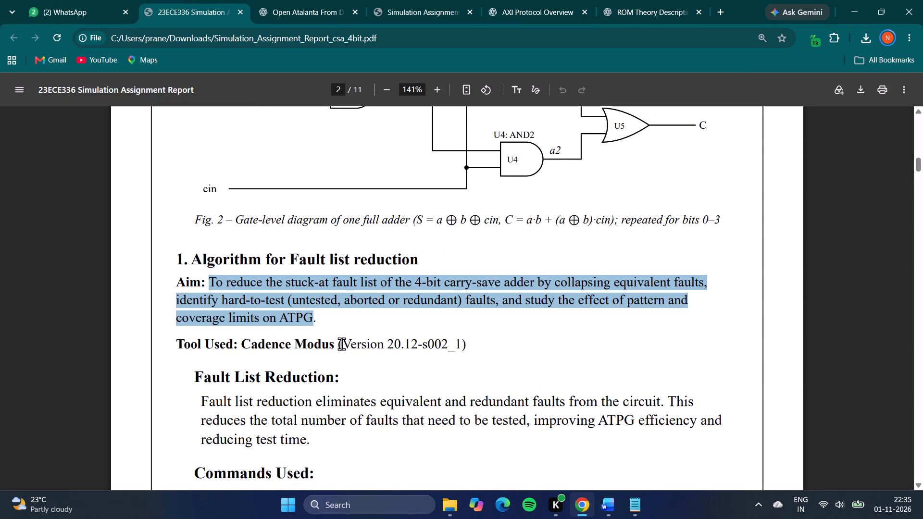
{"action": "scroll", "coordinate": [345, 346], "scroll_direction": "down", "scroll_amount": 1}
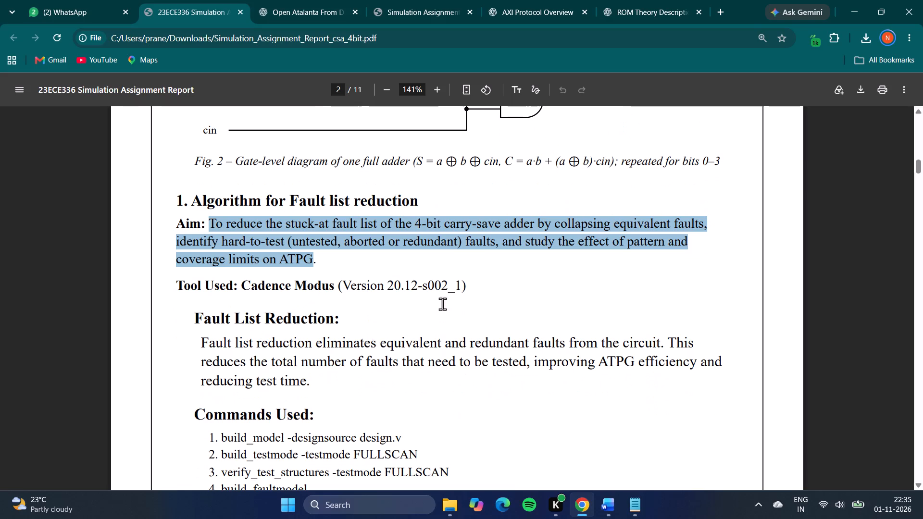
{"action": "left_click_drag", "start_coordinate": [482, 288], "coordinate": [333, 278]}
{"action": "left_click_drag", "start_coordinate": [333, 278], "coordinate": [467, 287]}
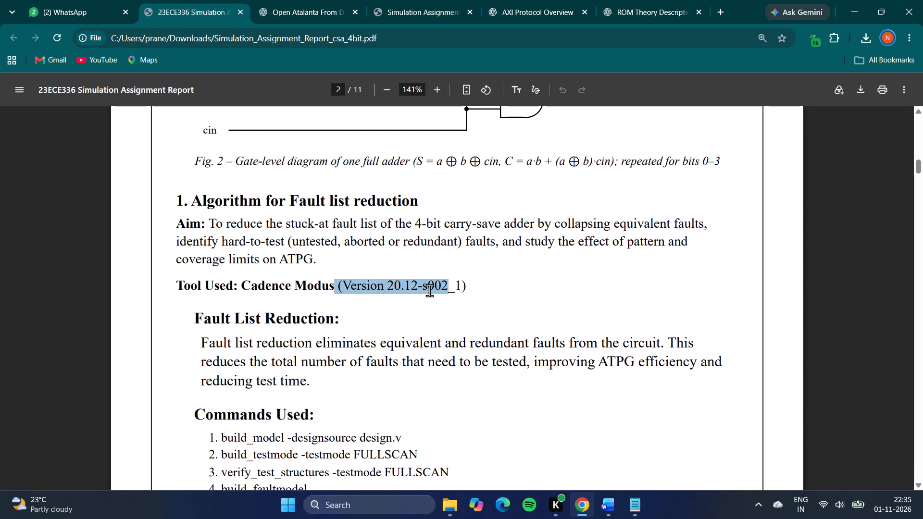
{"action": "left_click", "coordinate": [455, 290]}
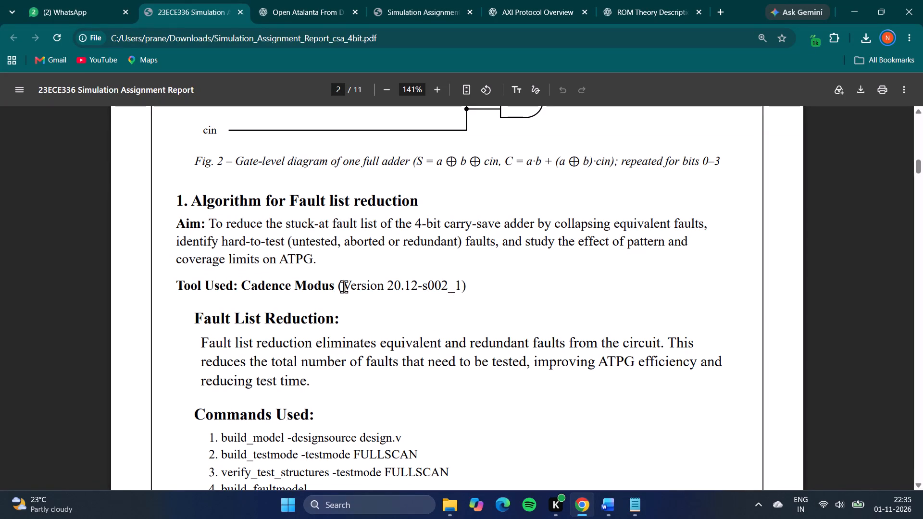
{"action": "scroll", "coordinate": [380, 294], "scroll_direction": "down", "scroll_amount": 1}
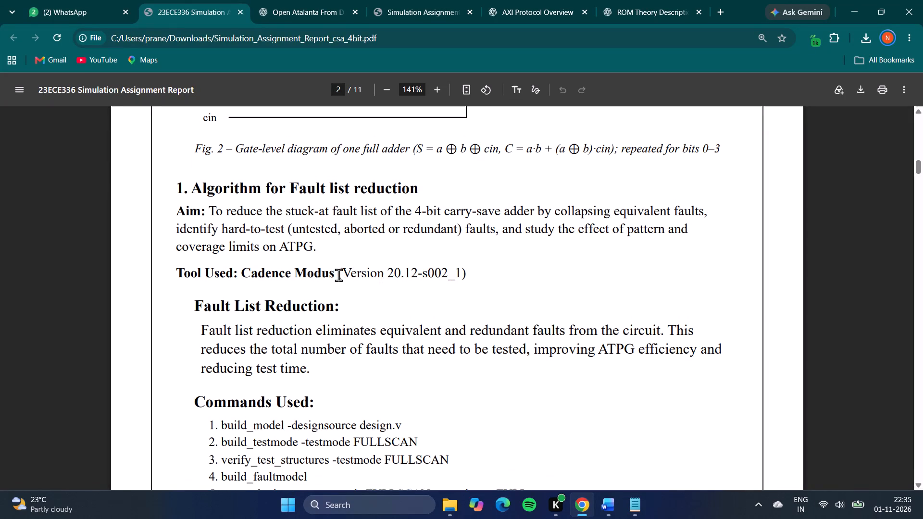
{"action": "left_click_drag", "start_coordinate": [338, 275], "coordinate": [474, 275]}
{"action": "key", "text": "ctrl+c"}
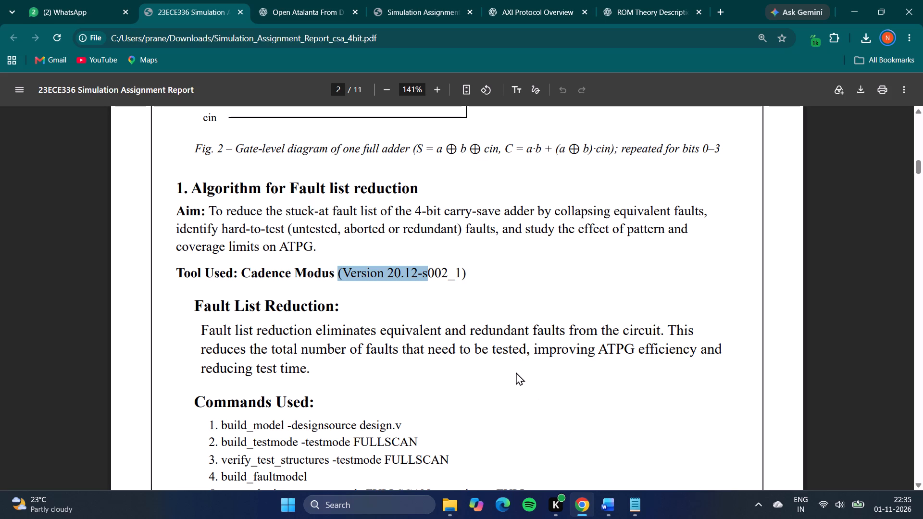
{"action": "left_click", "coordinate": [516, 372]}
Compare the "Commands Used" list in the reference PDF with the one in the Word report, including the 70percent experiment command.
{"action": "scroll", "coordinate": [270, 337], "scroll_direction": "down", "scroll_amount": 2}
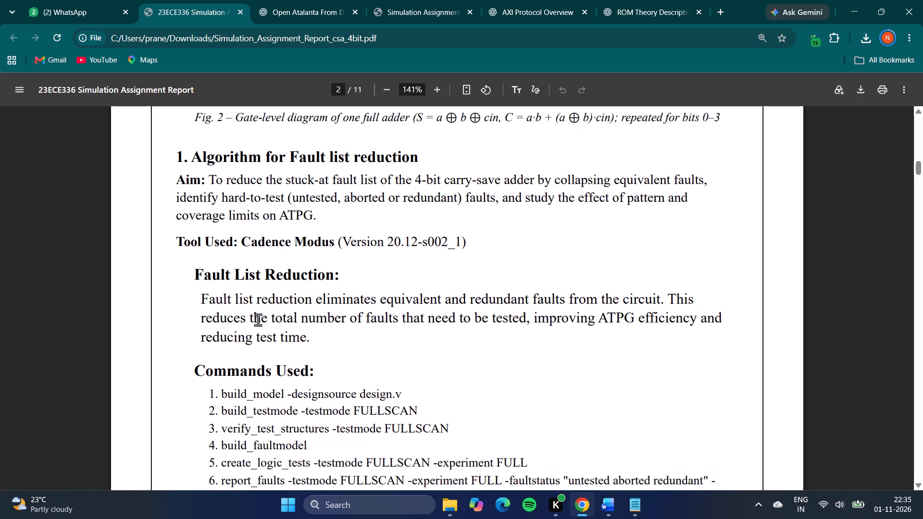
{"action": "scroll", "coordinate": [258, 320], "scroll_direction": "down", "scroll_amount": 2}
{"action": "scroll", "coordinate": [365, 366], "scroll_direction": "down", "scroll_amount": 1}
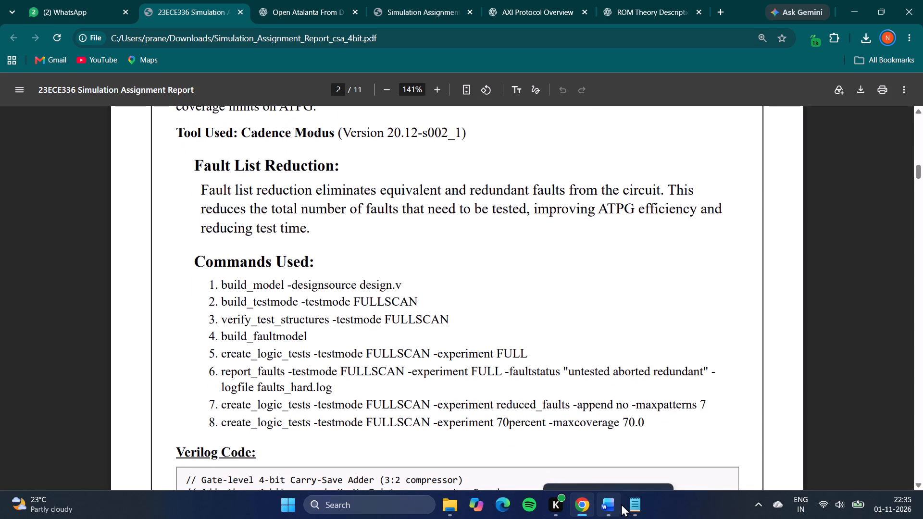
{"action": "left_click", "coordinate": [601, 457]}
{"action": "scroll", "coordinate": [406, 409], "scroll_direction": "down", "scroll_amount": 1}
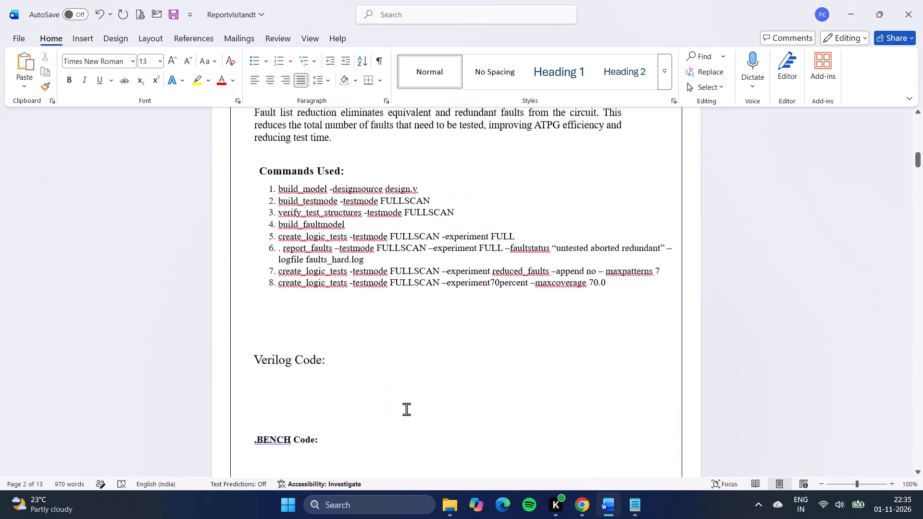
{"action": "scroll", "coordinate": [406, 409], "scroll_direction": "down", "scroll_amount": 1}
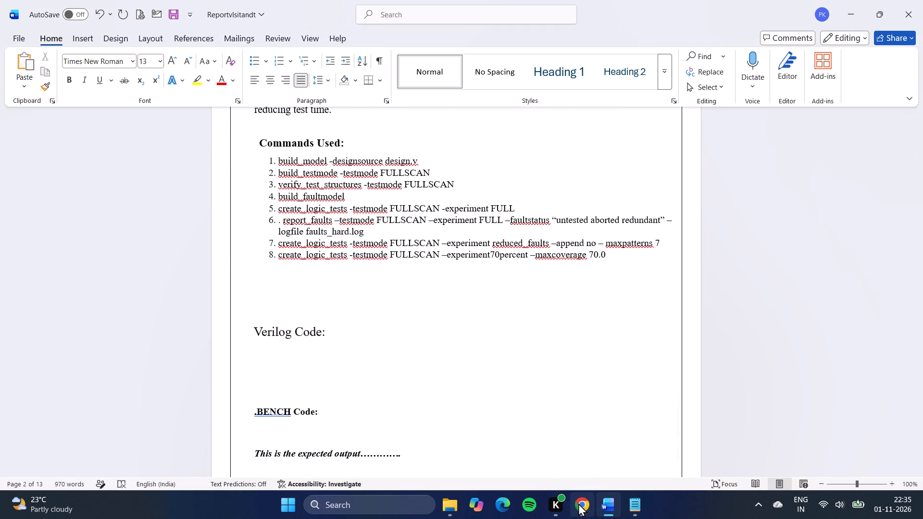
{"action": "left_click", "coordinate": [565, 422]}
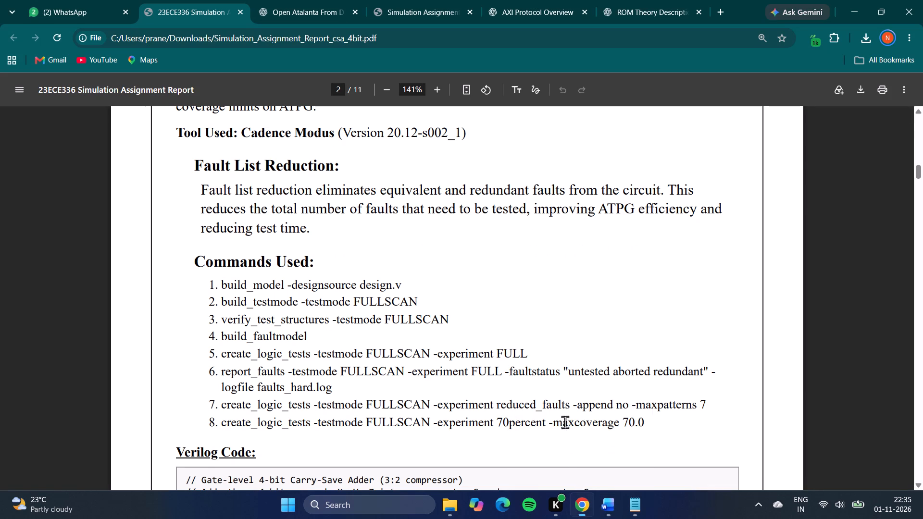
{"action": "scroll", "coordinate": [459, 400], "scroll_direction": "down", "scroll_amount": 1}
{"action": "left_click_drag", "start_coordinate": [492, 406], "coordinate": [647, 417]}
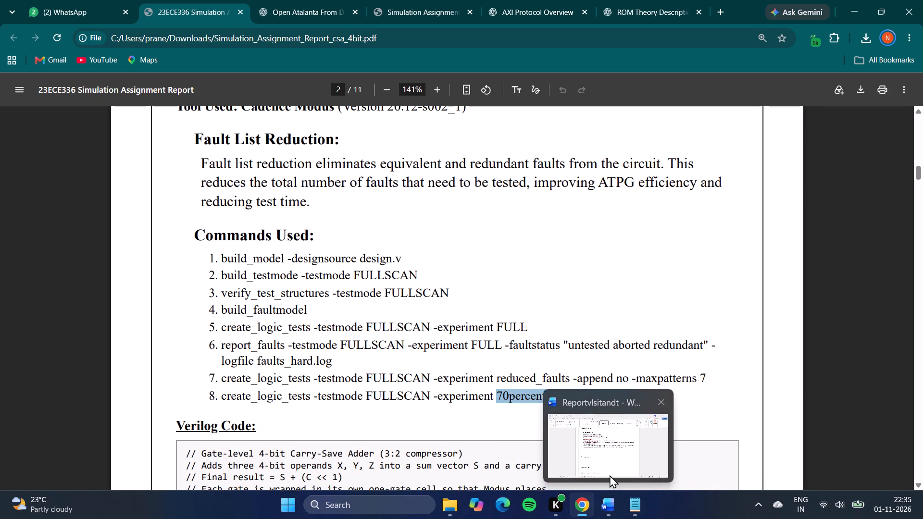
{"action": "left_click", "coordinate": [610, 475]}
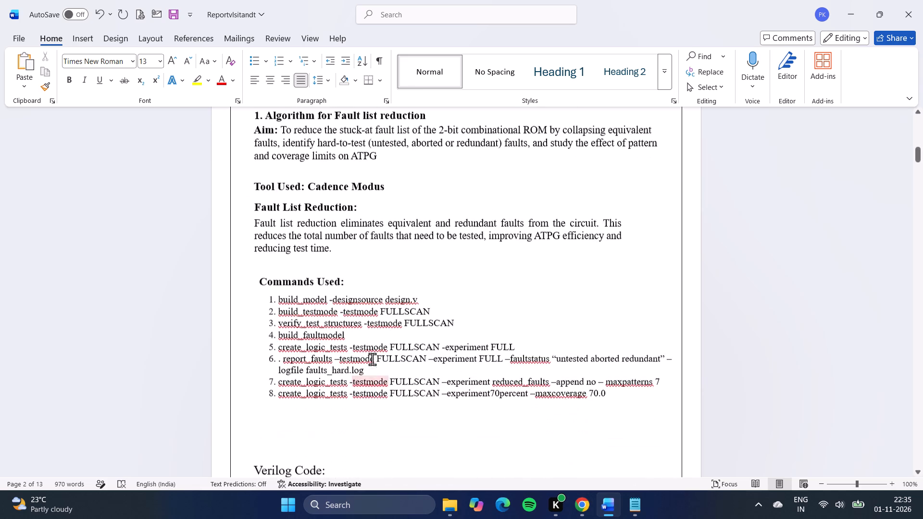
Compare the Verilog Code section of the Word report with the one in the reference report PDF in Chrome, examining its heading style and code listing.
{"action": "left_click_drag", "start_coordinate": [248, 150], "coordinate": [314, 167]}
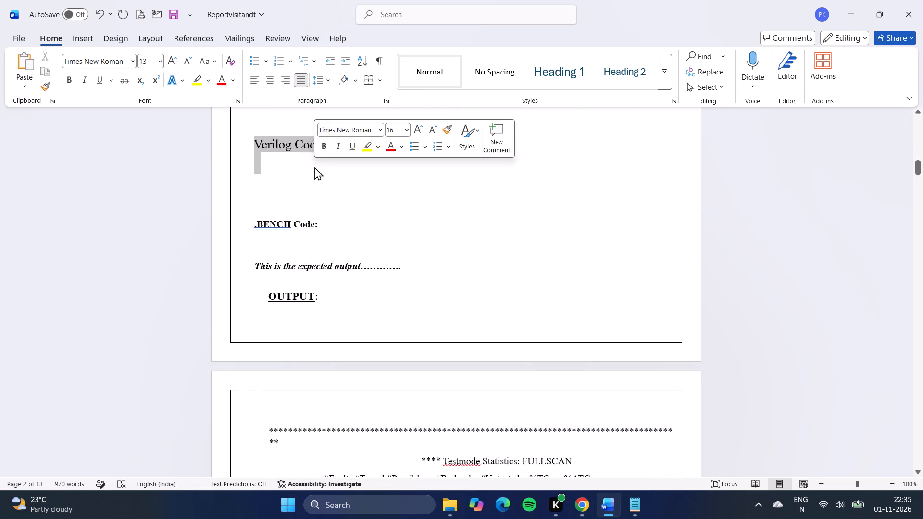
{"action": "left_click", "coordinate": [292, 152]}
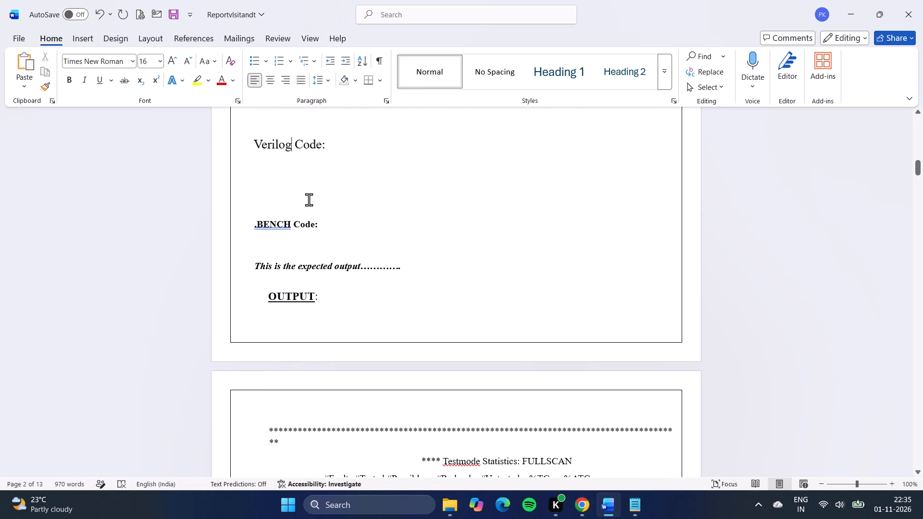
{"action": "left_click", "coordinate": [336, 159]}
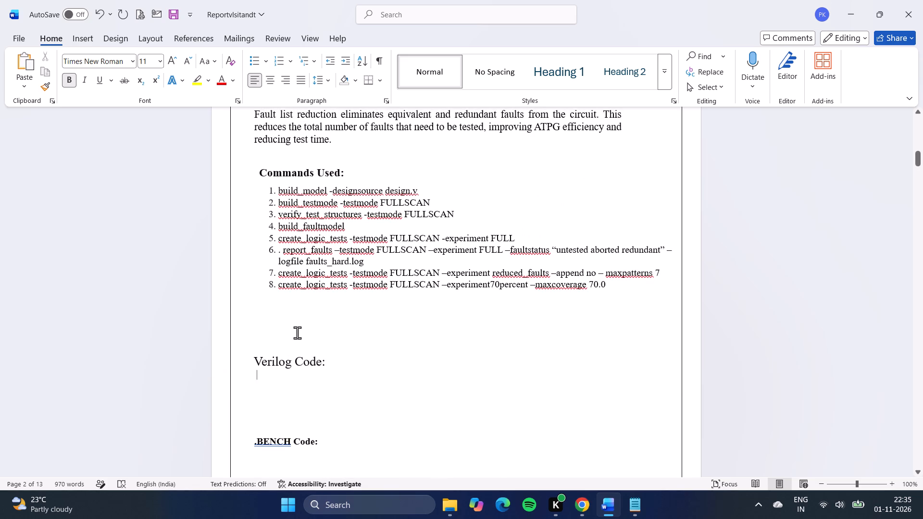
{"action": "left_click", "coordinate": [583, 505]}
{"action": "scroll", "coordinate": [428, 372], "scroll_direction": "down", "scroll_amount": 4}
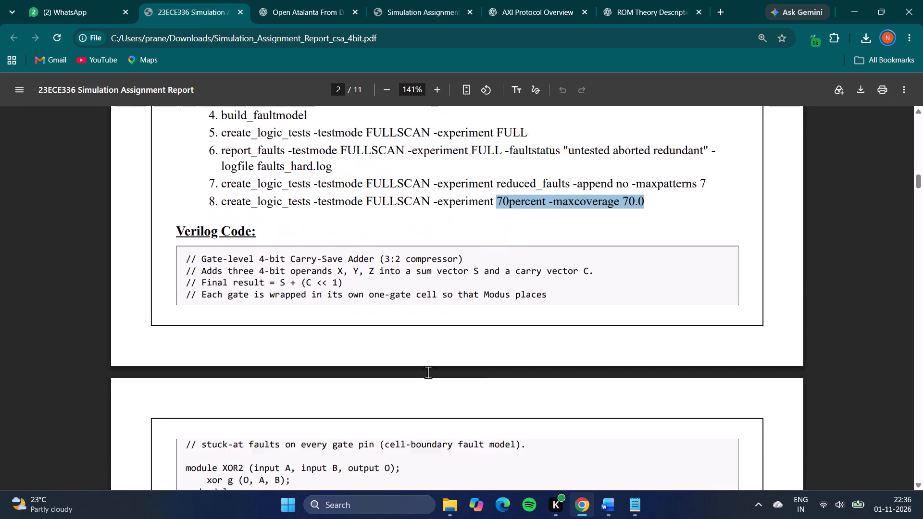
{"action": "scroll", "coordinate": [428, 372], "scroll_direction": "down", "scroll_amount": 2}
{"action": "scroll", "coordinate": [359, 239], "scroll_direction": "down", "scroll_amount": 1}
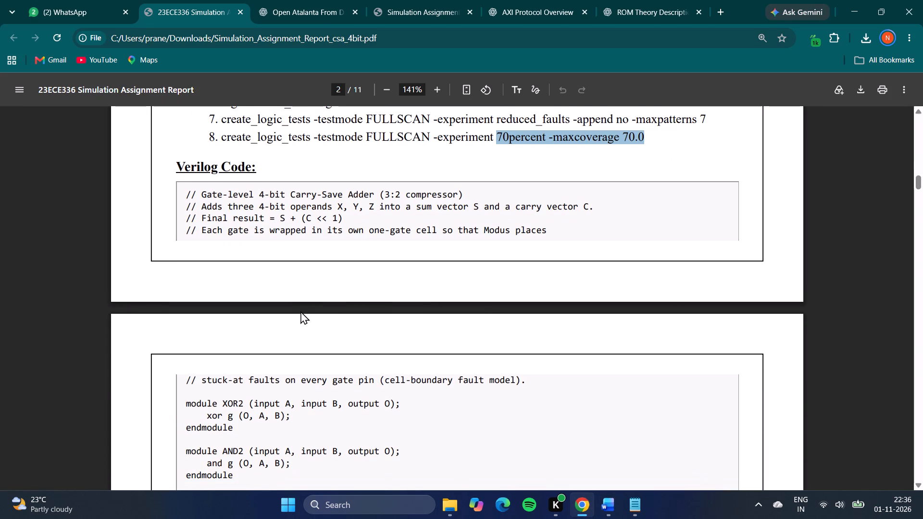
{"action": "scroll", "coordinate": [300, 311], "scroll_direction": "down", "scroll_amount": 2}
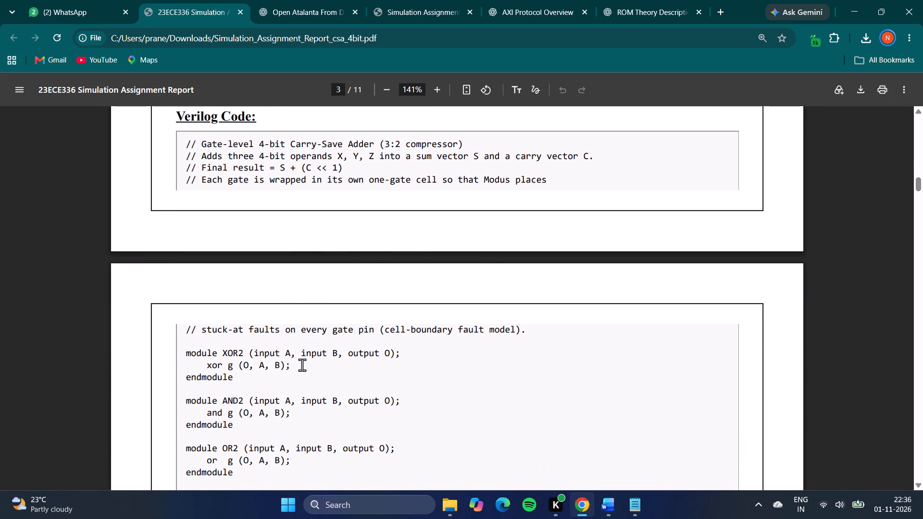
{"action": "scroll", "coordinate": [302, 365], "scroll_direction": "down", "scroll_amount": 1}
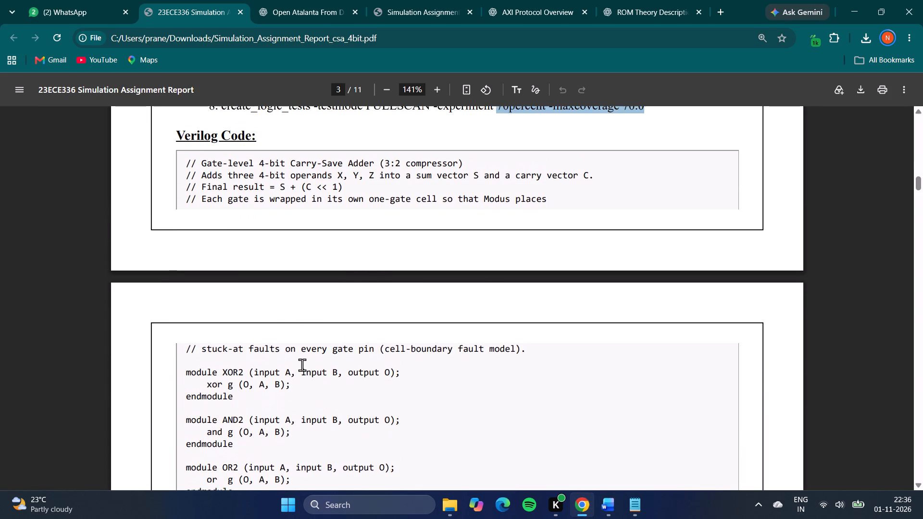
{"action": "scroll", "coordinate": [302, 365], "scroll_direction": "down", "scroll_amount": 1}
{"action": "left_click", "coordinate": [302, 365]}
{"action": "scroll", "coordinate": [302, 365], "scroll_direction": "up", "scroll_amount": 1}
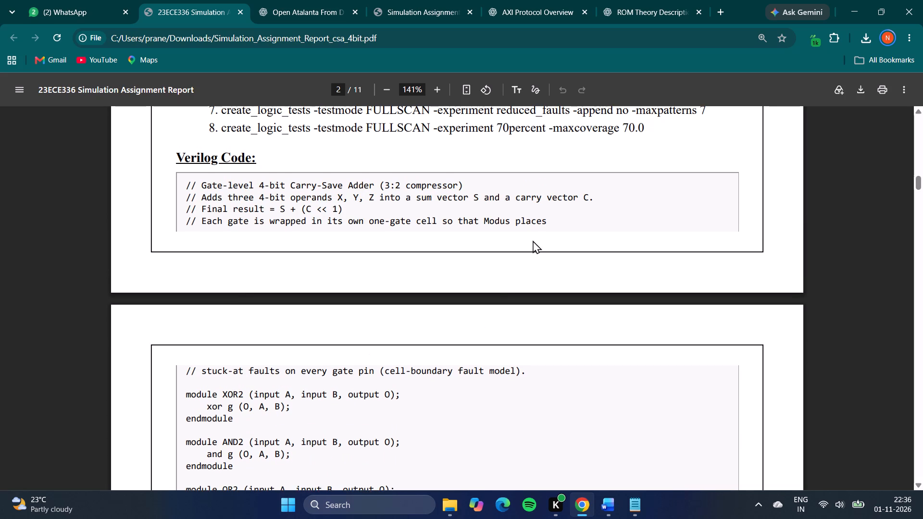
{"action": "scroll", "coordinate": [523, 219], "scroll_direction": "down", "scroll_amount": 1}
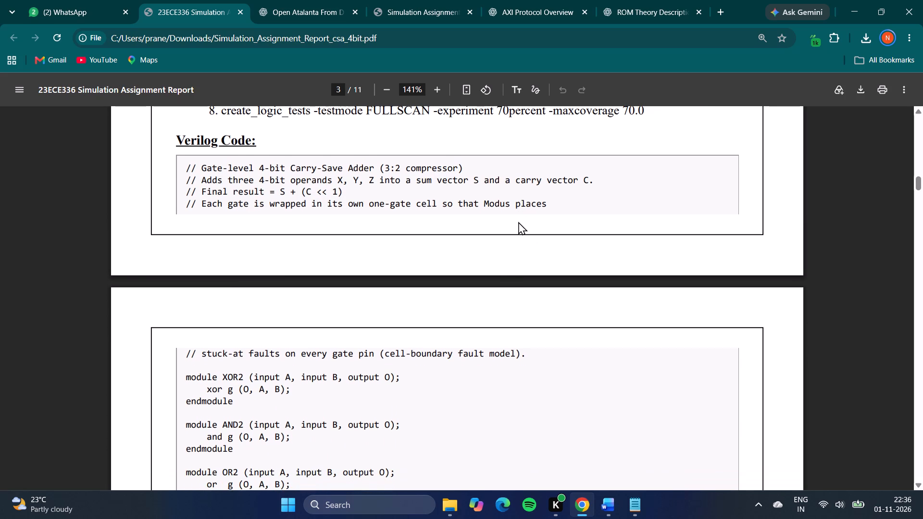
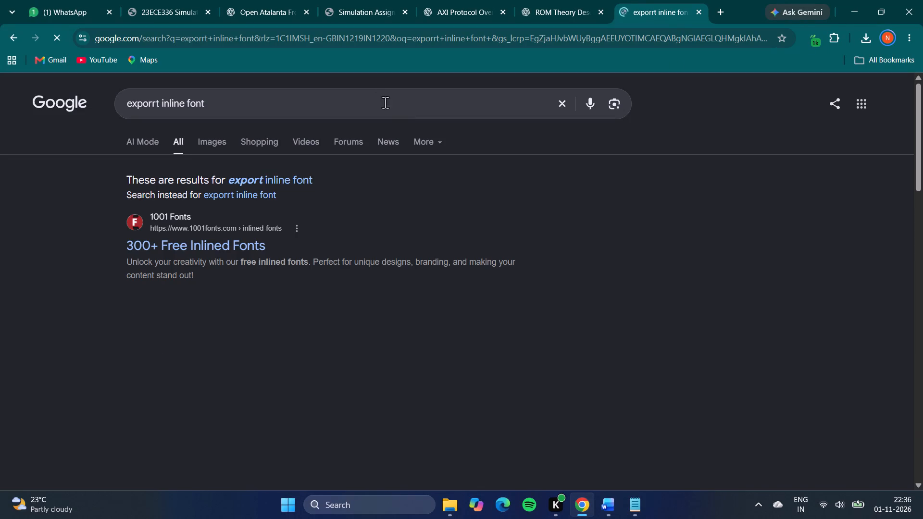
Open the Typeface App "Export font files" page from the search results for exporting an inline font.
{"action": "scroll", "coordinate": [219, 251], "scroll_direction": "down", "scroll_amount": 4}
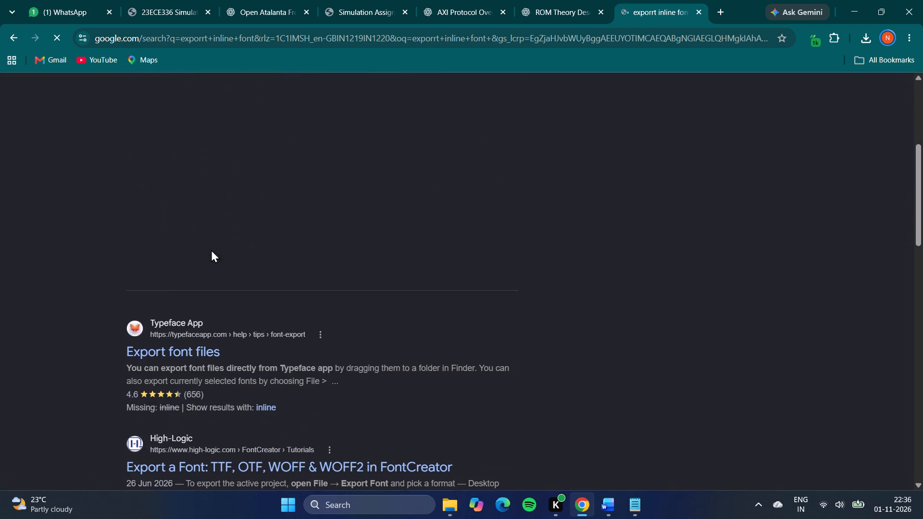
{"action": "left_click", "coordinate": [164, 354]}
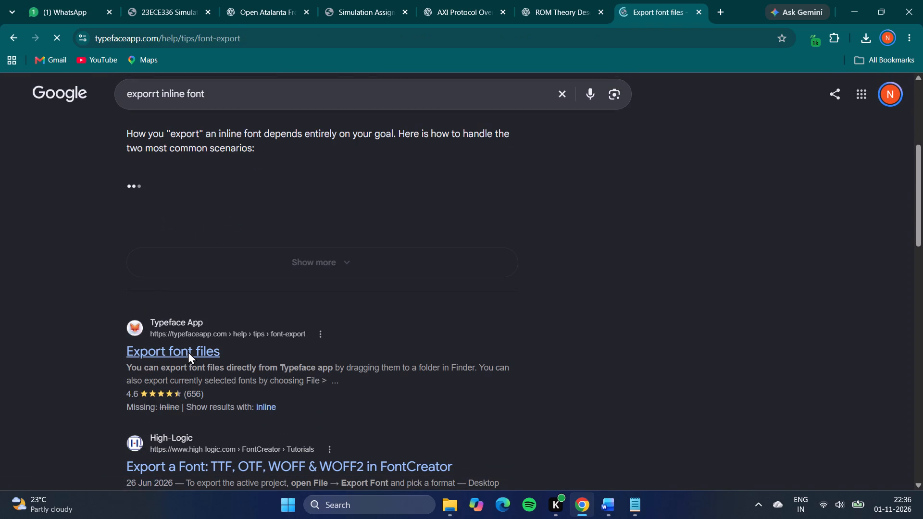
Open the Typeface App search result "Export font files" and look through its instructions on exporting fonts.
{"action": "left_click", "coordinate": [188, 351]}
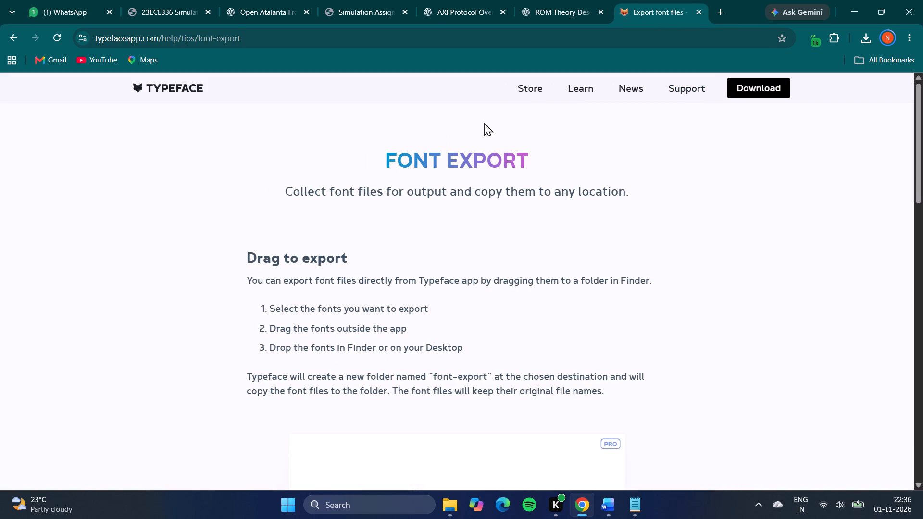
{"action": "scroll", "coordinate": [432, 436], "scroll_direction": "down", "scroll_amount": 1}
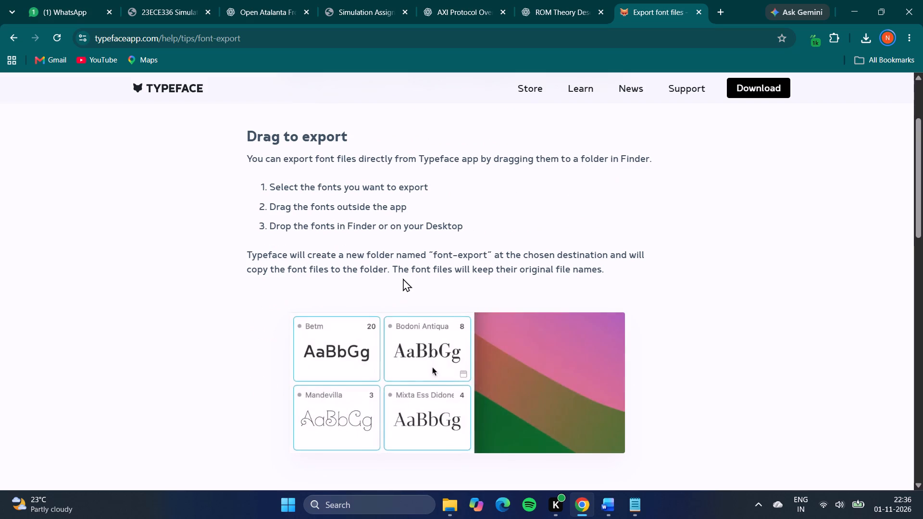
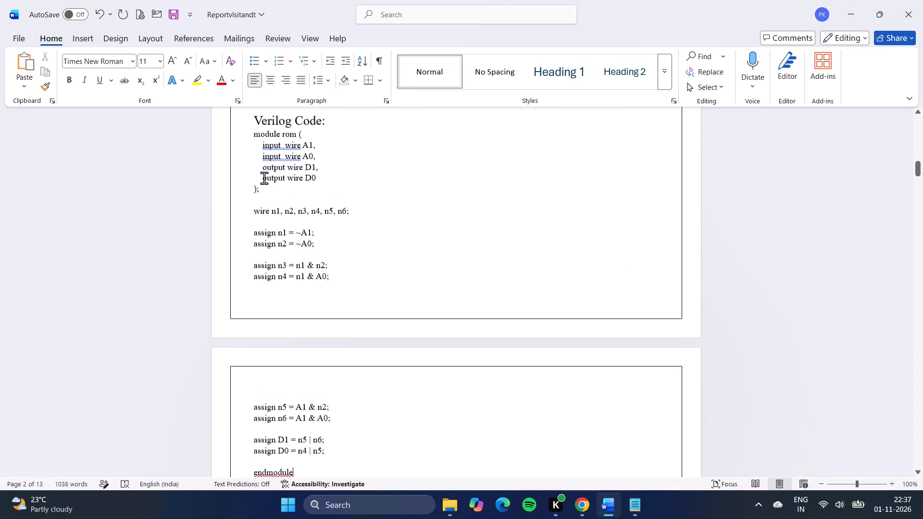
Add a paragraph break between the "Verilog Code:" heading and the first line of the ROM module.
{"action": "left_click", "coordinate": [251, 140]}
{"action": "key", "text": "Return"}
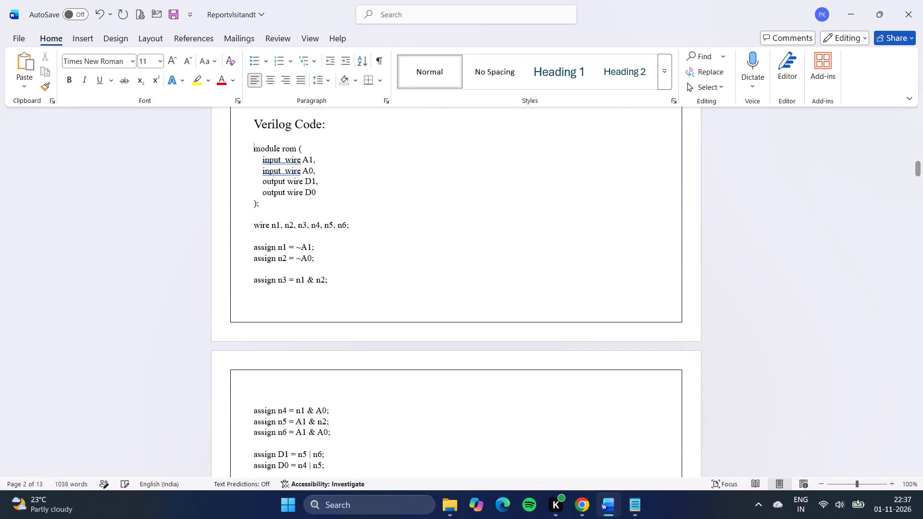
Set the font size of the whole Verilog listing, from "module rom (" through "endmodule", to 13.
{"action": "left_click_drag", "start_coordinate": [249, 148], "coordinate": [311, 371]}
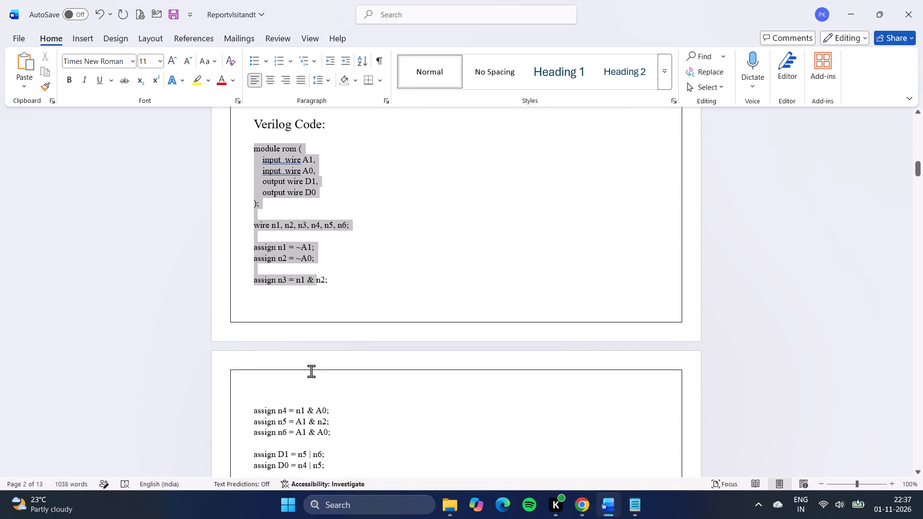
{"action": "left_click_drag", "start_coordinate": [311, 371], "coordinate": [324, 457]}
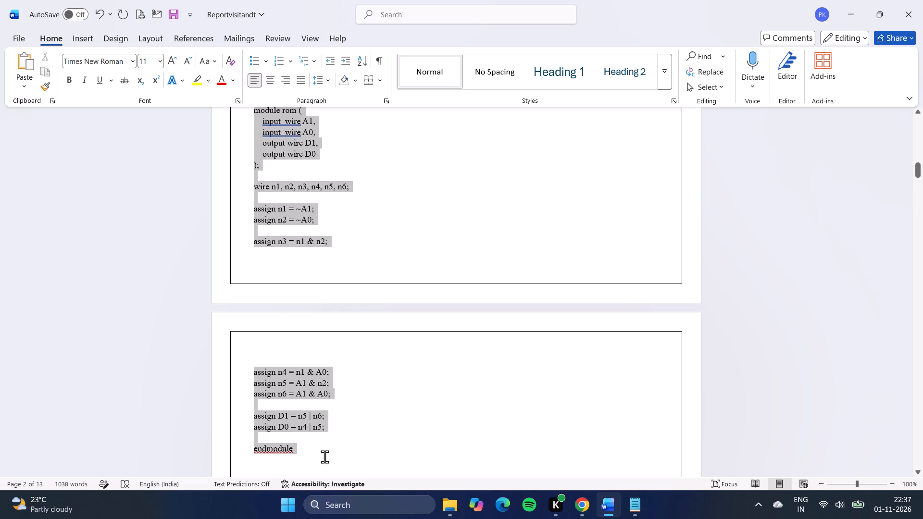
{"action": "left_click_drag", "start_coordinate": [324, 457], "coordinate": [307, 452]}
{"action": "left_click", "coordinate": [390, 415]}
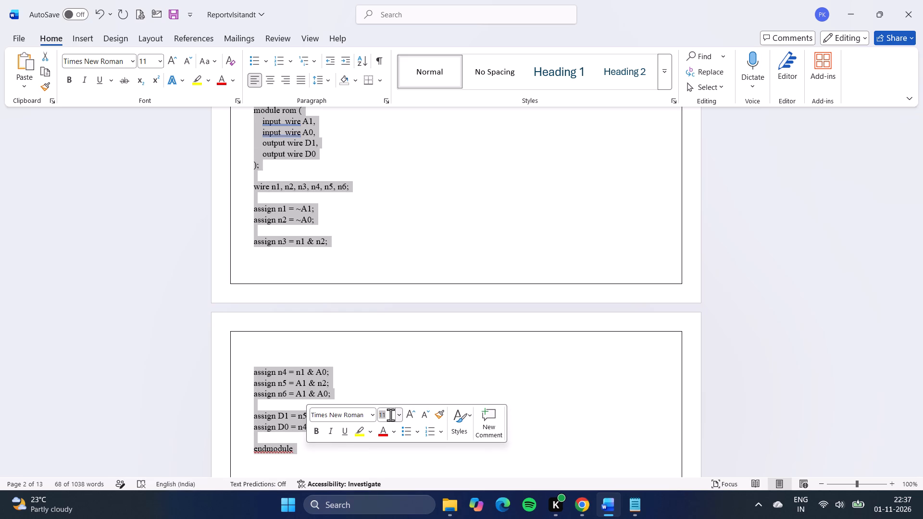
{"action": "key", "text": "BackSpace"}
{"action": "type", "text": "13"}
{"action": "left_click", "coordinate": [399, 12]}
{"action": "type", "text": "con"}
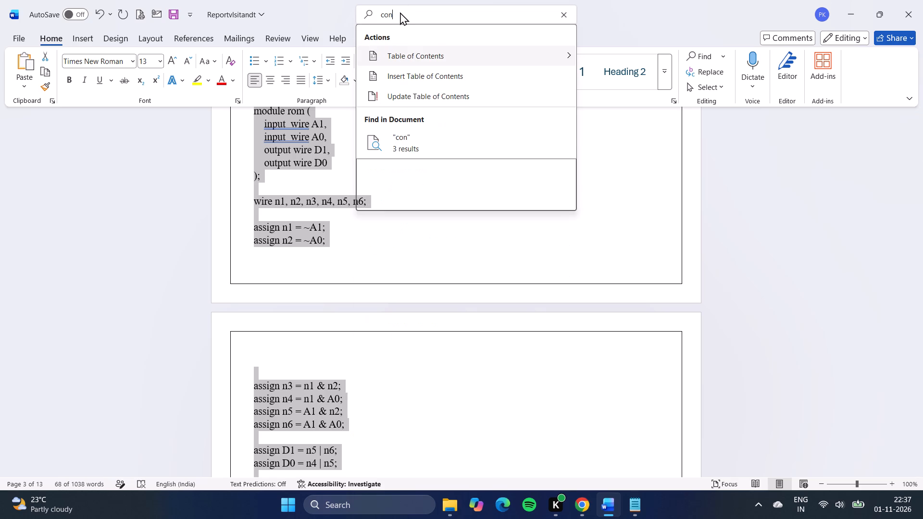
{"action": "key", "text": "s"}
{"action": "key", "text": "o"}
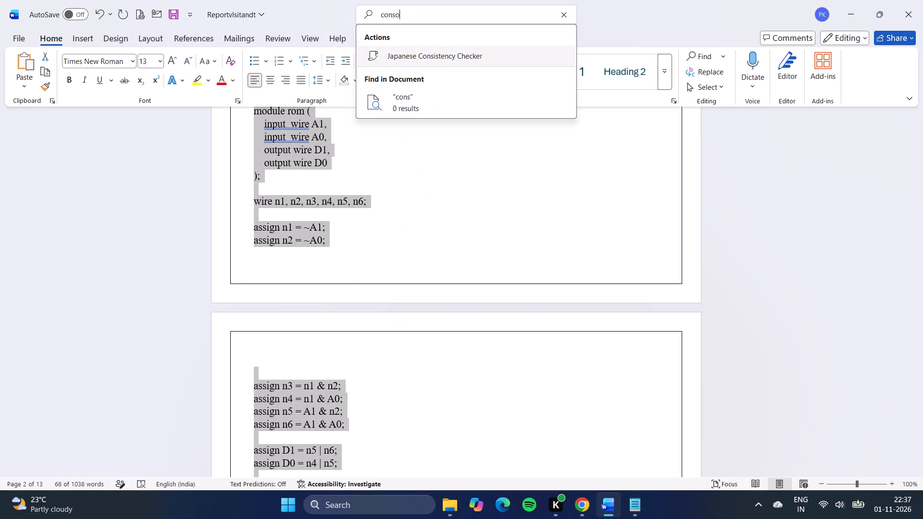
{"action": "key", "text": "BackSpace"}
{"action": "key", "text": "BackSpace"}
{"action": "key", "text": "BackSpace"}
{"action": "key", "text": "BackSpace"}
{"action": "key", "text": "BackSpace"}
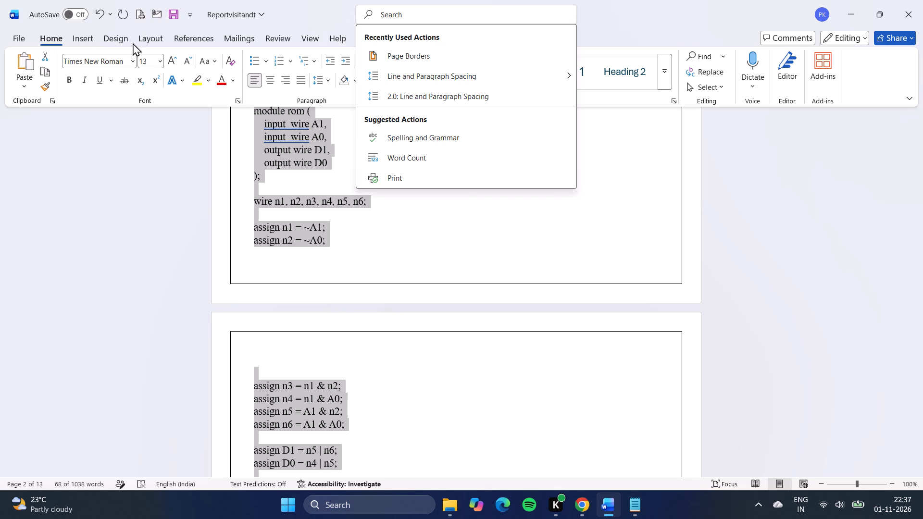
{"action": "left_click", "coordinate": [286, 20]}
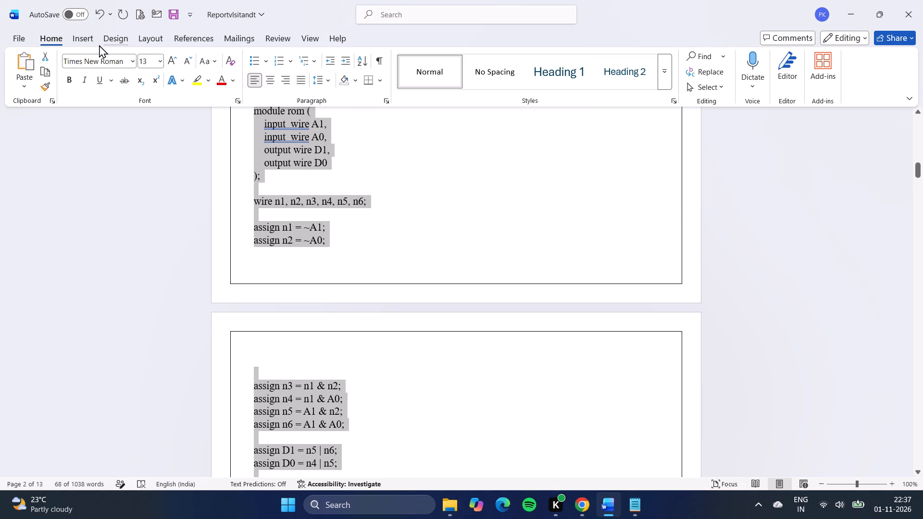
Insert a Simple Text Box beside the Verilog code and undo the attempted adjustment of its lower edge.
{"action": "left_click", "coordinate": [87, 41]}
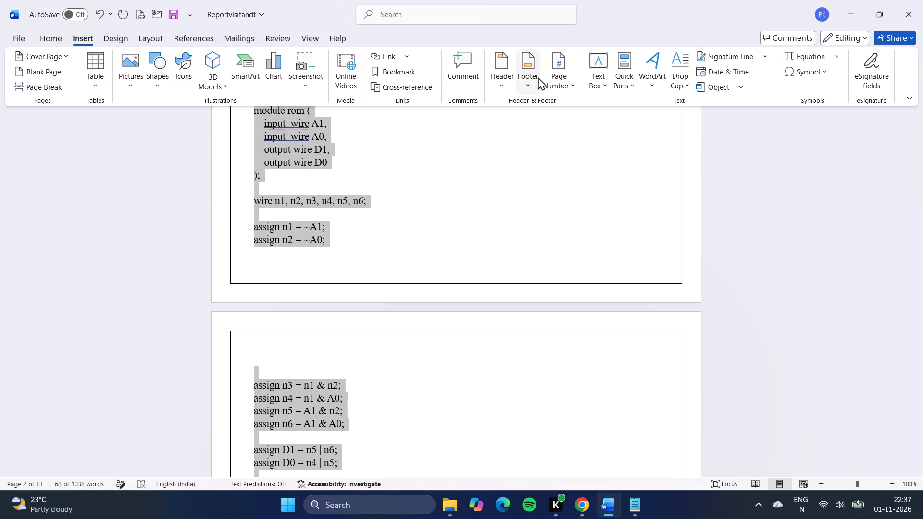
{"action": "left_click", "coordinate": [599, 80]}
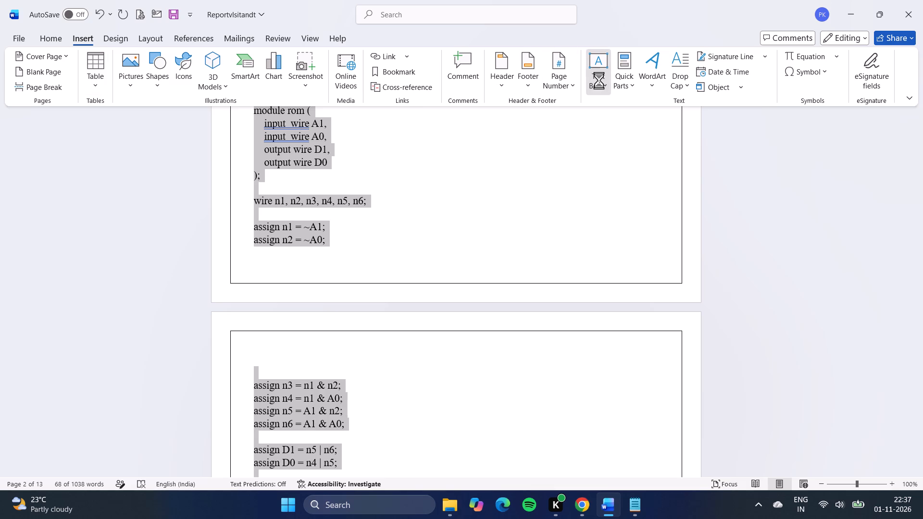
{"action": "left_click", "coordinate": [630, 147]}
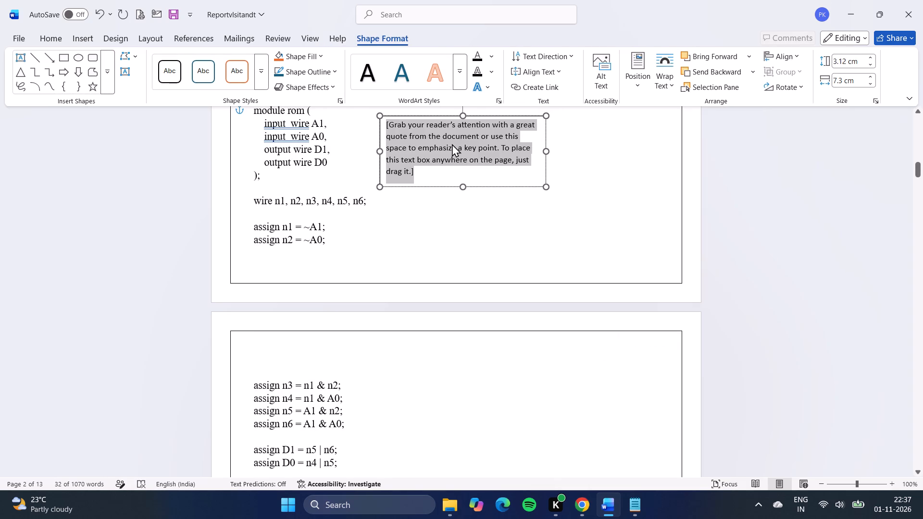
{"action": "left_click_drag", "start_coordinate": [464, 187], "coordinate": [473, 321]}
{"action": "key", "text": "ctrl+z"}
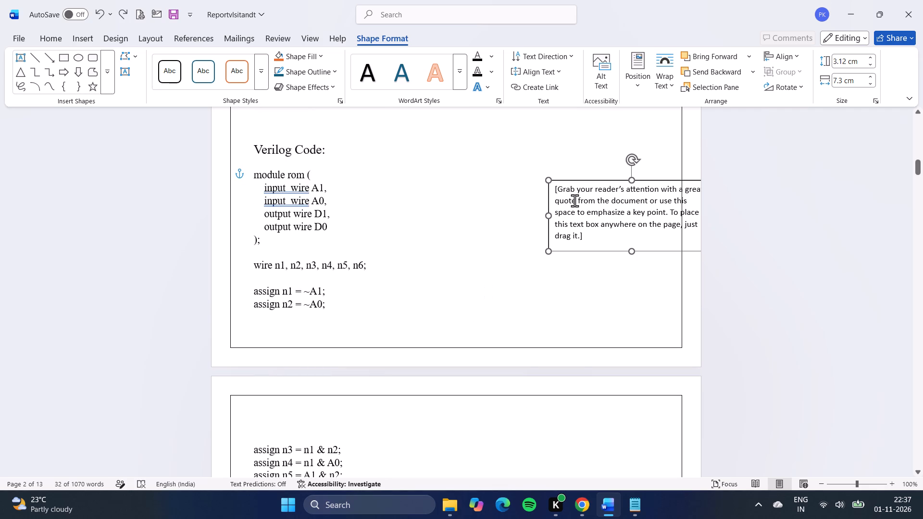
Cut the entire Verilog listing through "endmodule", together with the text box anchored to it.
{"action": "left_click_drag", "start_coordinate": [247, 173], "coordinate": [339, 460]}
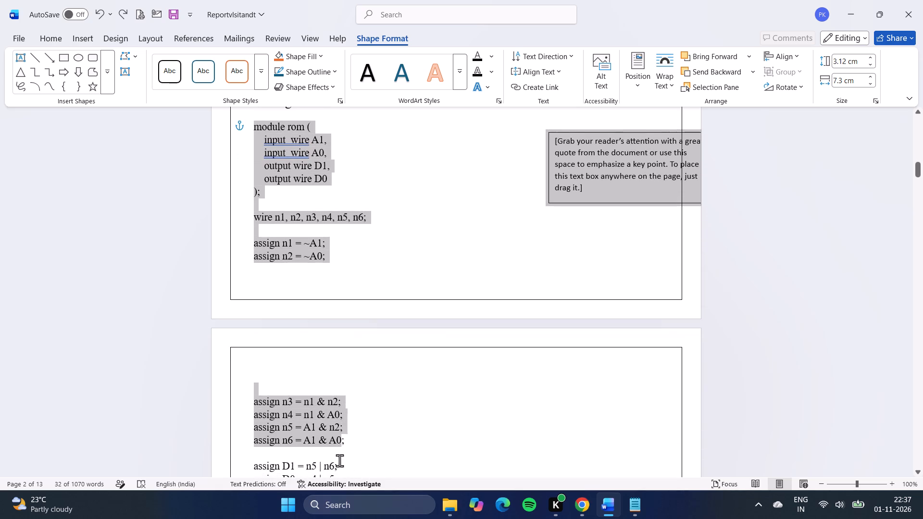
{"action": "left_click_drag", "start_coordinate": [339, 460], "coordinate": [302, 236]}
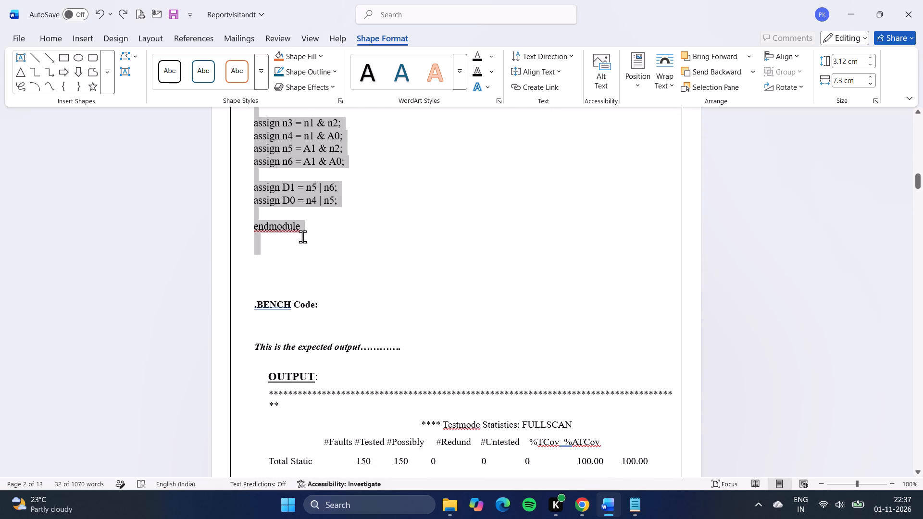
{"action": "left_click_drag", "start_coordinate": [302, 236], "coordinate": [303, 232]}
{"action": "key", "text": "ctrl+c"}
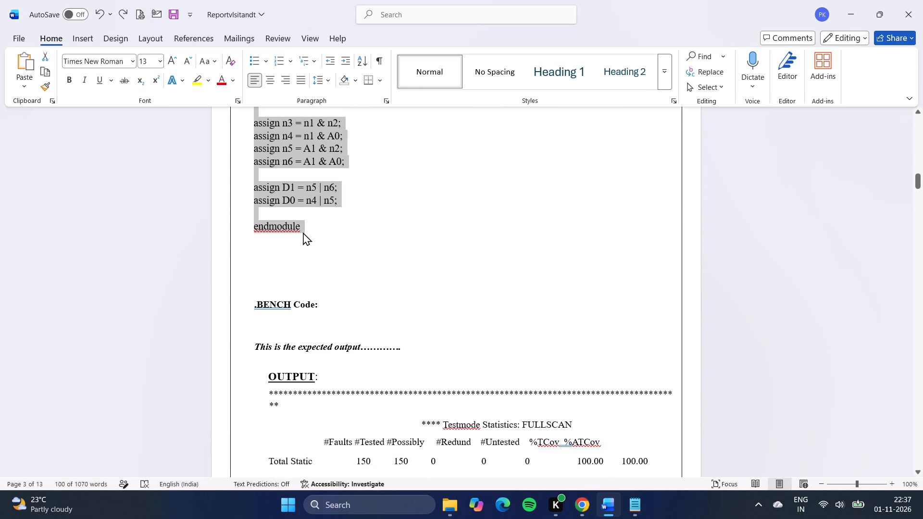
{"action": "key", "text": "ctrl+x"}
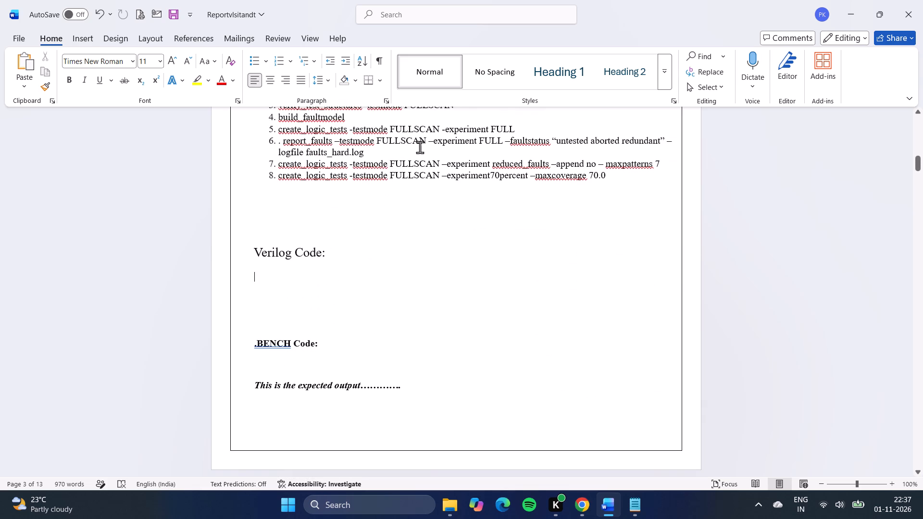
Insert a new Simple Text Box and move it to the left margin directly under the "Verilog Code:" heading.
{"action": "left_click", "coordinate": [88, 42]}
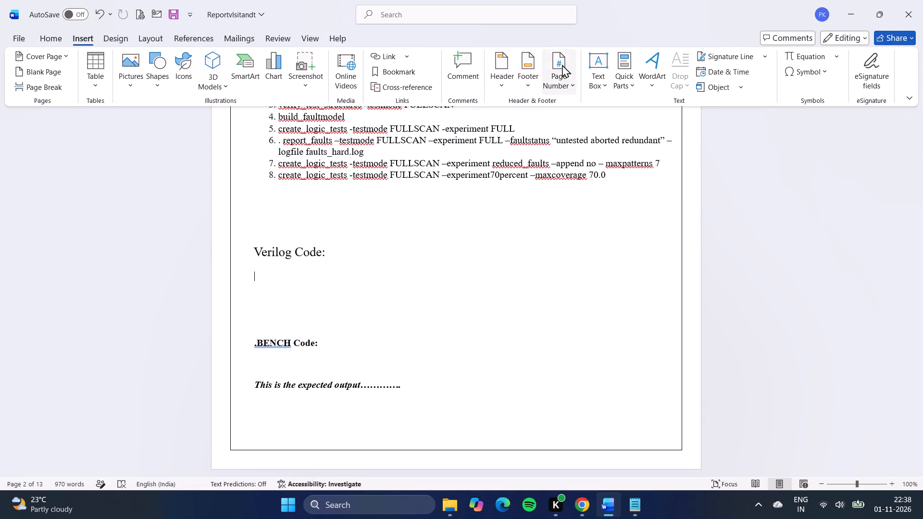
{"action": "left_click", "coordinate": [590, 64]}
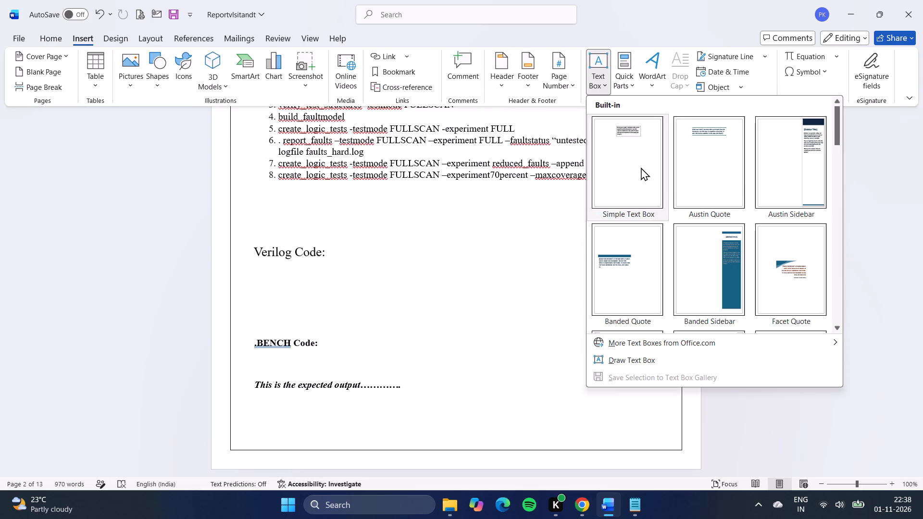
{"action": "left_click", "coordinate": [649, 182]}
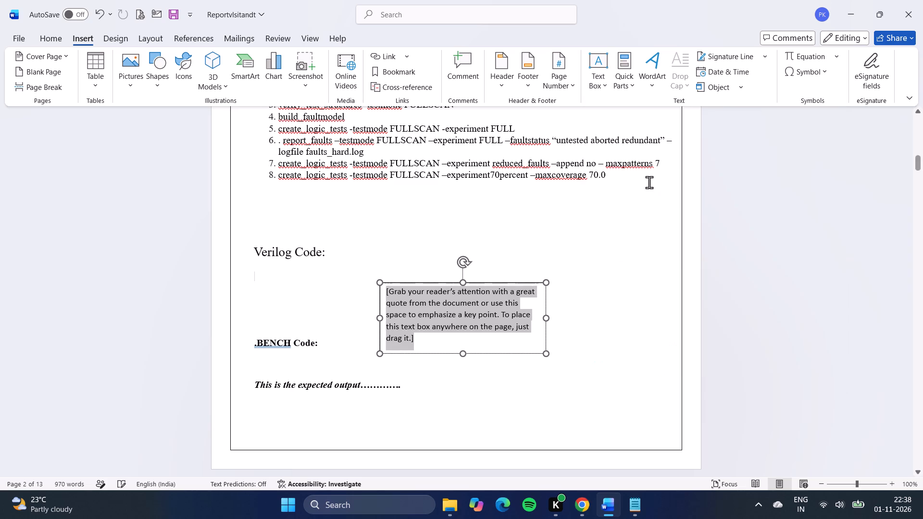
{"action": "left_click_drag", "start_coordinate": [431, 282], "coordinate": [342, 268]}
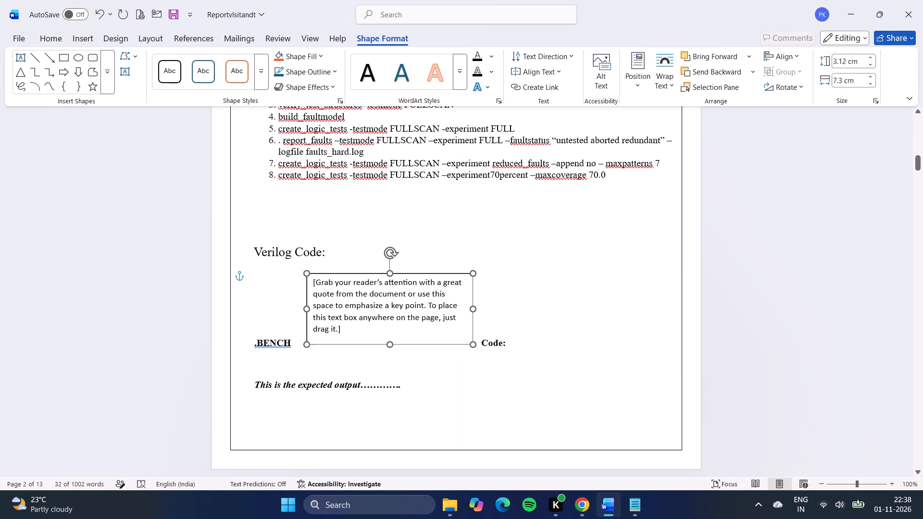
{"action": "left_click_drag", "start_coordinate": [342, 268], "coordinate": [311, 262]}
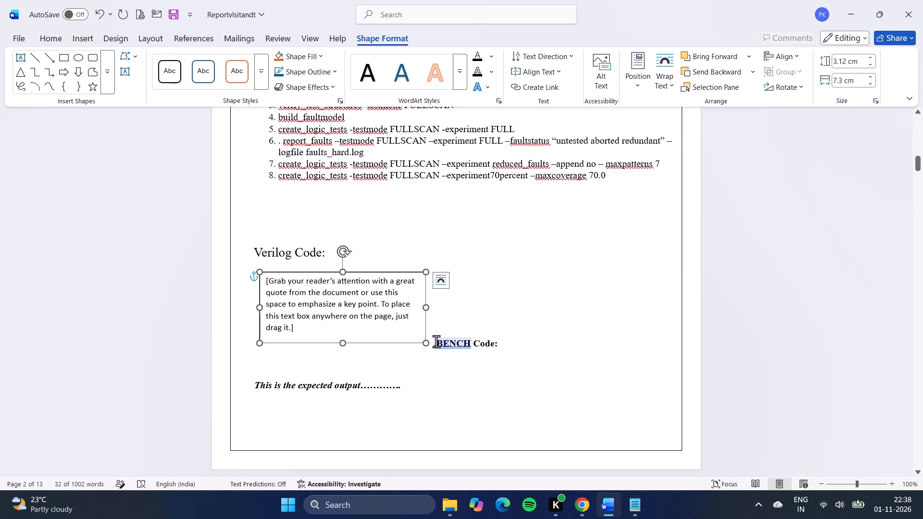
Break the ".BENCH Code:" heading after its leading period so "BENCH Code:" starts on a new line.
{"action": "left_click", "coordinate": [436, 341]}
{"action": "key", "text": "Return"}
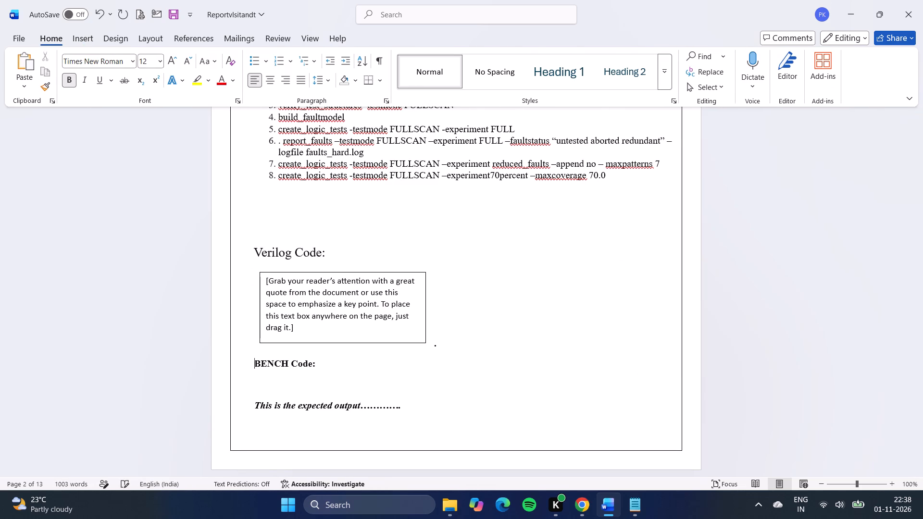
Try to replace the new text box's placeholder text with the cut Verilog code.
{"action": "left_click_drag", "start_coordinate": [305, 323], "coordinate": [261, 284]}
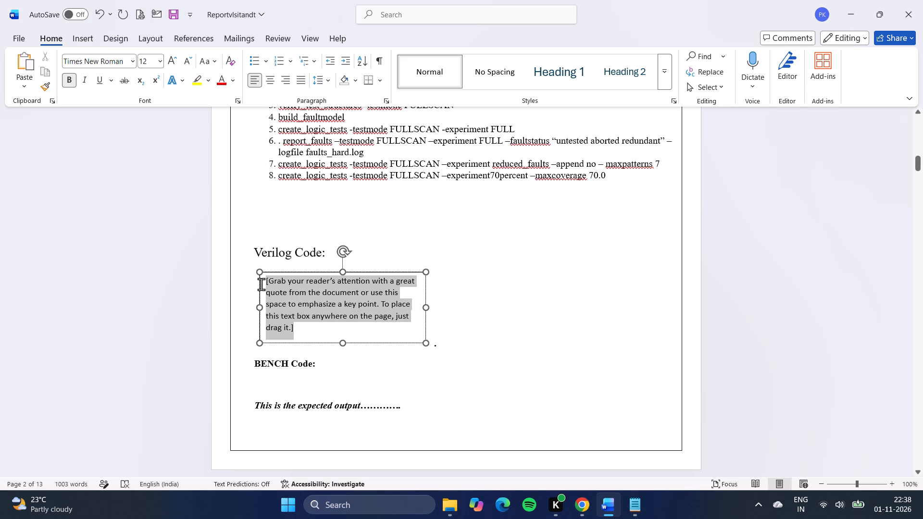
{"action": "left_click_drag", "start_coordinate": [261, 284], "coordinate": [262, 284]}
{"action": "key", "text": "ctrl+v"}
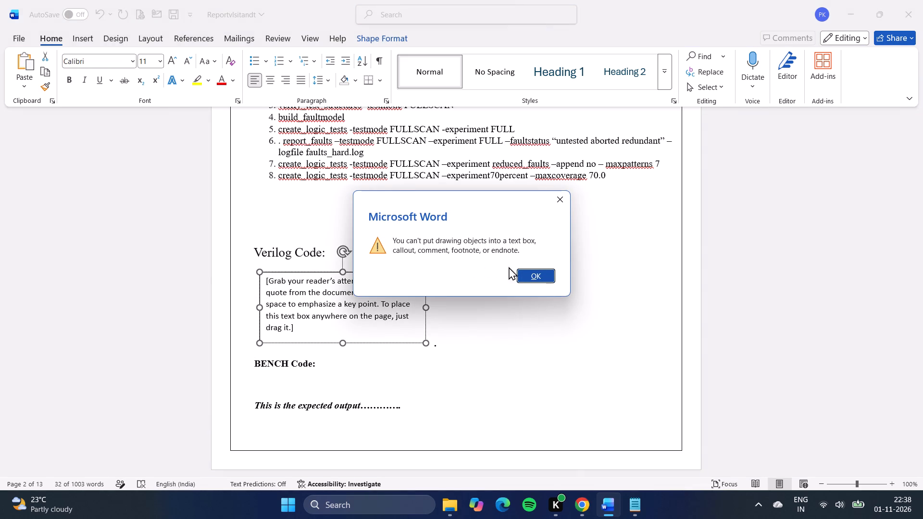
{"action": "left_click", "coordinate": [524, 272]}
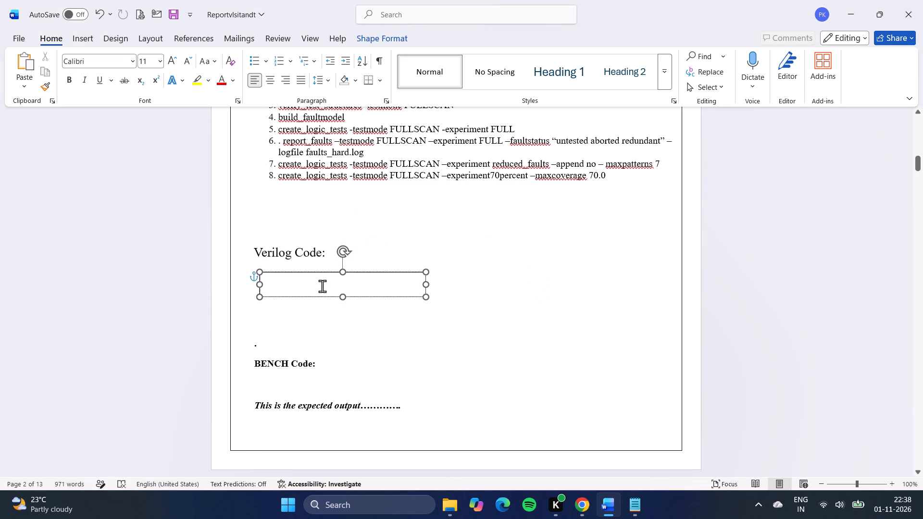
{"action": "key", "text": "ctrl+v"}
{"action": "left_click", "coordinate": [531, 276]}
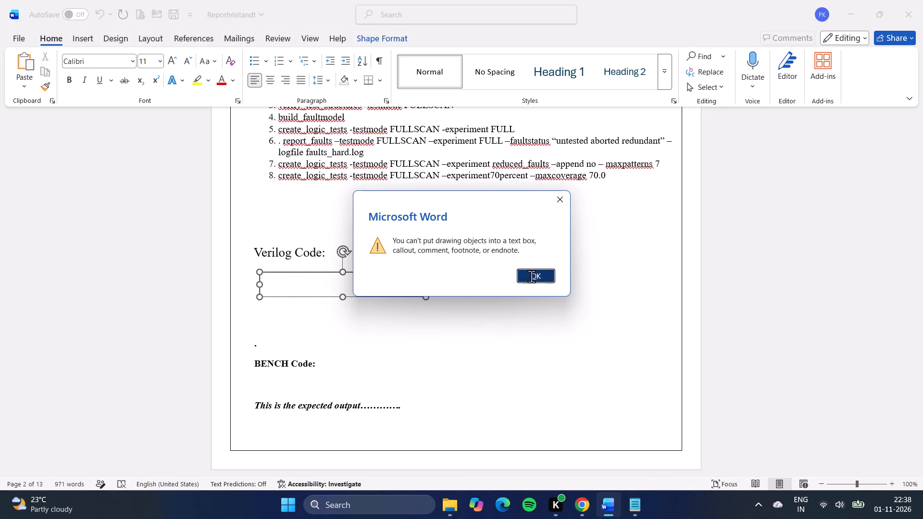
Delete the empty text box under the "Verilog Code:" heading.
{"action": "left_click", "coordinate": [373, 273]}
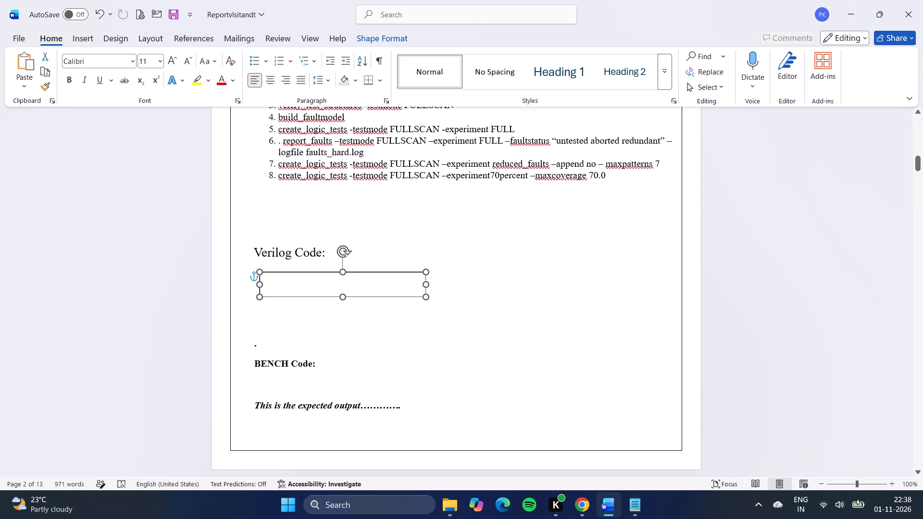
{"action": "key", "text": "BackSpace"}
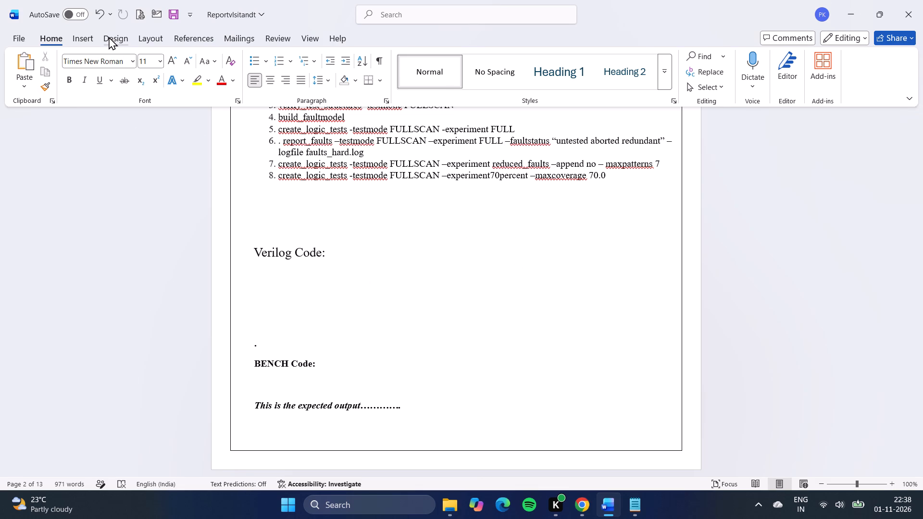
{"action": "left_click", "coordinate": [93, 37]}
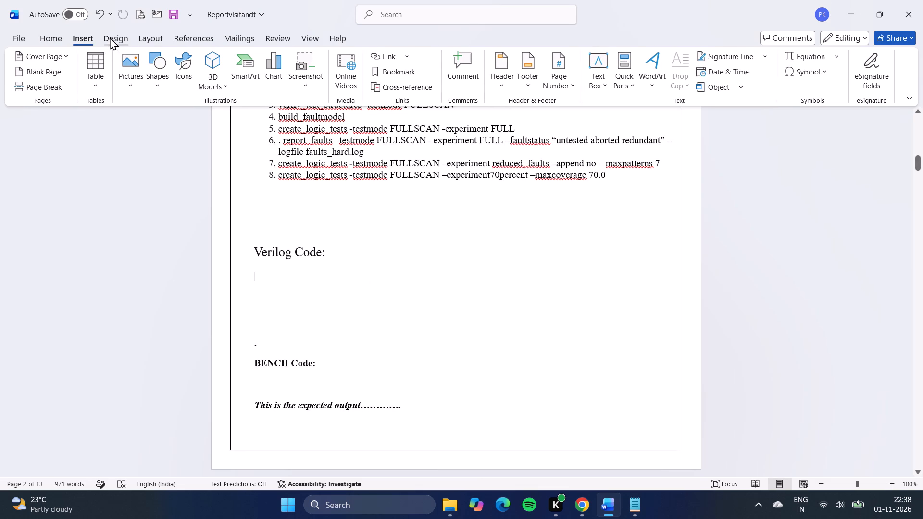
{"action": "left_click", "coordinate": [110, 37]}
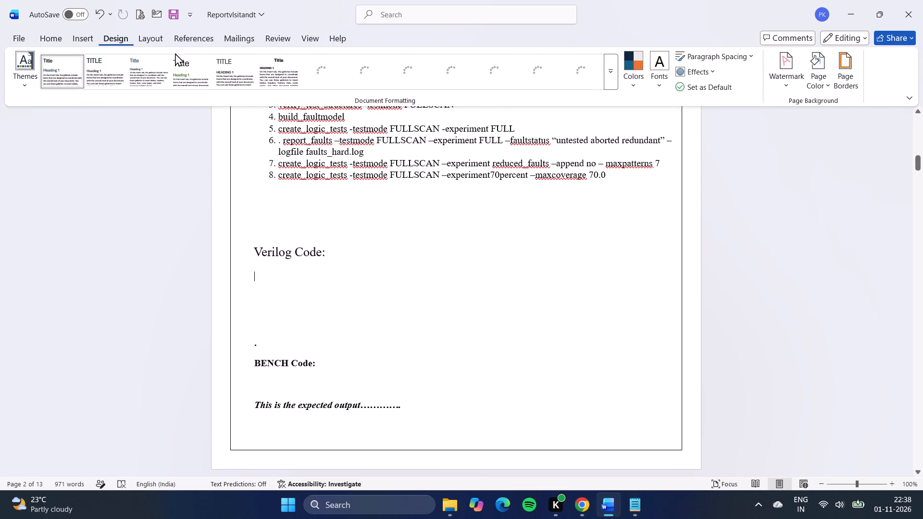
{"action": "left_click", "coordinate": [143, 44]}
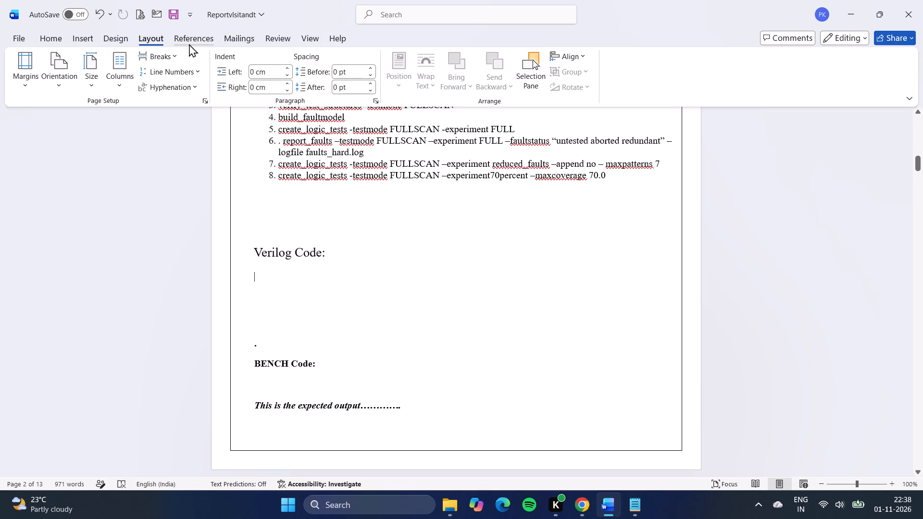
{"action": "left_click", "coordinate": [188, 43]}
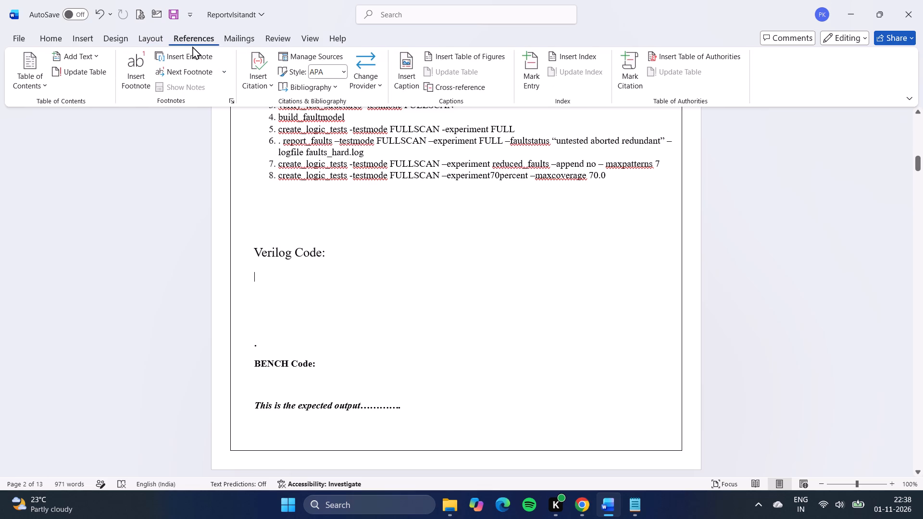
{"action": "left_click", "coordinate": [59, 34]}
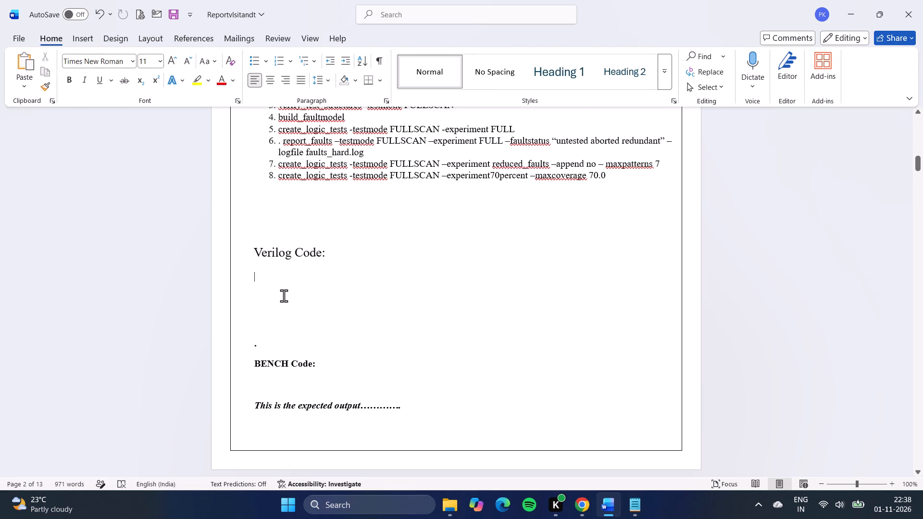
Paste the cut Verilog code back into the document body below the "Verilog Code:" heading.
{"action": "left_click", "coordinate": [284, 296]}
{"action": "key", "text": "ctrl+v"}
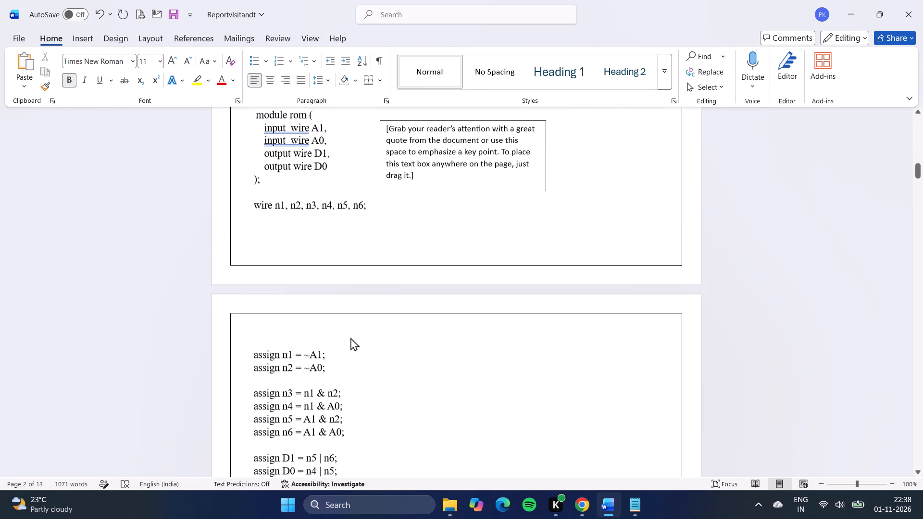
Delete the placeholder quote text box beside the Verilog module's input and output declarations.
{"action": "left_click", "coordinate": [469, 188]}
{"action": "key", "text": "BackSpace"}
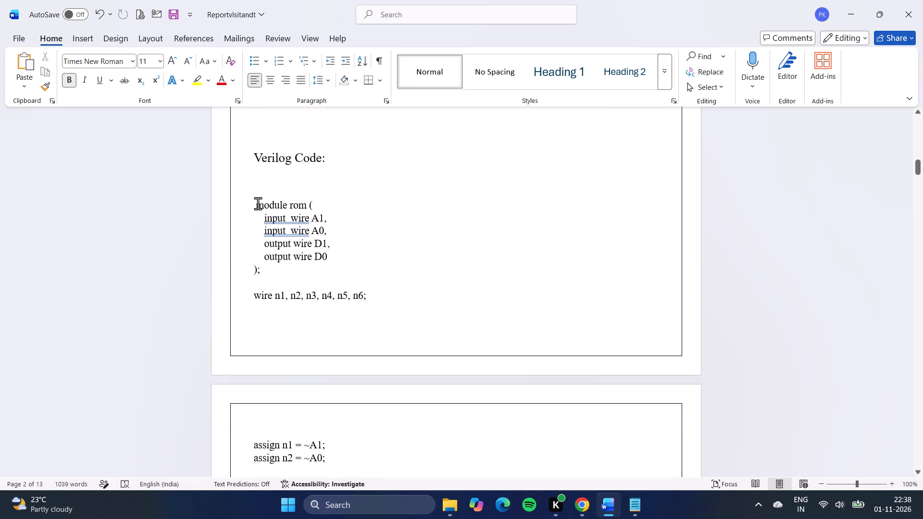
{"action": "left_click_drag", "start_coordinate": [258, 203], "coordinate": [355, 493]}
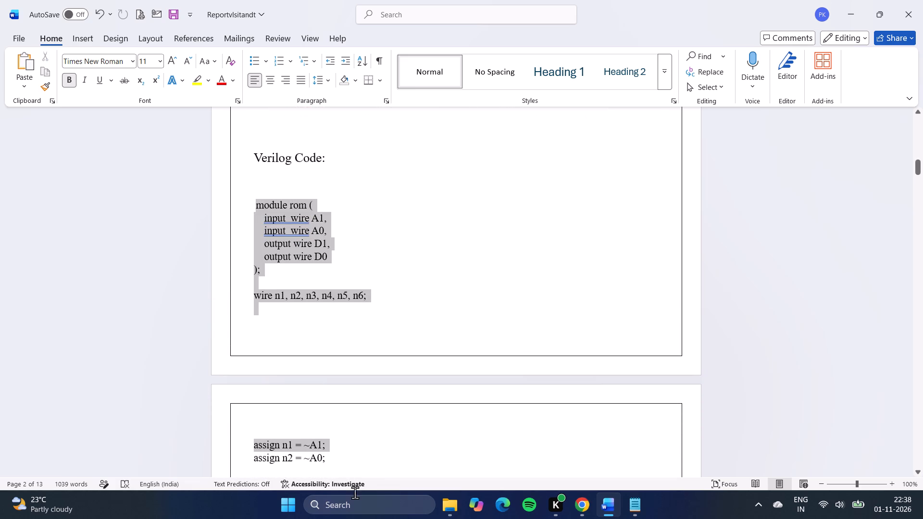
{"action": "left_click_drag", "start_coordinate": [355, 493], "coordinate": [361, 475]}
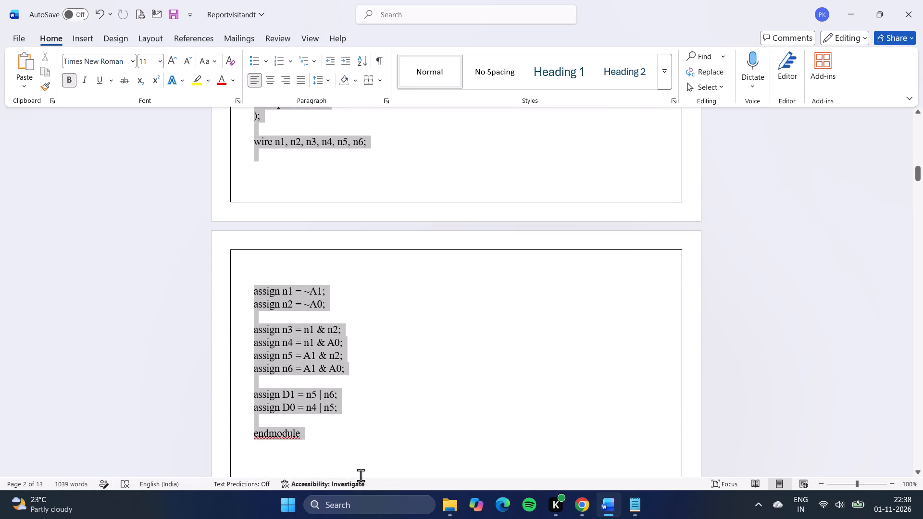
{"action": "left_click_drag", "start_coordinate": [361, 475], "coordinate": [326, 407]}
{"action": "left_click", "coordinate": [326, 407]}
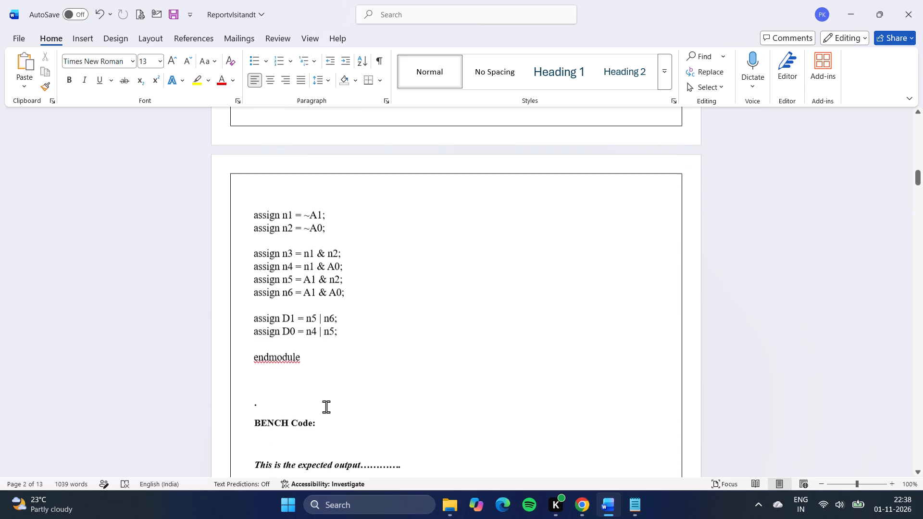
Delete the stray period and its empty line above the "BENCH Code:" heading.
{"action": "left_click", "coordinate": [264, 295]}
{"action": "key", "text": "BackSpace"}
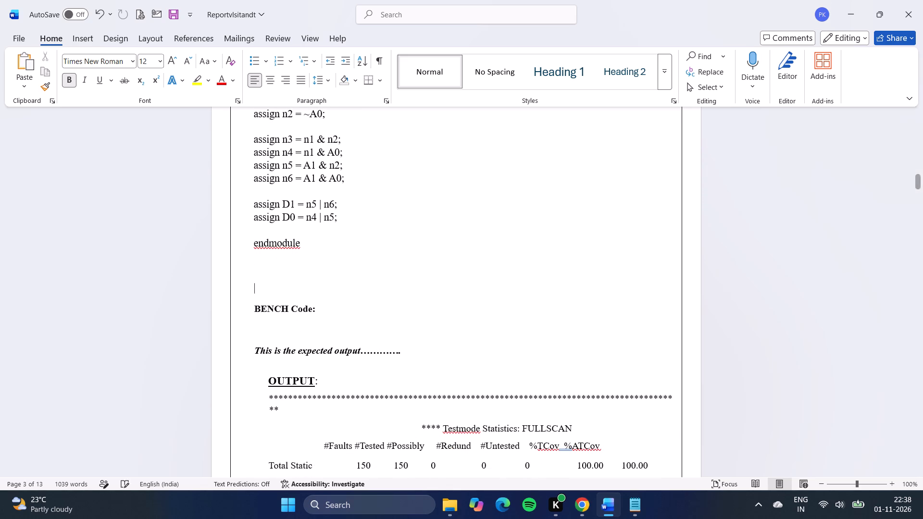
{"action": "key", "text": "BackSpace"}
{"action": "left_click", "coordinate": [340, 284]}
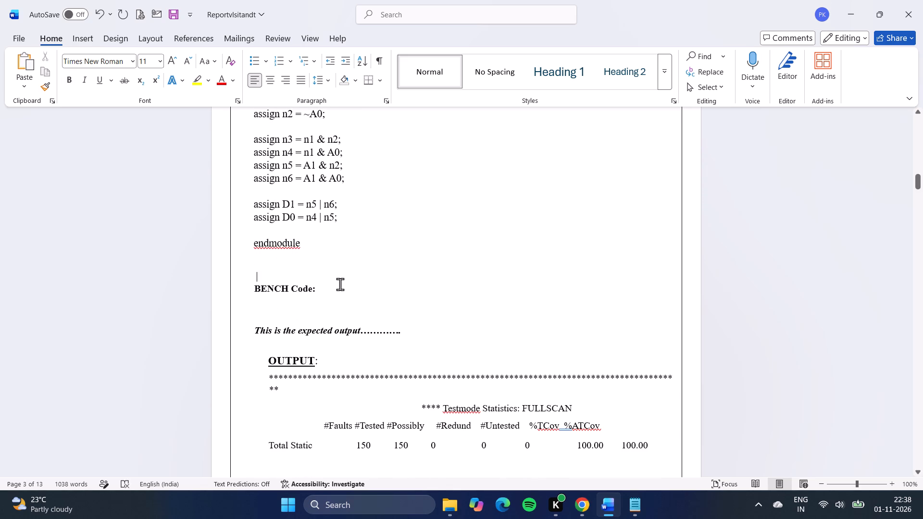
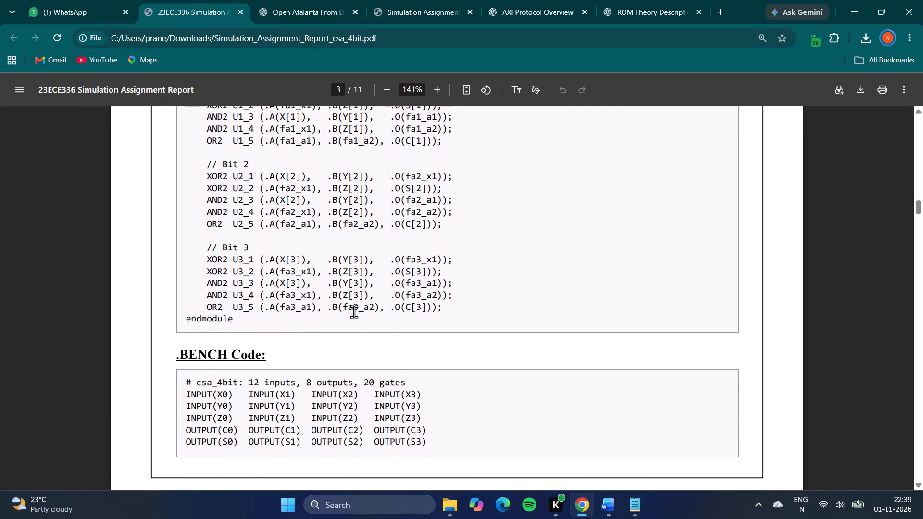
In Word, paste the copied ROM bench netlist at the "BENCH Code:" heading, starting it on a new line below the heading.
{"action": "scroll", "coordinate": [299, 307], "scroll_direction": "down", "scroll_amount": 4}
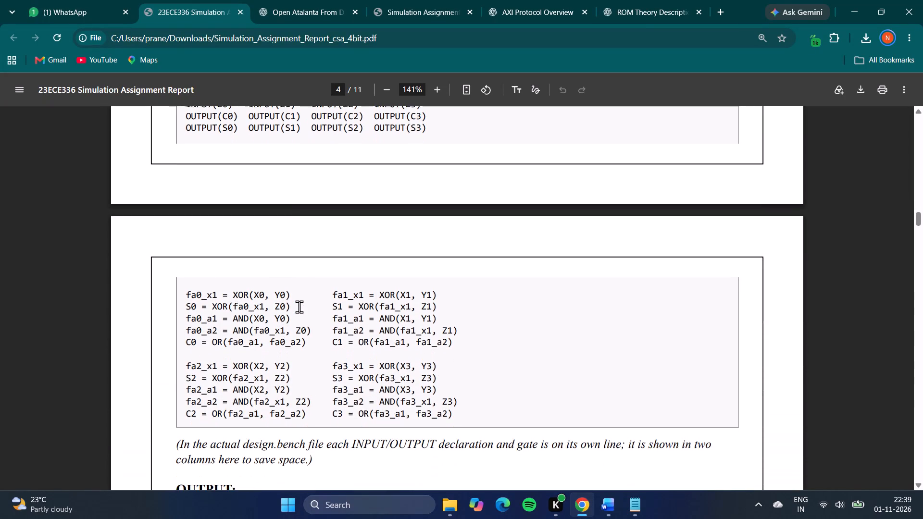
{"action": "scroll", "coordinate": [299, 307], "scroll_direction": "down", "scroll_amount": 1}
{"action": "scroll", "coordinate": [299, 307], "scroll_direction": "up", "scroll_amount": 1}
{"action": "scroll", "coordinate": [449, 405], "scroll_direction": "up", "scroll_amount": 1}
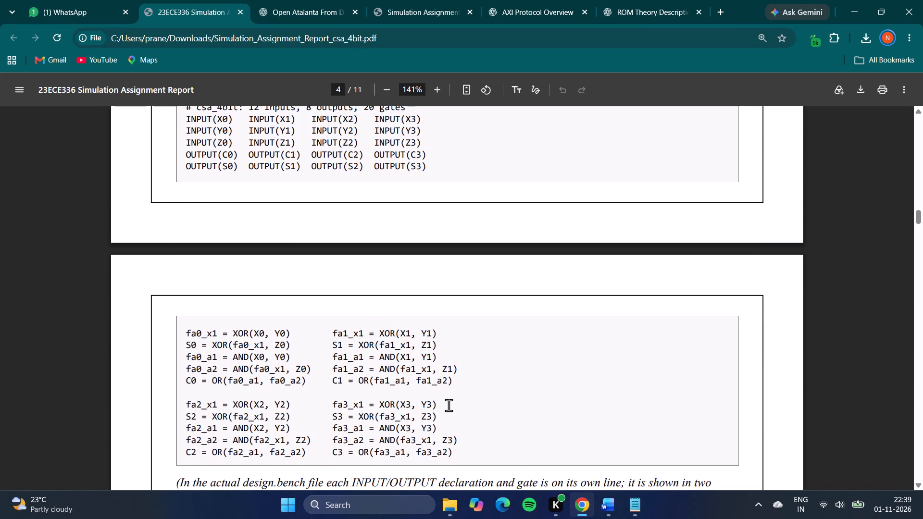
{"action": "scroll", "coordinate": [449, 405], "scroll_direction": "up", "scroll_amount": 1}
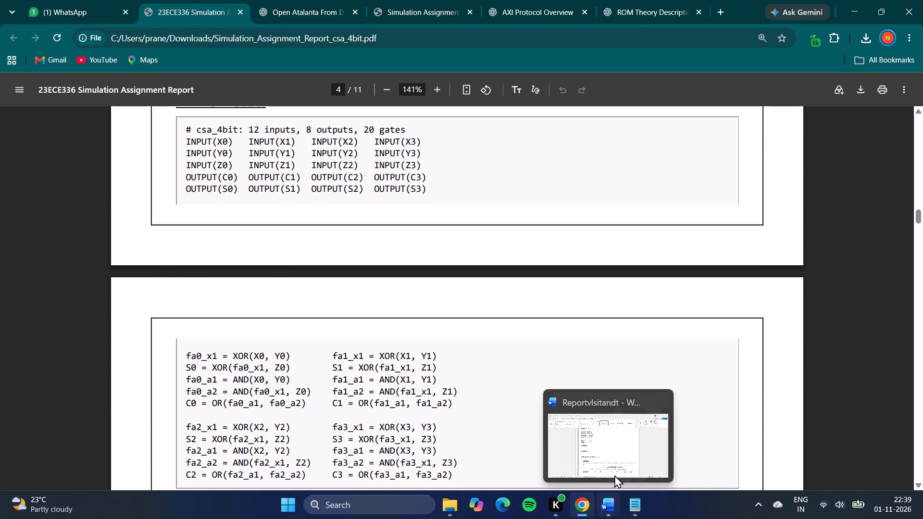
{"action": "left_click", "coordinate": [612, 468]}
{"action": "key", "text": "ctrl+v"}
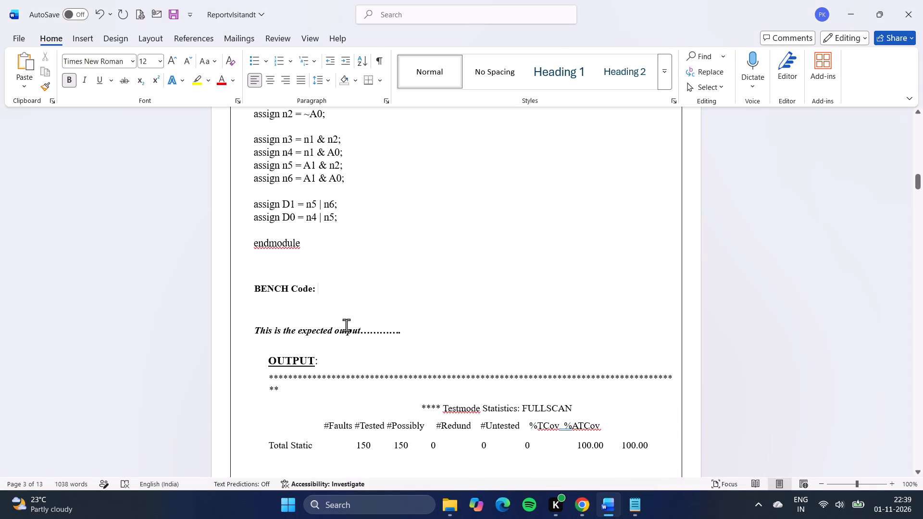
{"action": "left_click", "coordinate": [319, 212]}
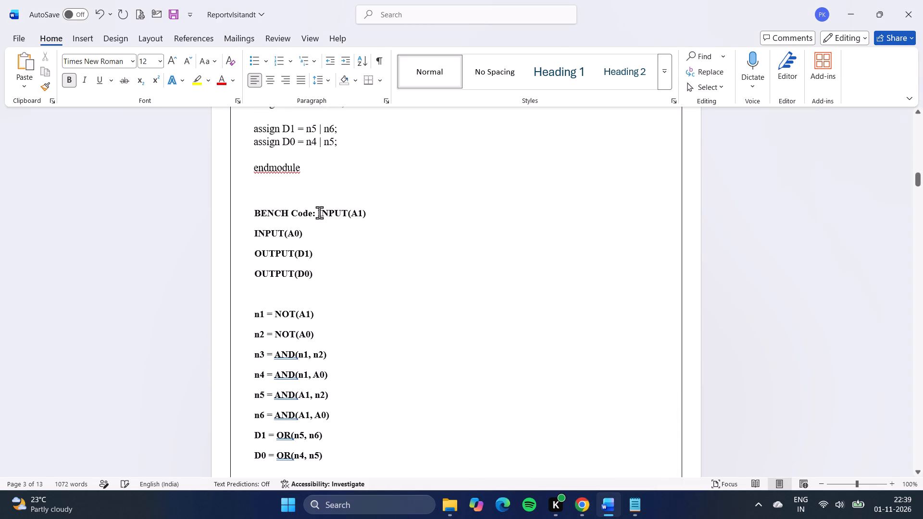
{"action": "key", "text": "Return"}
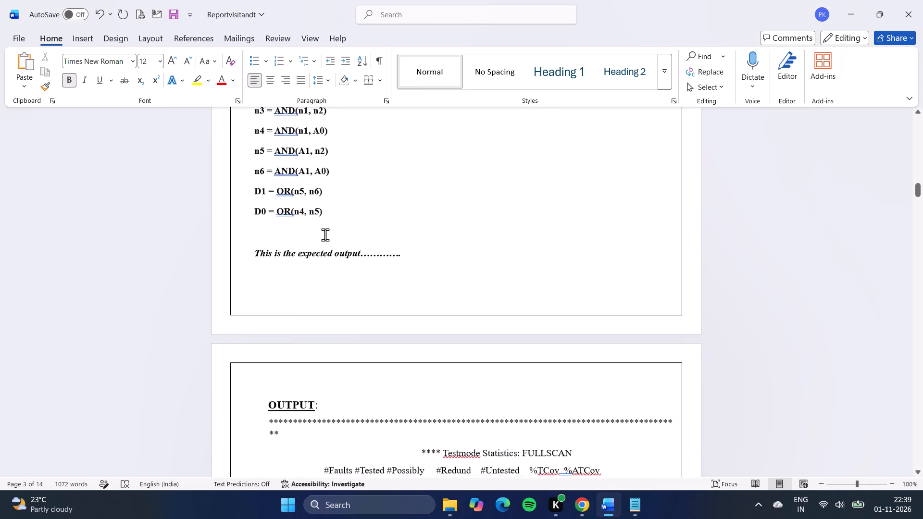
Remove the bold formatting from all the BENCH code lines, from INPUT(A1) through D0 = OR(n4, n5).
{"action": "left_click_drag", "start_coordinate": [252, 154], "coordinate": [329, 391]}
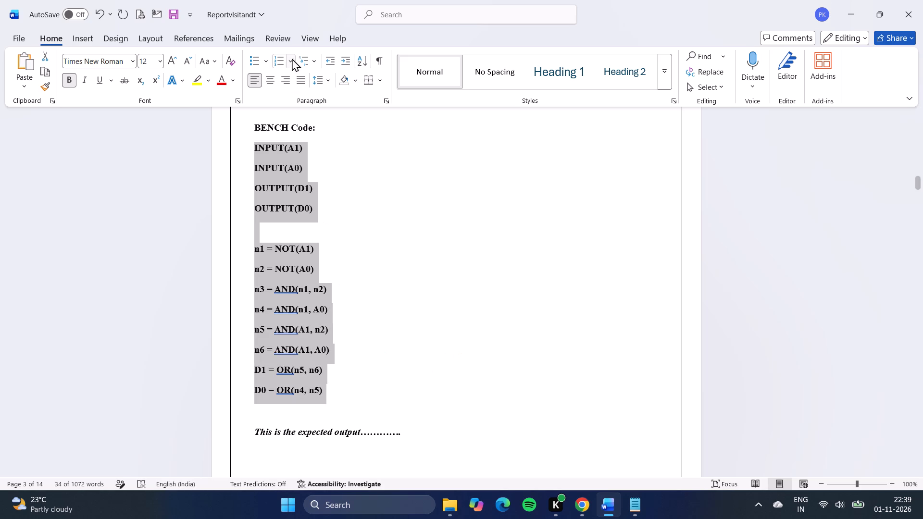
{"action": "left_click", "coordinate": [266, 65]}
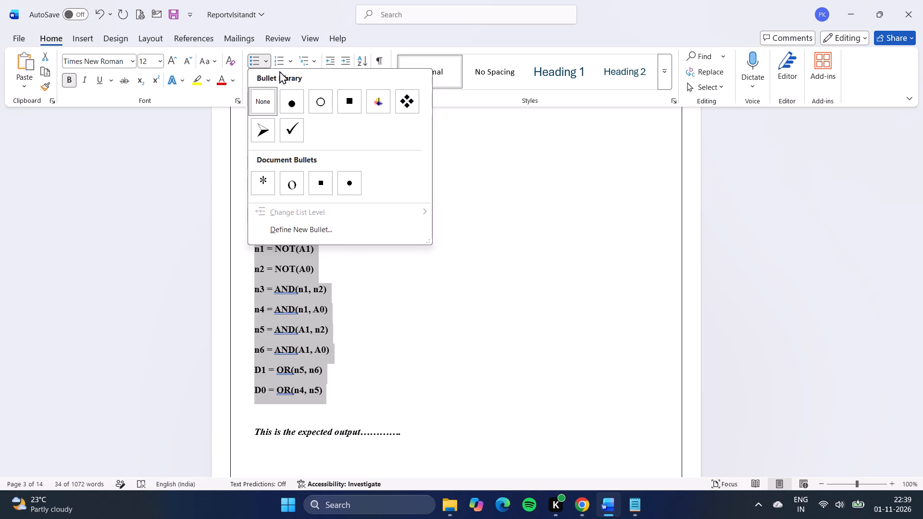
{"action": "left_click", "coordinate": [292, 57]}
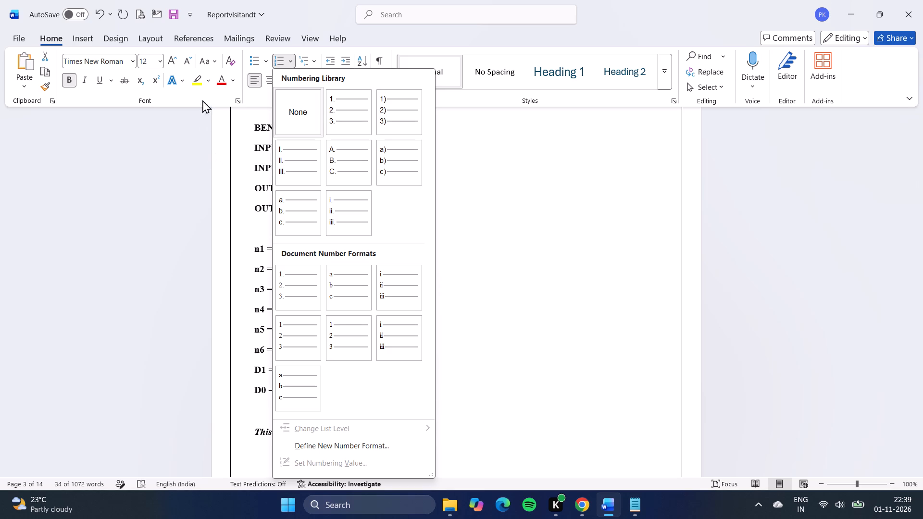
{"action": "left_click", "coordinate": [73, 75]}
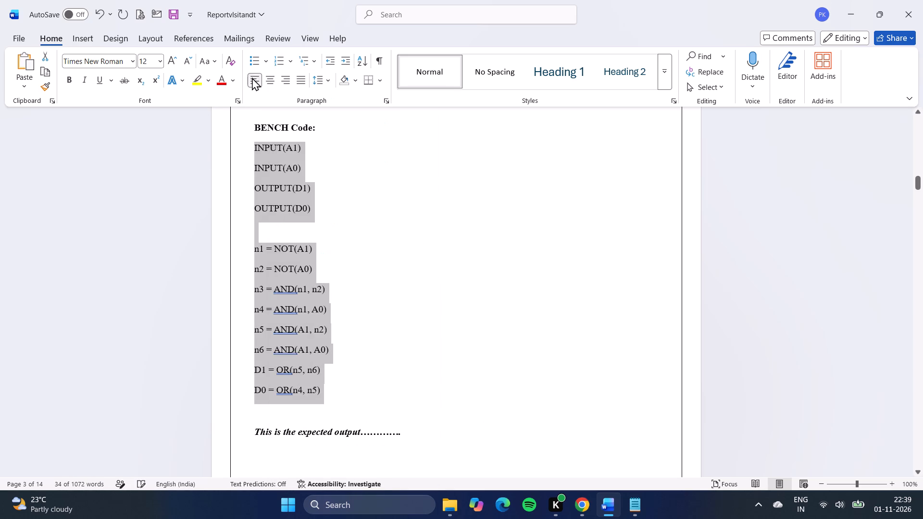
Set the line spacing of the BENCH code lines to 1.0.
{"action": "left_click", "coordinate": [263, 58]}
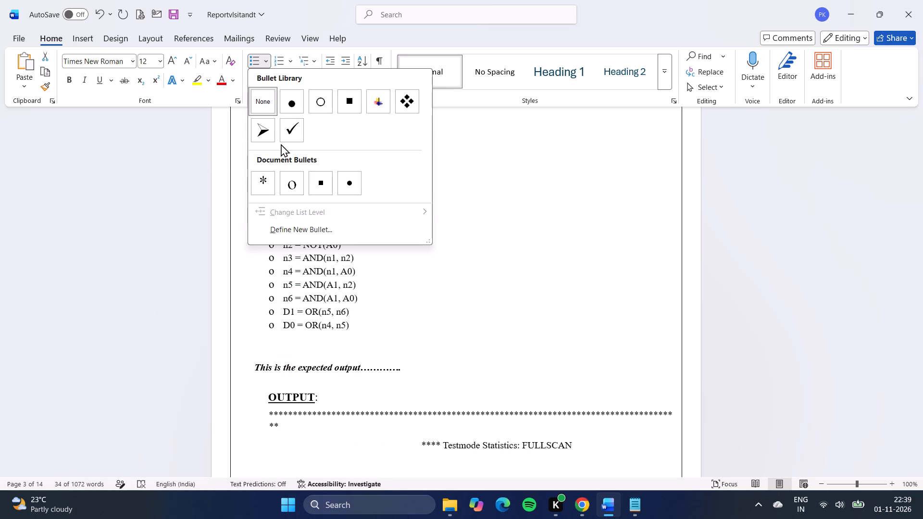
{"action": "left_click", "coordinate": [269, 57]}
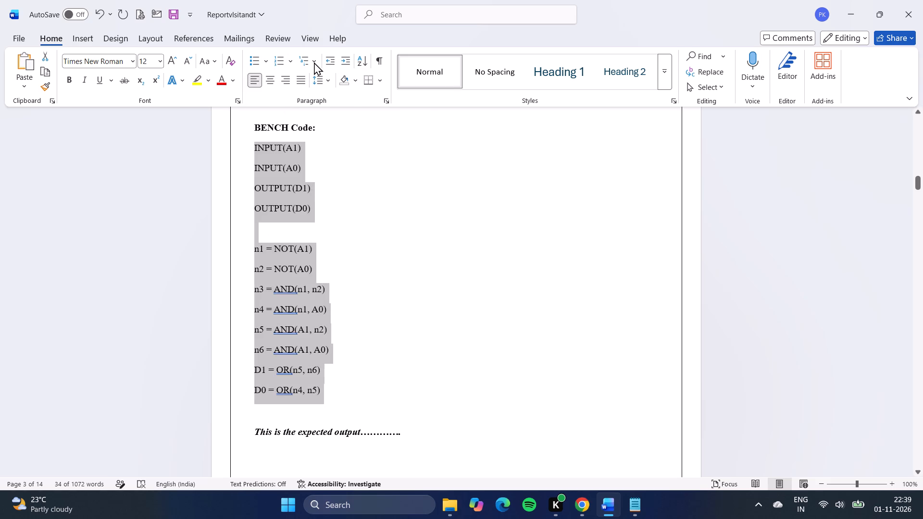
{"action": "left_click", "coordinate": [332, 79]}
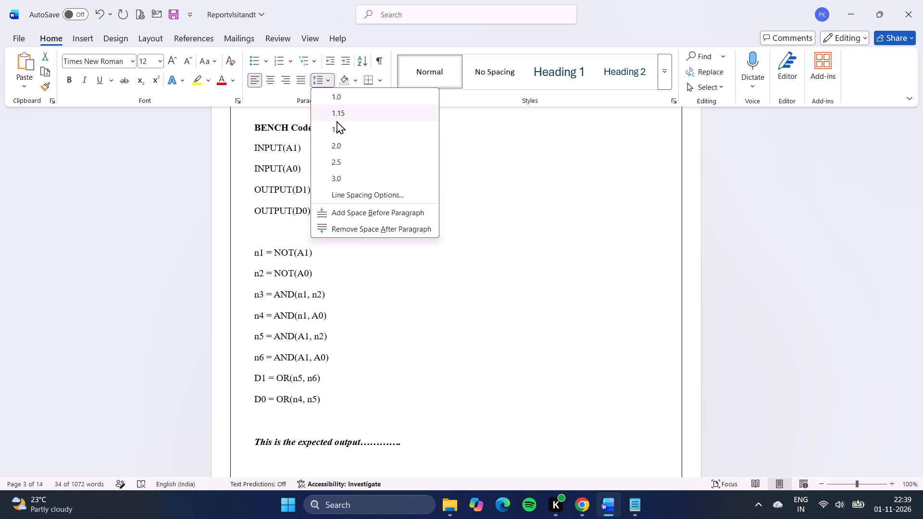
{"action": "left_click", "coordinate": [337, 97]}
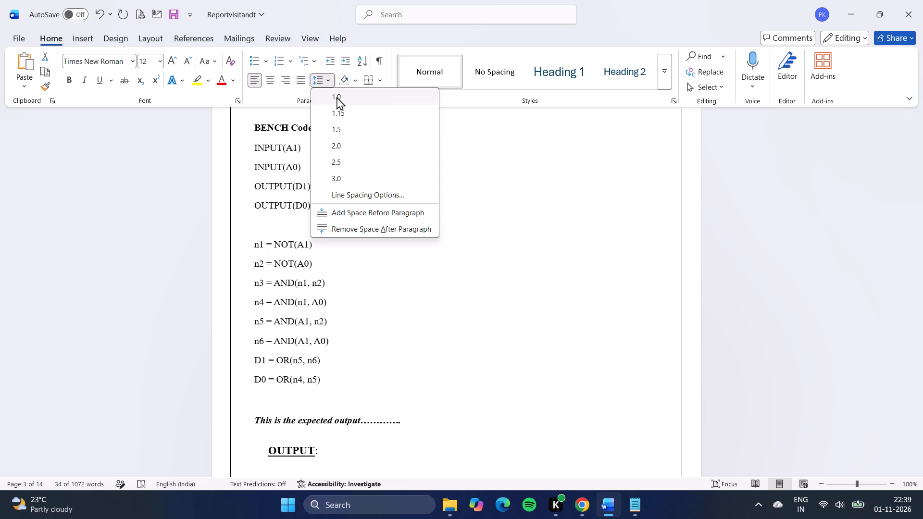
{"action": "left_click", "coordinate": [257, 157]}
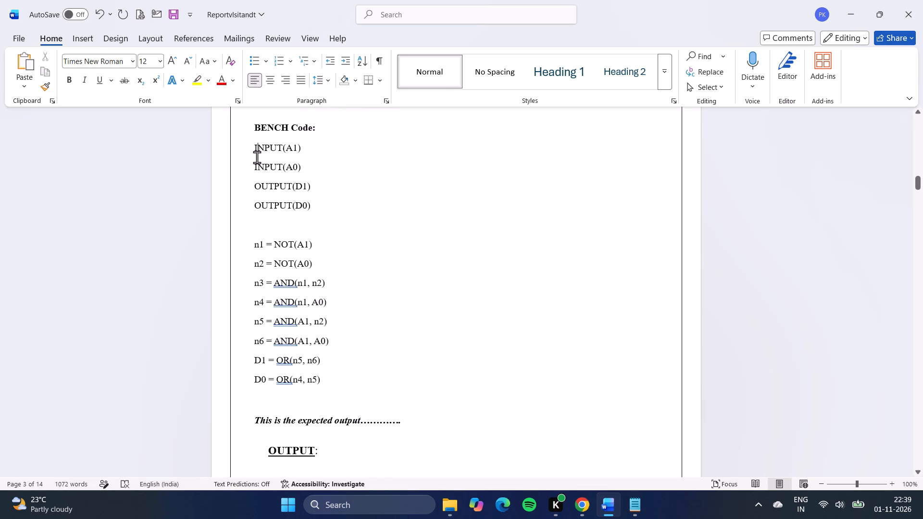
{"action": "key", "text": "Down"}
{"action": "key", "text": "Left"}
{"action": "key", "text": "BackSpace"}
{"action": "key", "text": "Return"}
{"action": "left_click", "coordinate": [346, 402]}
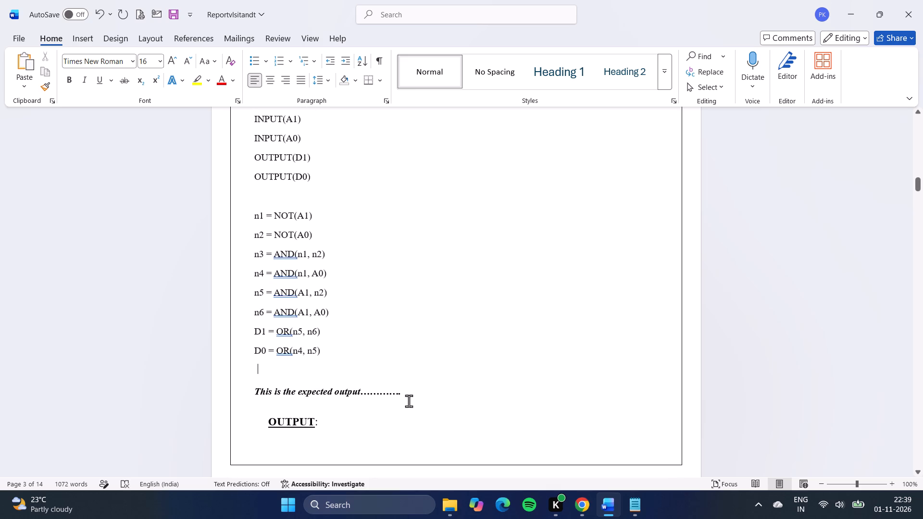
Switch to the reference report PDF in Chrome and read the italic note beneath its .BENCH code listing.
{"action": "left_click", "coordinate": [573, 507]}
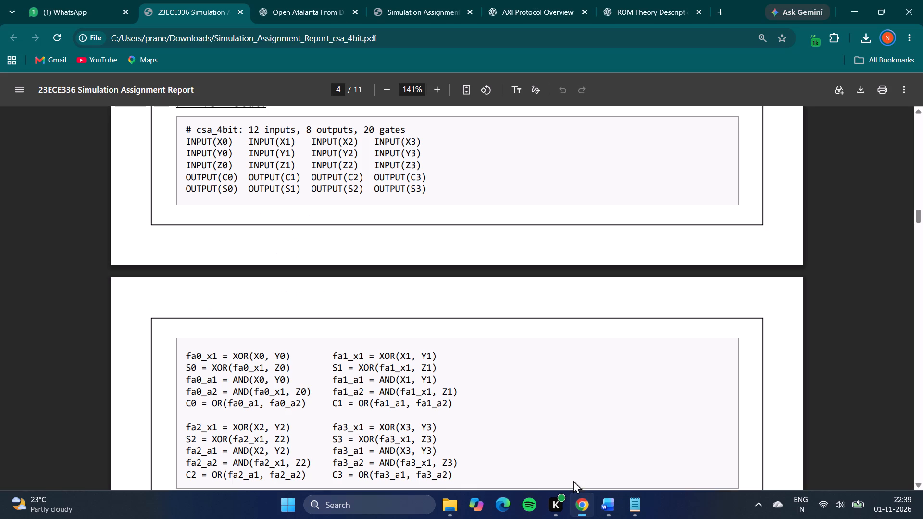
{"action": "scroll", "coordinate": [477, 327], "scroll_direction": "down", "scroll_amount": 4}
{"action": "scroll", "coordinate": [194, 346], "scroll_direction": "down", "scroll_amount": 1}
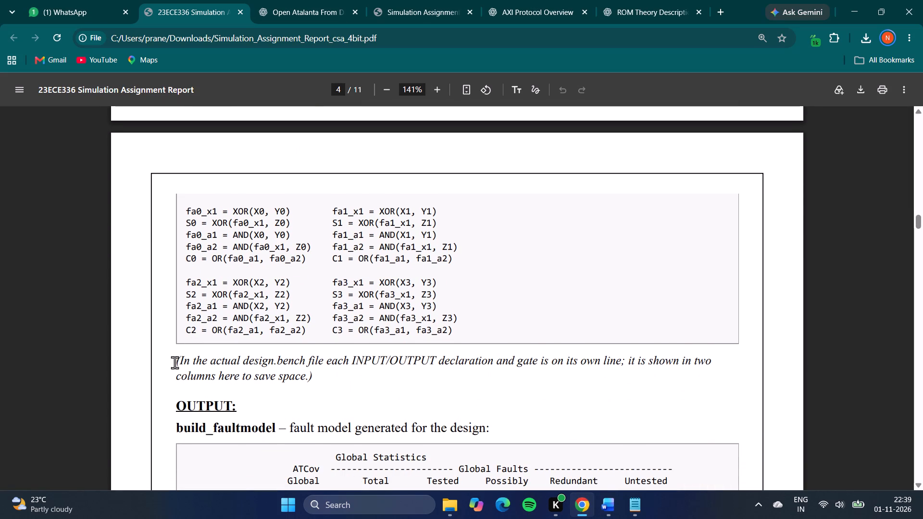
{"action": "left_click_drag", "start_coordinate": [175, 362], "coordinate": [308, 395]}
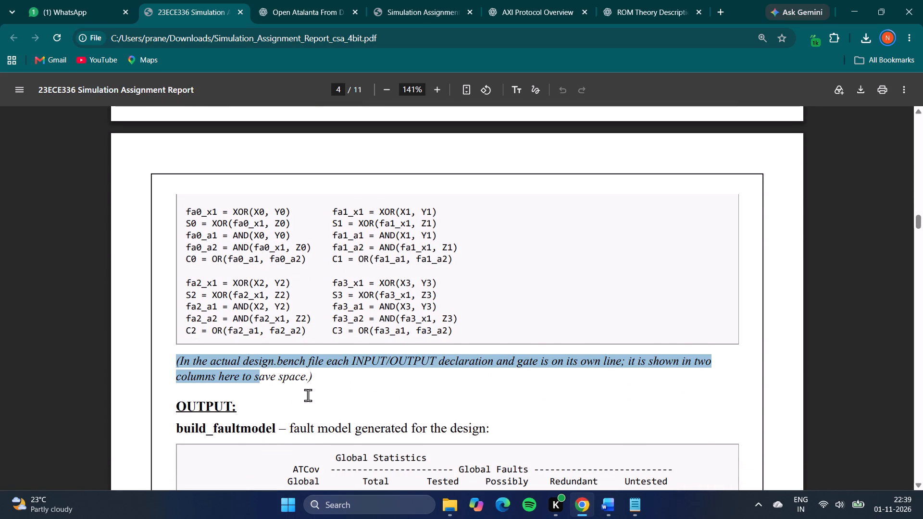
{"action": "left_click_drag", "start_coordinate": [308, 395], "coordinate": [316, 393]}
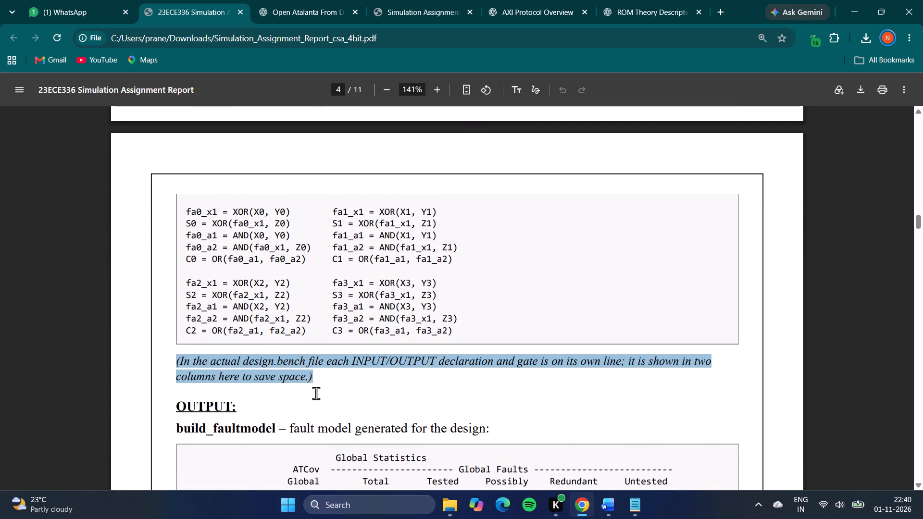
{"action": "left_click_drag", "start_coordinate": [316, 393], "coordinate": [277, 358]}
{"action": "scroll", "coordinate": [277, 358], "scroll_direction": "down", "scroll_amount": 1}
{"action": "left_click", "coordinate": [381, 382]}
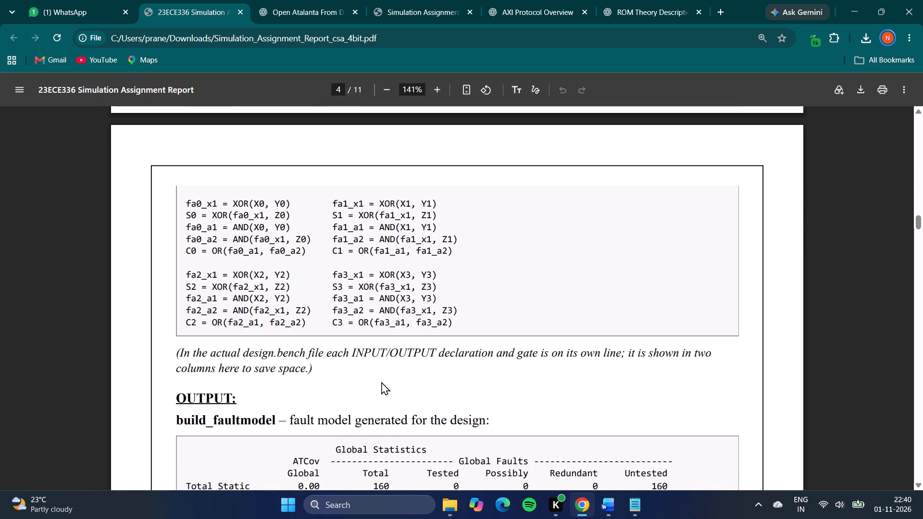
{"action": "left_click_drag", "start_coordinate": [381, 382], "coordinate": [197, 346]}
{"action": "left_click_drag", "start_coordinate": [197, 346], "coordinate": [385, 371]}
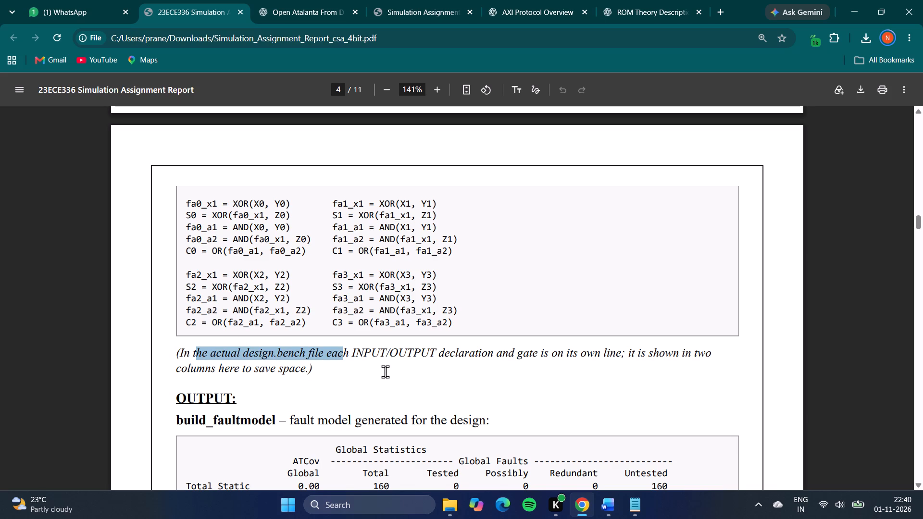
{"action": "left_click_drag", "start_coordinate": [385, 371], "coordinate": [343, 378]}
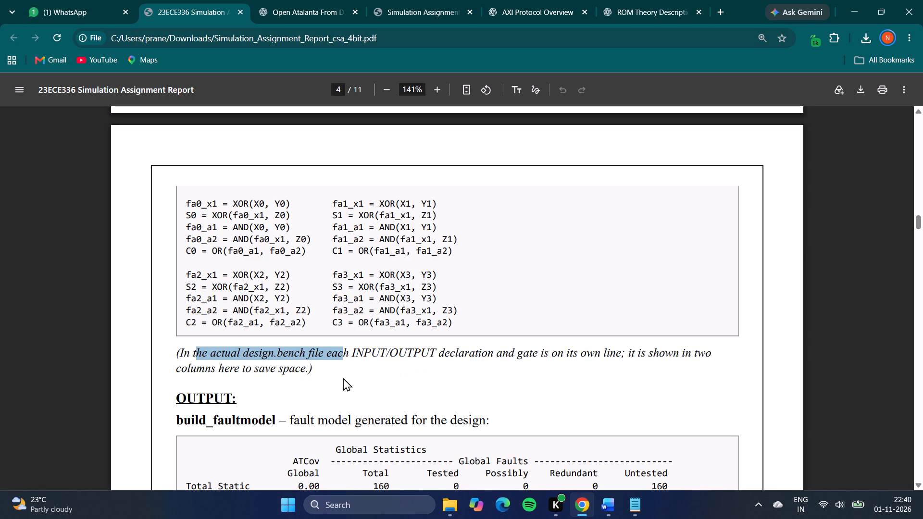
{"action": "left_click", "coordinate": [343, 378]}
{"action": "scroll", "coordinate": [343, 378], "scroll_direction": "down", "scroll_amount": 1}
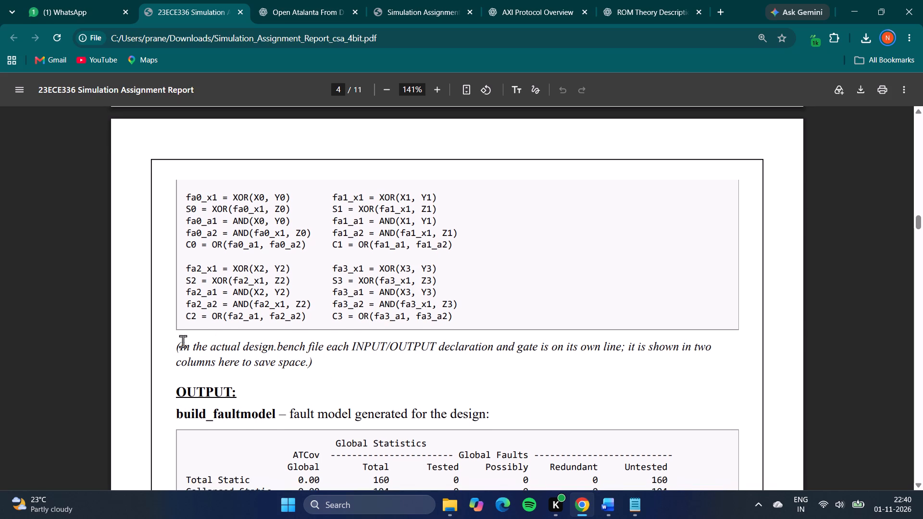
{"action": "left_click_drag", "start_coordinate": [183, 341], "coordinate": [575, 354]}
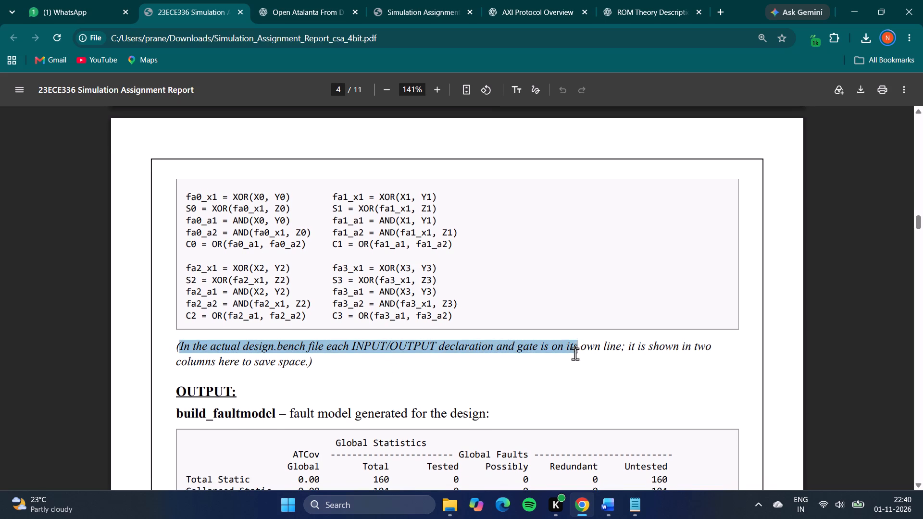
{"action": "left_click_drag", "start_coordinate": [575, 354], "coordinate": [574, 352]}
{"action": "left_click", "coordinate": [407, 371]}
Examine the reference report's OUTPUT section, including the fault model, logic test and fault report listings and the results before fault reduction.
{"action": "scroll", "coordinate": [407, 371], "scroll_direction": "down", "scroll_amount": 2}
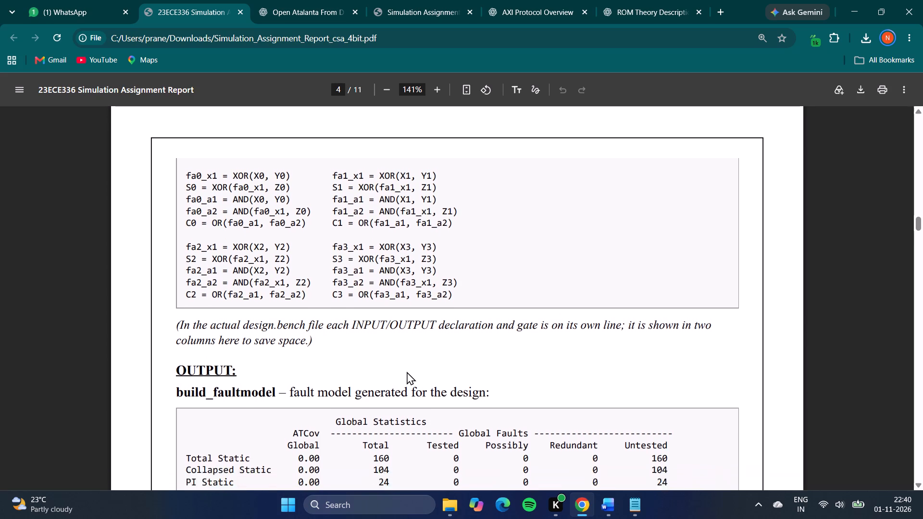
{"action": "scroll", "coordinate": [407, 371], "scroll_direction": "down", "scroll_amount": 6}
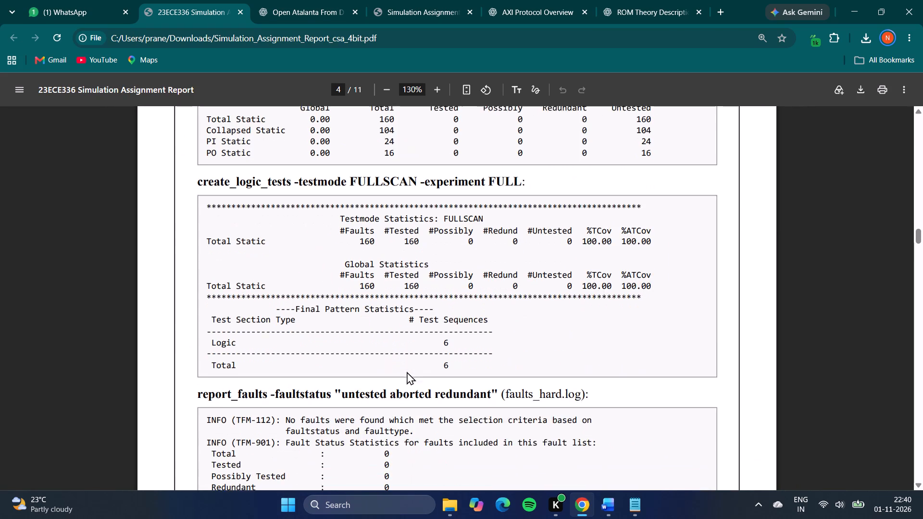
{"action": "scroll", "coordinate": [451, 395], "scroll_direction": "down", "scroll_amount": 1}
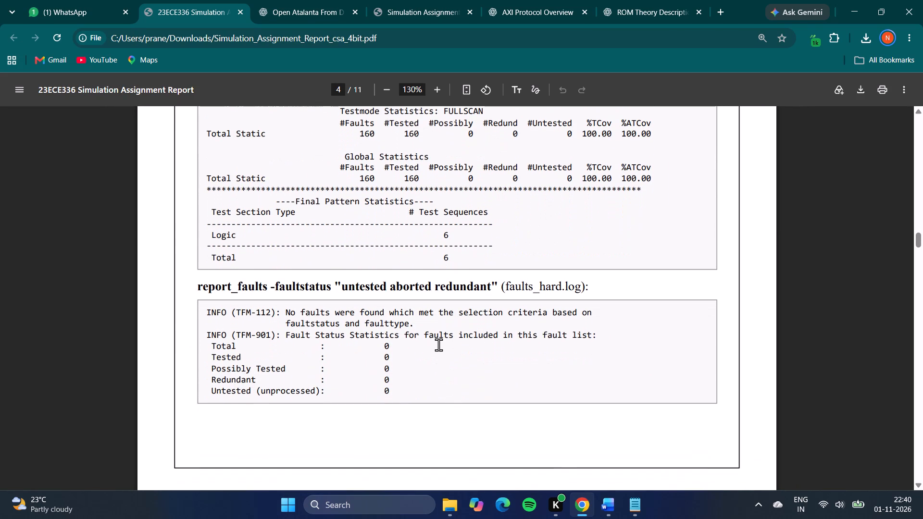
{"action": "scroll", "coordinate": [488, 346], "scroll_direction": "down", "scroll_amount": 4}
{"action": "scroll", "coordinate": [544, 398], "scroll_direction": "down", "scroll_amount": 1}
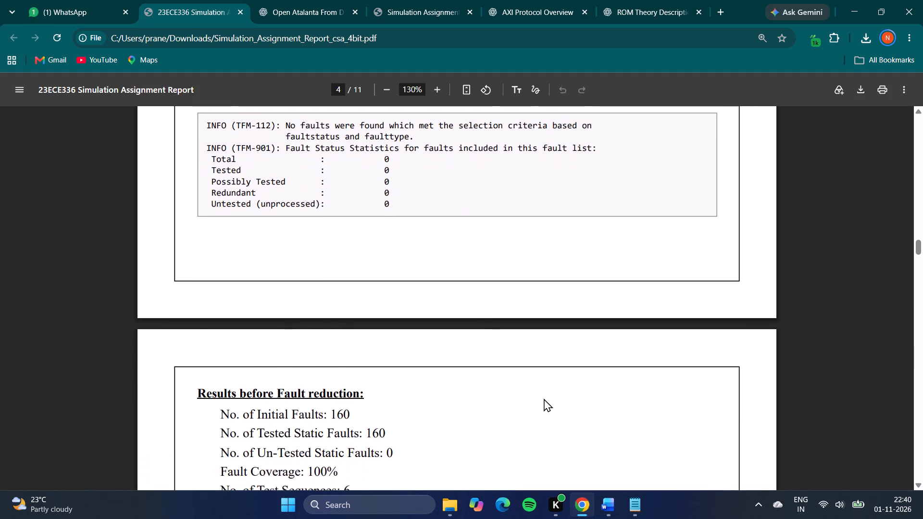
{"action": "scroll", "coordinate": [544, 398], "scroll_direction": "down", "scroll_amount": 2}
{"action": "scroll", "coordinate": [544, 398], "scroll_direction": "up", "scroll_amount": 3}
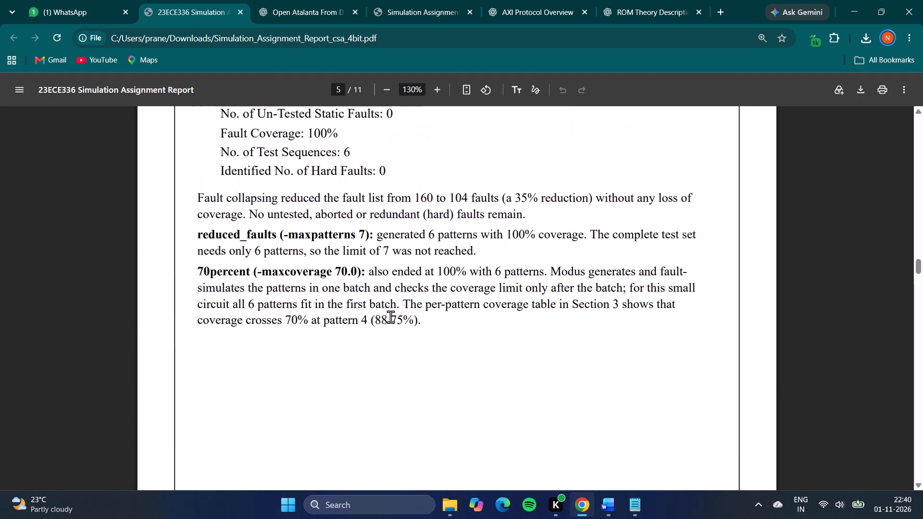
{"action": "scroll", "coordinate": [390, 317], "scroll_direction": "up", "scroll_amount": 6}
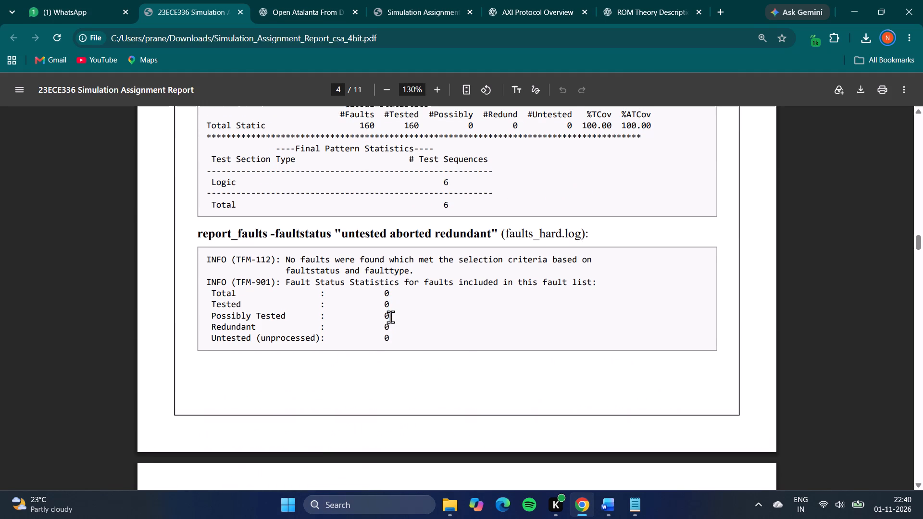
{"action": "scroll", "coordinate": [390, 317], "scroll_direction": "up", "scroll_amount": 2}
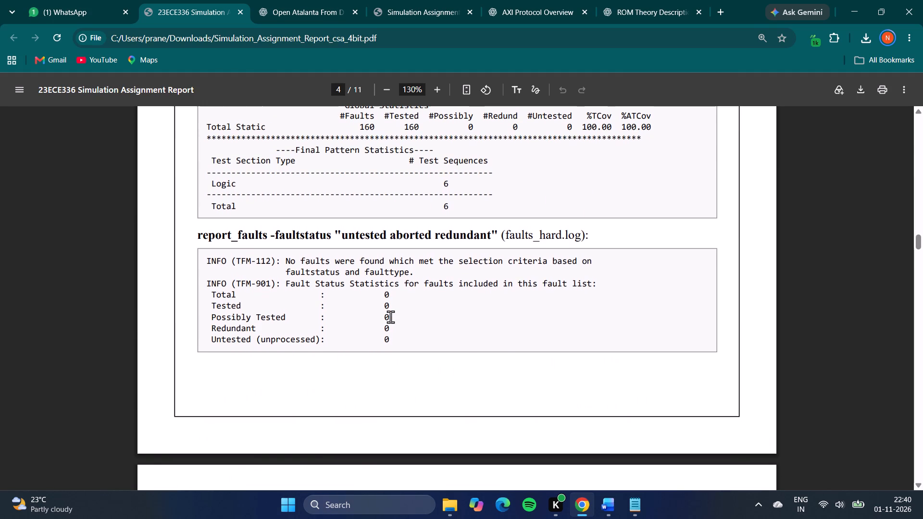
{"action": "scroll", "coordinate": [390, 317], "scroll_direction": "up", "scroll_amount": 1}
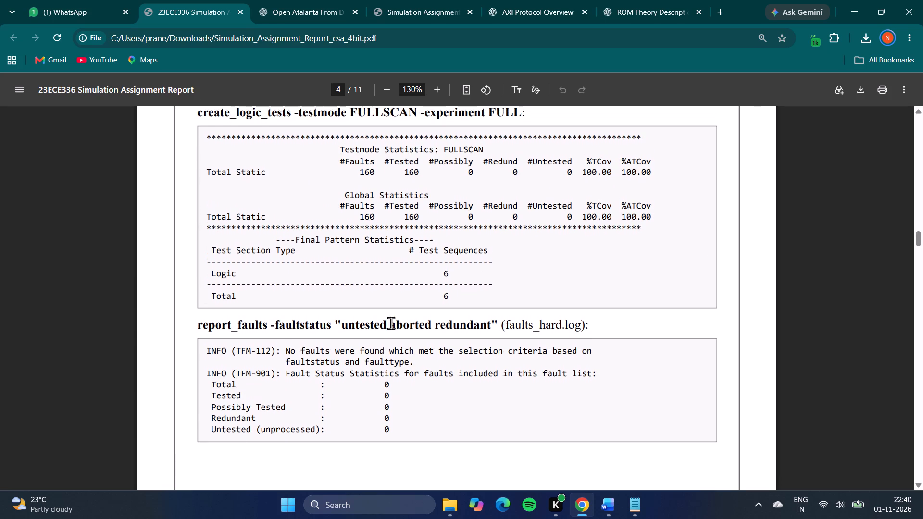
Review the reference report's build_faultmodel, create_logic_tests and report_faults listings through to the results before fault reduction.
{"action": "scroll", "coordinate": [391, 323], "scroll_direction": "up", "scroll_amount": 2}
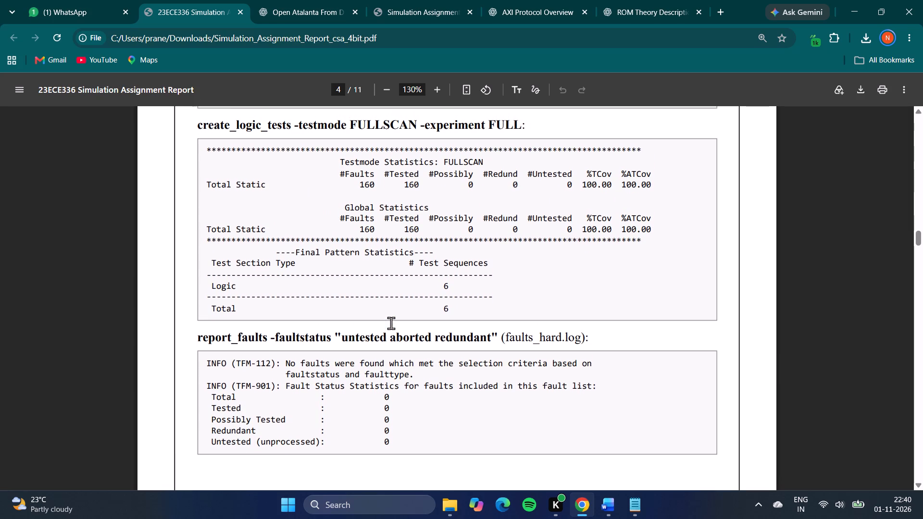
{"action": "scroll", "coordinate": [391, 323], "scroll_direction": "up", "scroll_amount": 1}
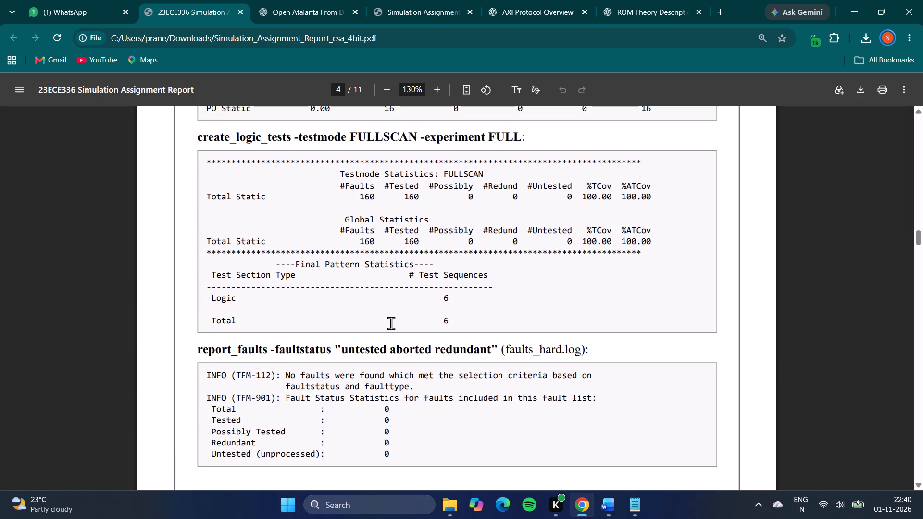
{"action": "scroll", "coordinate": [391, 323], "scroll_direction": "up", "scroll_amount": 2}
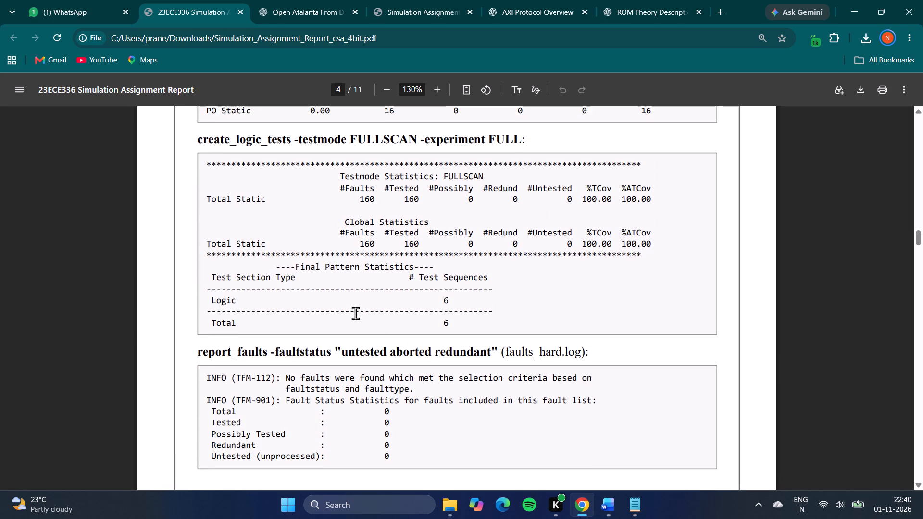
{"action": "scroll", "coordinate": [355, 313], "scroll_direction": "up", "scroll_amount": 3}
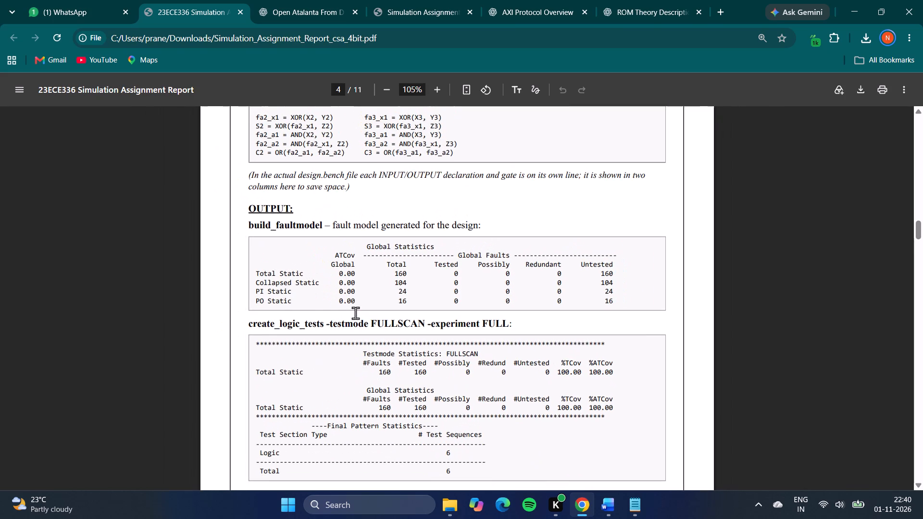
{"action": "scroll", "coordinate": [355, 313], "scroll_direction": "down", "scroll_amount": 1}
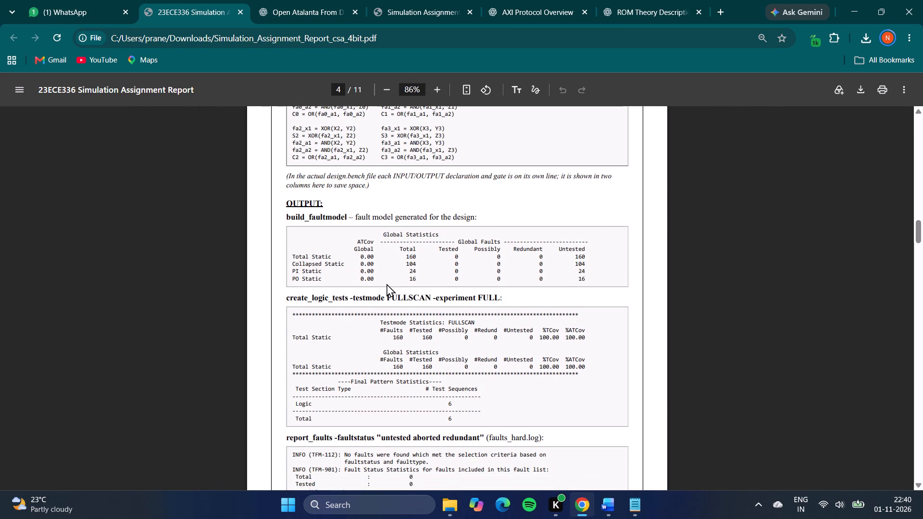
{"action": "scroll", "coordinate": [387, 284], "scroll_direction": "down", "scroll_amount": 1}
{"action": "scroll", "coordinate": [417, 312], "scroll_direction": "down", "scroll_amount": 2}
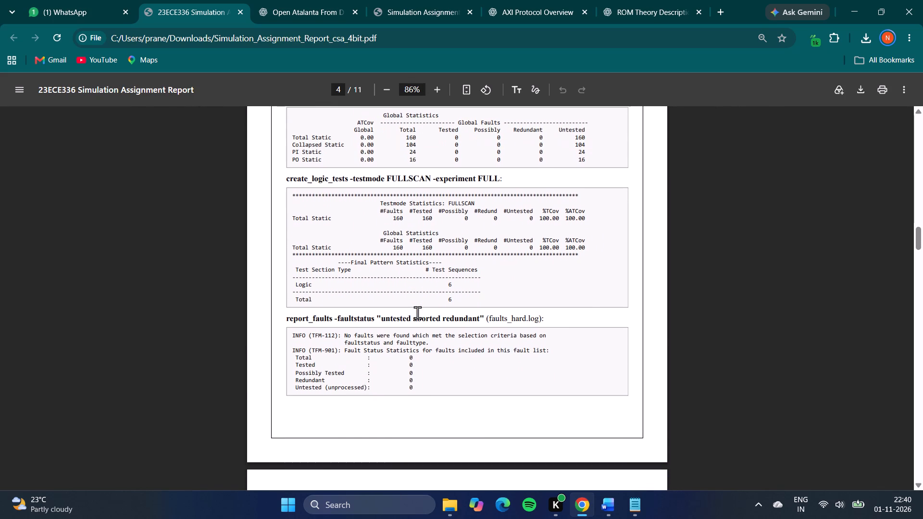
{"action": "scroll", "coordinate": [417, 312], "scroll_direction": "down", "scroll_amount": 1}
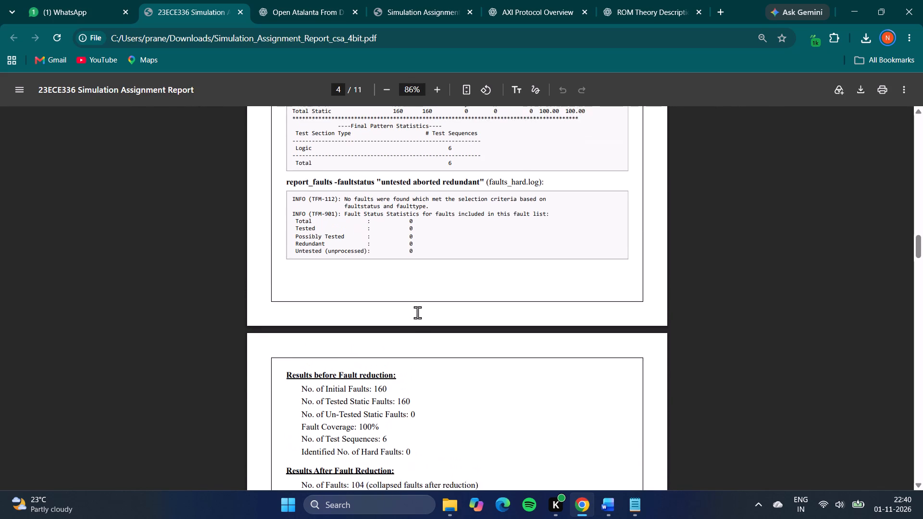
{"action": "scroll", "coordinate": [417, 312], "scroll_direction": "down", "scroll_amount": 1}
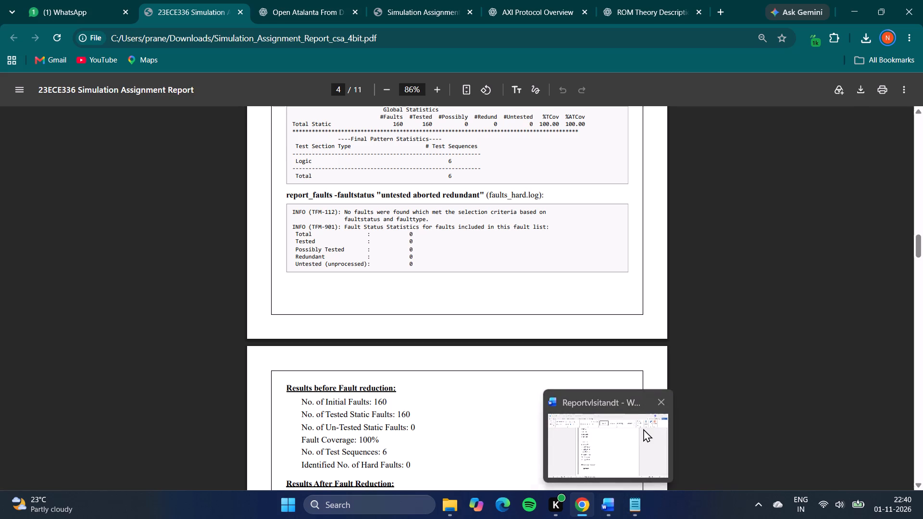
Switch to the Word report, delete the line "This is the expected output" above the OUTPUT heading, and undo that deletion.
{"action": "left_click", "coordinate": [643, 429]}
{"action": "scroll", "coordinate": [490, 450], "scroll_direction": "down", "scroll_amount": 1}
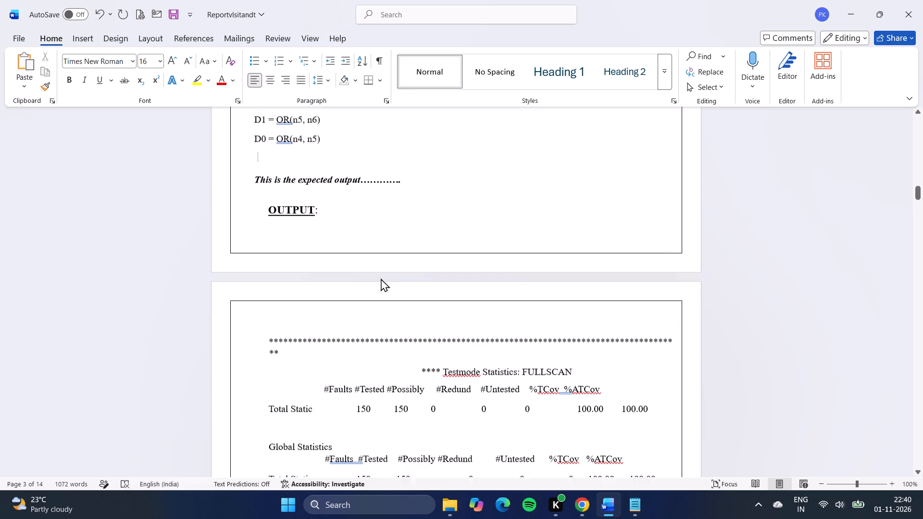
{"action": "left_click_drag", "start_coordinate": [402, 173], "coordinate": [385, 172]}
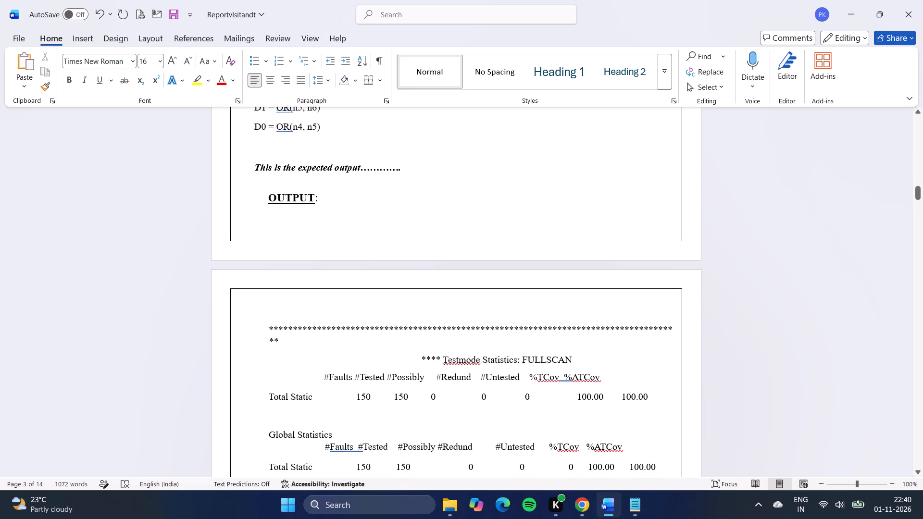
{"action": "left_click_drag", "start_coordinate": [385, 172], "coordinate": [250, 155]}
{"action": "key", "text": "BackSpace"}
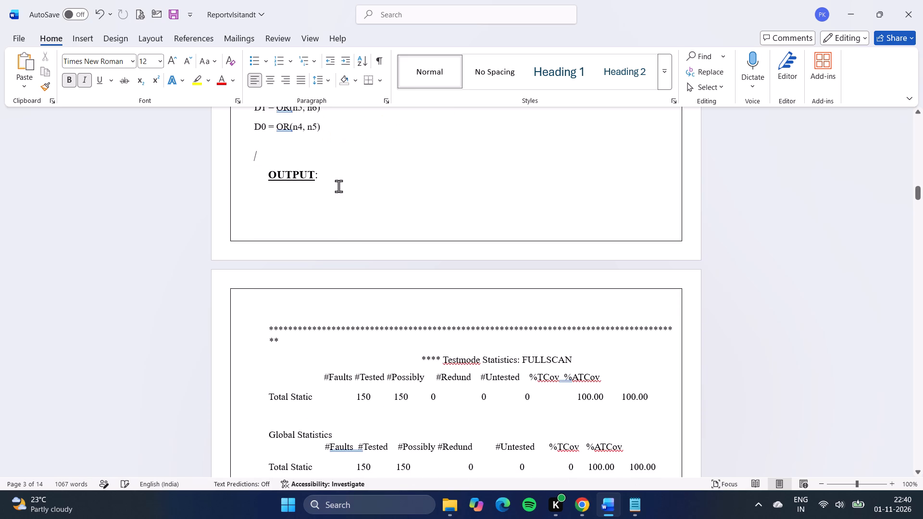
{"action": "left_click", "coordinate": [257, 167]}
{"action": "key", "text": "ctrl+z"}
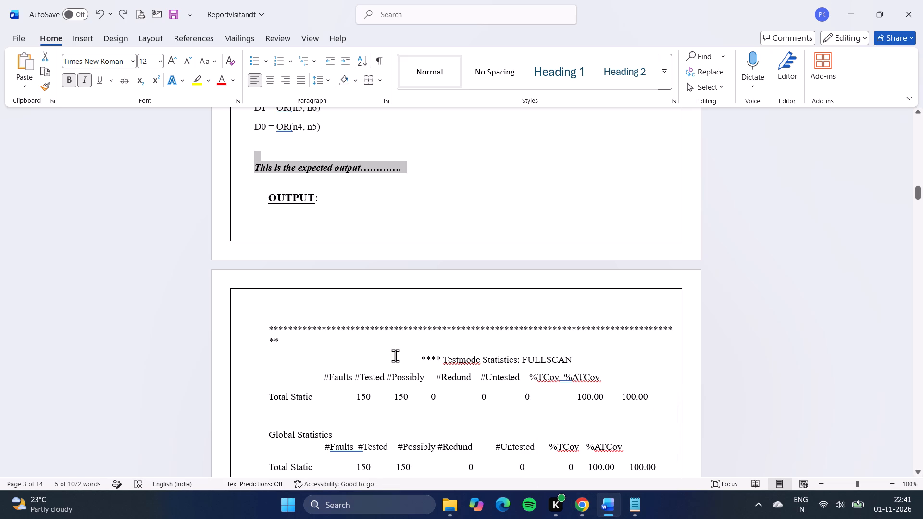
Switch to the reference PDF in Chrome and compare its layout from the .BENCH note through the OUTPUT listings.
{"action": "left_click", "coordinate": [588, 452]}
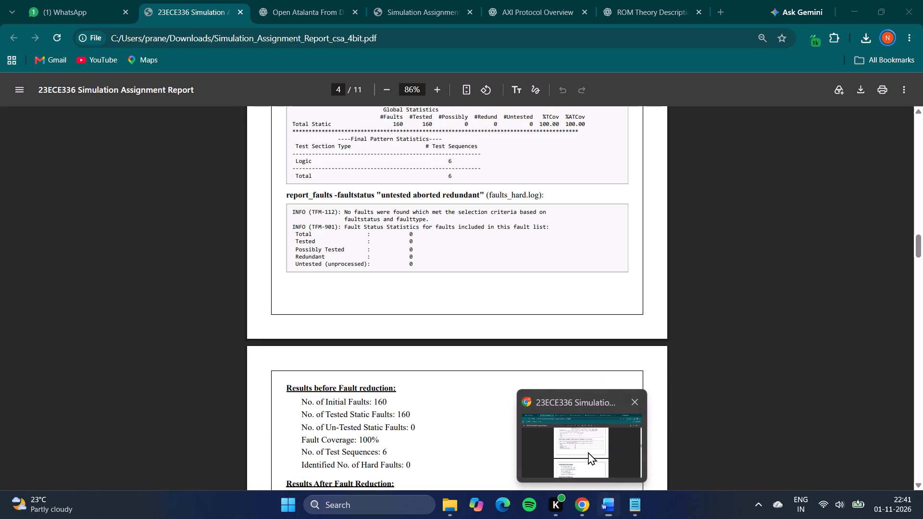
{"action": "scroll", "coordinate": [409, 383], "scroll_direction": "up", "scroll_amount": 4}
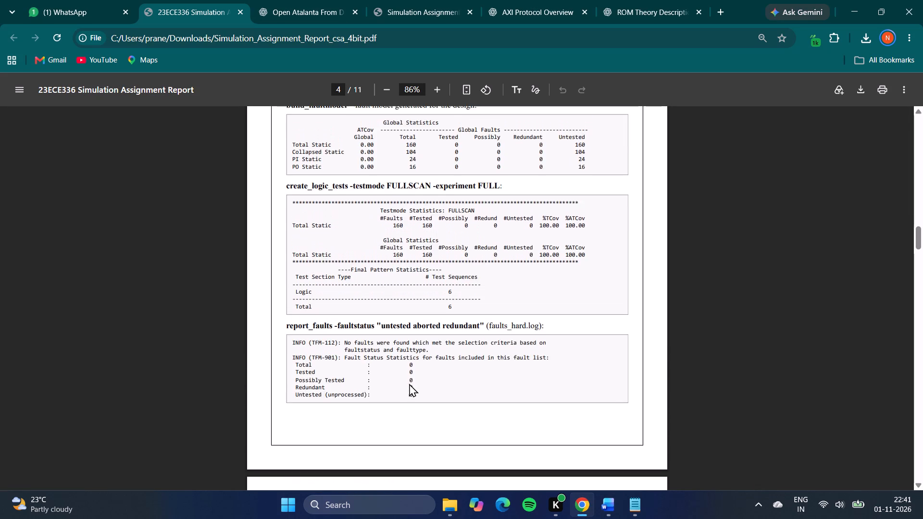
{"action": "scroll", "coordinate": [409, 383], "scroll_direction": "up", "scroll_amount": 1}
{"action": "scroll", "coordinate": [392, 280], "scroll_direction": "up", "scroll_amount": 1}
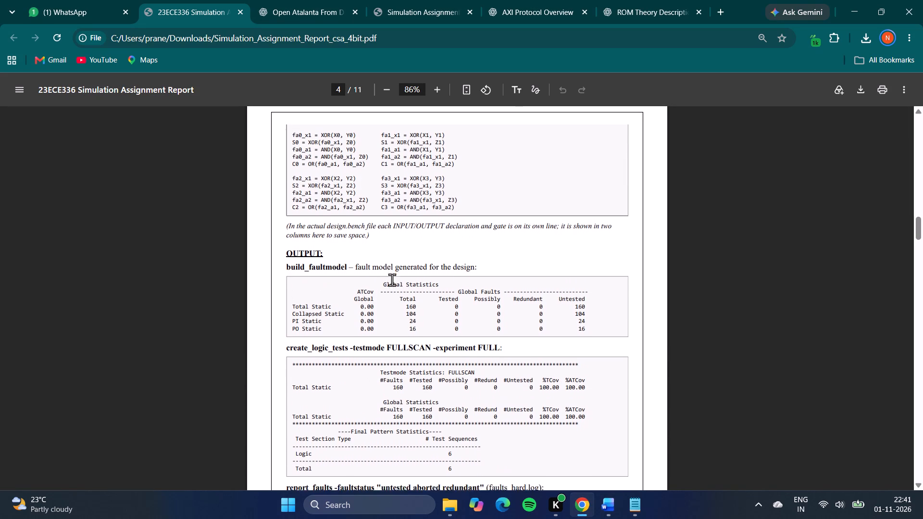
{"action": "scroll", "coordinate": [392, 280], "scroll_direction": "up", "scroll_amount": 1}
{"action": "scroll", "coordinate": [392, 280], "scroll_direction": "down", "scroll_amount": 1}
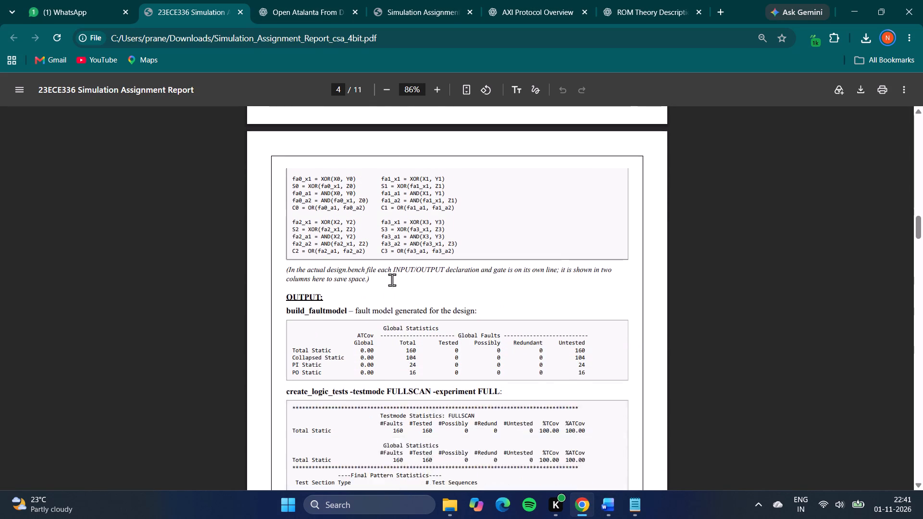
{"action": "scroll", "coordinate": [392, 280], "scroll_direction": "down", "scroll_amount": 1}
{"action": "scroll", "coordinate": [414, 334], "scroll_direction": "down", "scroll_amount": 6}
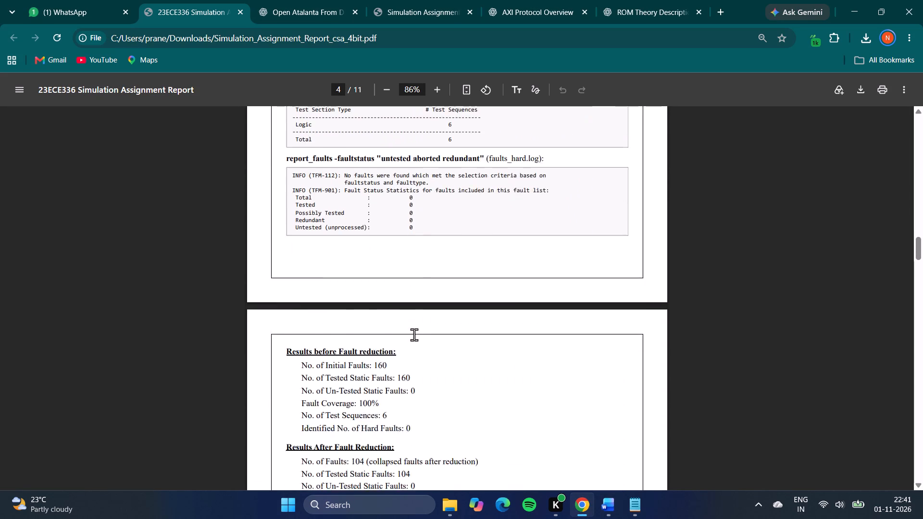
Read the reference report's results after fault reduction and its reduced_faults and 70percent notes, glancing ahead at section 2.
{"action": "scroll", "coordinate": [414, 334], "scroll_direction": "down", "scroll_amount": 1}
{"action": "scroll", "coordinate": [372, 316], "scroll_direction": "up", "scroll_amount": 1}
{"action": "scroll", "coordinate": [372, 316], "scroll_direction": "down", "scroll_amount": 1}
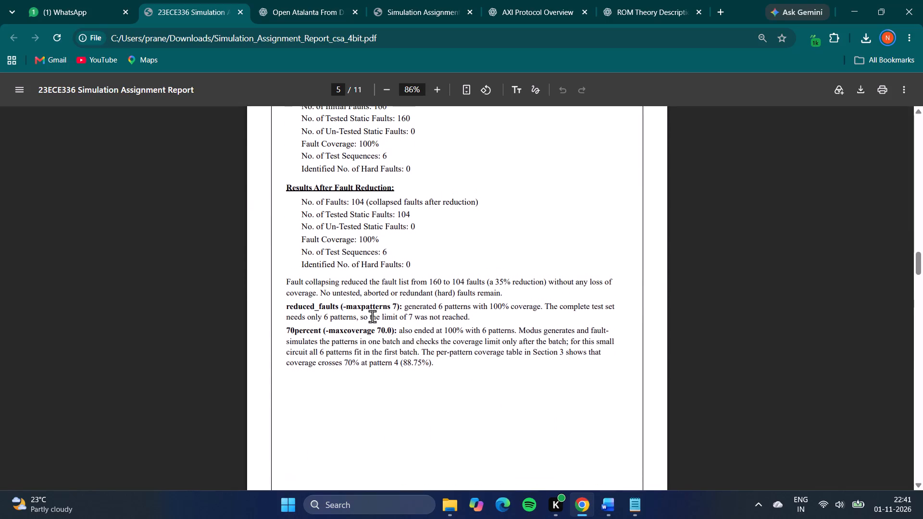
{"action": "scroll", "coordinate": [372, 316], "scroll_direction": "down", "scroll_amount": 3}
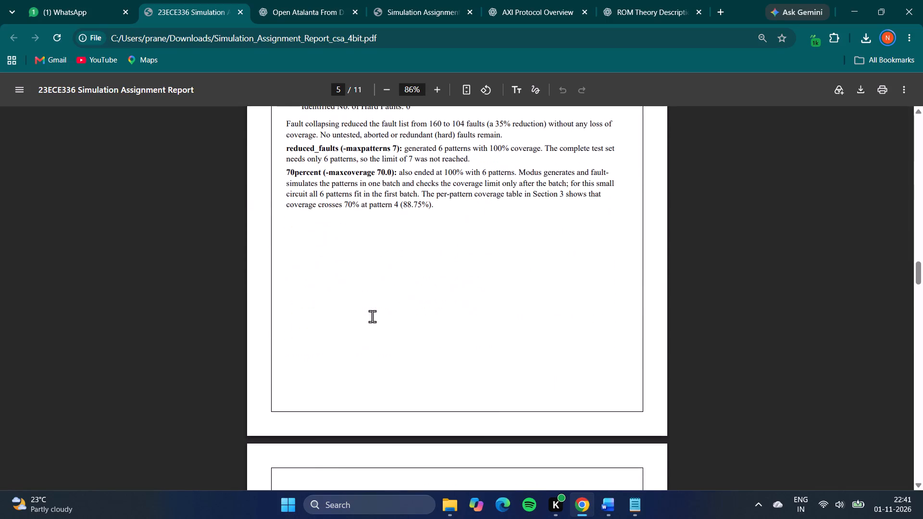
{"action": "scroll", "coordinate": [372, 316], "scroll_direction": "down", "scroll_amount": 4}
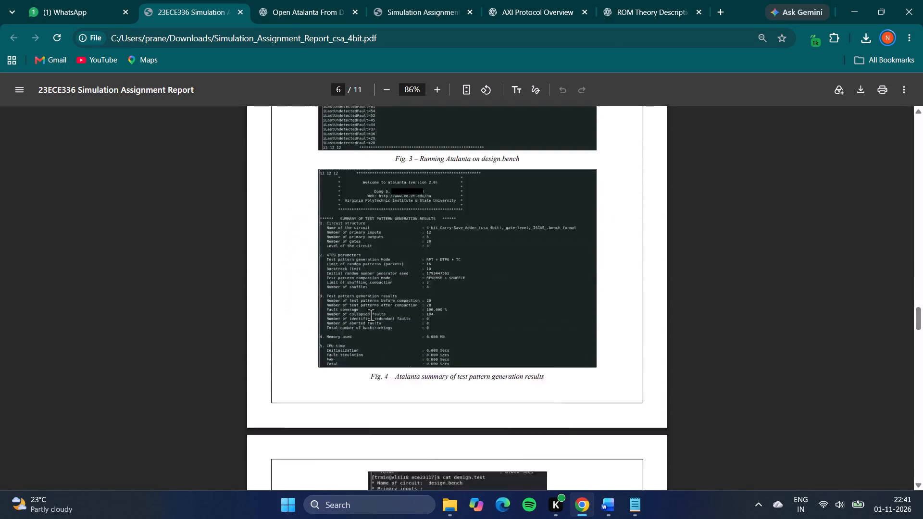
{"action": "scroll", "coordinate": [371, 315], "scroll_direction": "down", "scroll_amount": 1}
{"action": "scroll", "coordinate": [371, 315], "scroll_direction": "up", "scroll_amount": 8}
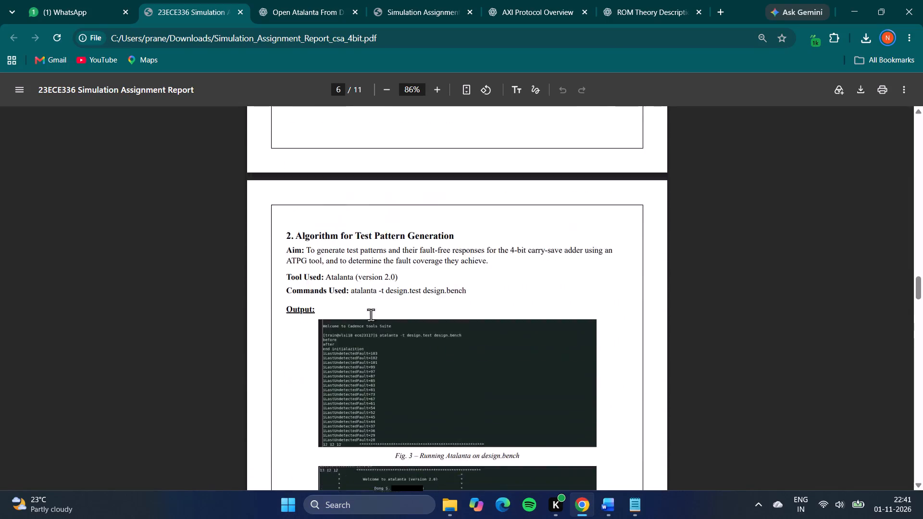
{"action": "scroll", "coordinate": [371, 315], "scroll_direction": "up", "scroll_amount": 6}
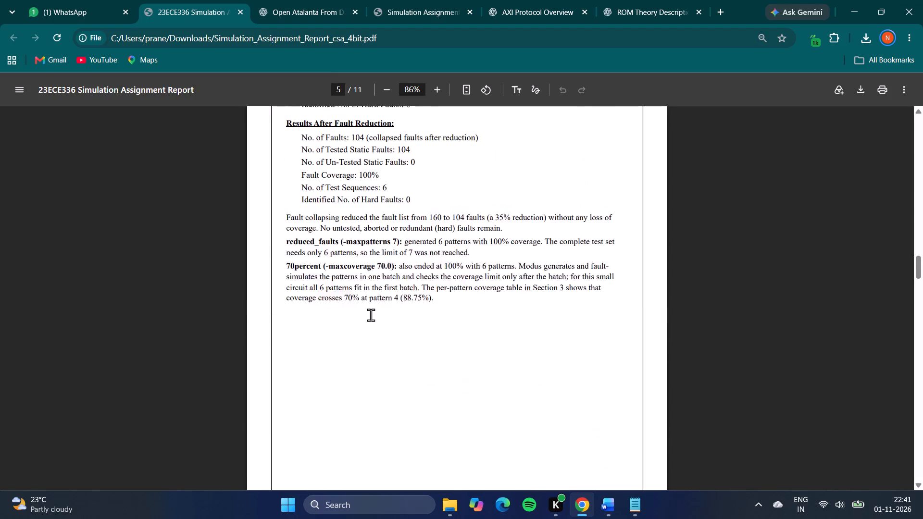
{"action": "scroll", "coordinate": [371, 315], "scroll_direction": "up", "scroll_amount": 3}
Examine section 2, Algorithm for Test Pattern Generation, including the Atalanta run, summary and test pattern figures.
{"action": "scroll", "coordinate": [371, 315], "scroll_direction": "down", "scroll_amount": 6}
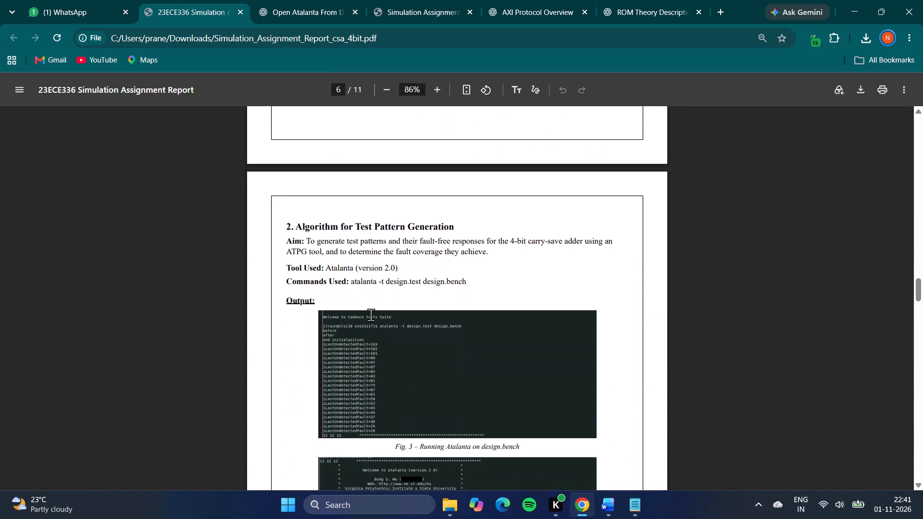
{"action": "scroll", "coordinate": [371, 315], "scroll_direction": "down", "scroll_amount": 1}
{"action": "scroll", "coordinate": [323, 338], "scroll_direction": "down", "scroll_amount": 2}
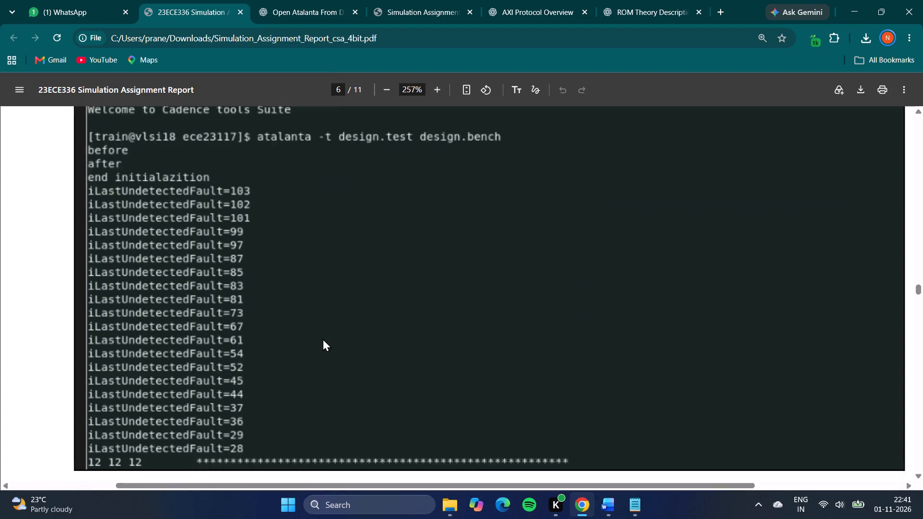
{"action": "scroll", "coordinate": [323, 338], "scroll_direction": "down", "scroll_amount": 4}
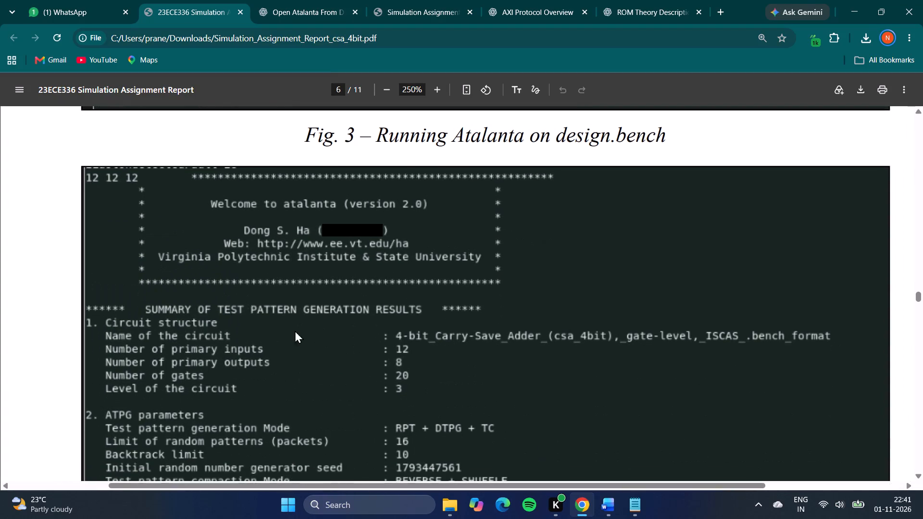
{"action": "left_click_drag", "start_coordinate": [138, 283], "coordinate": [227, 309]}
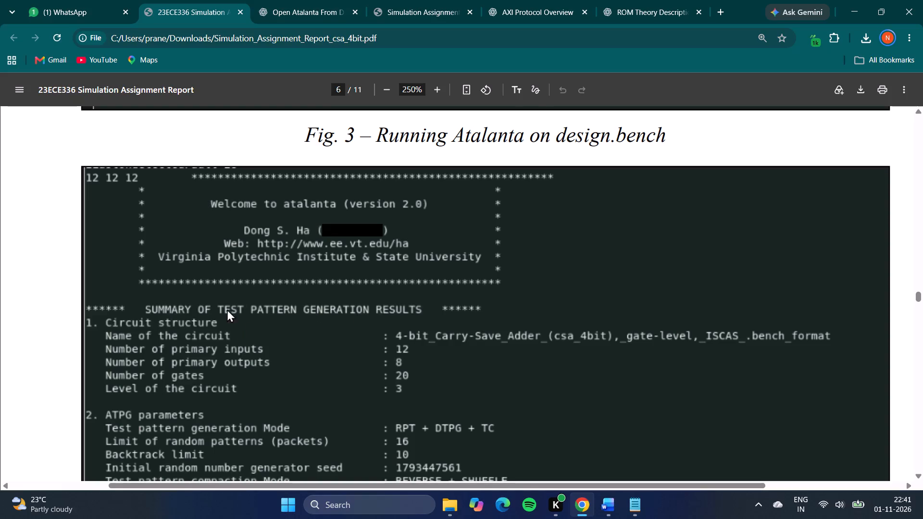
{"action": "left_click_drag", "start_coordinate": [227, 309], "coordinate": [445, 318]}
{"action": "scroll", "coordinate": [495, 309], "scroll_direction": "up", "scroll_amount": 1}
{"action": "scroll", "coordinate": [497, 311], "scroll_direction": "down", "scroll_amount": 1}
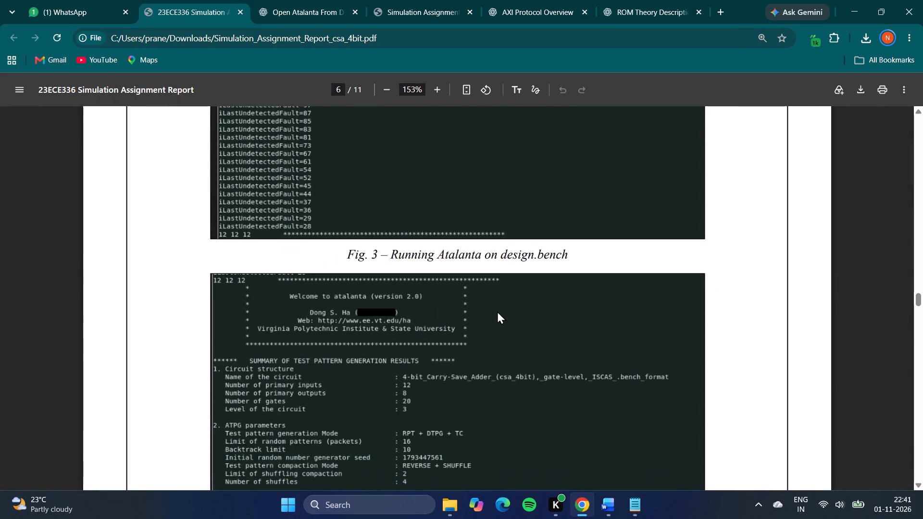
{"action": "scroll", "coordinate": [497, 311], "scroll_direction": "down", "scroll_amount": 1}
{"action": "scroll", "coordinate": [363, 301], "scroll_direction": "down", "scroll_amount": 6}
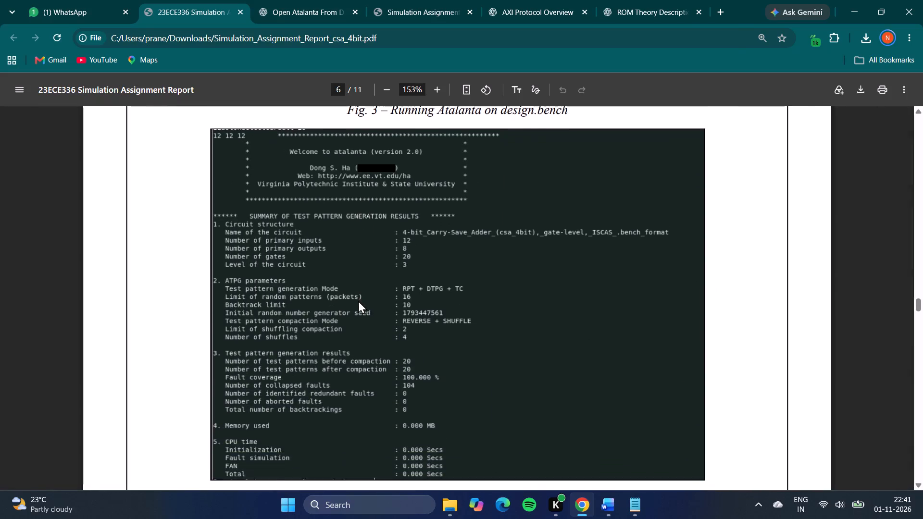
{"action": "scroll", "coordinate": [358, 300], "scroll_direction": "down", "scroll_amount": 5}
{"action": "scroll", "coordinate": [362, 301], "scroll_direction": "up", "scroll_amount": 2}
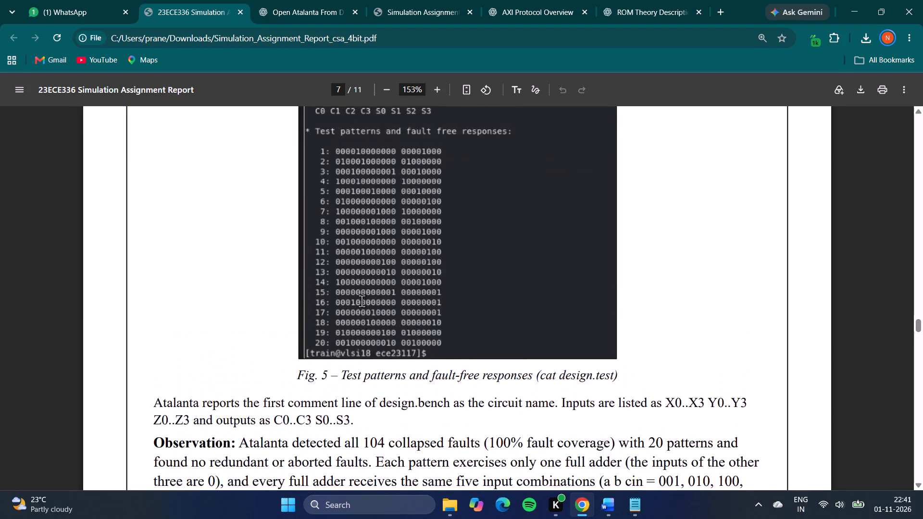
{"action": "scroll", "coordinate": [385, 296], "scroll_direction": "up", "scroll_amount": 1}
{"action": "scroll", "coordinate": [418, 324], "scroll_direction": "up", "scroll_amount": 2}
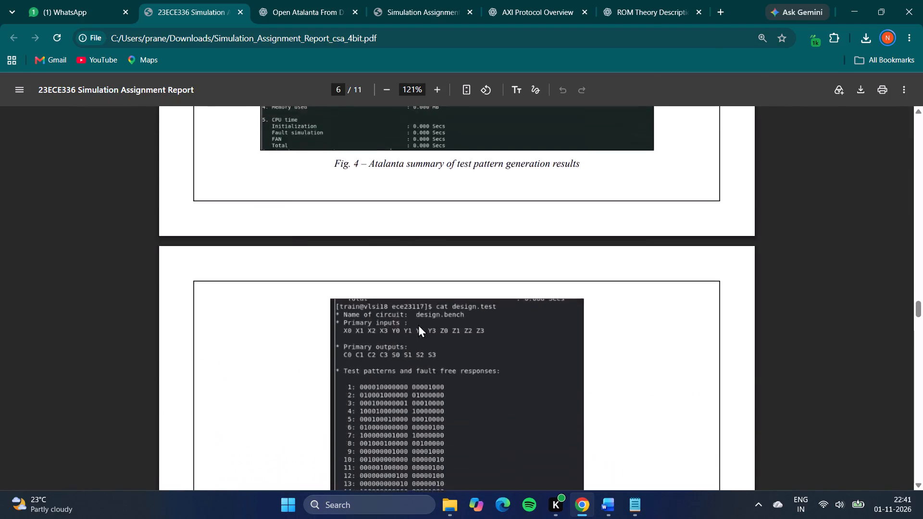
{"action": "scroll", "coordinate": [418, 324], "scroll_direction": "up", "scroll_amount": 4}
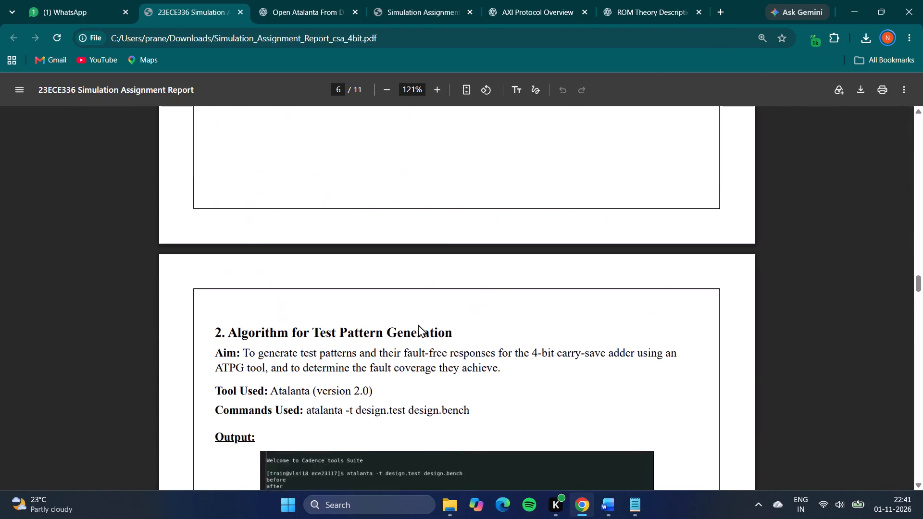
{"action": "scroll", "coordinate": [418, 324], "scroll_direction": "up", "scroll_amount": 4}
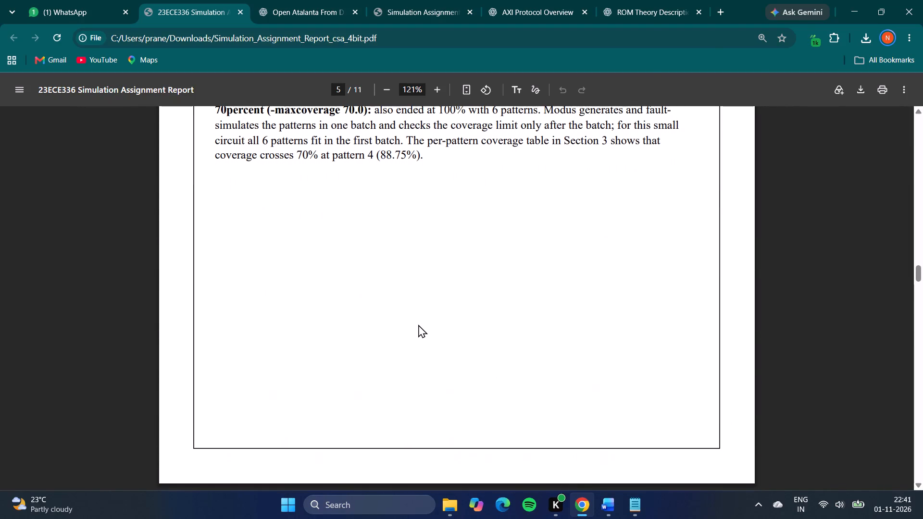
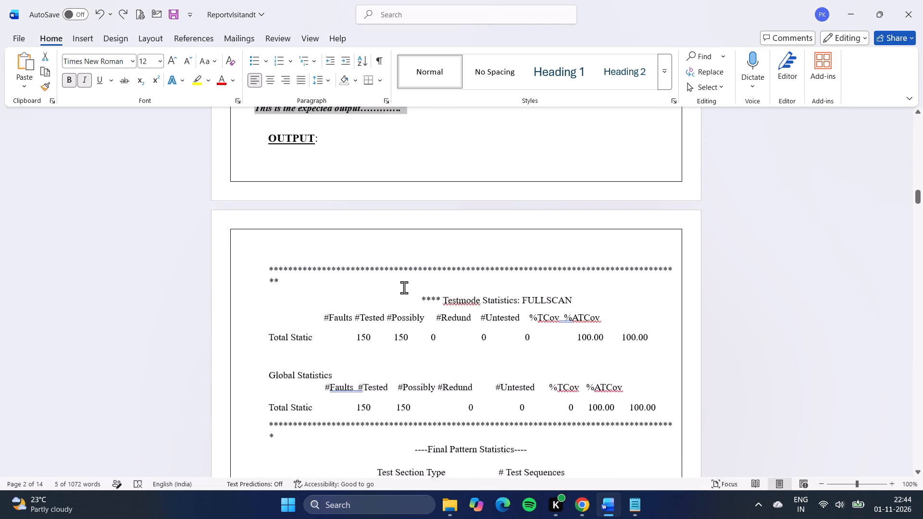
{"action": "scroll", "coordinate": [404, 287], "scroll_direction": "down", "scroll_amount": 2}
{"action": "left_click", "coordinate": [390, 192]}
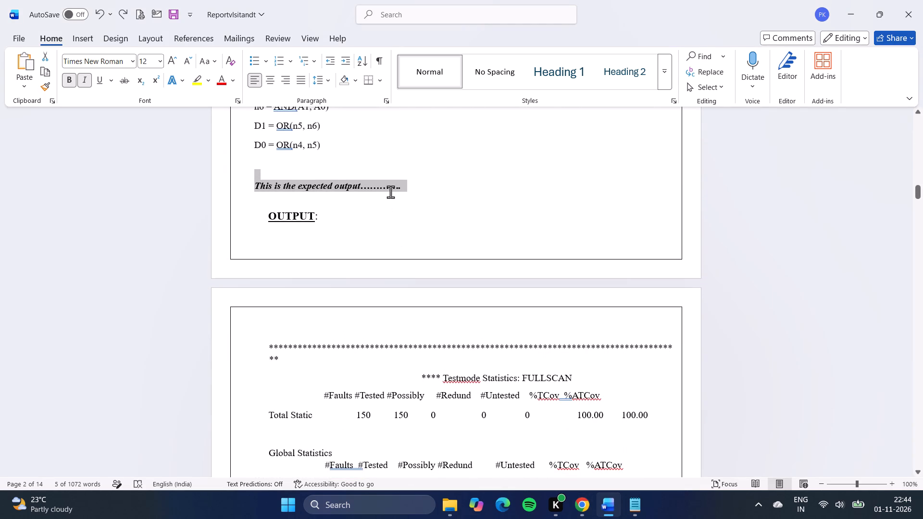
{"action": "left_click", "coordinate": [402, 190]}
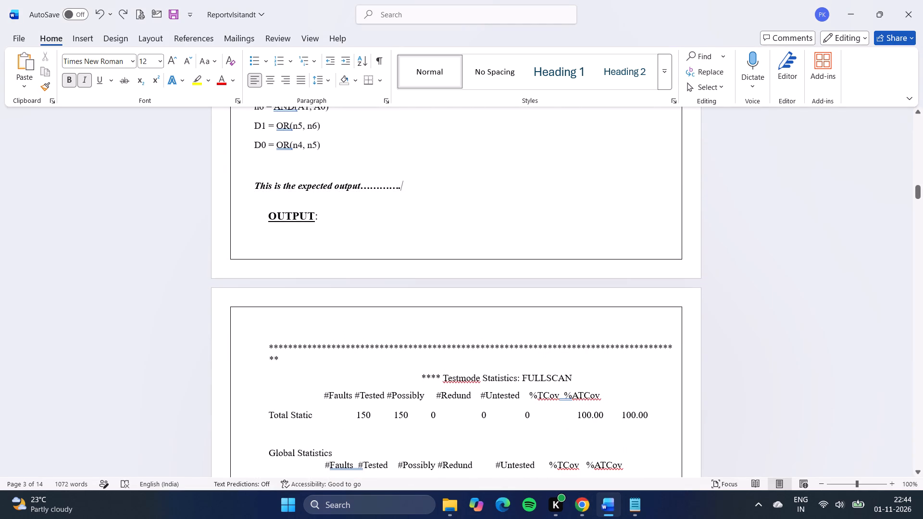
{"action": "left_click_drag", "start_coordinate": [257, 187], "coordinate": [403, 191]}
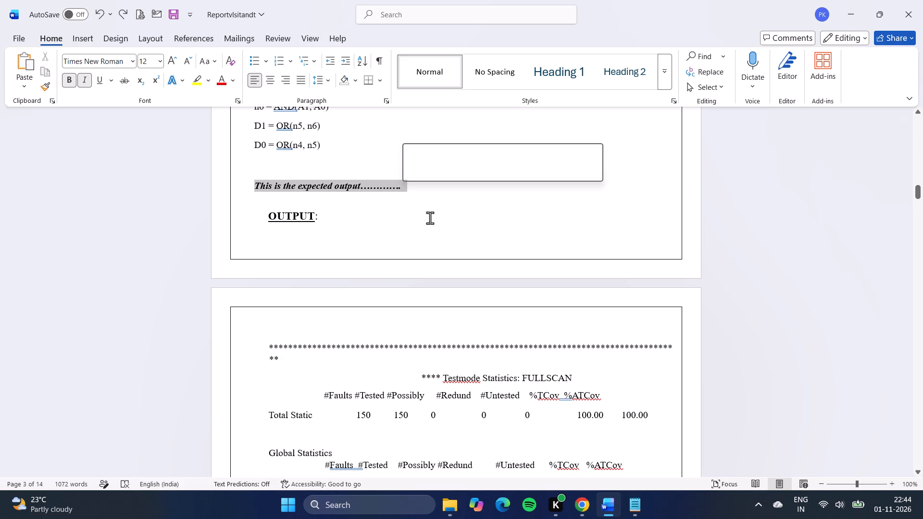
Examine the reference PDF's command outputs and its results before and after fault reduction, and return to the Word report.
{"action": "left_click", "coordinate": [586, 513]}
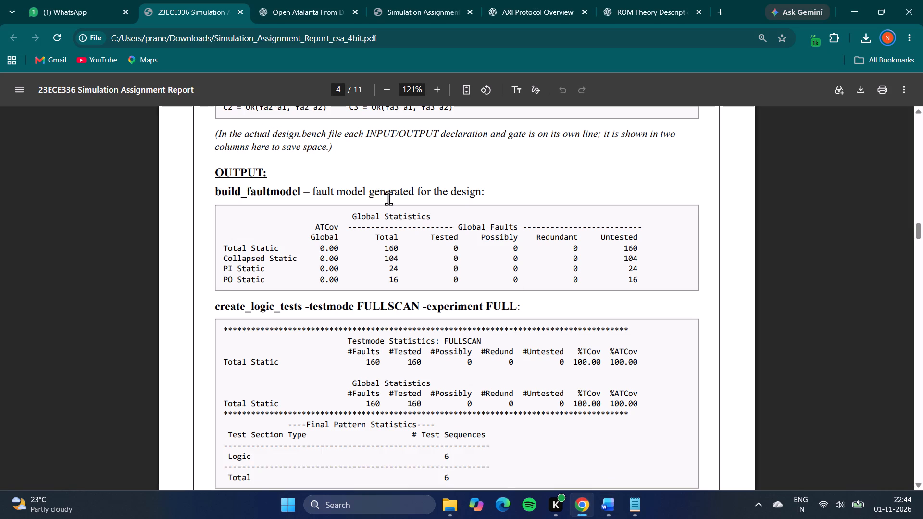
{"action": "scroll", "coordinate": [385, 201], "scroll_direction": "down", "scroll_amount": 4}
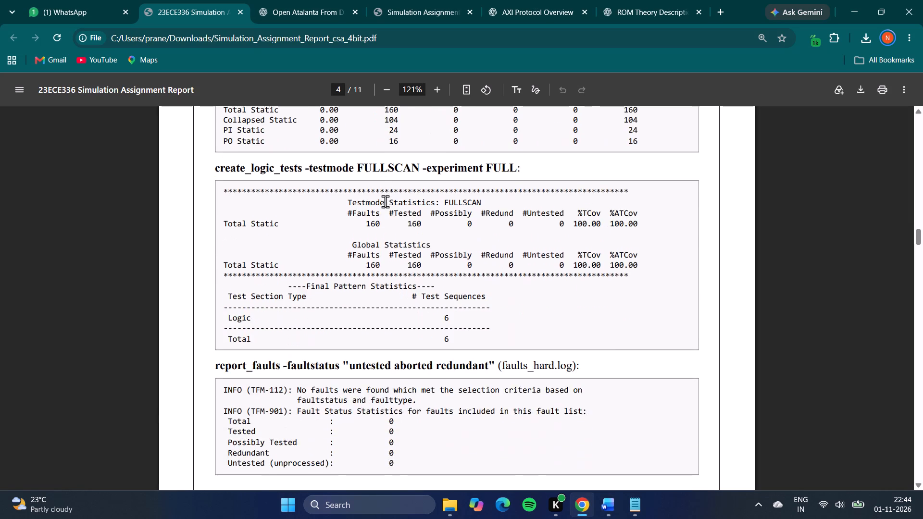
{"action": "scroll", "coordinate": [385, 201], "scroll_direction": "down", "scroll_amount": 1}
{"action": "scroll", "coordinate": [456, 300], "scroll_direction": "down", "scroll_amount": 3}
{"action": "scroll", "coordinate": [475, 340], "scroll_direction": "down", "scroll_amount": 2}
{"action": "scroll", "coordinate": [475, 340], "scroll_direction": "up", "scroll_amount": 3}
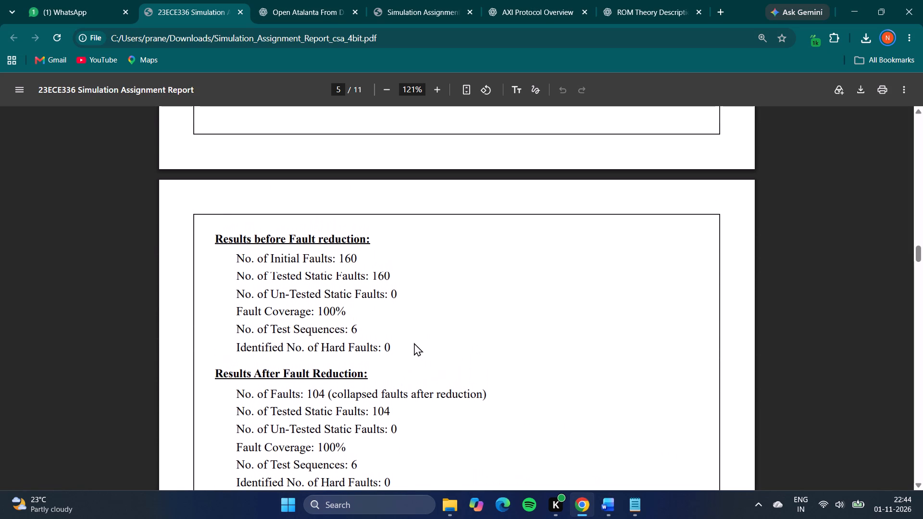
{"action": "scroll", "coordinate": [334, 384], "scroll_direction": "down", "scroll_amount": 1}
{"action": "scroll", "coordinate": [433, 408], "scroll_direction": "up", "scroll_amount": 1}
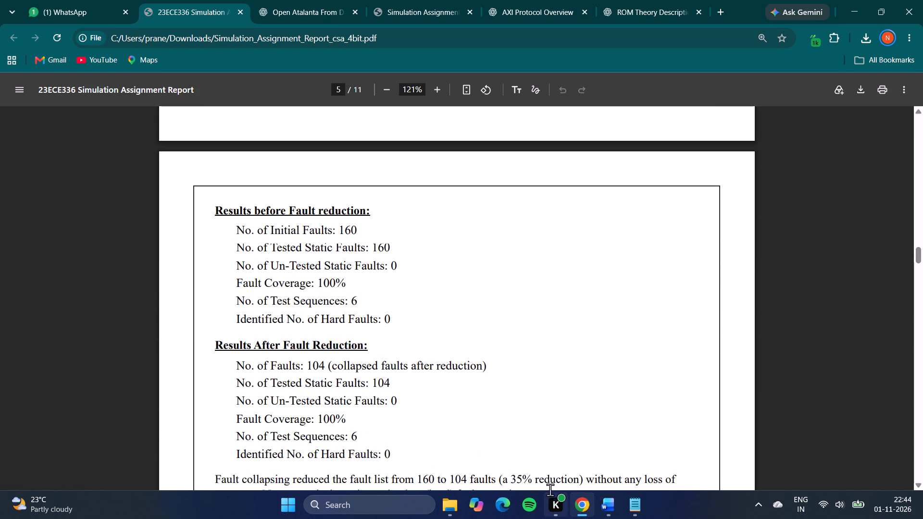
{"action": "scroll", "coordinate": [461, 400], "scroll_direction": "down", "scroll_amount": 3}
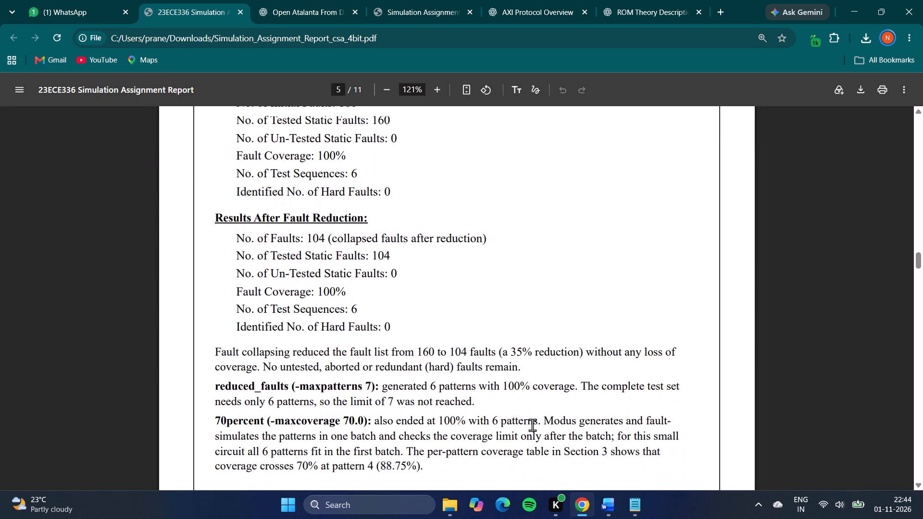
{"action": "scroll", "coordinate": [324, 352], "scroll_direction": "up", "scroll_amount": 1}
{"action": "scroll", "coordinate": [499, 375], "scroll_direction": "up", "scroll_amount": 1}
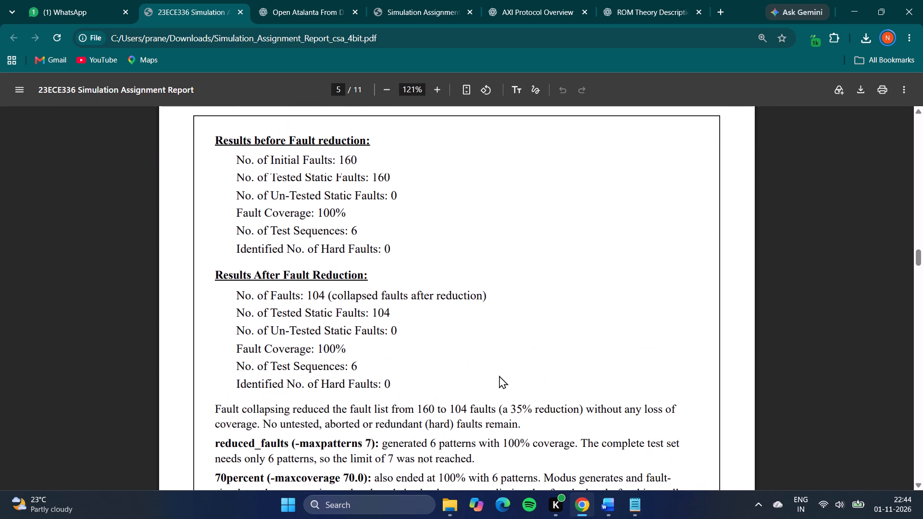
{"action": "scroll", "coordinate": [499, 375], "scroll_direction": "up", "scroll_amount": 4}
{"action": "scroll", "coordinate": [376, 354], "scroll_direction": "up", "scroll_amount": 1}
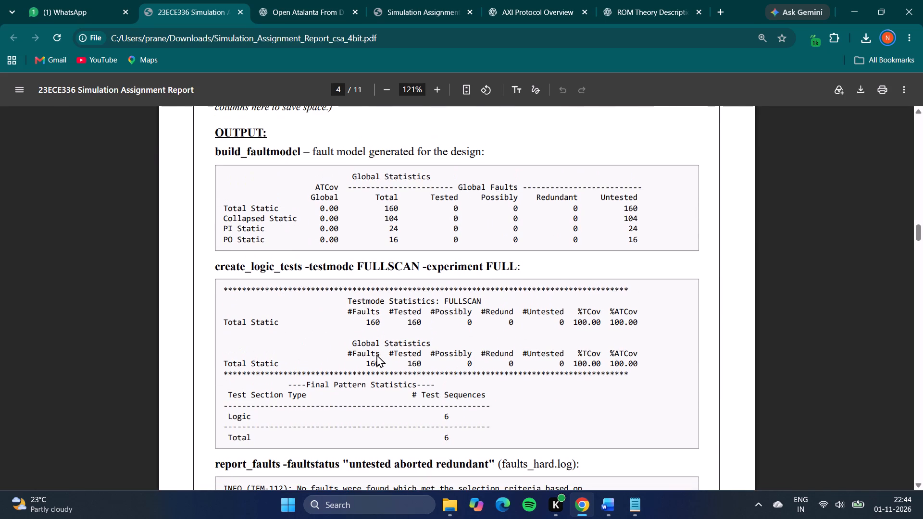
{"action": "scroll", "coordinate": [376, 354], "scroll_direction": "down", "scroll_amount": 1}
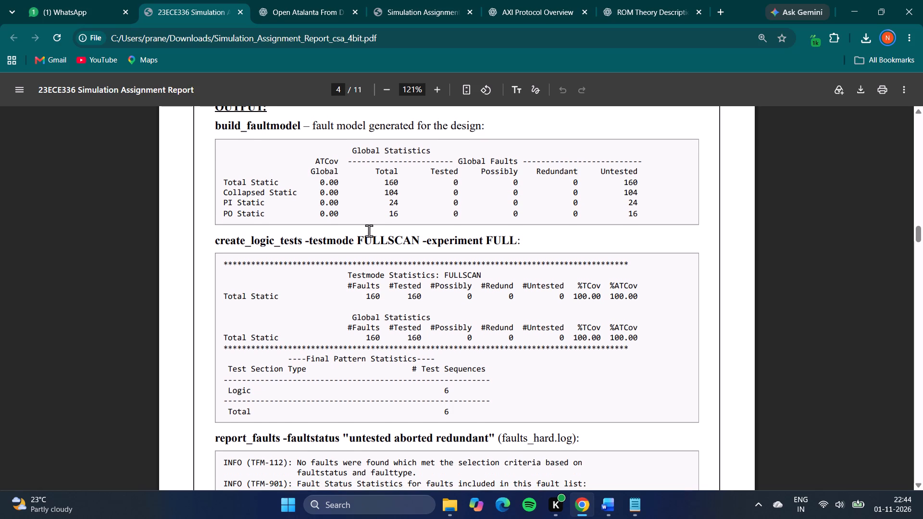
{"action": "scroll", "coordinate": [369, 231], "scroll_direction": "up", "scroll_amount": 1}
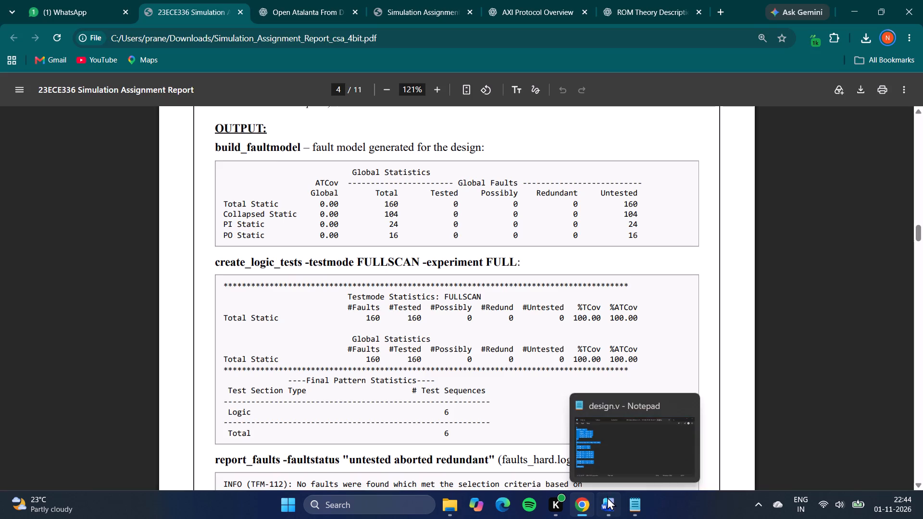
{"action": "left_click", "coordinate": [585, 448]}
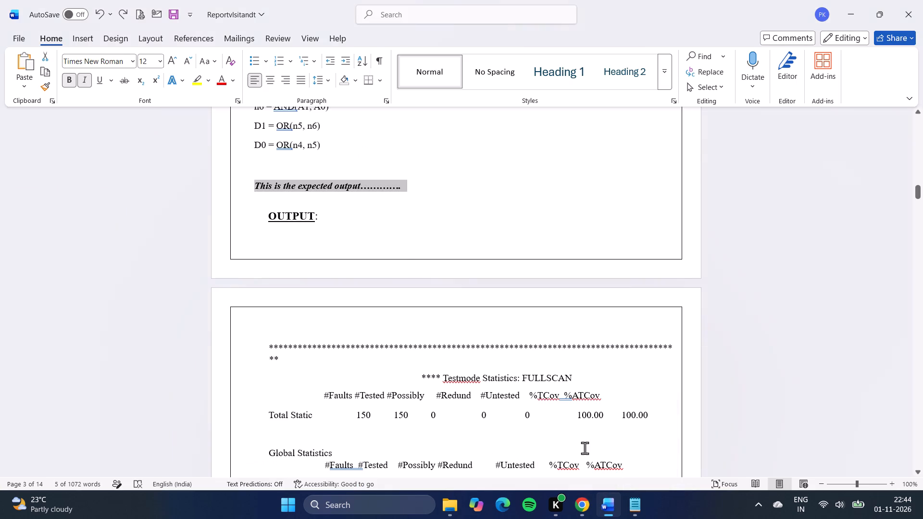
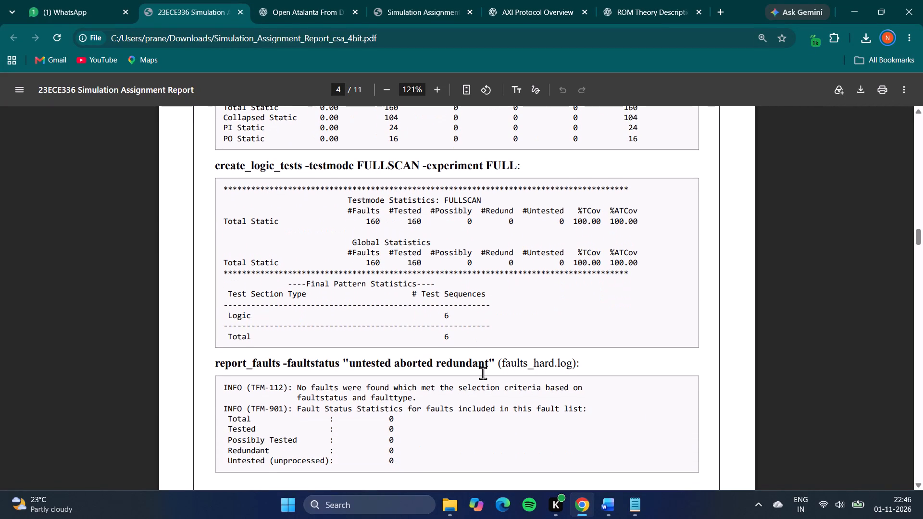
Examine the reference PDF's create_logic_tests and report_faults outputs and its results before fault reduction, and return to the Word report.
{"action": "scroll", "coordinate": [483, 373], "scroll_direction": "down", "scroll_amount": 1}
{"action": "scroll", "coordinate": [407, 369], "scroll_direction": "down", "scroll_amount": 2}
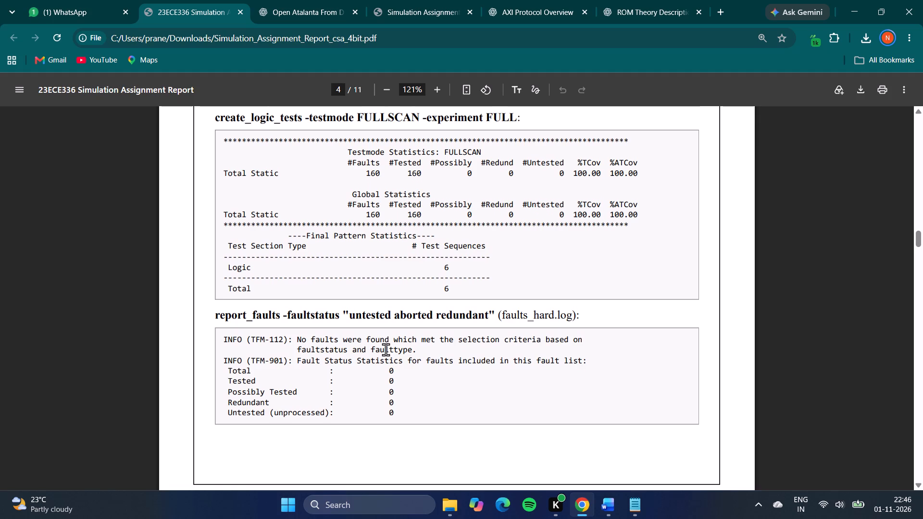
{"action": "scroll", "coordinate": [386, 349], "scroll_direction": "down", "scroll_amount": 1}
{"action": "scroll", "coordinate": [336, 319], "scroll_direction": "down", "scroll_amount": 5}
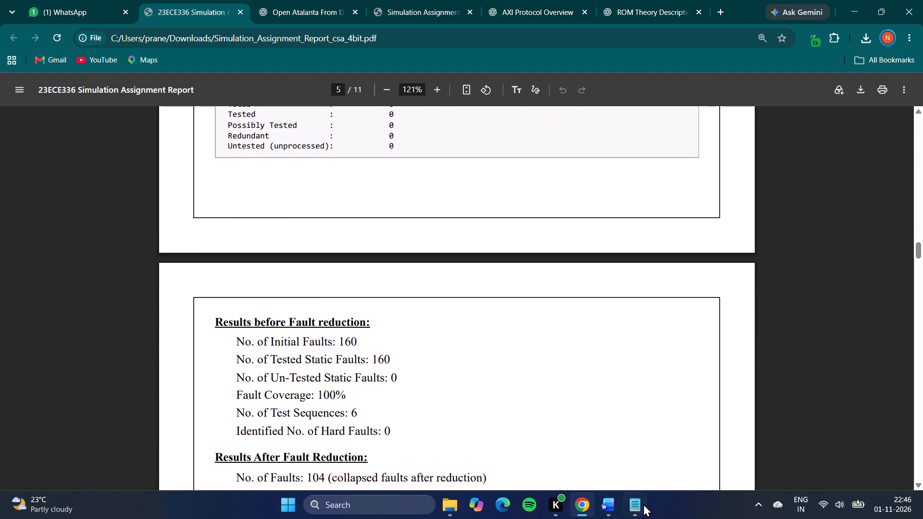
{"action": "left_click", "coordinate": [642, 505]}
{"action": "left_click", "coordinate": [608, 504]}
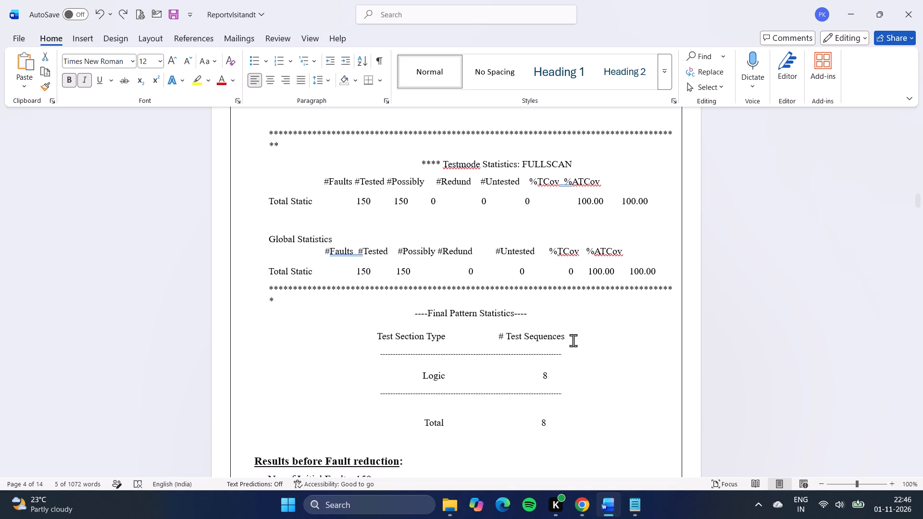
Review the Word report from the fault reduction results through the Algorithm for Test Pattern Generation section and its Atalanta output.
{"action": "scroll", "coordinate": [472, 319], "scroll_direction": "down", "scroll_amount": 1}
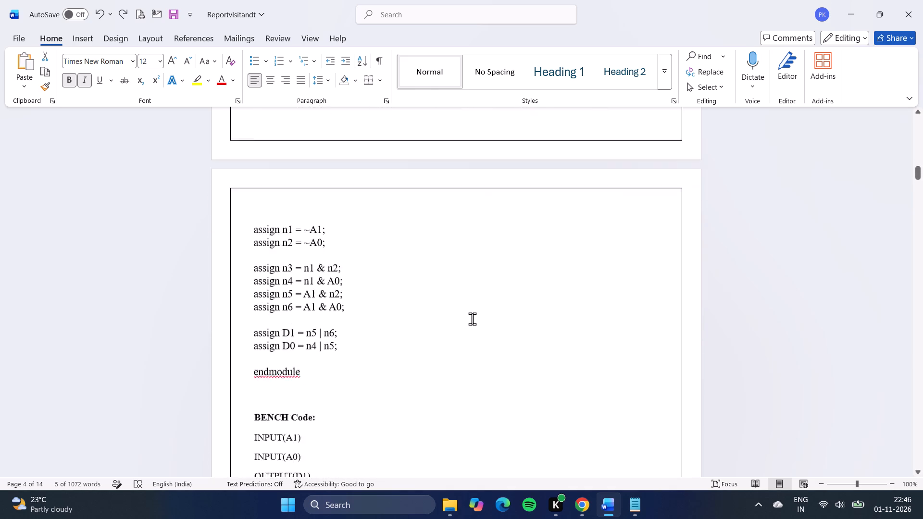
{"action": "scroll", "coordinate": [472, 319], "scroll_direction": "down", "scroll_amount": 1}
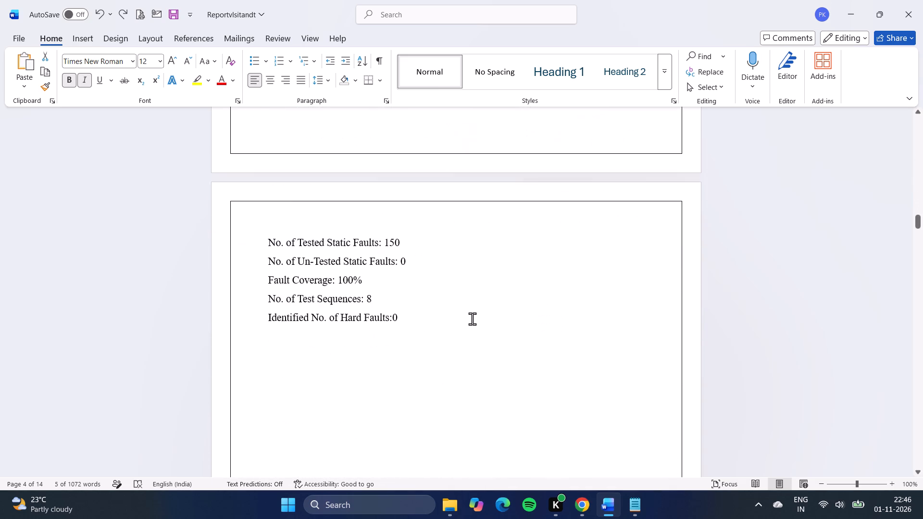
{"action": "scroll", "coordinate": [472, 319], "scroll_direction": "down", "scroll_amount": 2}
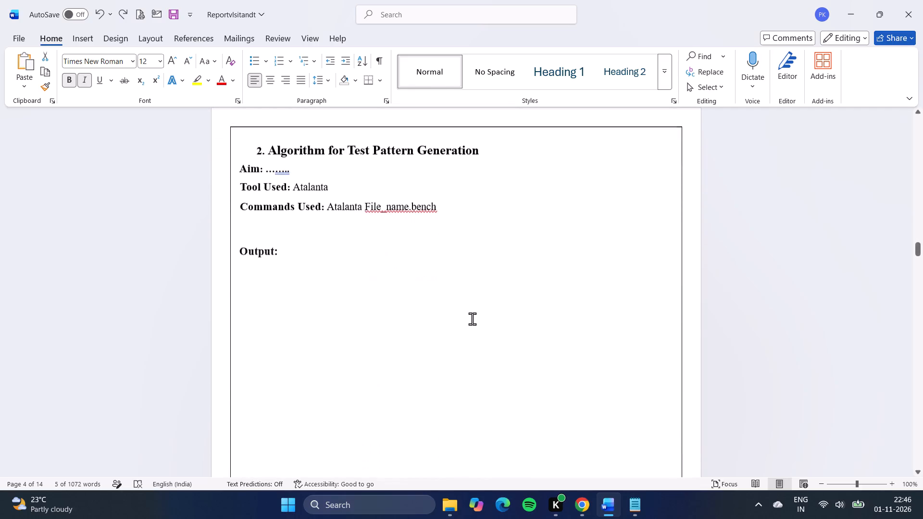
{"action": "scroll", "coordinate": [472, 319], "scroll_direction": "down", "scroll_amount": 1}
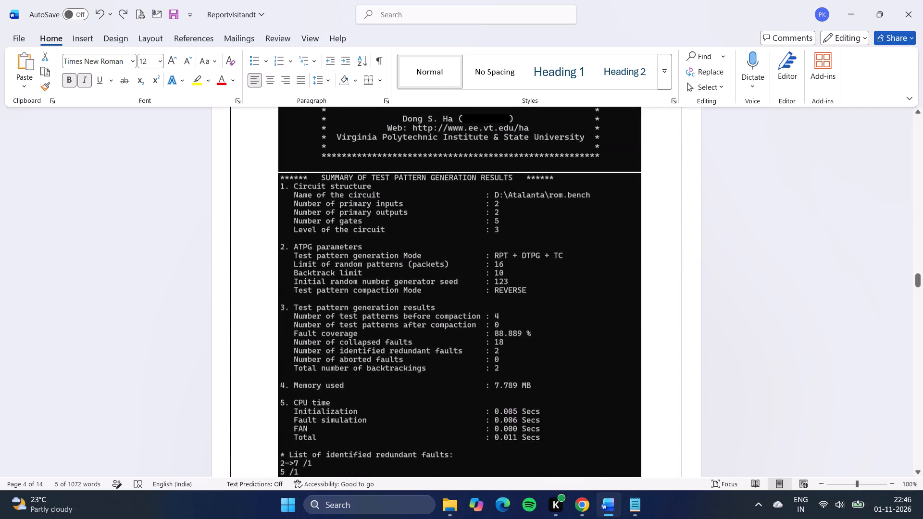
{"action": "scroll", "coordinate": [472, 319], "scroll_direction": "down", "scroll_amount": 1}
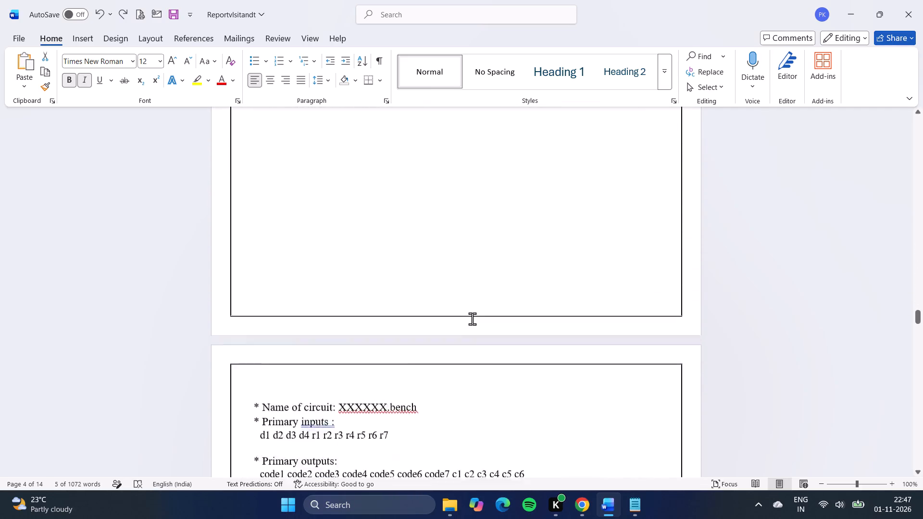
{"action": "scroll", "coordinate": [472, 319], "scroll_direction": "down", "scroll_amount": 1}
Examine the report's Circuit Specifications, test patterns and fault free responses, and the template Atalanta summary following the rom.bench screenshot.
{"action": "scroll", "coordinate": [472, 319], "scroll_direction": "up", "scroll_amount": 2}
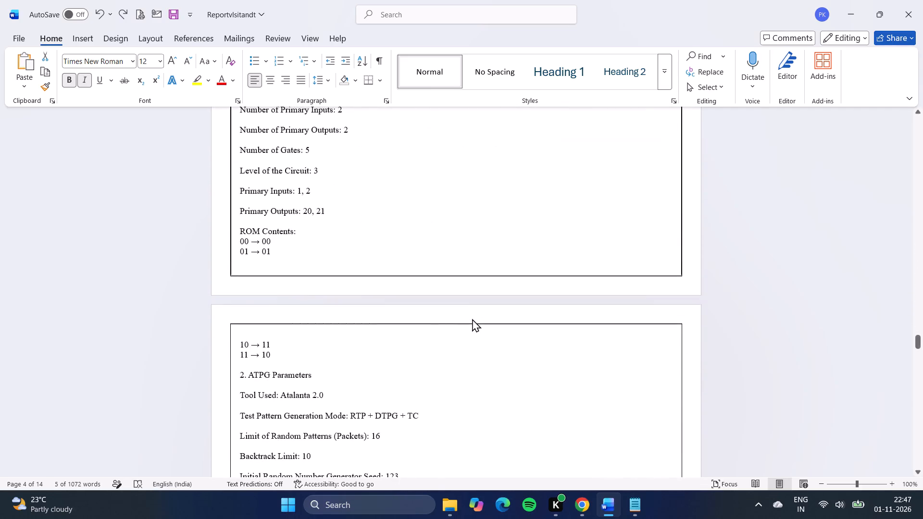
{"action": "scroll", "coordinate": [472, 319], "scroll_direction": "up", "scroll_amount": 1}
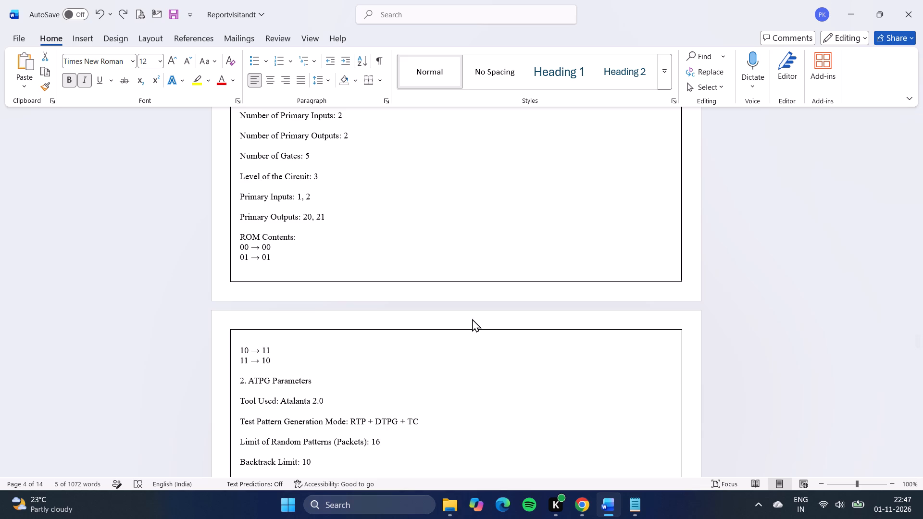
{"action": "scroll", "coordinate": [472, 319], "scroll_direction": "up", "scroll_amount": 1}
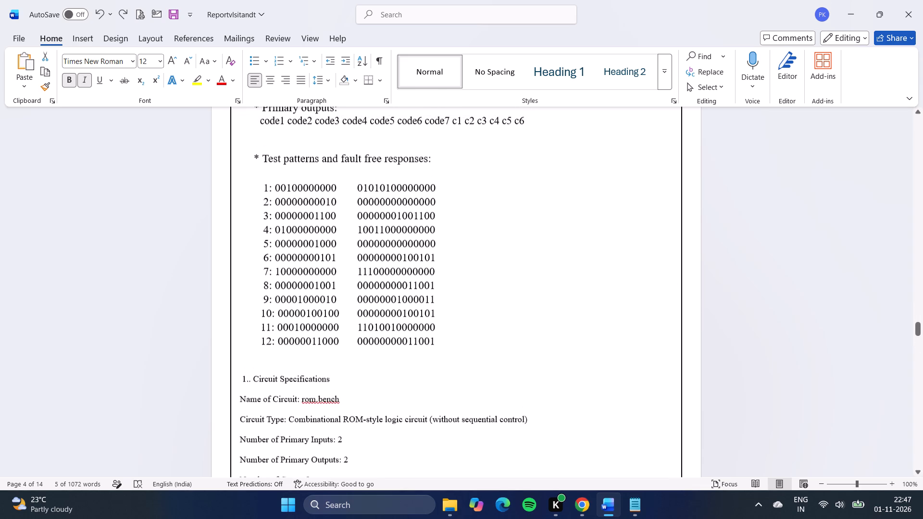
{"action": "scroll", "coordinate": [472, 319], "scroll_direction": "up", "scroll_amount": 3}
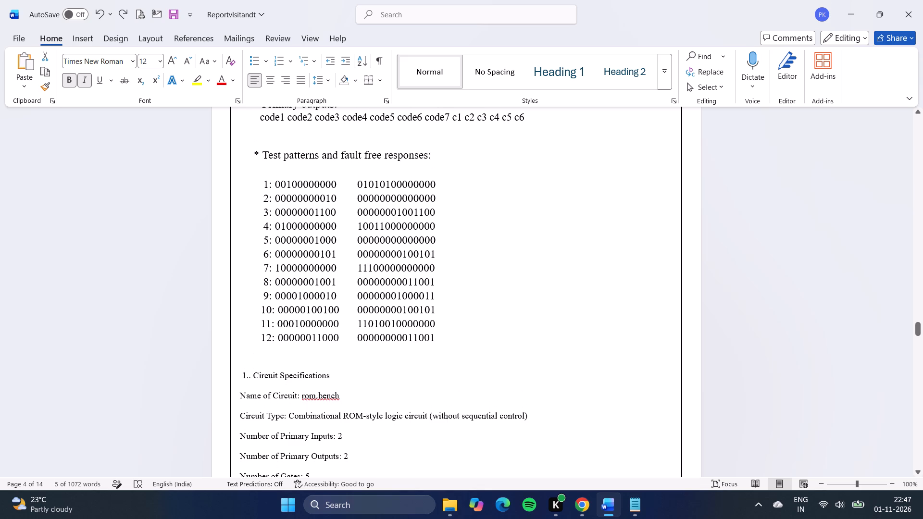
{"action": "scroll", "coordinate": [472, 319], "scroll_direction": "up", "scroll_amount": 1}
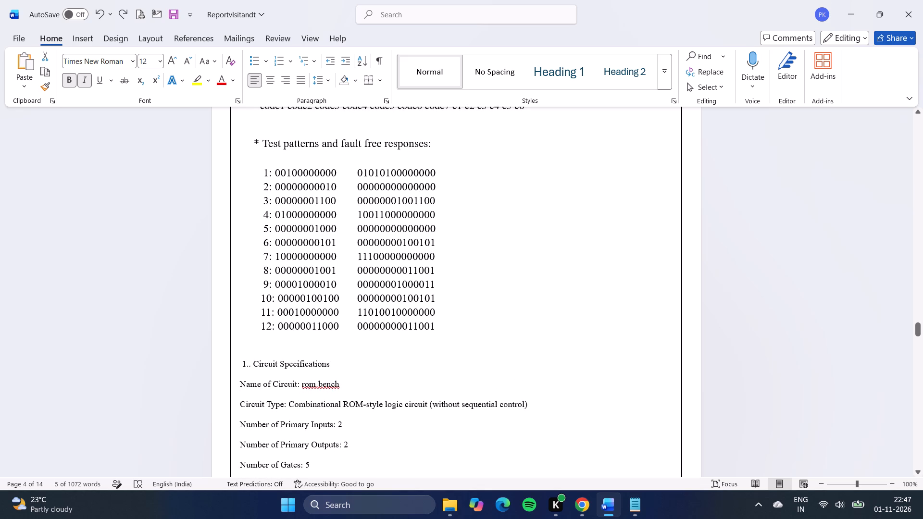
{"action": "scroll", "coordinate": [472, 319], "scroll_direction": "up", "scroll_amount": 1}
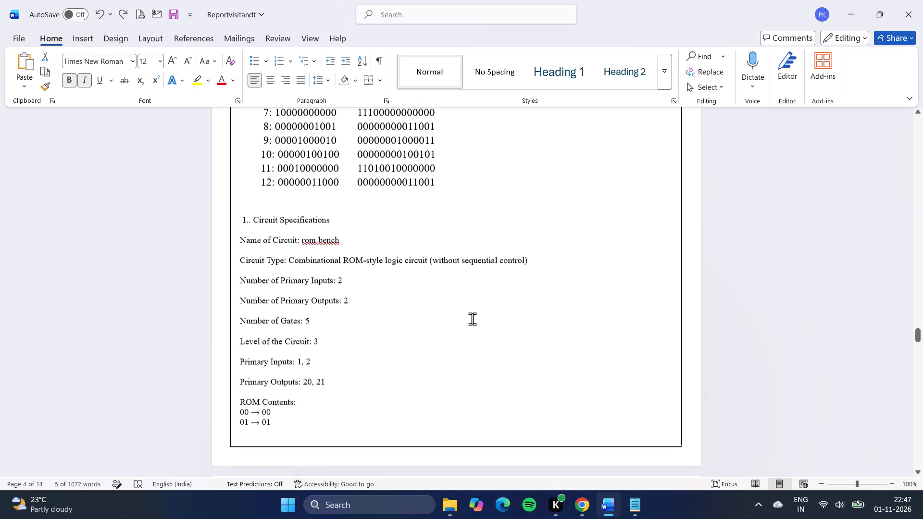
{"action": "scroll", "coordinate": [472, 319], "scroll_direction": "up", "scroll_amount": 1}
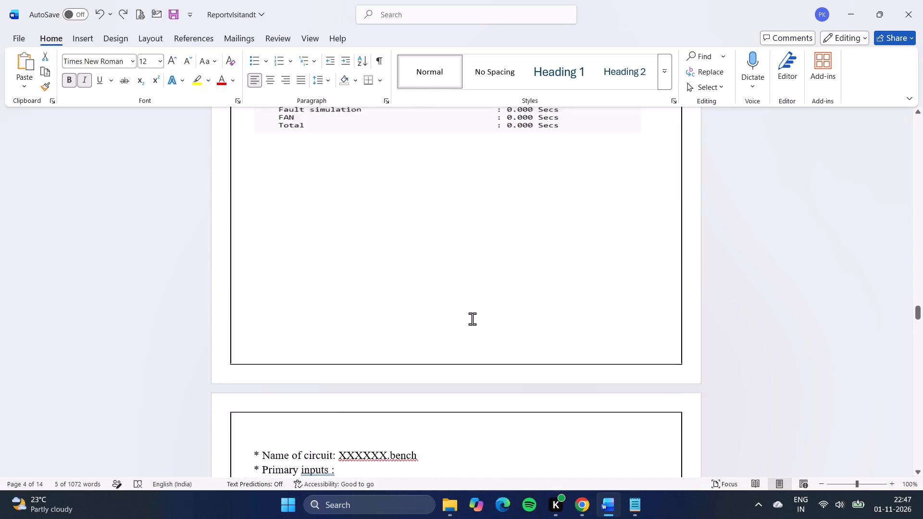
{"action": "scroll", "coordinate": [472, 319], "scroll_direction": "up", "scroll_amount": 1}
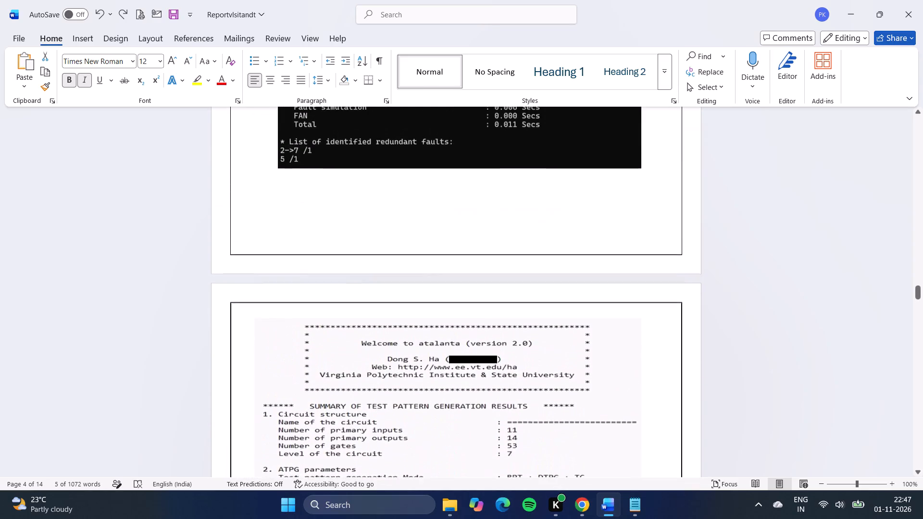
{"action": "scroll", "coordinate": [461, 310], "scroll_direction": "down", "scroll_amount": 3}
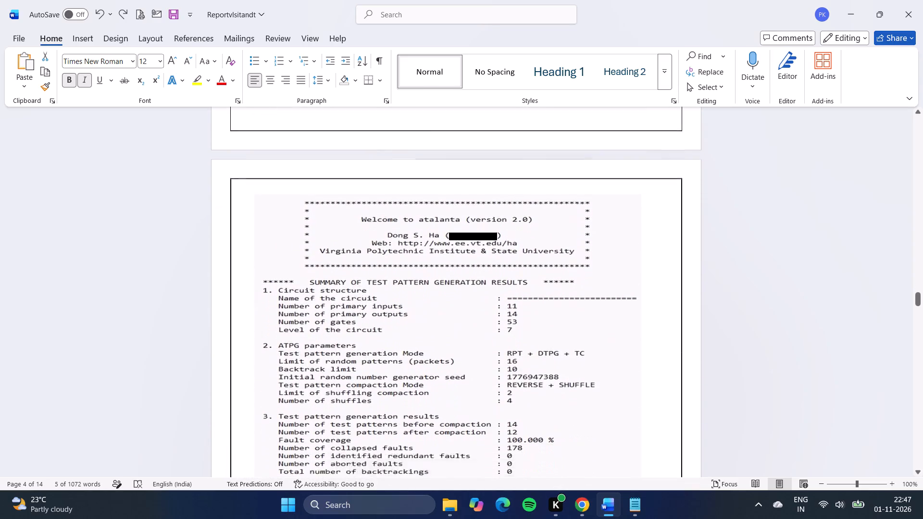
{"action": "scroll", "coordinate": [461, 310], "scroll_direction": "down", "scroll_amount": 1}
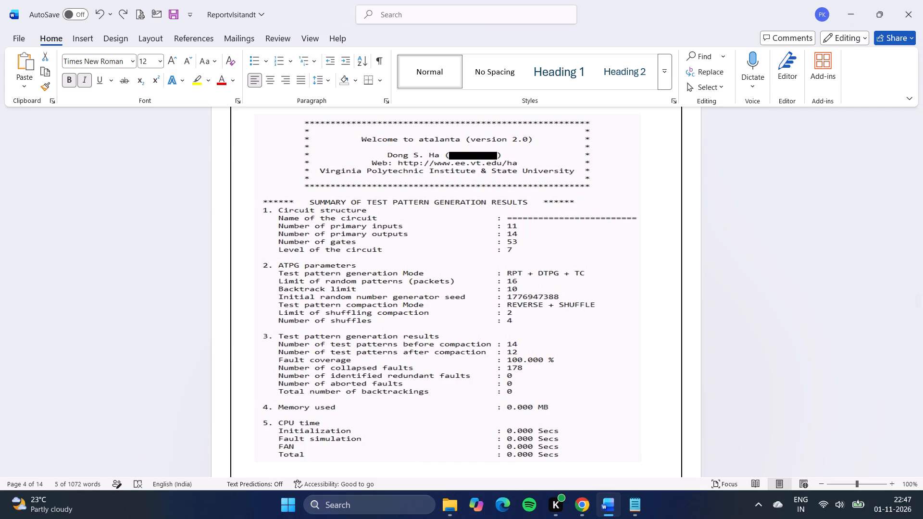
{"action": "scroll", "coordinate": [461, 310], "scroll_direction": "down", "scroll_amount": 1}
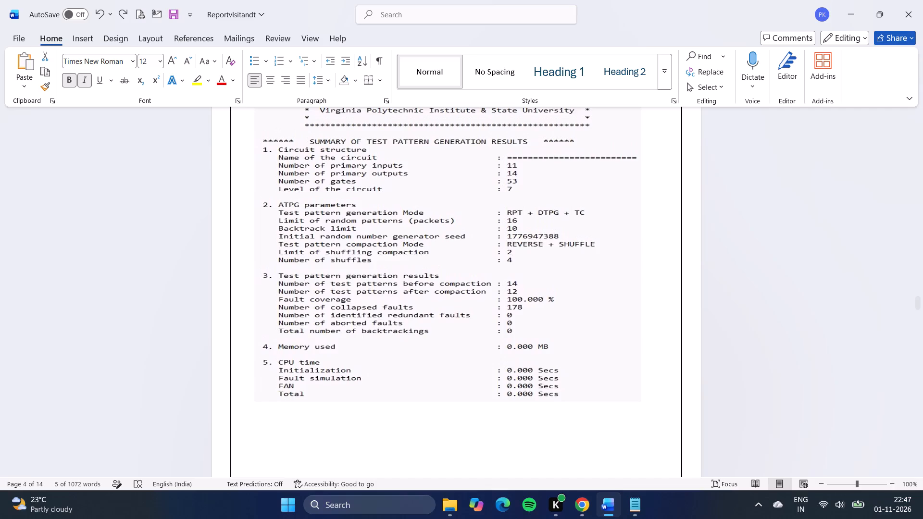
{"action": "scroll", "coordinate": [461, 310], "scroll_direction": "down", "scroll_amount": 1}
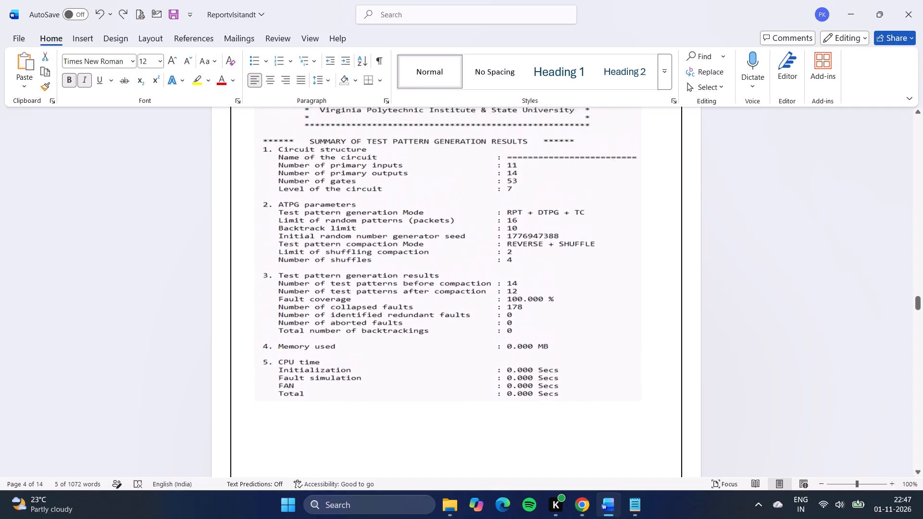
{"action": "scroll", "coordinate": [461, 310], "scroll_direction": "down", "scroll_amount": 2}
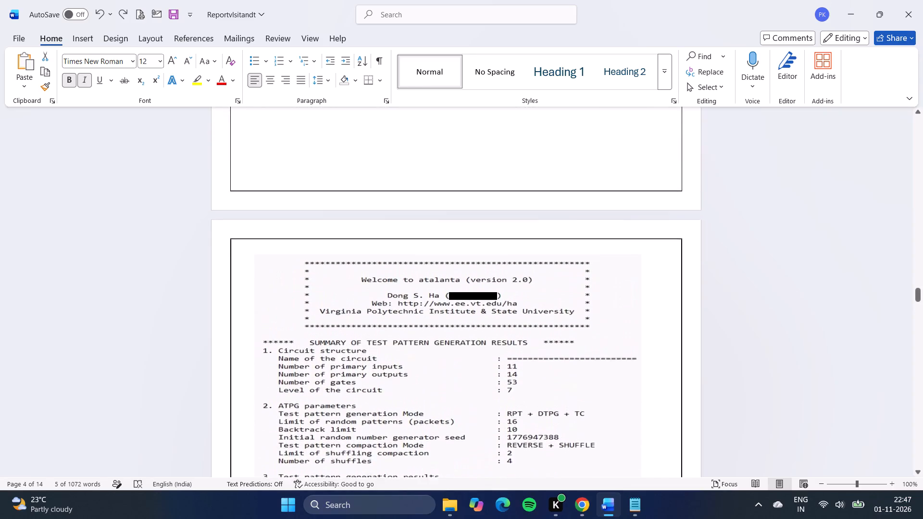
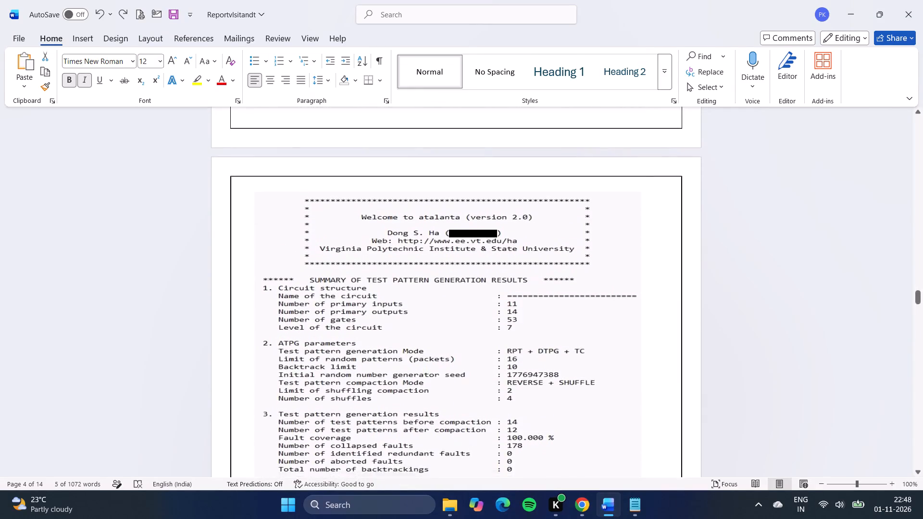
Review the Word report from the rom.bench Circuit Specifications through the Algorithm for Fault Simulation section's commands, test vectors and maxpatterns experiment outputs.
{"action": "scroll", "coordinate": [500, 313], "scroll_direction": "down", "scroll_amount": 1}
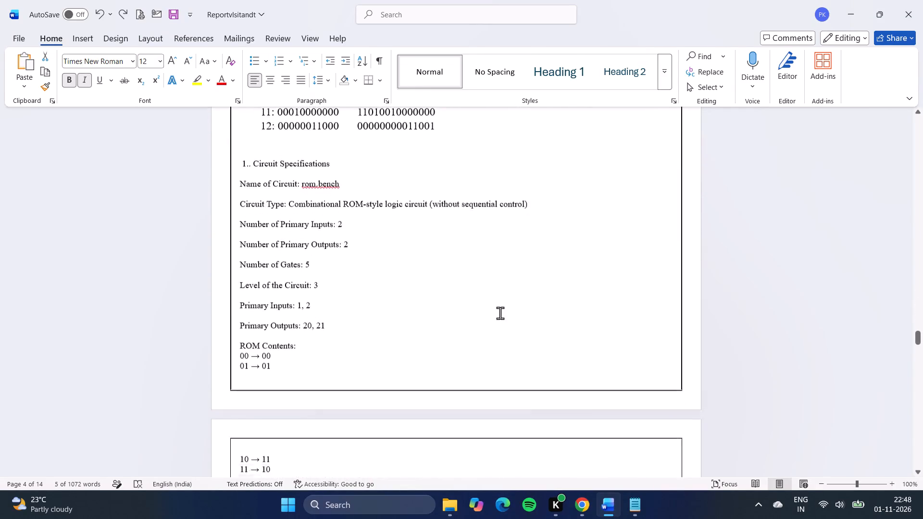
{"action": "scroll", "coordinate": [500, 313], "scroll_direction": "down", "scroll_amount": 1}
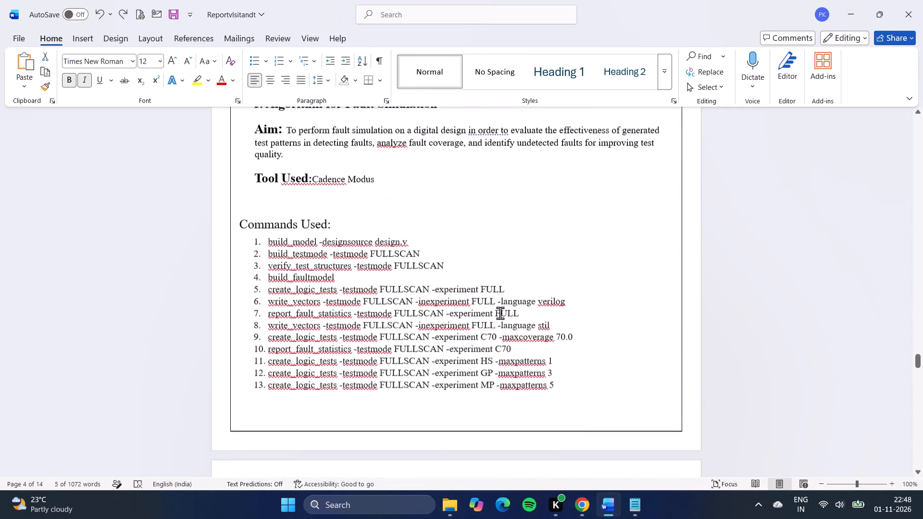
{"action": "scroll", "coordinate": [500, 313], "scroll_direction": "down", "scroll_amount": 1}
{"action": "scroll", "coordinate": [459, 310], "scroll_direction": "down", "scroll_amount": 1}
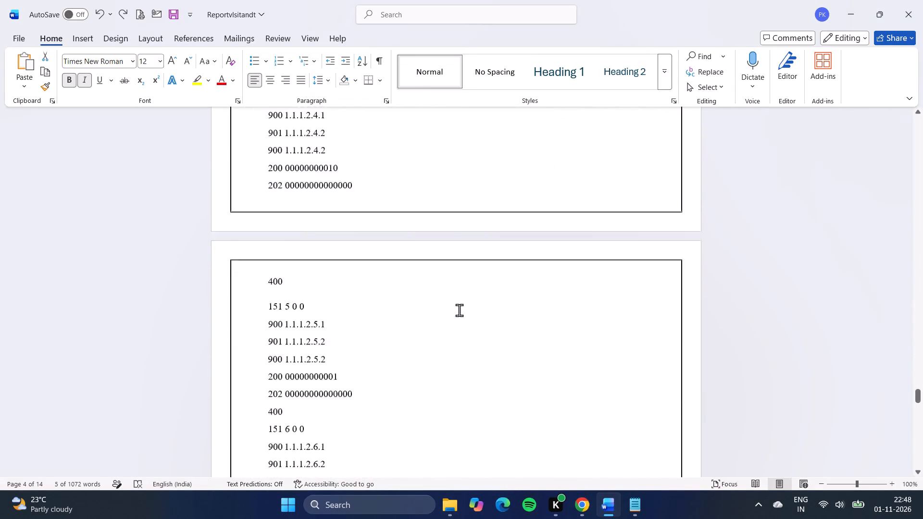
{"action": "scroll", "coordinate": [459, 310], "scroll_direction": "down", "scroll_amount": 2}
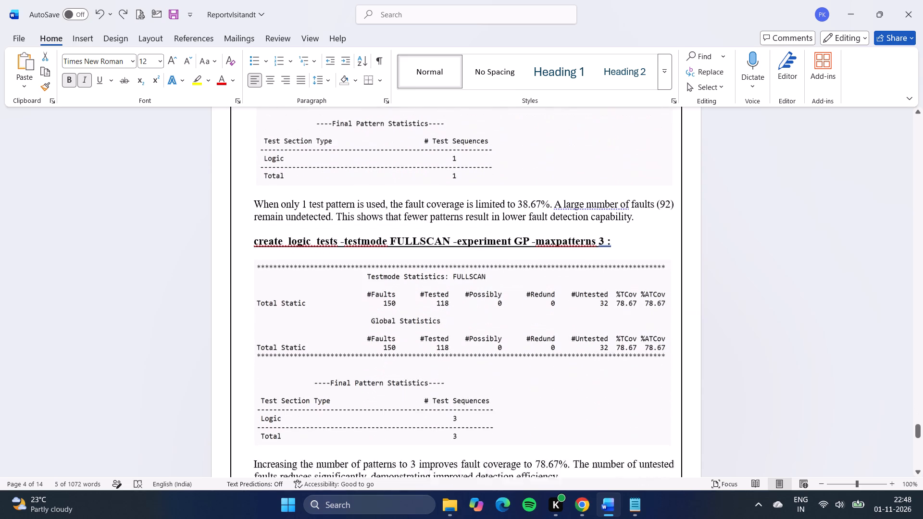
{"action": "scroll", "coordinate": [459, 310], "scroll_direction": "down", "scroll_amount": 1}
{"action": "scroll", "coordinate": [393, 326], "scroll_direction": "down", "scroll_amount": 4}
Examine the Algorithm for Fault list reduction section from its aim and commands through the Verilog and BENCH code to the FULLSCAN output statistics.
{"action": "scroll", "coordinate": [393, 326], "scroll_direction": "up", "scroll_amount": 4}
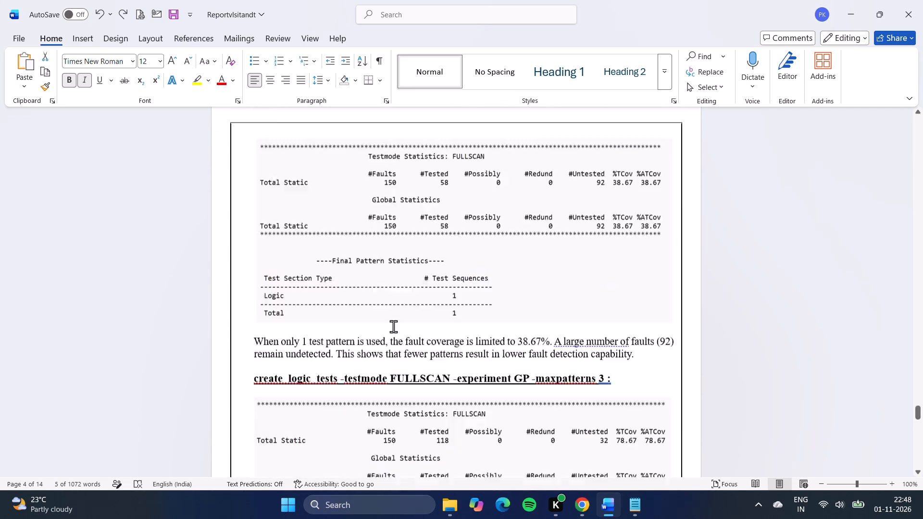
{"action": "scroll", "coordinate": [393, 326], "scroll_direction": "up", "scroll_amount": 5}
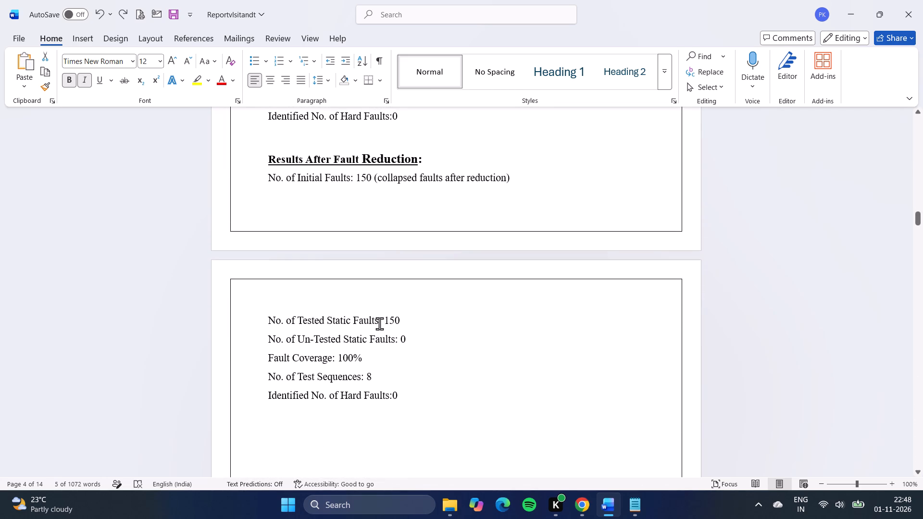
{"action": "scroll", "coordinate": [379, 323], "scroll_direction": "up", "scroll_amount": 1}
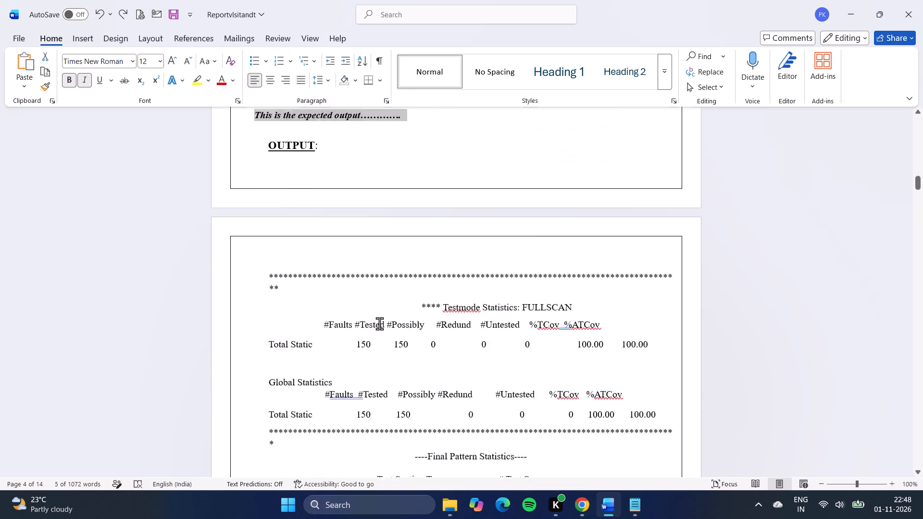
{"action": "scroll", "coordinate": [379, 323], "scroll_direction": "up", "scroll_amount": 1}
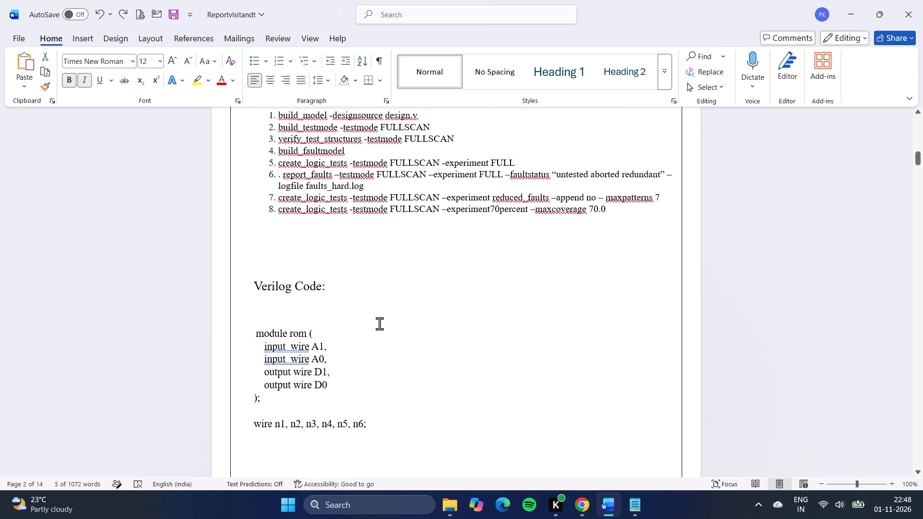
{"action": "scroll", "coordinate": [349, 300], "scroll_direction": "up", "scroll_amount": 1}
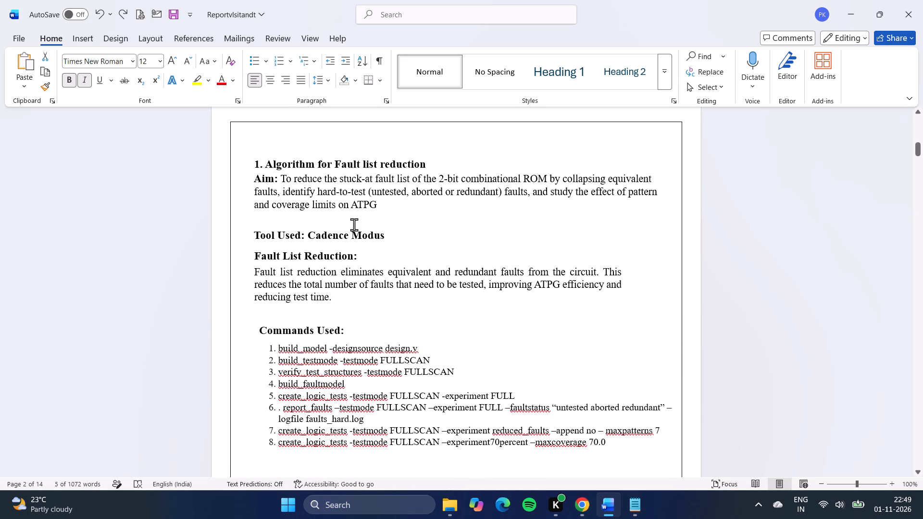
{"action": "scroll", "coordinate": [434, 256], "scroll_direction": "down", "scroll_amount": 1}
{"action": "scroll", "coordinate": [355, 232], "scroll_direction": "down", "scroll_amount": 1}
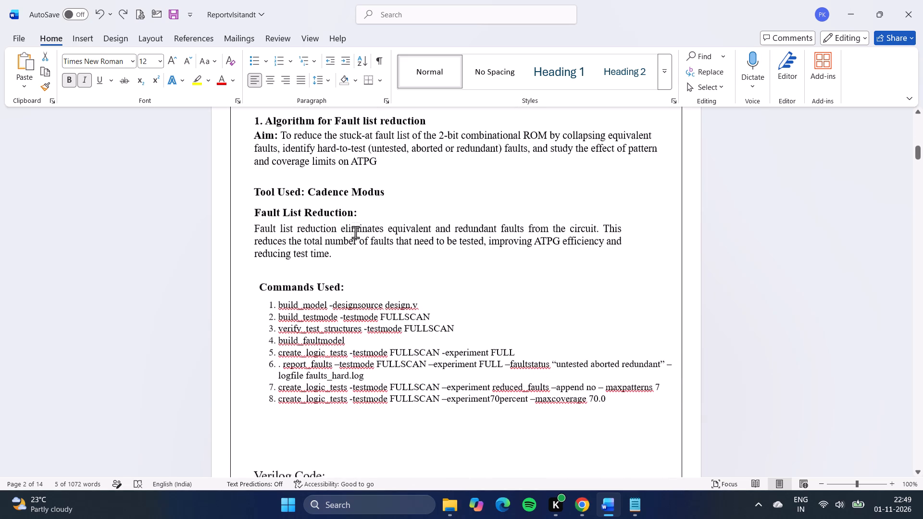
{"action": "scroll", "coordinate": [355, 232], "scroll_direction": "down", "scroll_amount": 1}
{"action": "scroll", "coordinate": [335, 275], "scroll_direction": "down", "scroll_amount": 1}
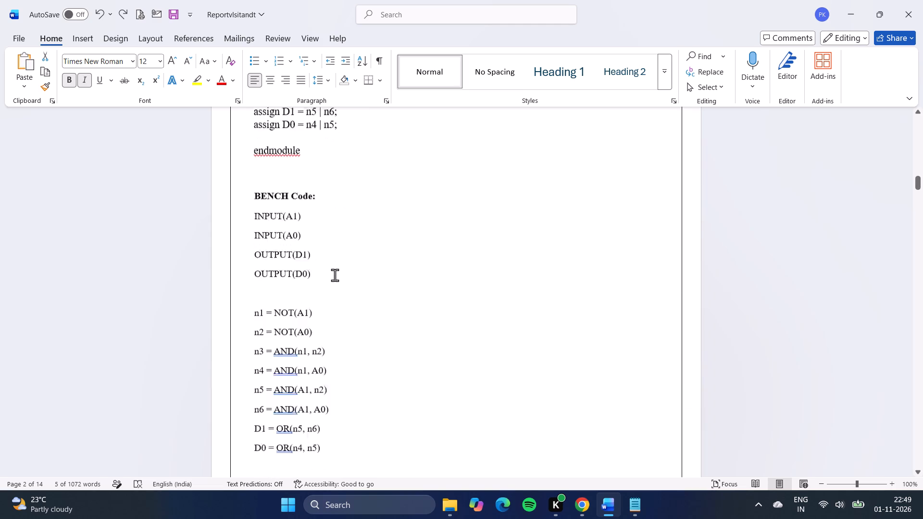
{"action": "scroll", "coordinate": [335, 275], "scroll_direction": "down", "scroll_amount": 1}
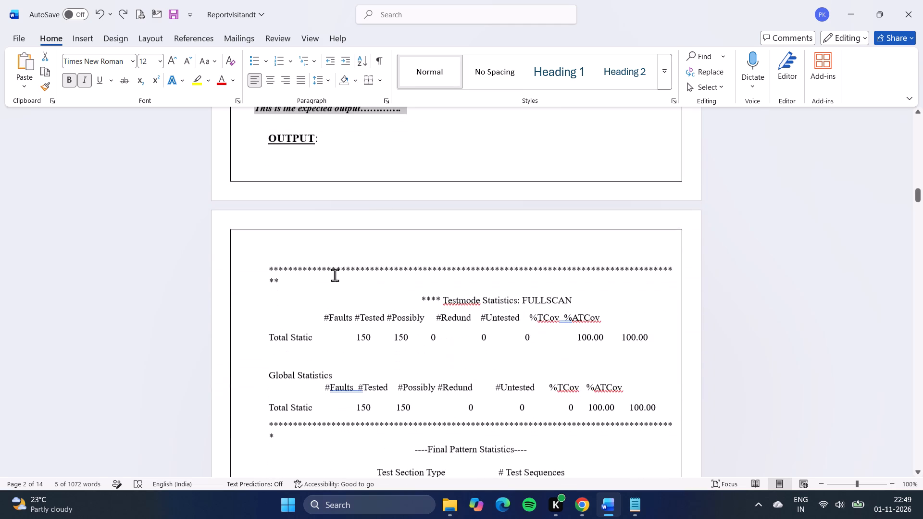
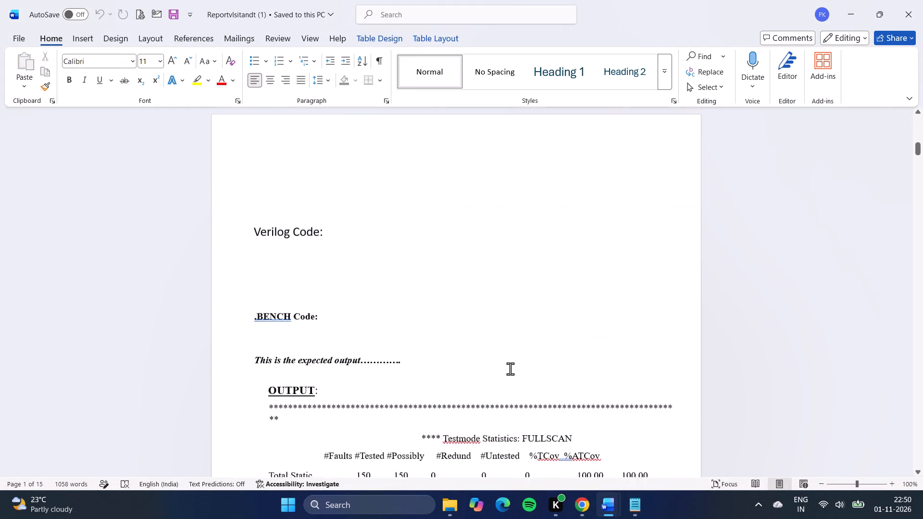
Examine the report from the expected FULLSCAN output through the results before and after fault reduction to the Atalanta test pattern outputs.
{"action": "scroll", "coordinate": [510, 369], "scroll_direction": "down", "scroll_amount": 2}
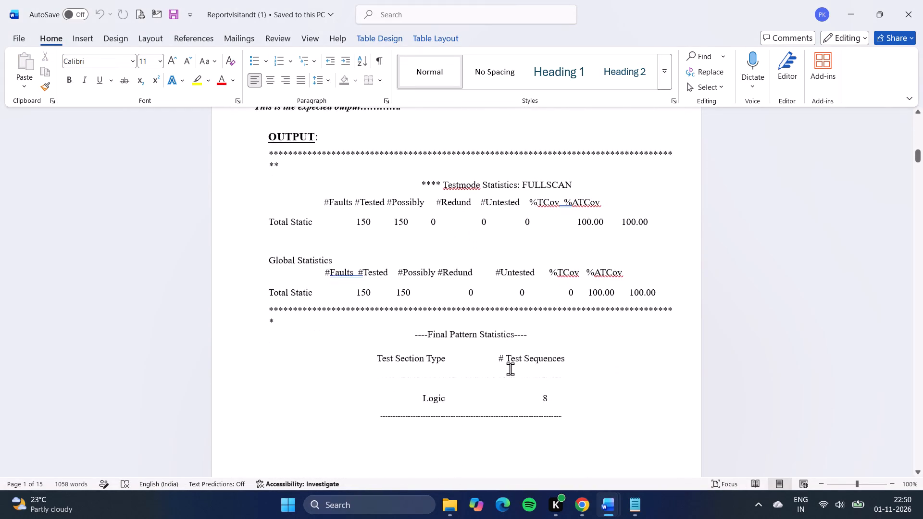
{"action": "scroll", "coordinate": [510, 369], "scroll_direction": "down", "scroll_amount": 1}
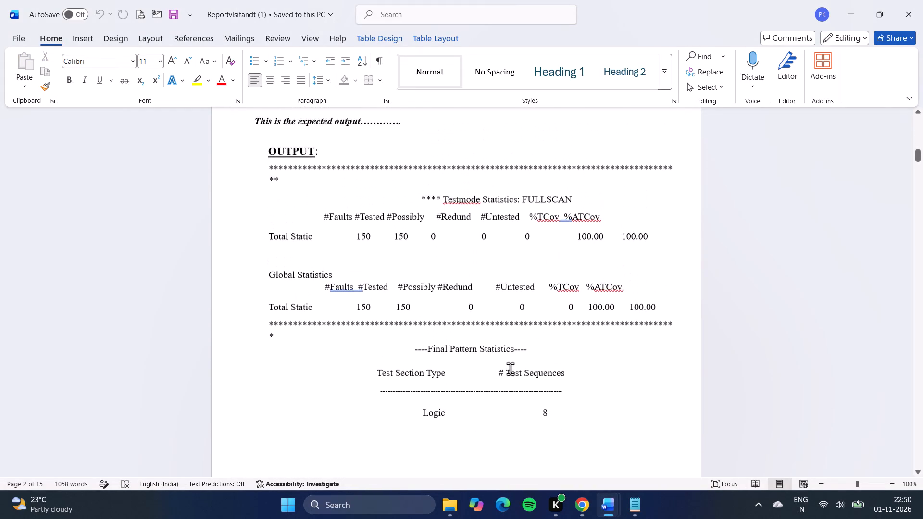
{"action": "scroll", "coordinate": [510, 369], "scroll_direction": "down", "scroll_amount": 3}
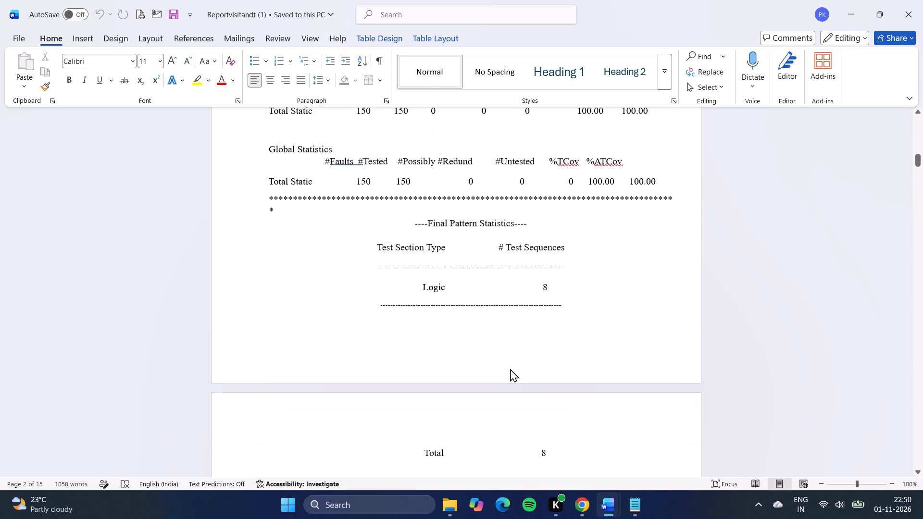
{"action": "scroll", "coordinate": [510, 369], "scroll_direction": "down", "scroll_amount": 1}
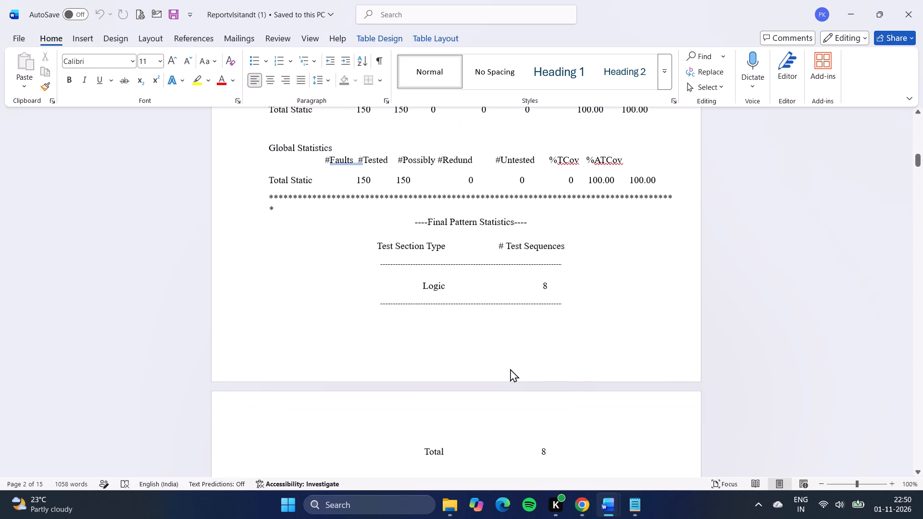
{"action": "scroll", "coordinate": [510, 369], "scroll_direction": "down", "scroll_amount": 1}
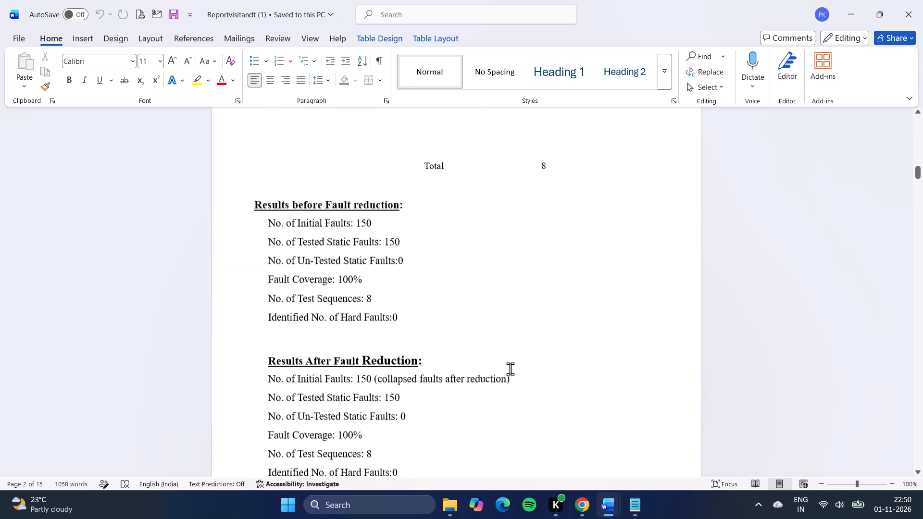
{"action": "scroll", "coordinate": [510, 369], "scroll_direction": "down", "scroll_amount": 3}
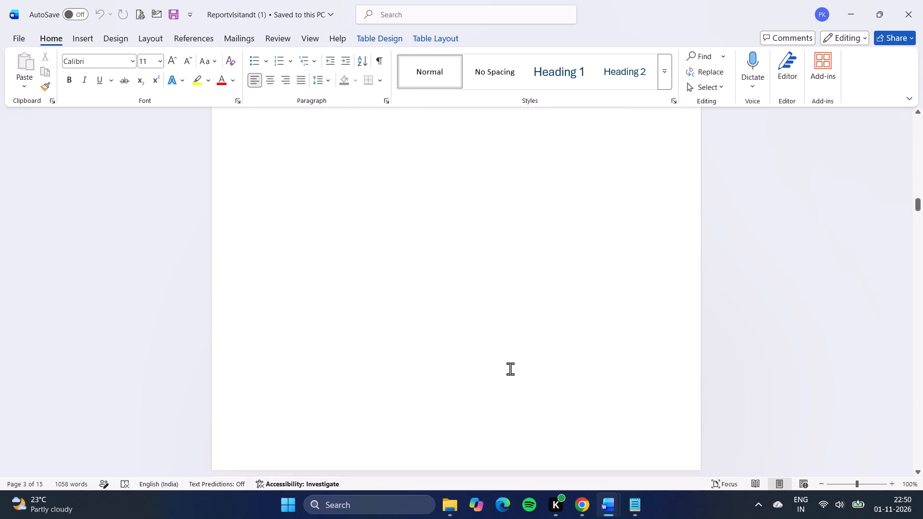
{"action": "scroll", "coordinate": [510, 369], "scroll_direction": "down", "scroll_amount": 3}
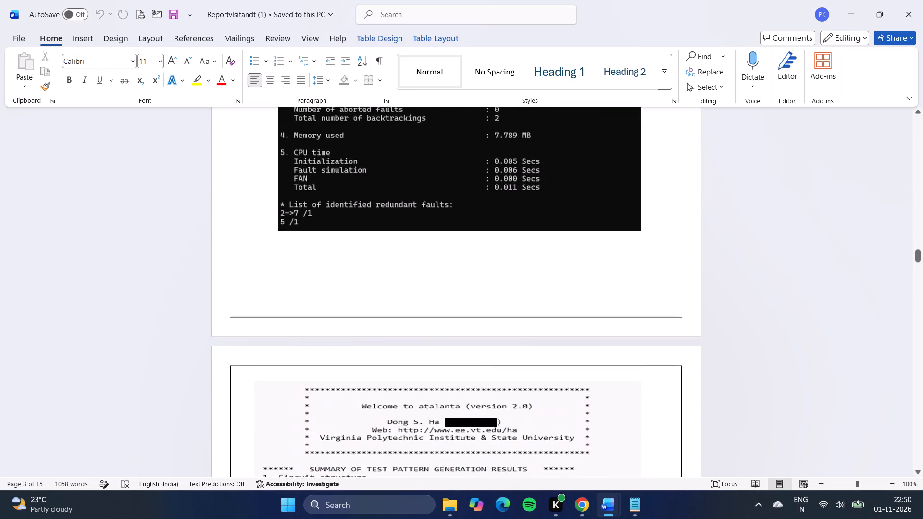
{"action": "scroll", "coordinate": [510, 369], "scroll_direction": "down", "scroll_amount": 1}
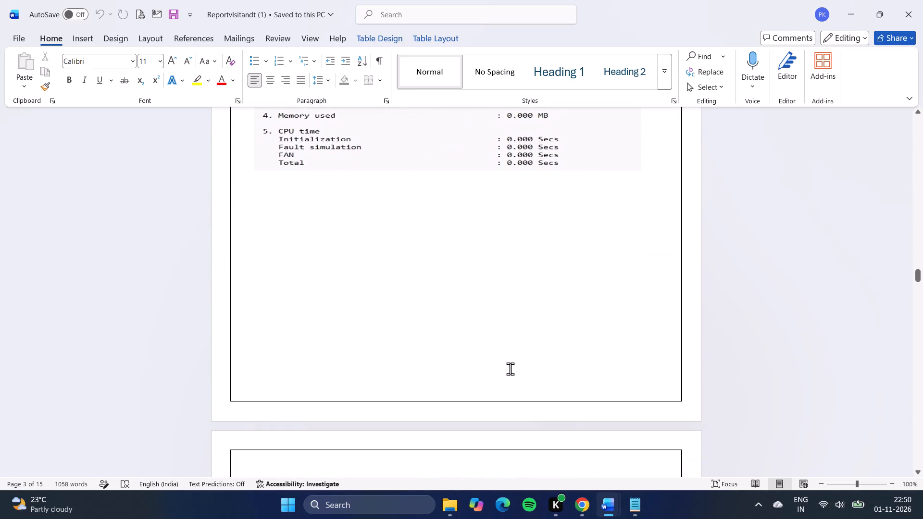
Recheck the Atalanta summaries and the Test Pattern Generation section, going back to the Results After Fault Reduction list.
{"action": "scroll", "coordinate": [510, 369], "scroll_direction": "up", "scroll_amount": 1}
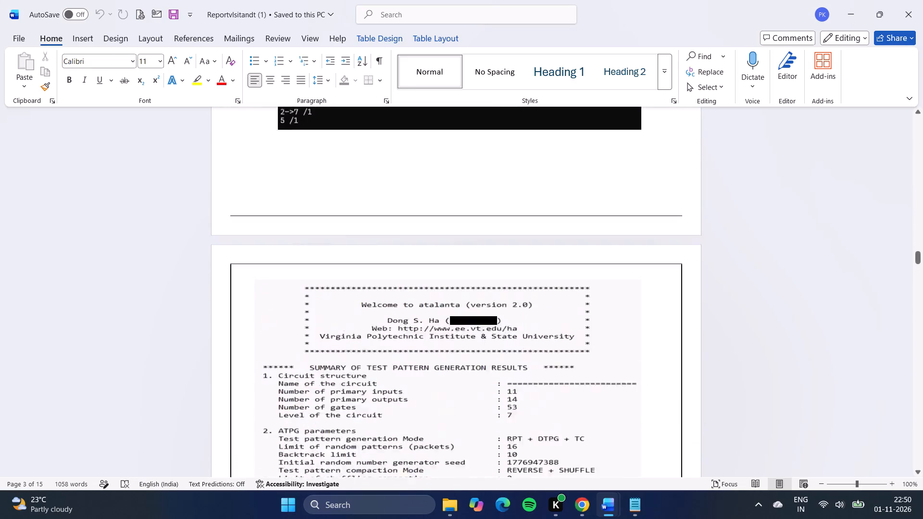
{"action": "scroll", "coordinate": [510, 369], "scroll_direction": "up", "scroll_amount": 1}
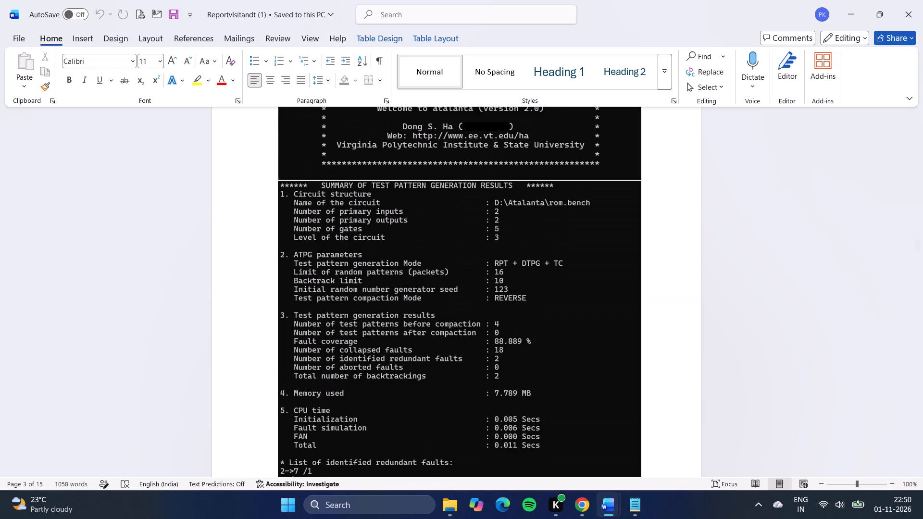
{"action": "scroll", "coordinate": [510, 369], "scroll_direction": "up", "scroll_amount": 1}
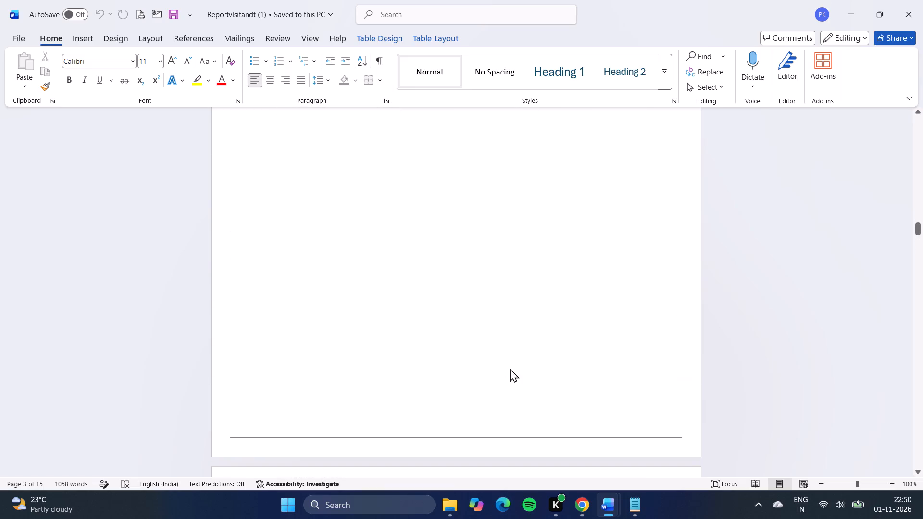
{"action": "scroll", "coordinate": [510, 369], "scroll_direction": "up", "scroll_amount": 1}
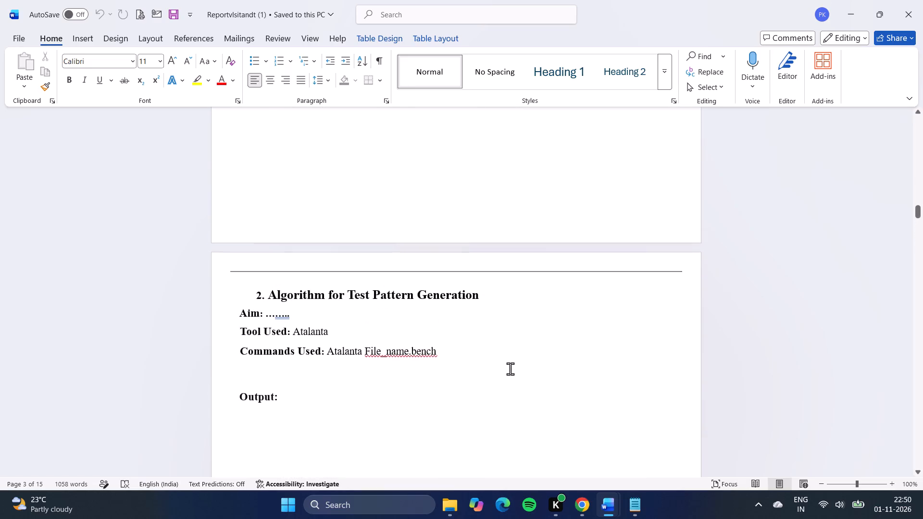
{"action": "scroll", "coordinate": [510, 369], "scroll_direction": "up", "scroll_amount": 1}
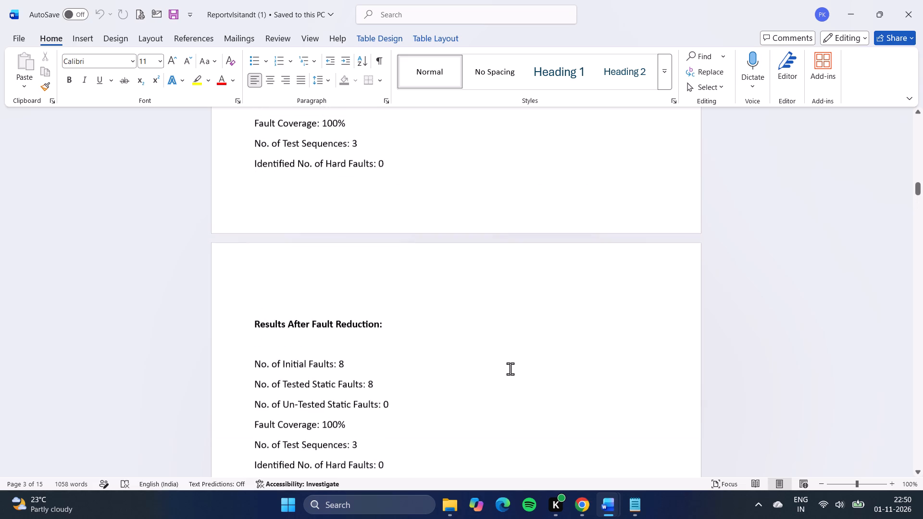
{"action": "scroll", "coordinate": [510, 369], "scroll_direction": "up", "scroll_amount": 2}
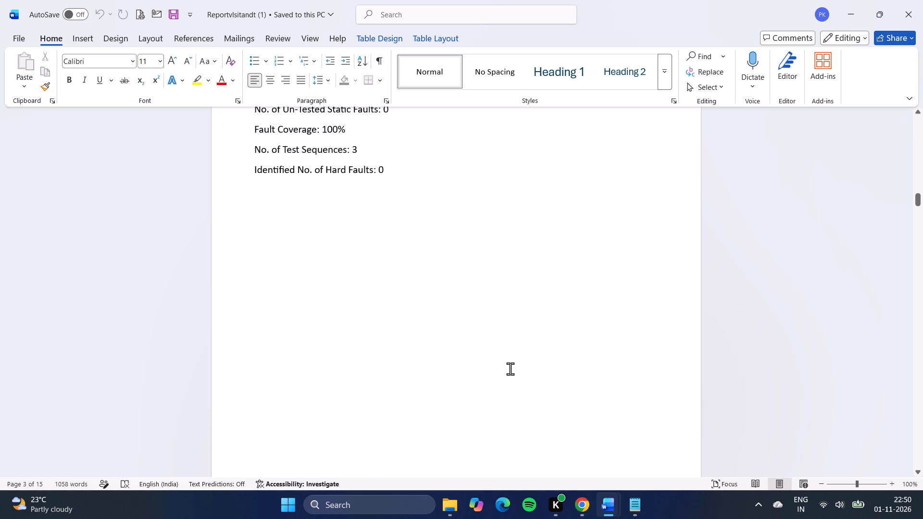
{"action": "scroll", "coordinate": [510, 369], "scroll_direction": "up", "scroll_amount": 1}
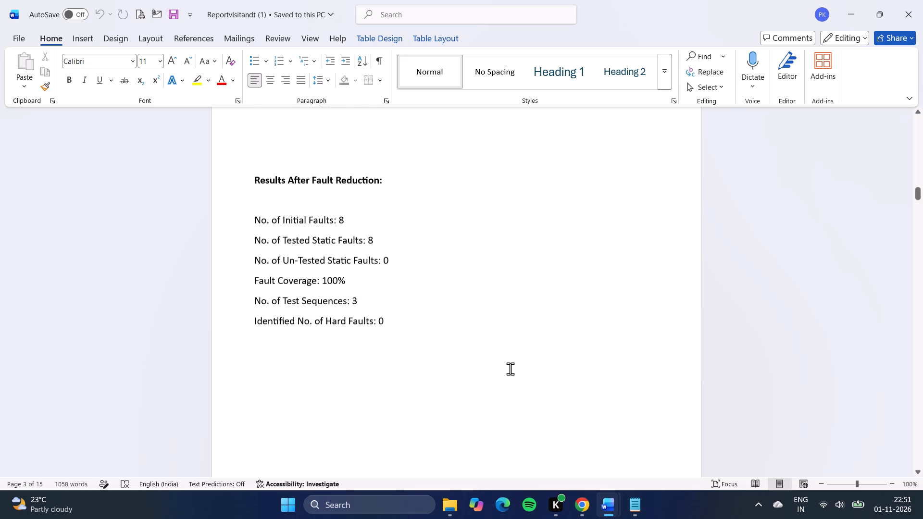
{"action": "scroll", "coordinate": [510, 369], "scroll_direction": "up", "scroll_amount": 1}
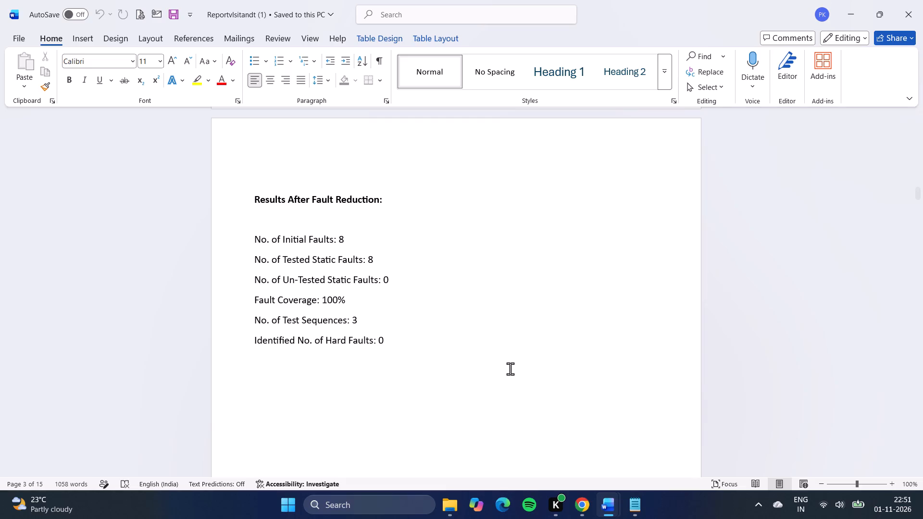
Review the report from the Atalanta log through the circuit specifications and the HS, GP and MP maxpatterns experiments to the comparison table and Observation.
{"action": "scroll", "coordinate": [510, 369], "scroll_direction": "down", "scroll_amount": 2}
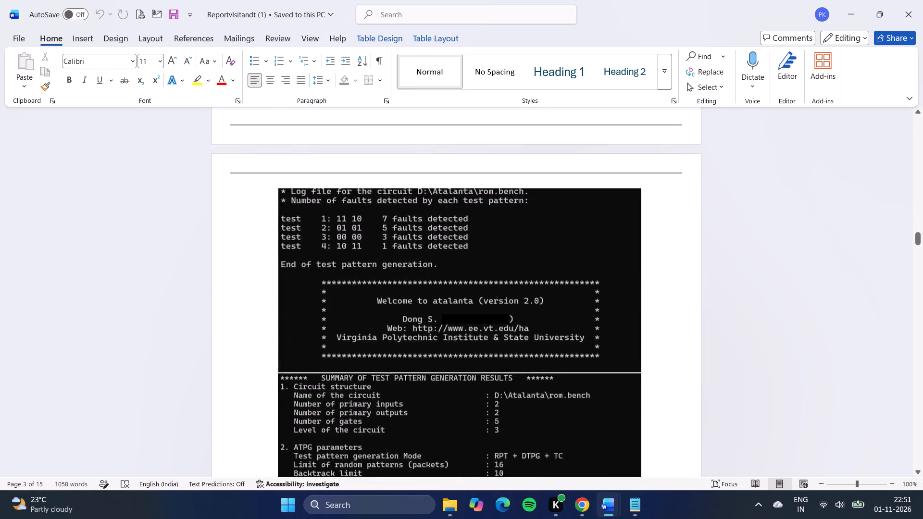
{"action": "scroll", "coordinate": [510, 369], "scroll_direction": "down", "scroll_amount": 2}
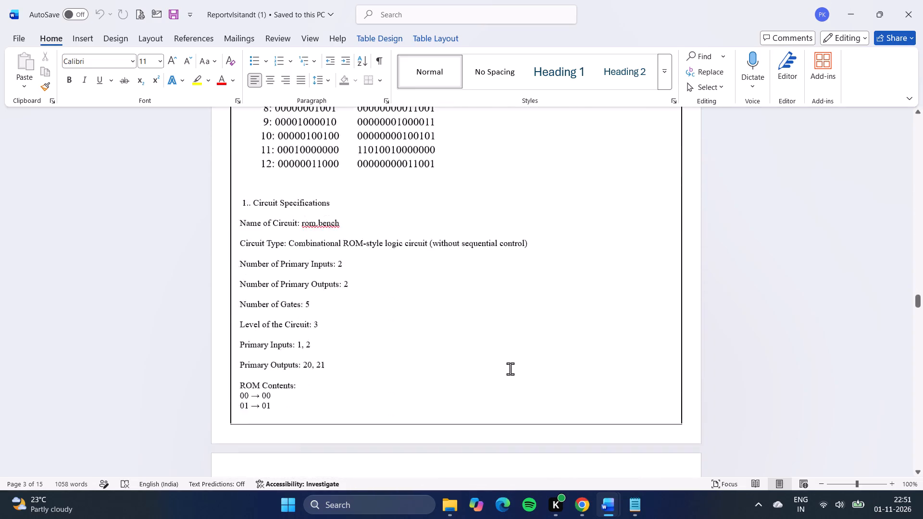
{"action": "scroll", "coordinate": [510, 369], "scroll_direction": "down", "scroll_amount": 2}
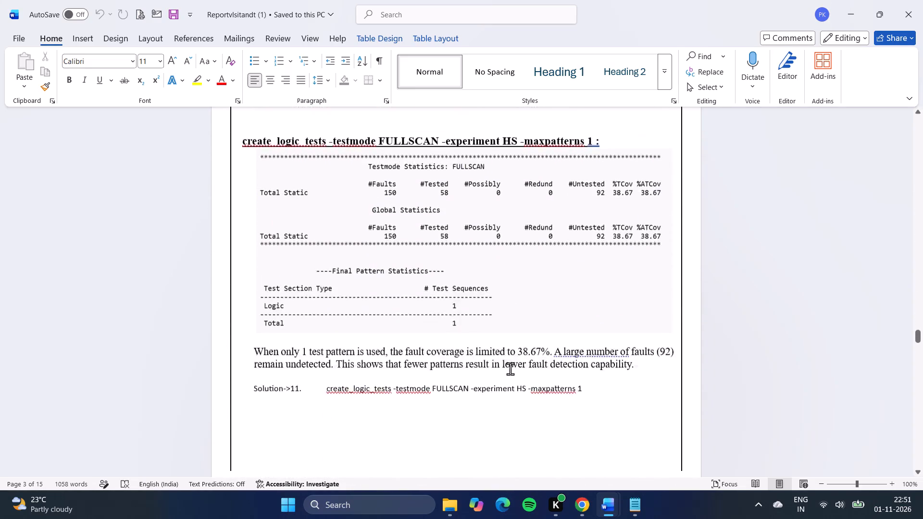
{"action": "scroll", "coordinate": [510, 369], "scroll_direction": "down", "scroll_amount": 3}
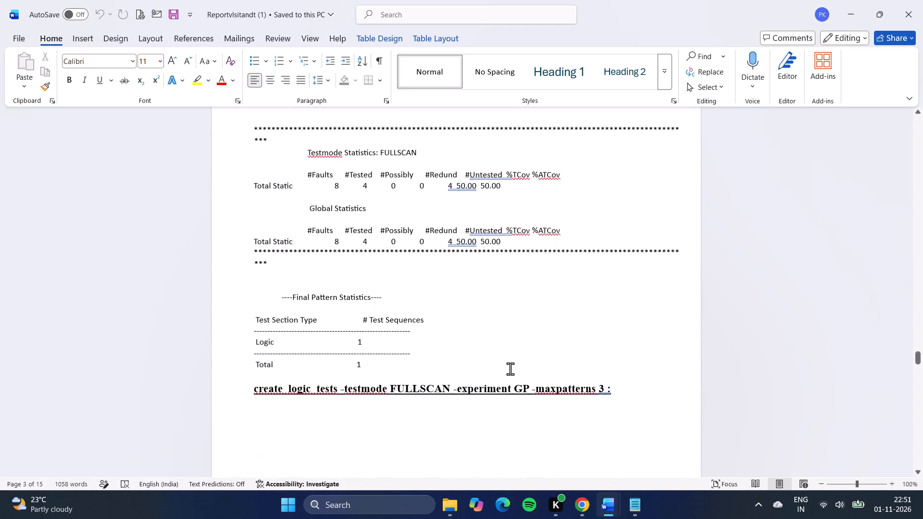
{"action": "scroll", "coordinate": [510, 369], "scroll_direction": "down", "scroll_amount": 1}
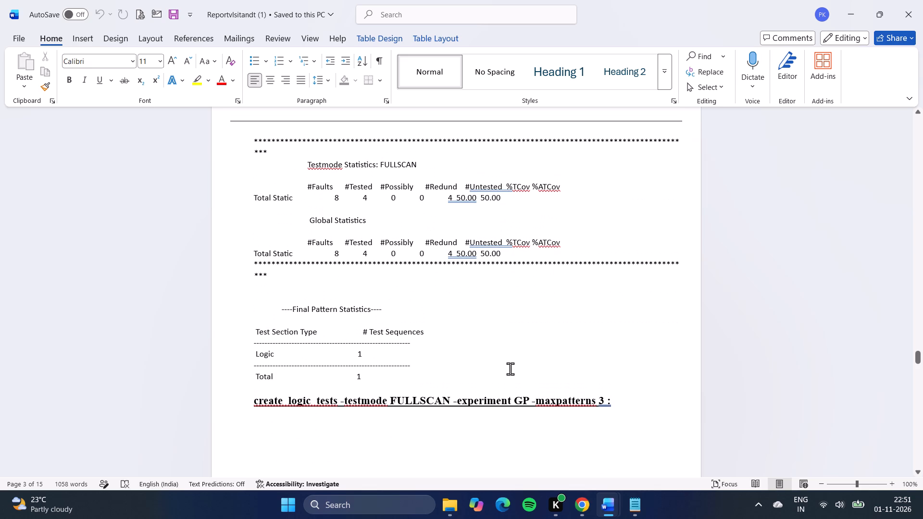
{"action": "scroll", "coordinate": [510, 369], "scroll_direction": "down", "scroll_amount": 1}
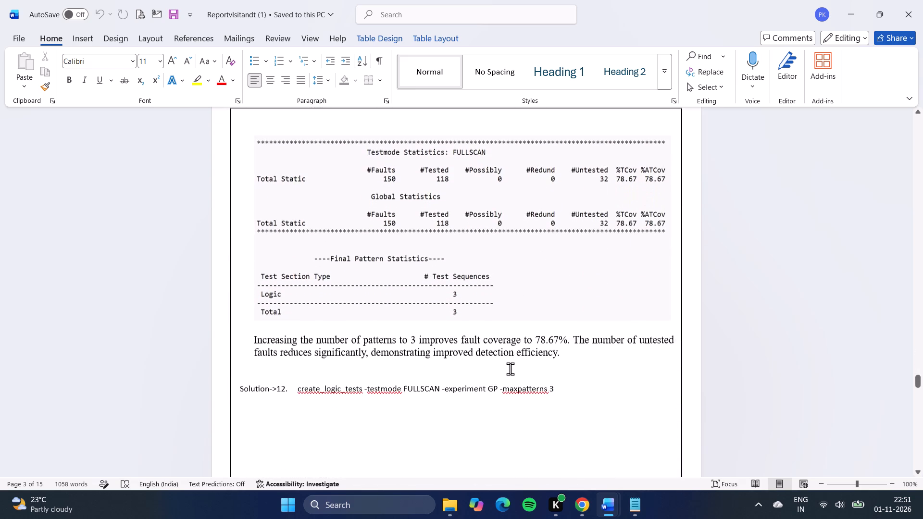
{"action": "scroll", "coordinate": [510, 369], "scroll_direction": "down", "scroll_amount": 2}
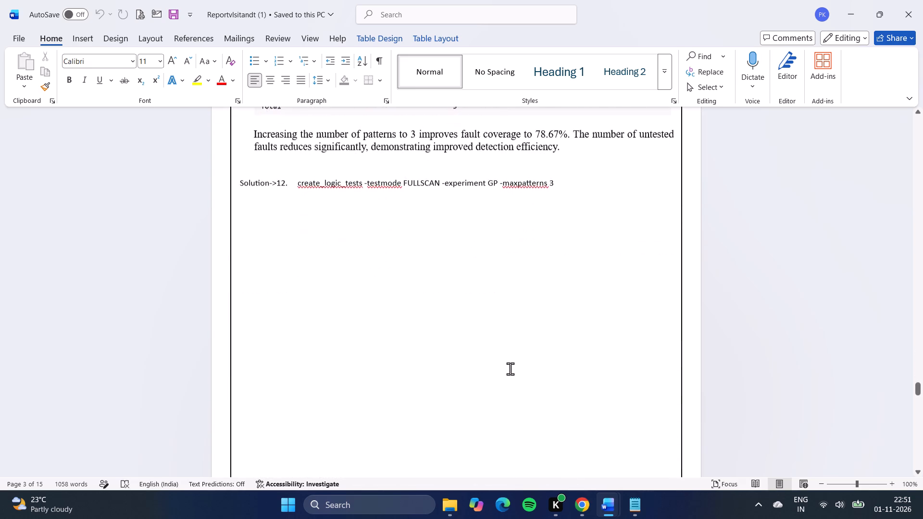
{"action": "scroll", "coordinate": [510, 369], "scroll_direction": "down", "scroll_amount": 1}
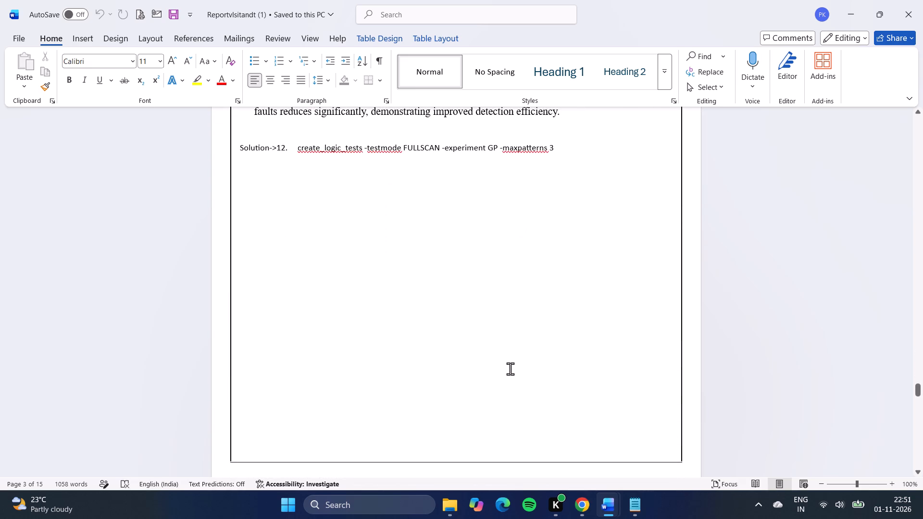
{"action": "scroll", "coordinate": [510, 369], "scroll_direction": "down", "scroll_amount": 1}
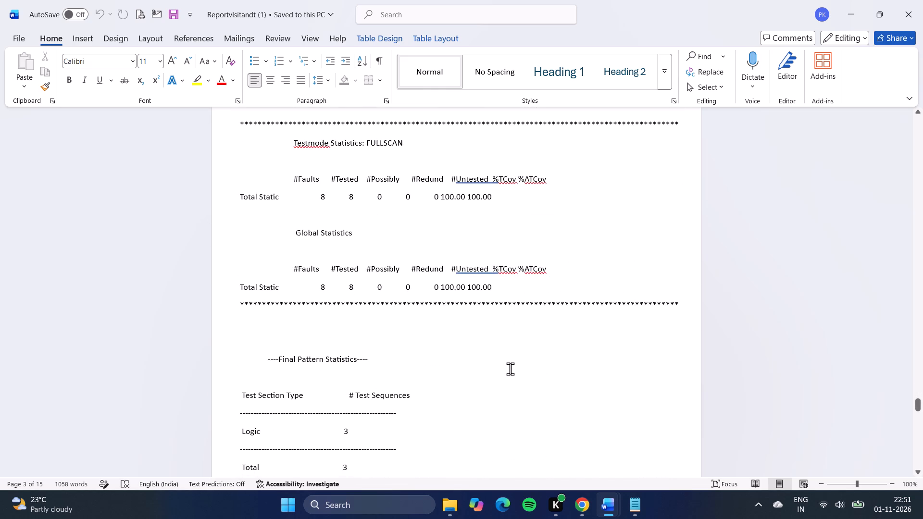
{"action": "scroll", "coordinate": [510, 369], "scroll_direction": "down", "scroll_amount": 1}
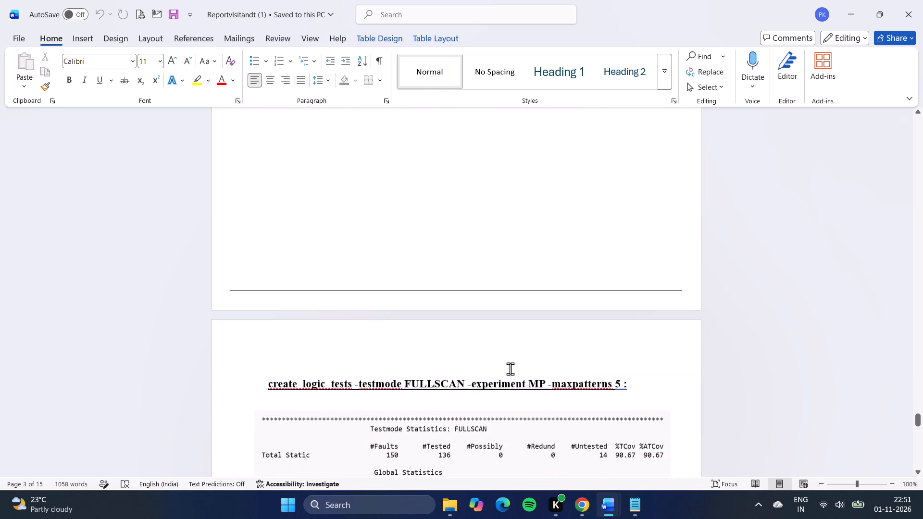
{"action": "scroll", "coordinate": [510, 369], "scroll_direction": "down", "scroll_amount": 2}
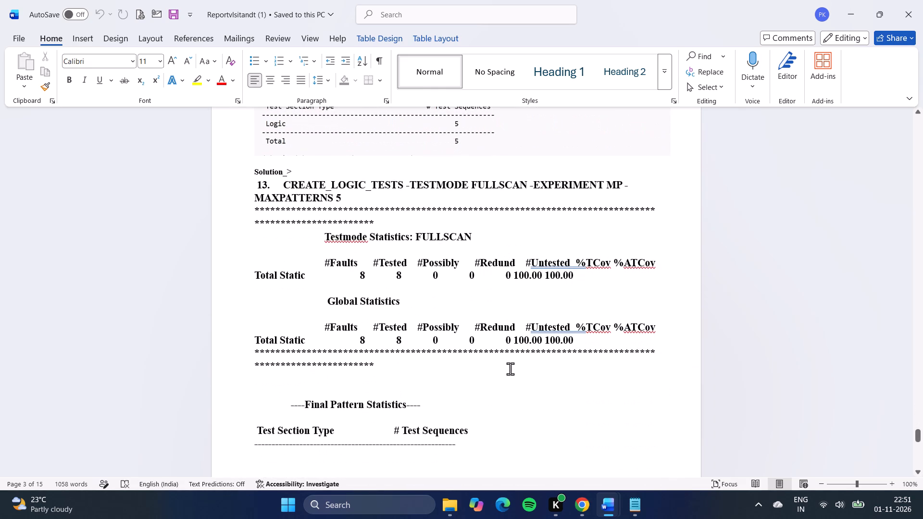
{"action": "scroll", "coordinate": [510, 369], "scroll_direction": "down", "scroll_amount": 1}
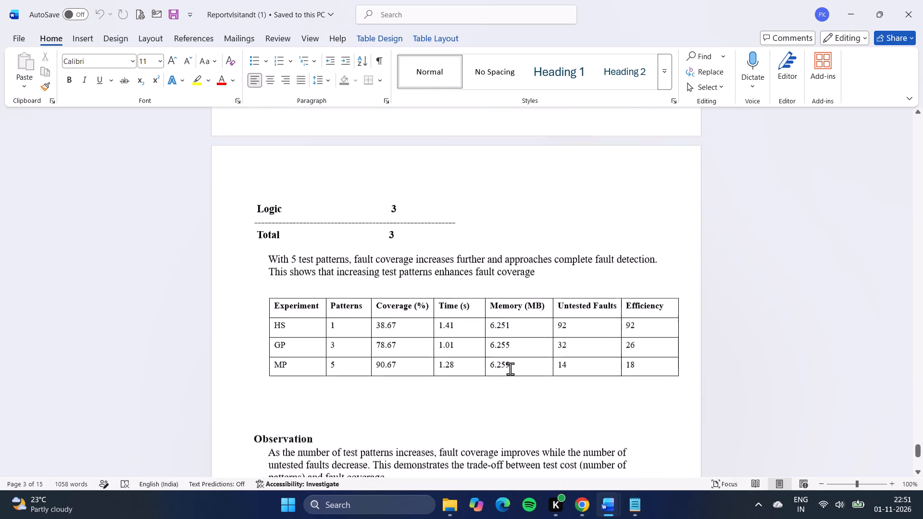
{"action": "scroll", "coordinate": [510, 369], "scroll_direction": "down", "scroll_amount": 2}
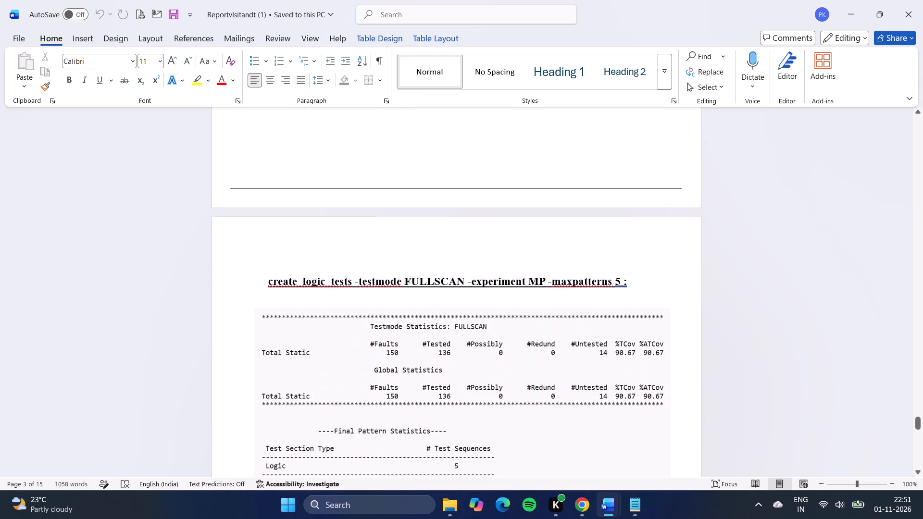
Recheck the FULLSCAN statistics and solution outputs of the maxpatterns experiments, going back from MP through GP to HS.
{"action": "scroll", "coordinate": [510, 369], "scroll_direction": "up", "scroll_amount": 1}
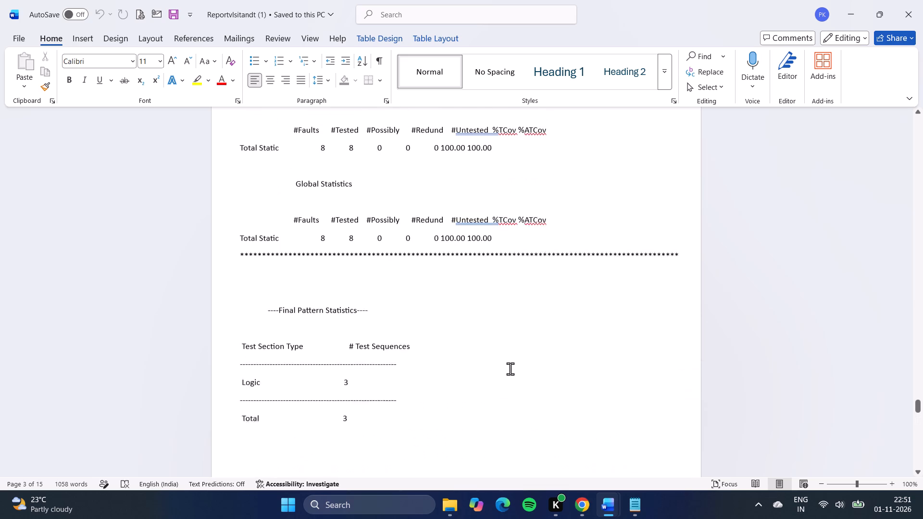
{"action": "scroll", "coordinate": [510, 369], "scroll_direction": "up", "scroll_amount": 2}
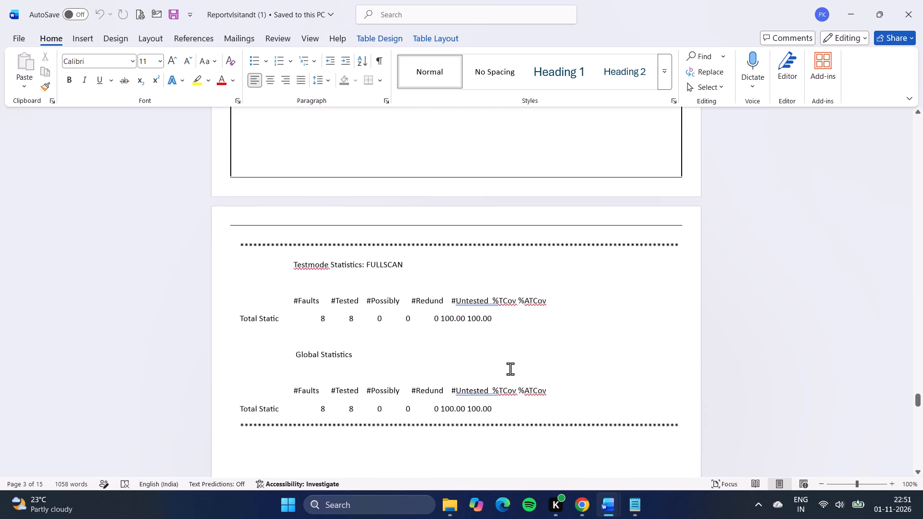
{"action": "scroll", "coordinate": [510, 369], "scroll_direction": "up", "scroll_amount": 1}
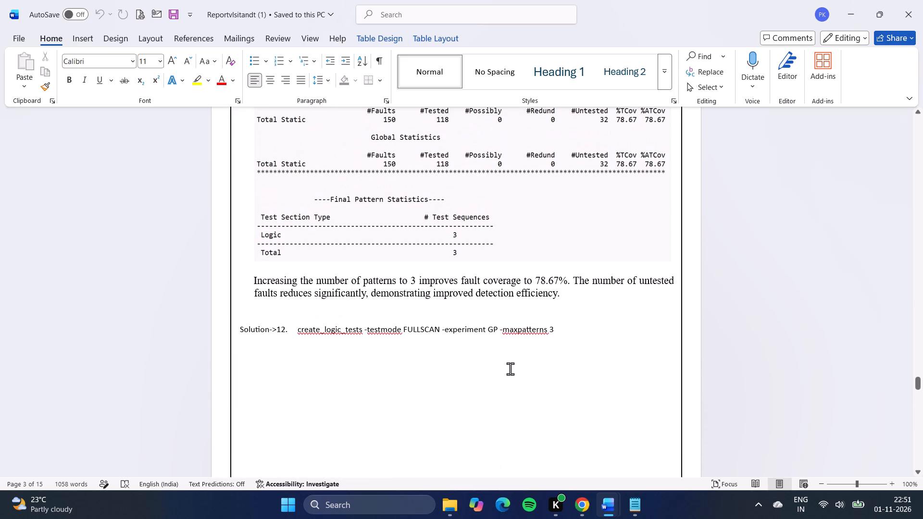
{"action": "scroll", "coordinate": [510, 369], "scroll_direction": "up", "scroll_amount": 1}
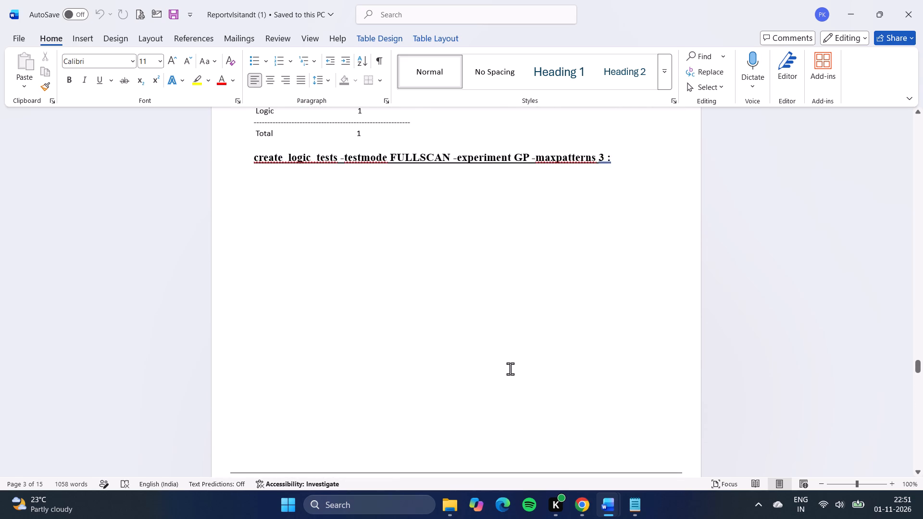
{"action": "scroll", "coordinate": [510, 369], "scroll_direction": "up", "scroll_amount": 1}
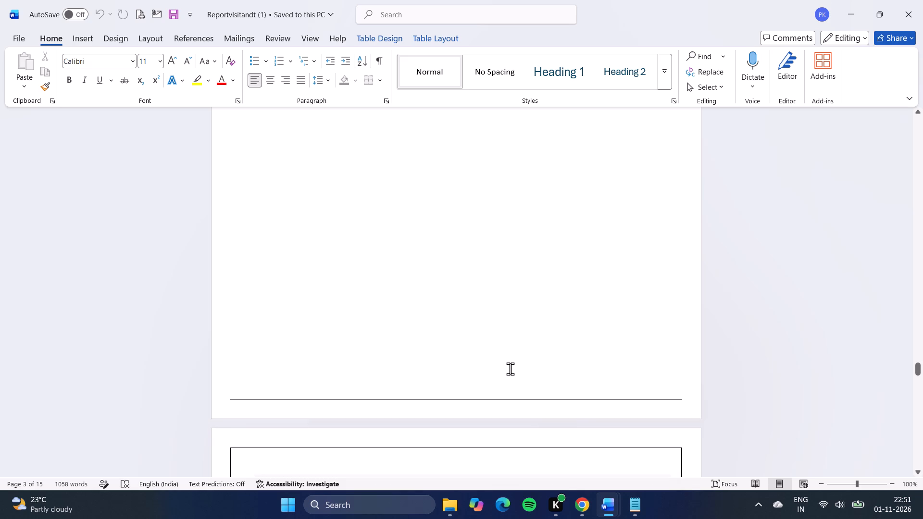
{"action": "scroll", "coordinate": [510, 369], "scroll_direction": "up", "scroll_amount": 1}
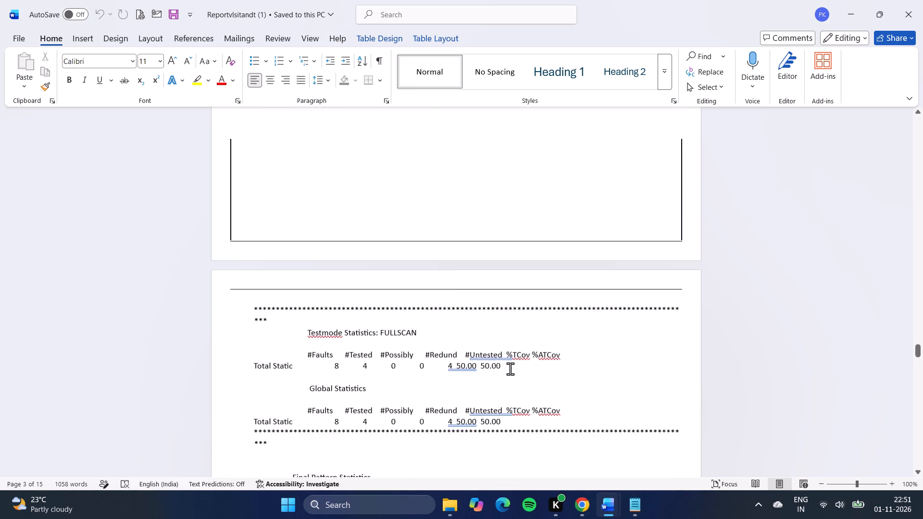
{"action": "scroll", "coordinate": [510, 369], "scroll_direction": "up", "scroll_amount": 1}
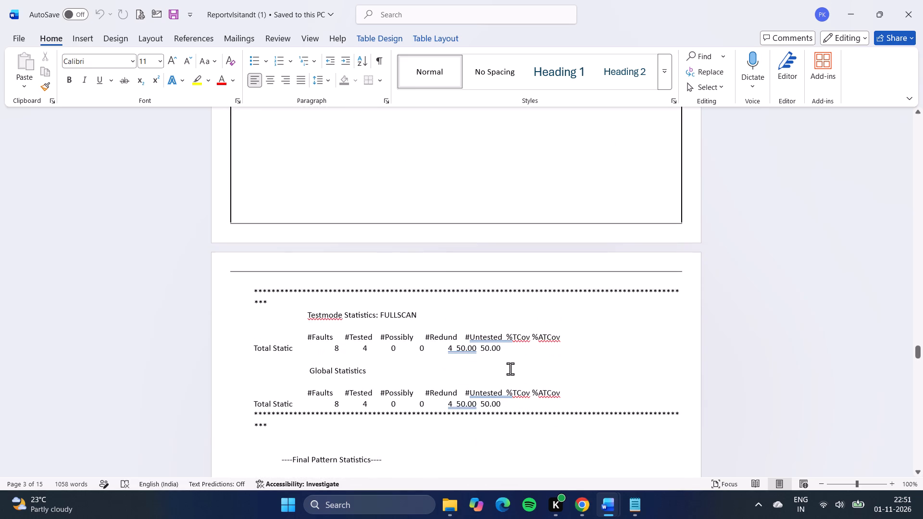
{"action": "scroll", "coordinate": [510, 369], "scroll_direction": "up", "scroll_amount": 1}
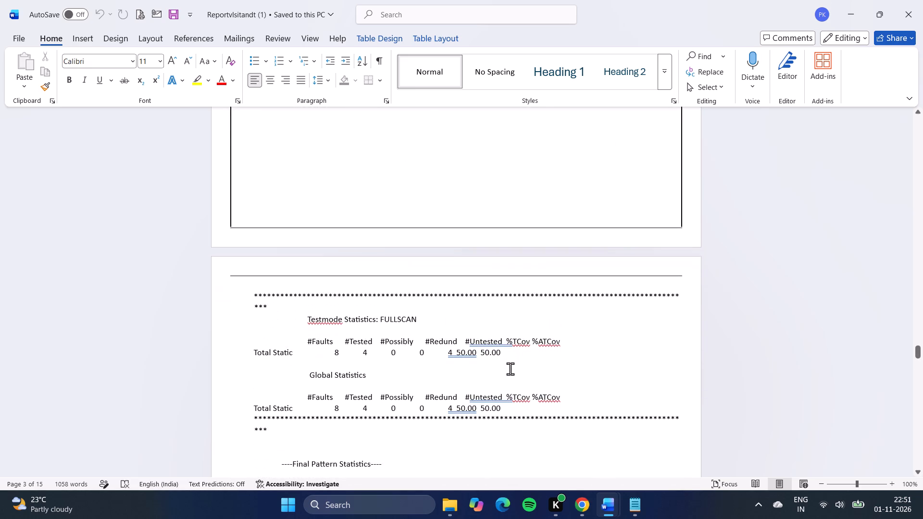
{"action": "scroll", "coordinate": [510, 369], "scroll_direction": "up", "scroll_amount": 1}
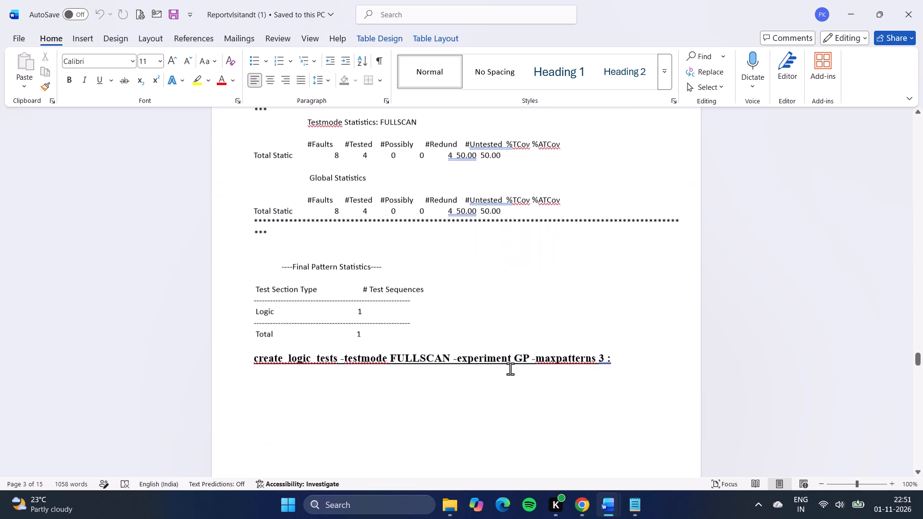
{"action": "scroll", "coordinate": [510, 369], "scroll_direction": "up", "scroll_amount": 1}
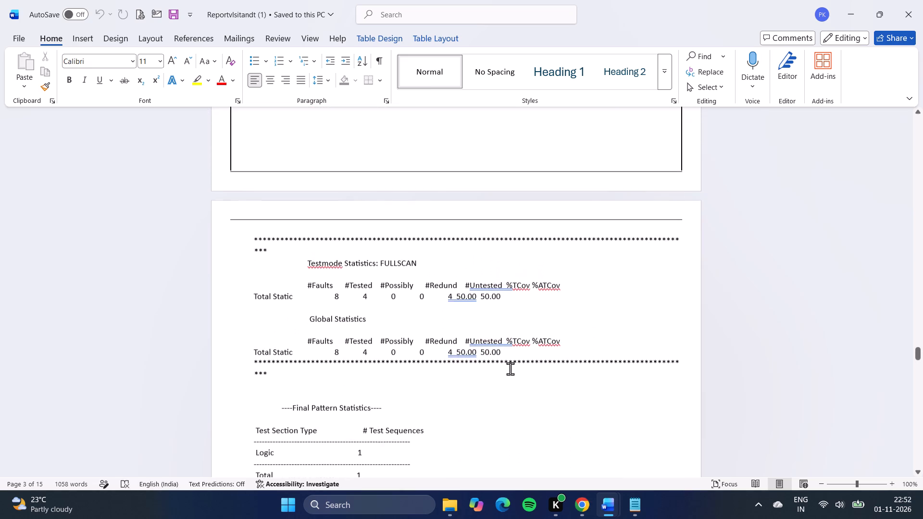
{"action": "scroll", "coordinate": [510, 369], "scroll_direction": "up", "scroll_amount": 2}
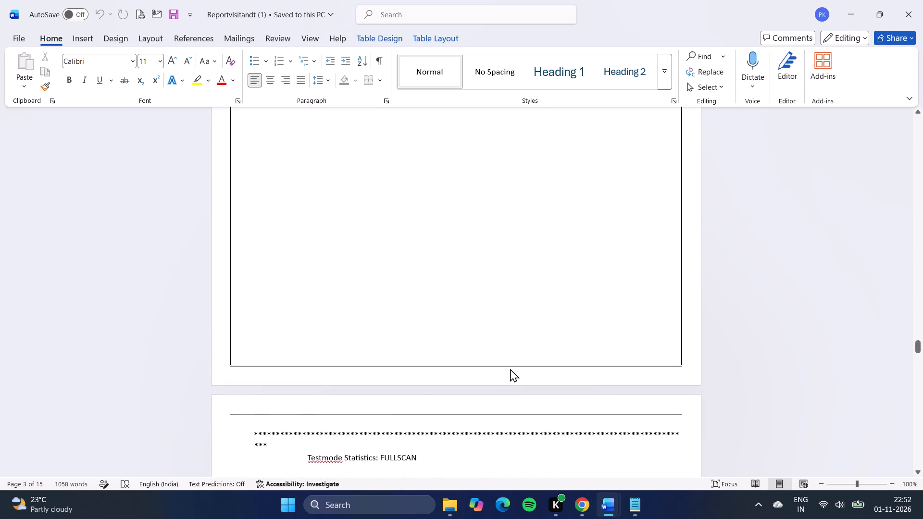
Review the fault simulation commands, the rom.bench circuit specifications, and both Atalanta test pattern generation summaries.
{"action": "scroll", "coordinate": [510, 369], "scroll_direction": "up", "scroll_amount": 1}
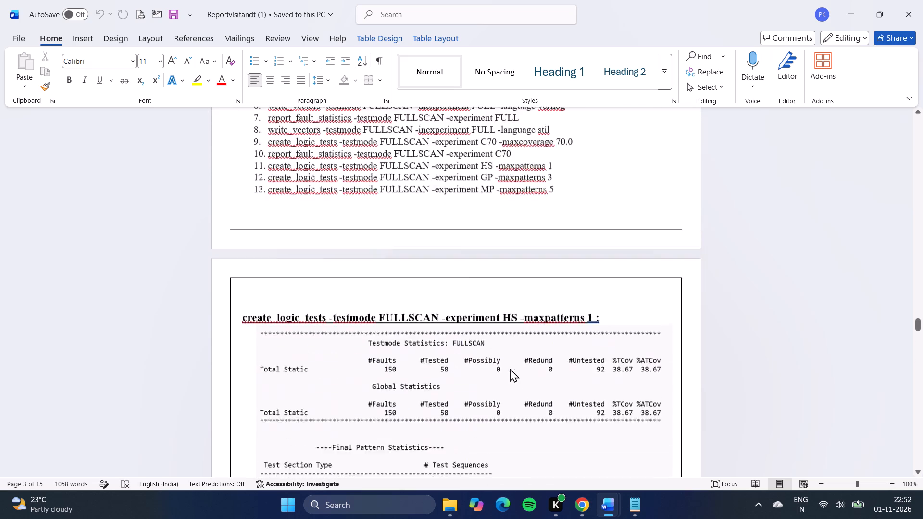
{"action": "scroll", "coordinate": [510, 369], "scroll_direction": "up", "scroll_amount": 2}
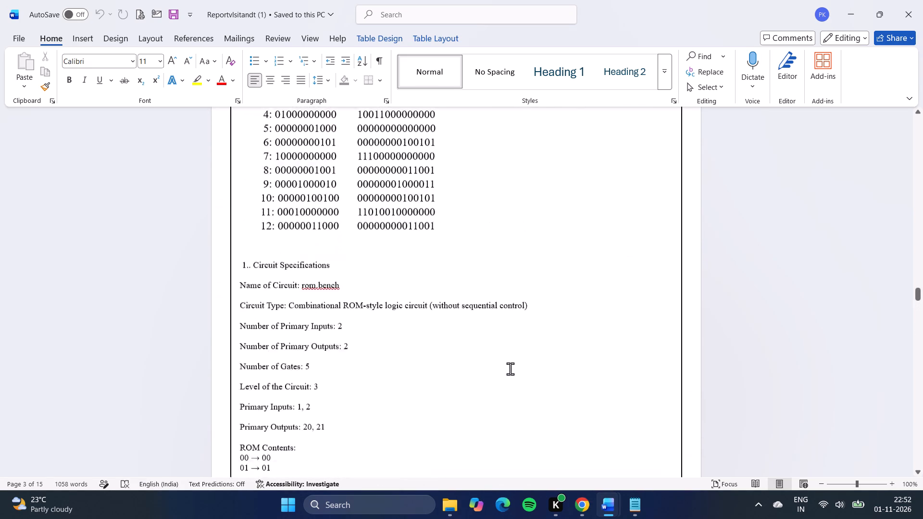
{"action": "scroll", "coordinate": [510, 369], "scroll_direction": "up", "scroll_amount": 1}
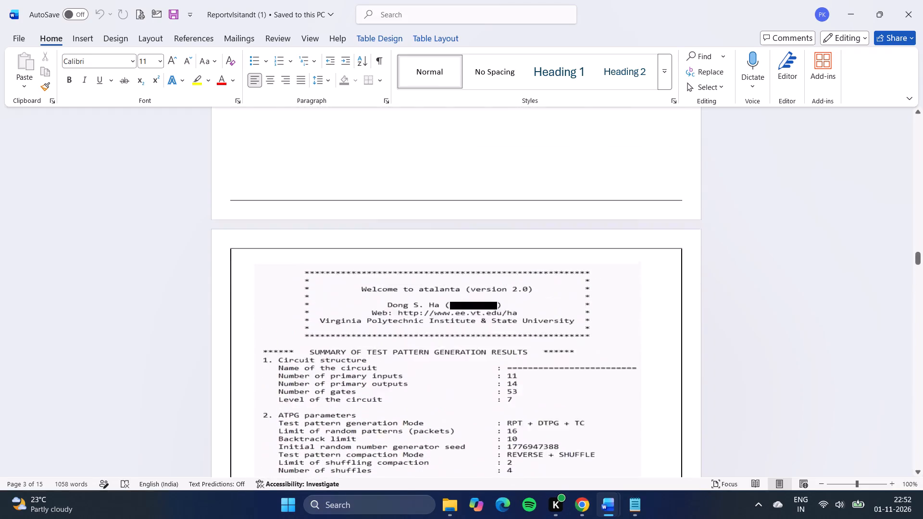
{"action": "scroll", "coordinate": [510, 369], "scroll_direction": "up", "scroll_amount": 1}
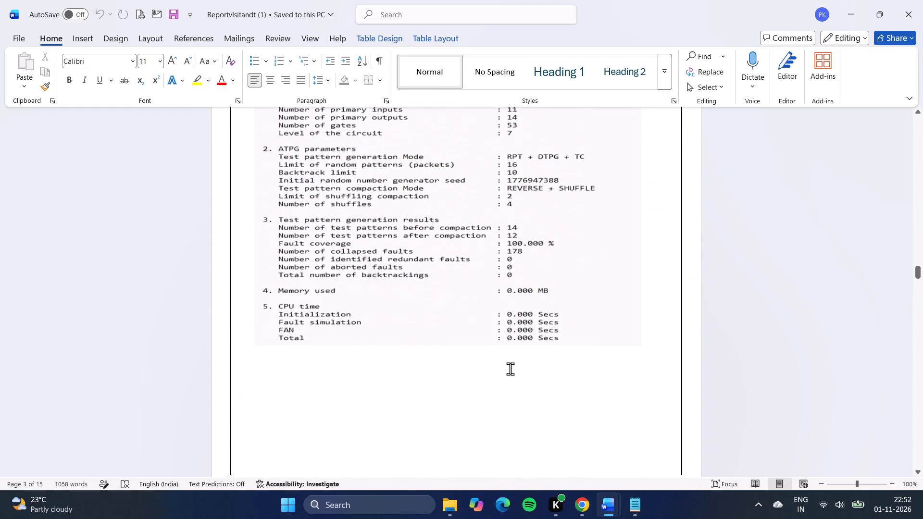
{"action": "scroll", "coordinate": [510, 369], "scroll_direction": "up", "scroll_amount": 1}
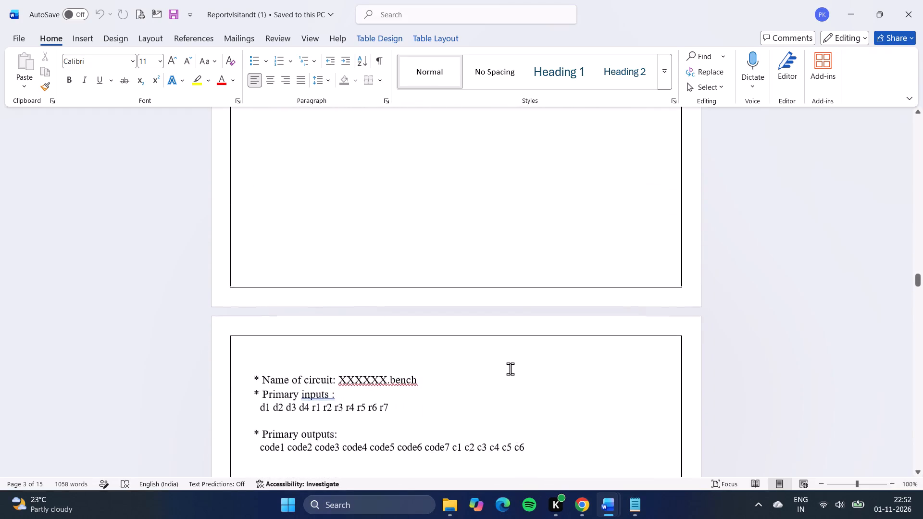
{"action": "scroll", "coordinate": [510, 369], "scroll_direction": "up", "scroll_amount": 1}
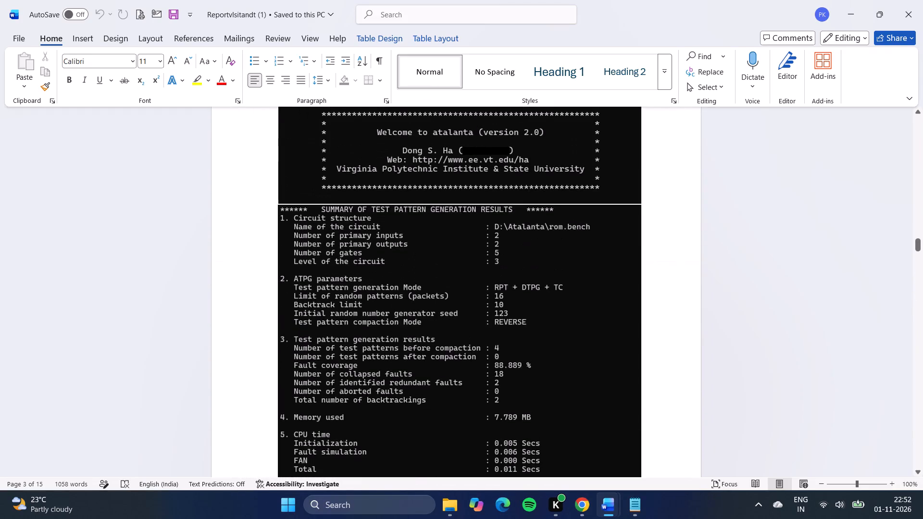
Examine the MP experiment's sample and solution outputs and the closing Observation, returning to the GP maxpatterns 3 heading.
{"action": "scroll", "coordinate": [510, 369], "scroll_direction": "down", "scroll_amount": 5}
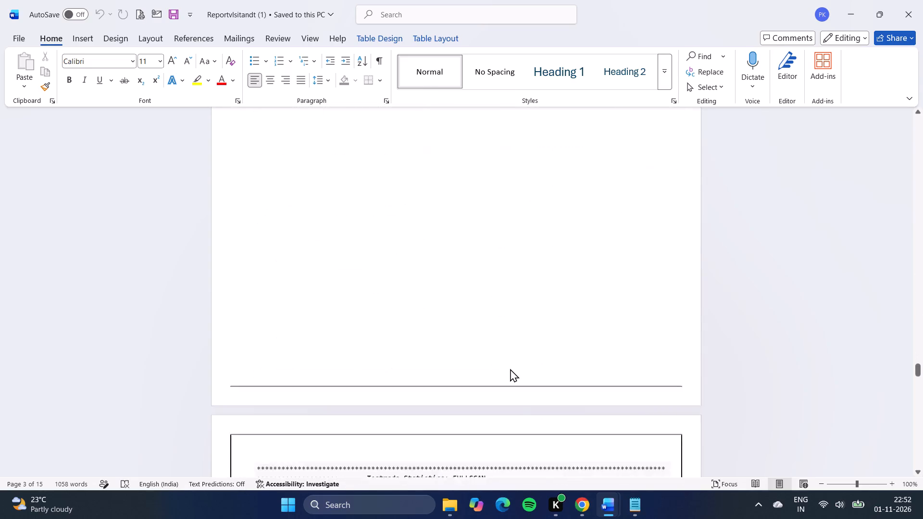
{"action": "scroll", "coordinate": [510, 369], "scroll_direction": "down", "scroll_amount": 1}
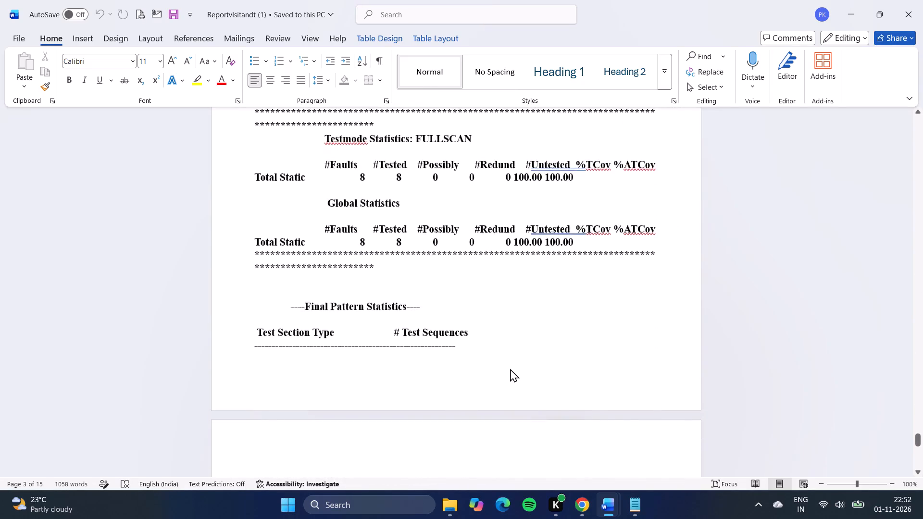
{"action": "scroll", "coordinate": [510, 369], "scroll_direction": "down", "scroll_amount": 2}
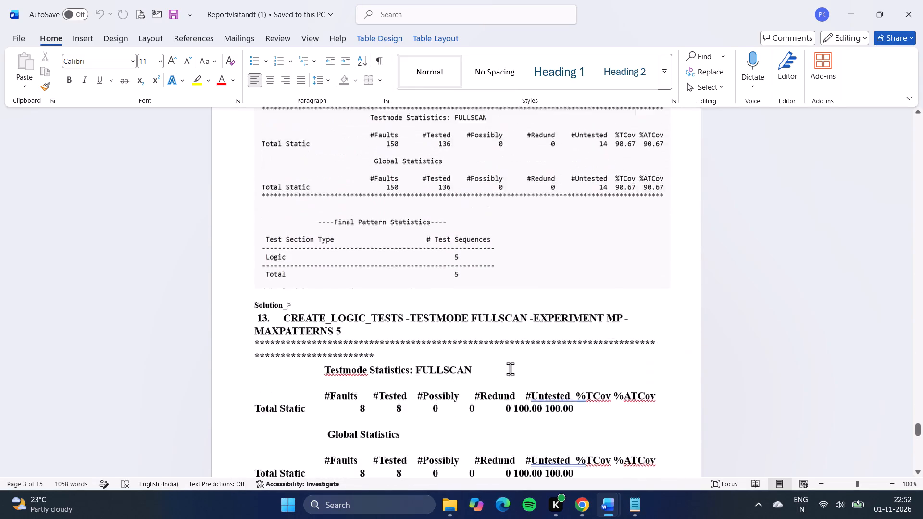
{"action": "scroll", "coordinate": [510, 369], "scroll_direction": "down", "scroll_amount": 7}
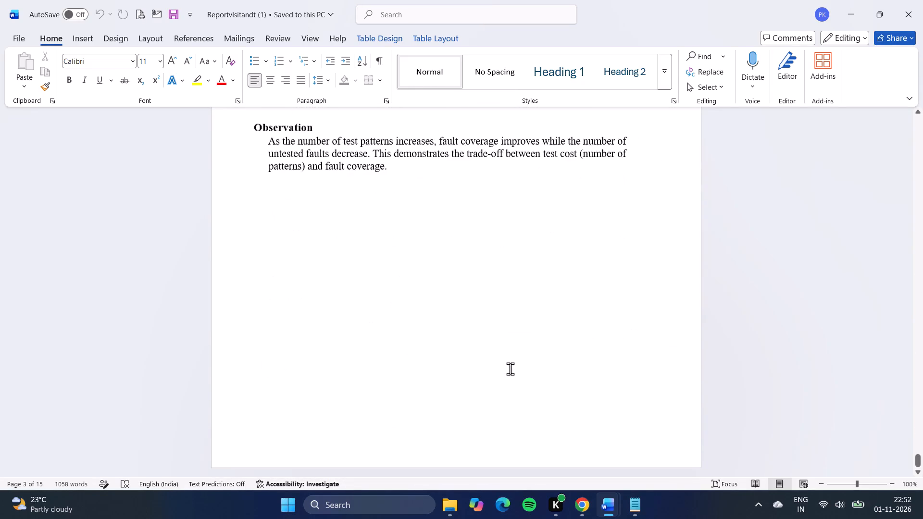
{"action": "scroll", "coordinate": [510, 369], "scroll_direction": "down", "scroll_amount": 1}
{"action": "scroll", "coordinate": [510, 369], "scroll_direction": "up", "scroll_amount": 2}
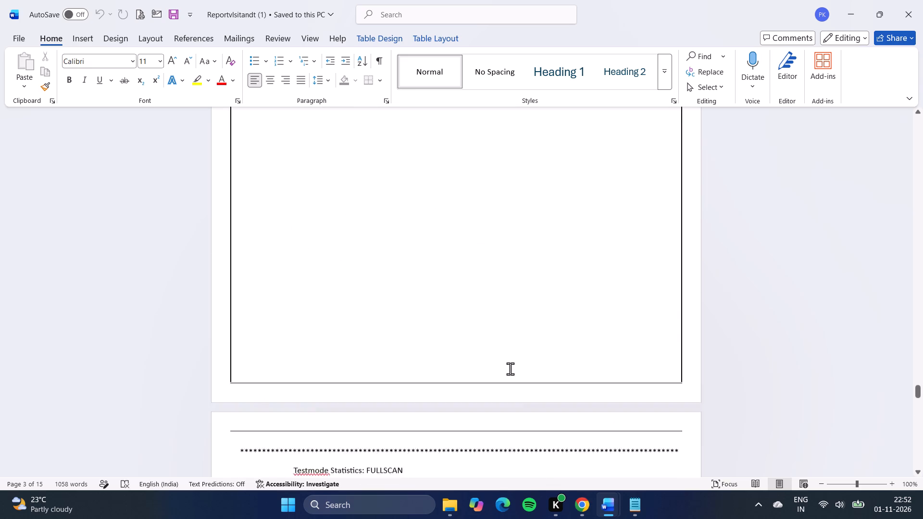
{"action": "scroll", "coordinate": [510, 369], "scroll_direction": "up", "scroll_amount": 1}
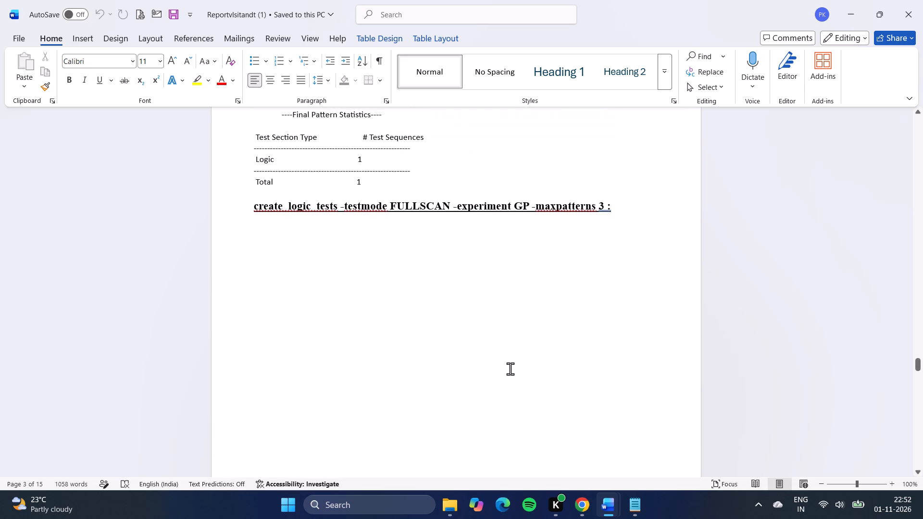
Switch the report to Read Mode and read from the title page through the fault list reduction section to its results.
{"action": "left_click", "coordinate": [756, 485]}
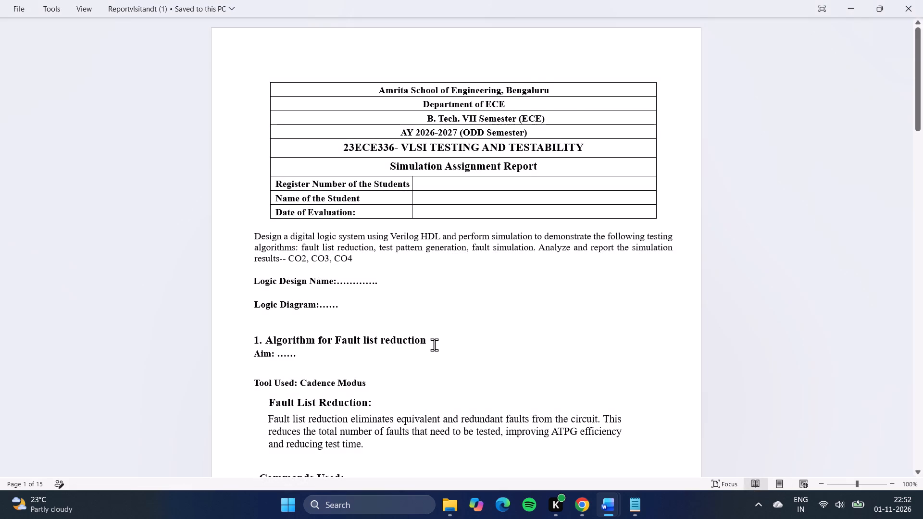
{"action": "key", "text": "Down"}
{"action": "key", "text": "Down"}
{"action": "key", "text": "Down"}
{"action": "key", "text": "Down"}
{"action": "key", "text": "Down"}
{"action": "key", "text": "Down"}
{"action": "key", "text": "Down"}
{"action": "key", "text": "Down"}
{"action": "key", "text": "Down"}
{"action": "key", "text": "Down"}
{"action": "key", "text": "Down"}
{"action": "key", "text": "Down"}
{"action": "key", "text": "Down"}
{"action": "key", "text": "Down"}
{"action": "key", "text": "Down"}
{"action": "key", "text": "Down"}
{"action": "key", "text": "Down"}
{"action": "key", "text": "Down"}
{"action": "key", "text": "Down"}
{"action": "key", "text": "Down"}
{"action": "key", "text": "Down"}
{"action": "key", "text": "Down"}
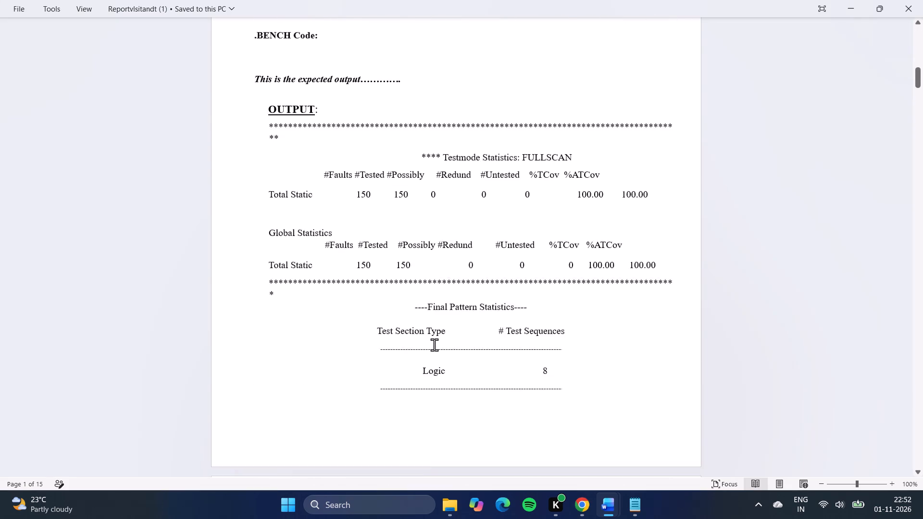
Go back from the results before fault reduction to the report's title page.
{"action": "key", "text": "Up"}
{"action": "key", "text": "Up"}
{"action": "key", "text": "Up"}
{"action": "key", "text": "Up"}
{"action": "key", "text": "Up"}
{"action": "key", "text": "Up"}
{"action": "key", "text": "Up"}
{"action": "key", "text": "Up"}
{"action": "key", "text": "Up"}
{"action": "key", "text": "Up"}
{"action": "key", "text": "Up"}
{"action": "key", "text": "Up"}
{"action": "key", "text": "Up"}
{"action": "key", "text": "Up"}
{"action": "key", "text": "Up"}
{"action": "key", "text": "Up"}
{"action": "key", "text": "Up"}
{"action": "key", "text": "Up"}
{"action": "key", "text": "Up"}
{"action": "key", "text": "Up"}
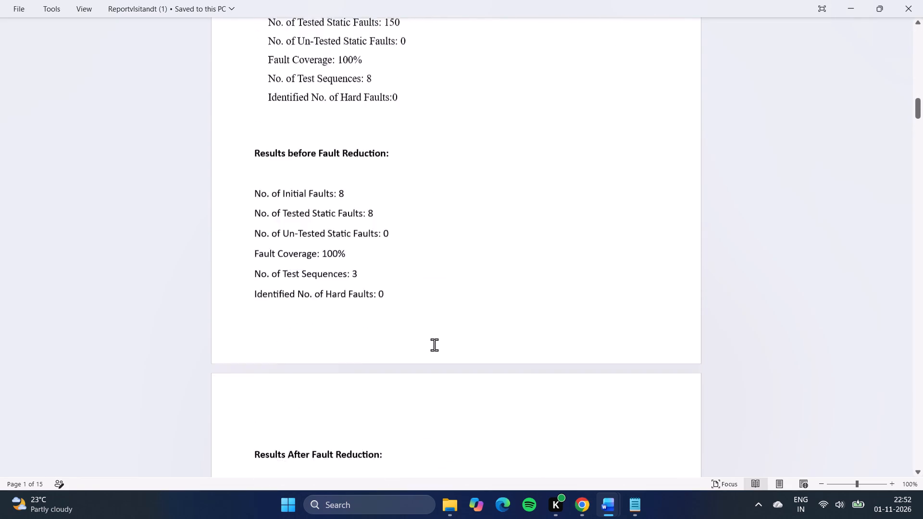
{"action": "scroll", "coordinate": [434, 345], "scroll_direction": "up", "scroll_amount": 4}
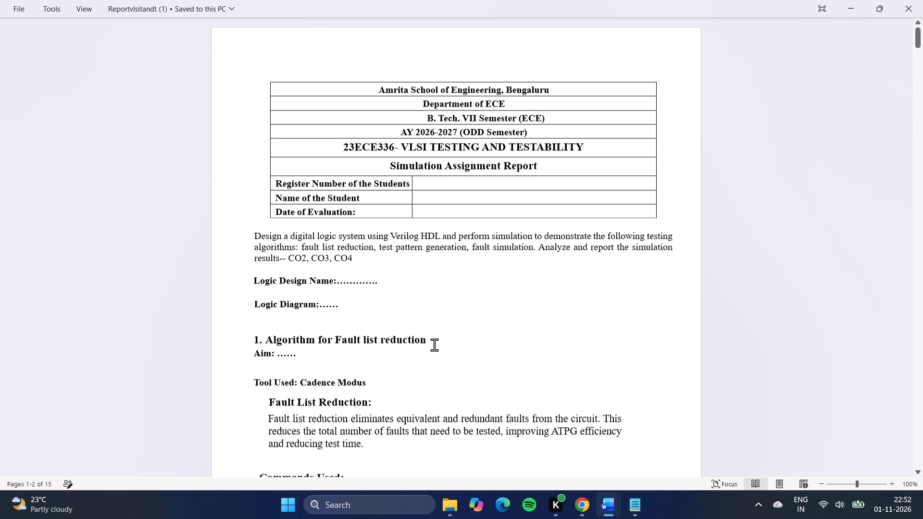
View the report as a multi-page overview and examine the page layout from fault list reduction to the HS and GP experiments.
{"action": "scroll", "coordinate": [434, 345], "scroll_direction": "down", "scroll_amount": 5}
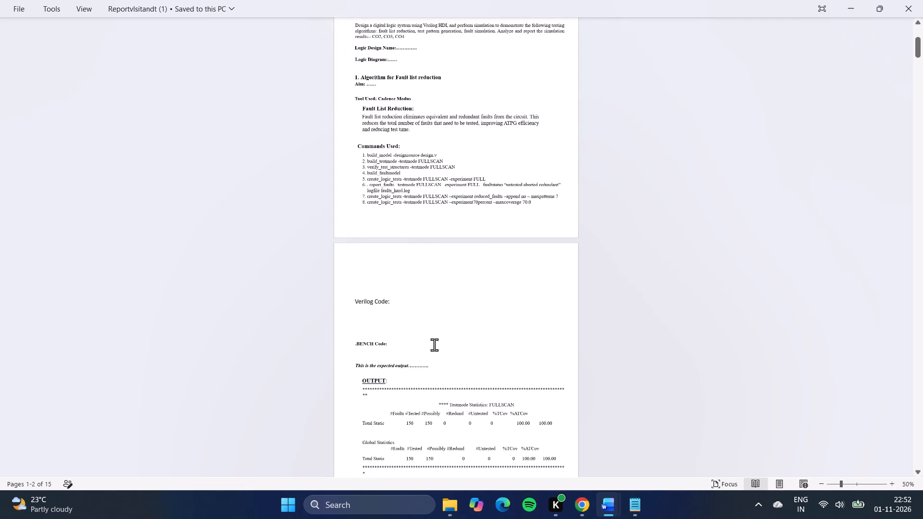
{"action": "scroll", "coordinate": [434, 345], "scroll_direction": "down", "scroll_amount": 2, "text": "ctrl"}
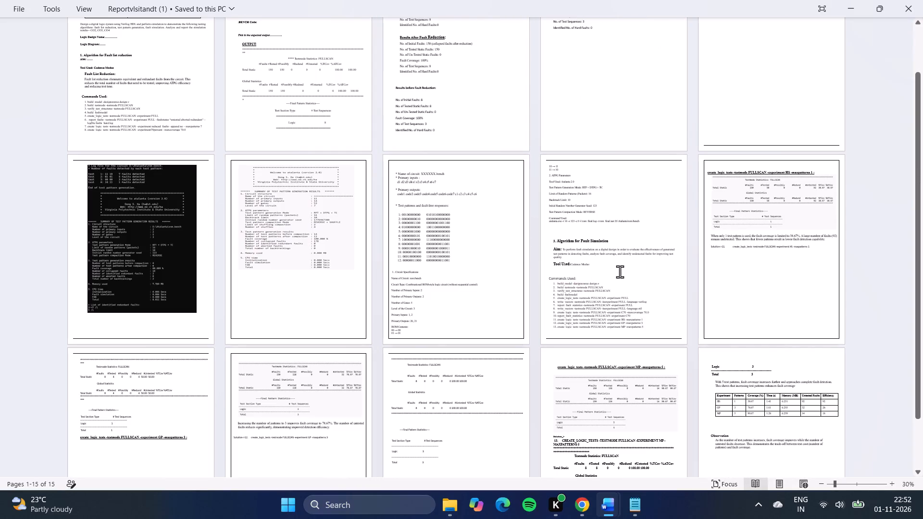
{"action": "scroll", "coordinate": [620, 272], "scroll_direction": "up", "scroll_amount": 2, "text": "ctrl"}
{"action": "scroll", "coordinate": [542, 320], "scroll_direction": "down", "scroll_amount": 1}
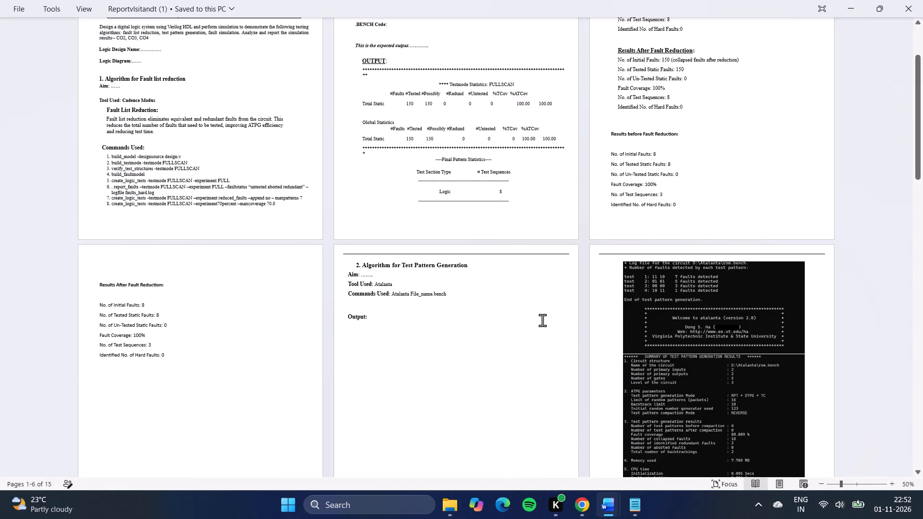
{"action": "scroll", "coordinate": [542, 320], "scroll_direction": "down", "scroll_amount": 1}
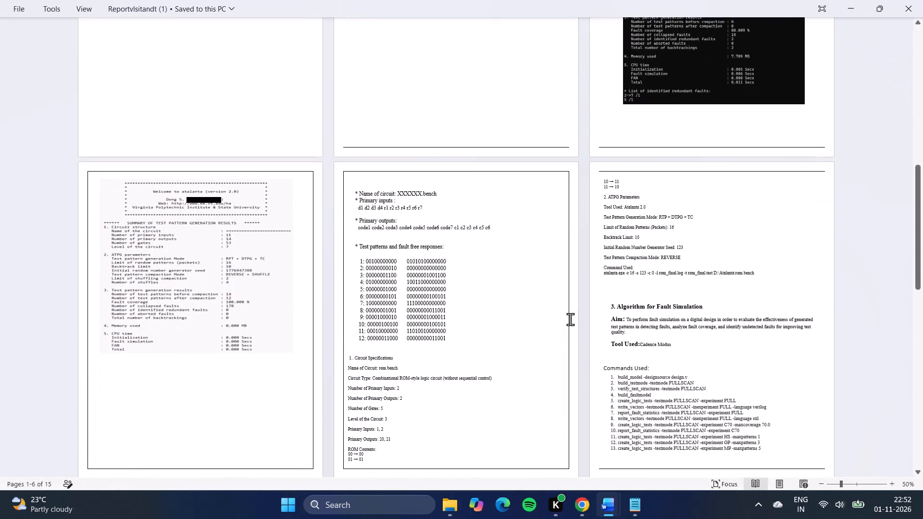
{"action": "scroll", "coordinate": [709, 353], "scroll_direction": "down", "scroll_amount": 1}
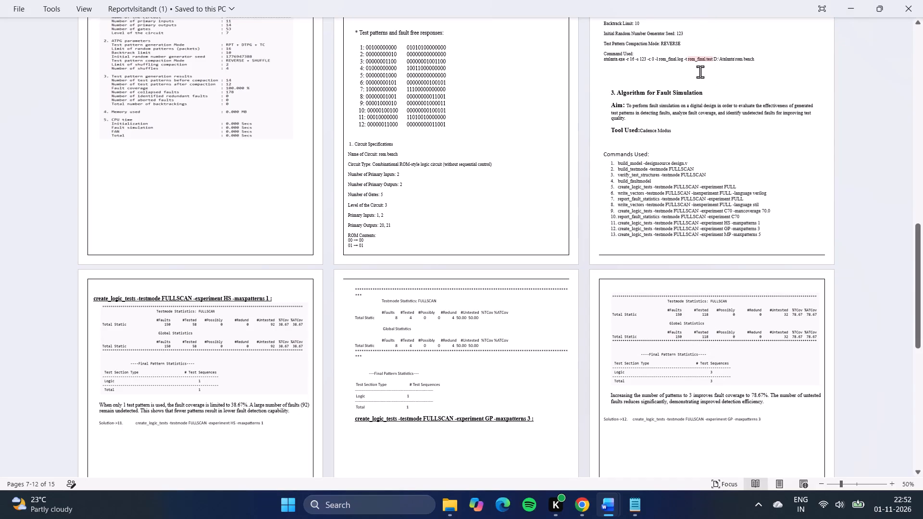
{"action": "scroll", "coordinate": [700, 88], "scroll_direction": "up", "scroll_amount": 1, "text": "ctrl"}
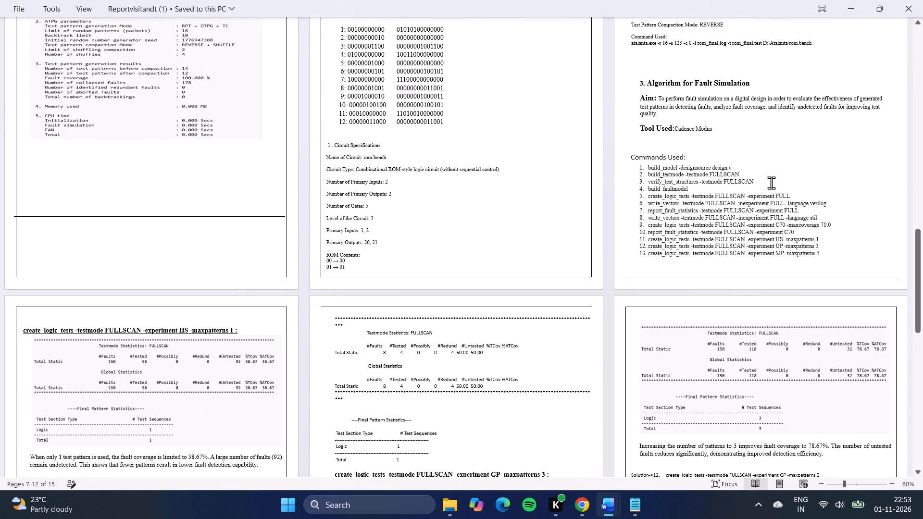
{"action": "scroll", "coordinate": [771, 183], "scroll_direction": "down", "scroll_amount": 1}
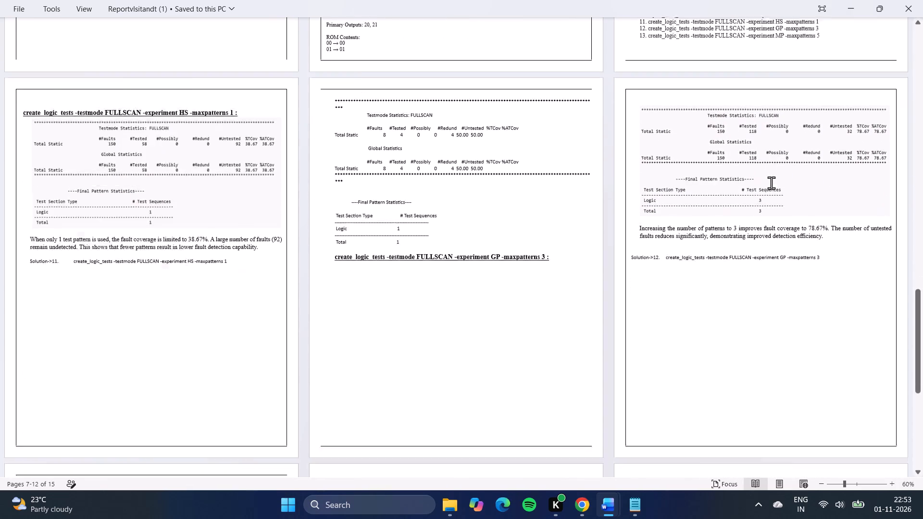
{"action": "scroll", "coordinate": [771, 183], "scroll_direction": "down", "scroll_amount": 1}
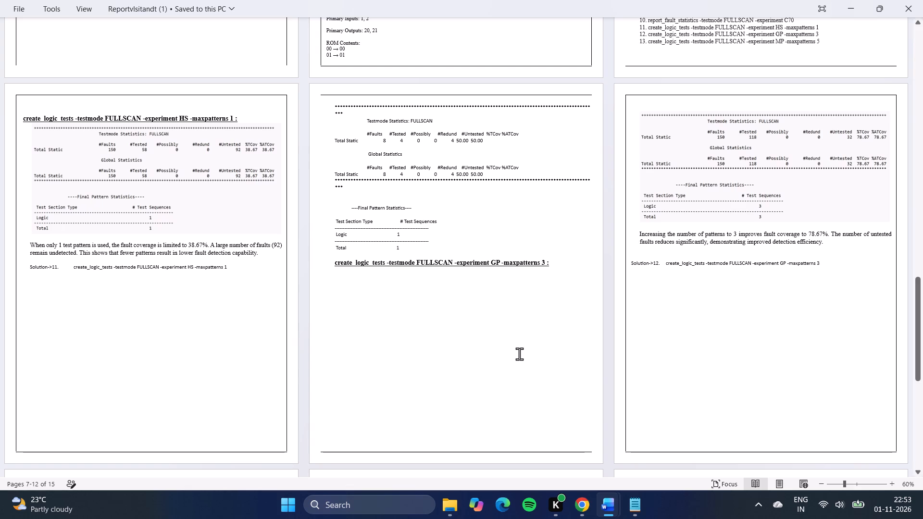
Examine the page layout from the HS and GP experiment pages through the MP experiment to the closing Observation.
{"action": "scroll", "coordinate": [519, 354], "scroll_direction": "down", "scroll_amount": 1}
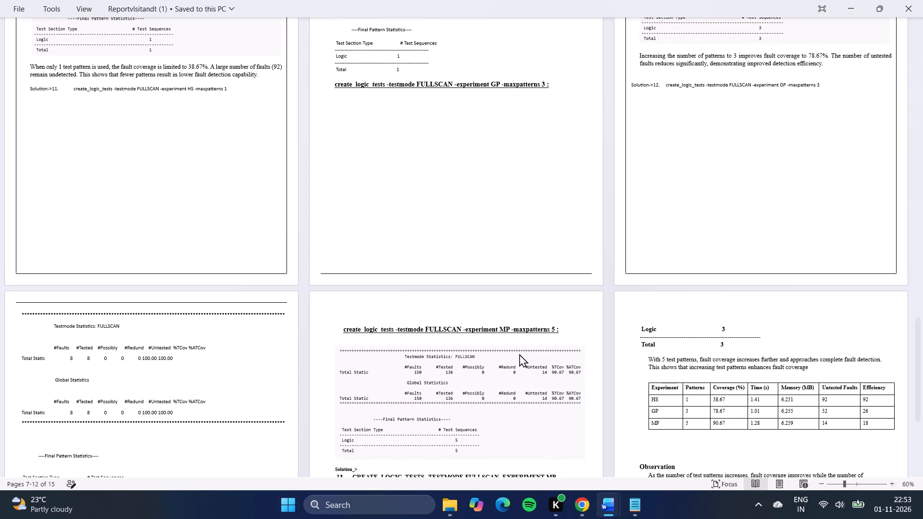
{"action": "scroll", "coordinate": [519, 354], "scroll_direction": "up", "scroll_amount": 1}
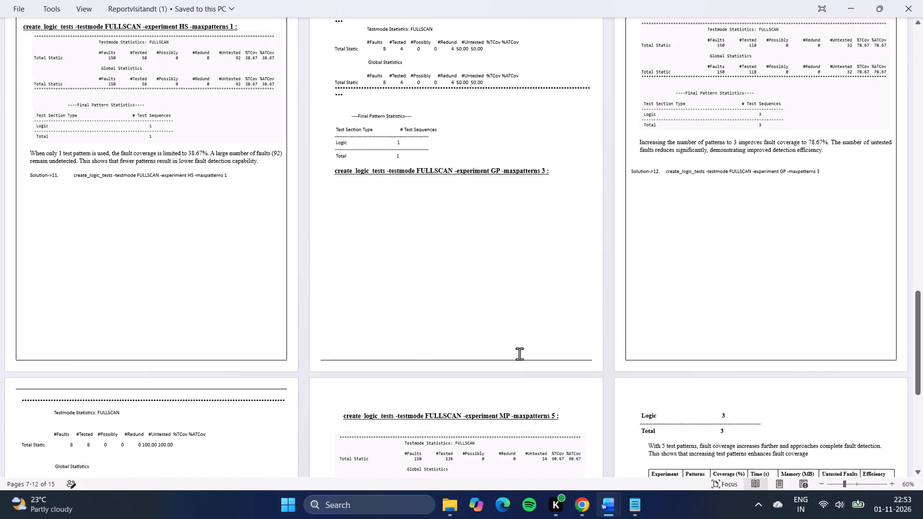
{"action": "scroll", "coordinate": [519, 354], "scroll_direction": "up", "scroll_amount": 1}
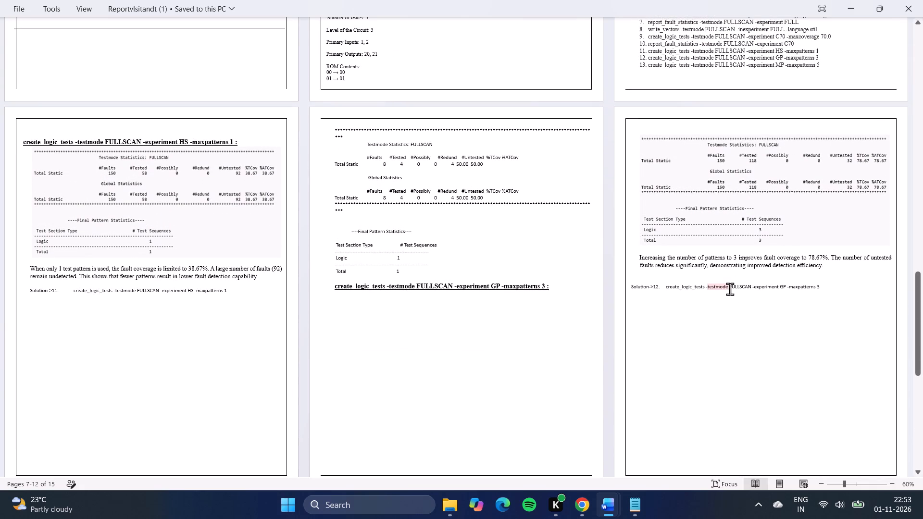
{"action": "scroll", "coordinate": [756, 316], "scroll_direction": "down", "scroll_amount": 1}
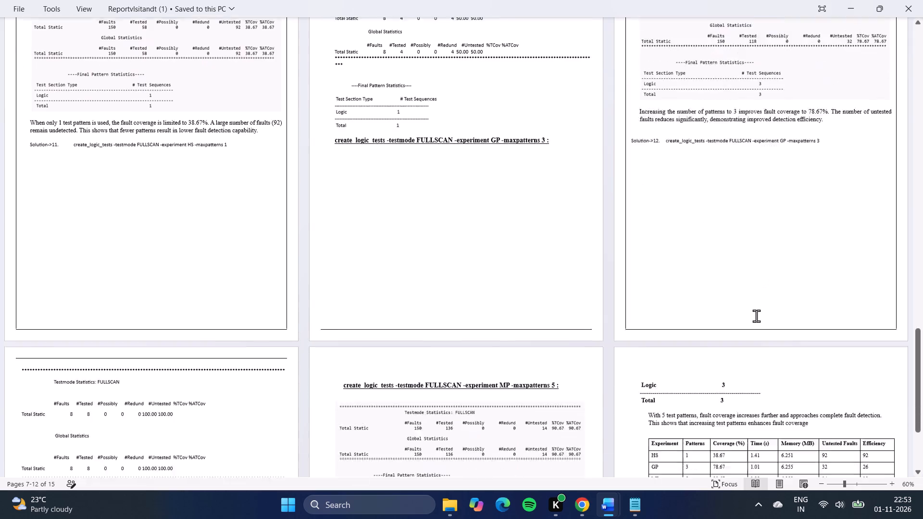
{"action": "scroll", "coordinate": [756, 316], "scroll_direction": "down", "scroll_amount": 3}
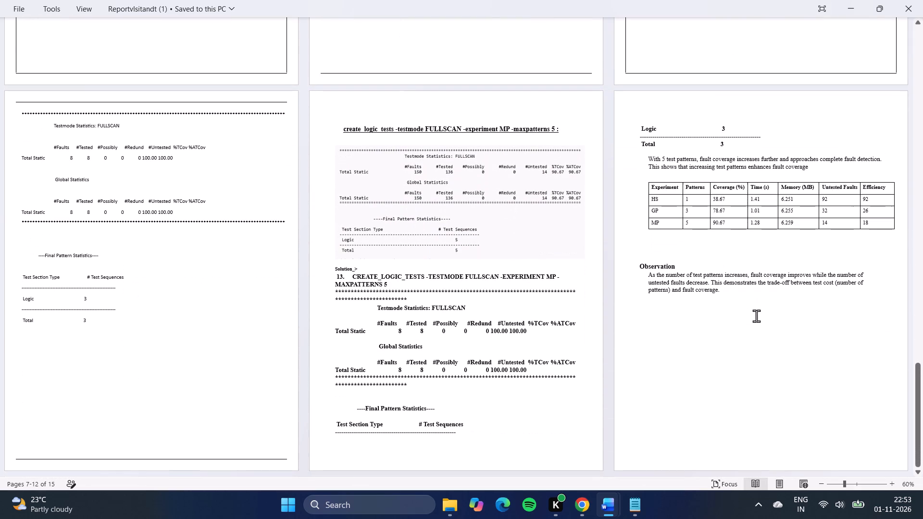
{"action": "scroll", "coordinate": [756, 316], "scroll_direction": "down", "scroll_amount": 6}
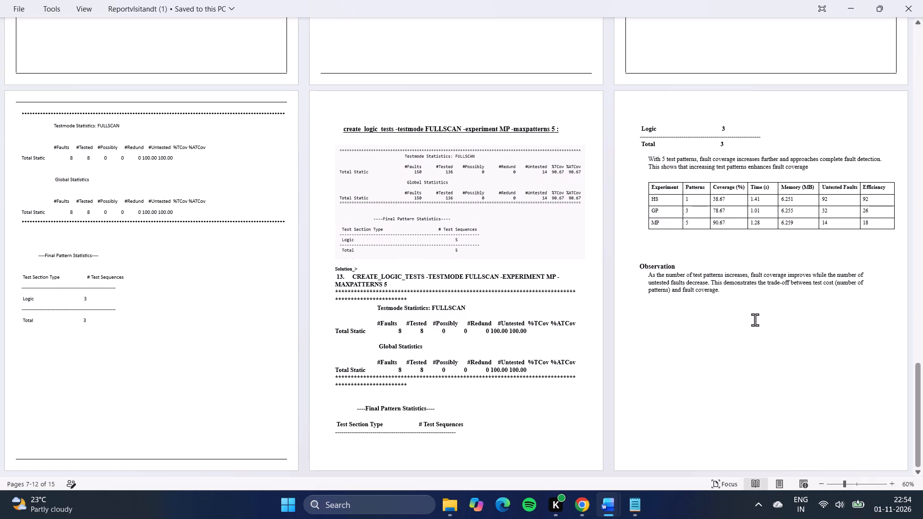
Recheck the HS and GP experiment pages against the MP output, comparison table and Observation pages.
{"action": "scroll", "coordinate": [743, 356], "scroll_direction": "up", "scroll_amount": 3}
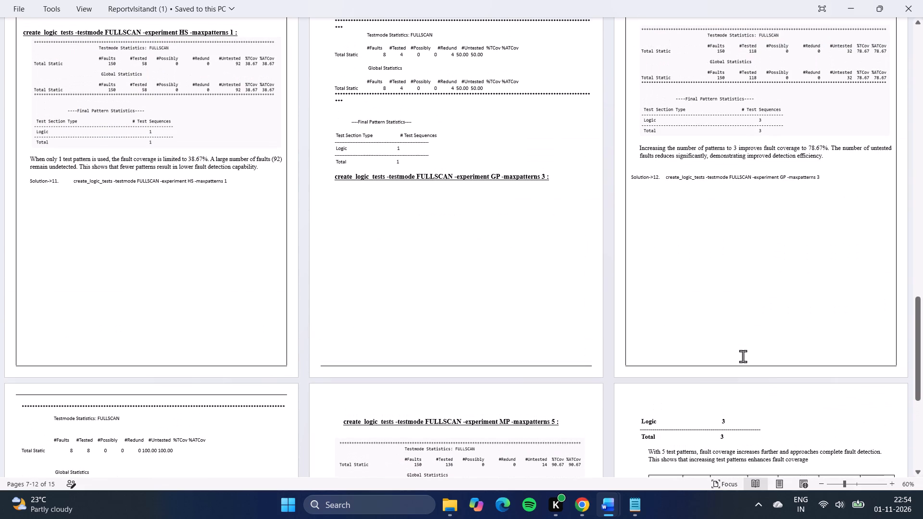
{"action": "scroll", "coordinate": [743, 356], "scroll_direction": "up", "scroll_amount": 1}
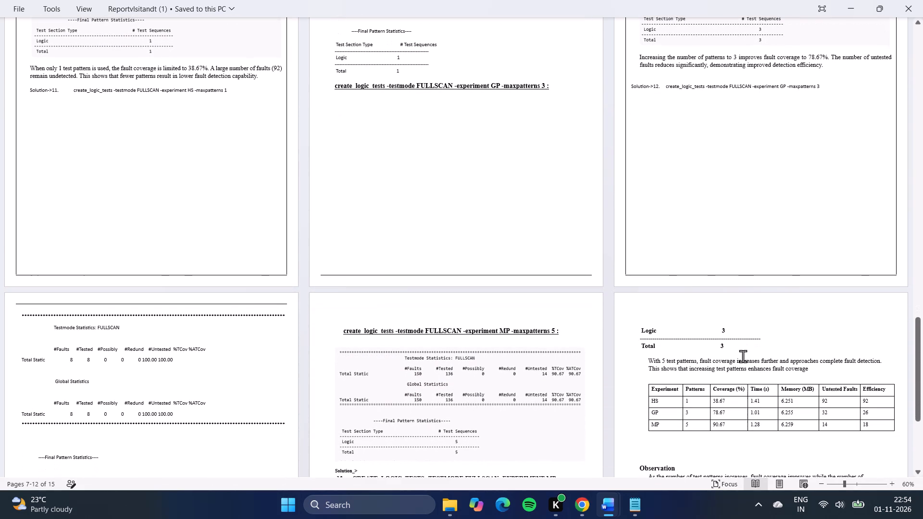
{"action": "scroll", "coordinate": [743, 356], "scroll_direction": "up", "scroll_amount": 1}
{"action": "scroll", "coordinate": [743, 356], "scroll_direction": "down", "scroll_amount": 2}
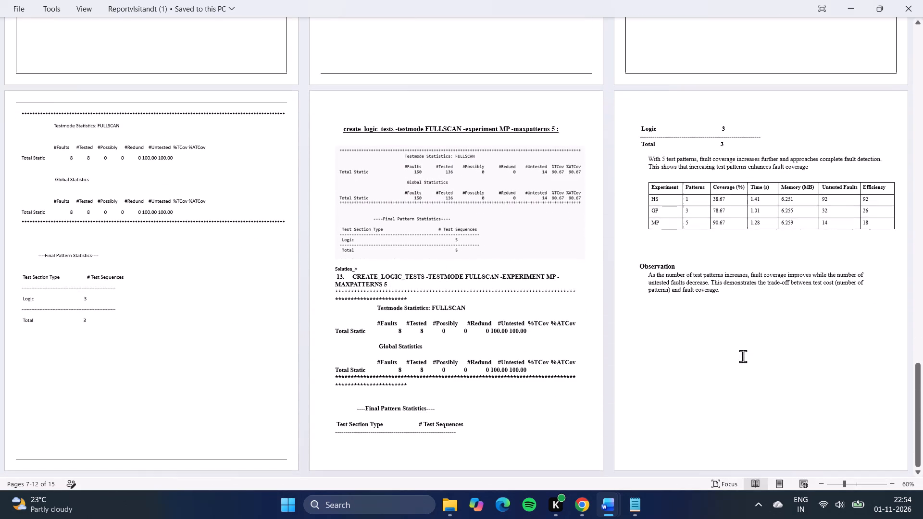
{"action": "scroll", "coordinate": [743, 356], "scroll_direction": "up", "scroll_amount": 1}
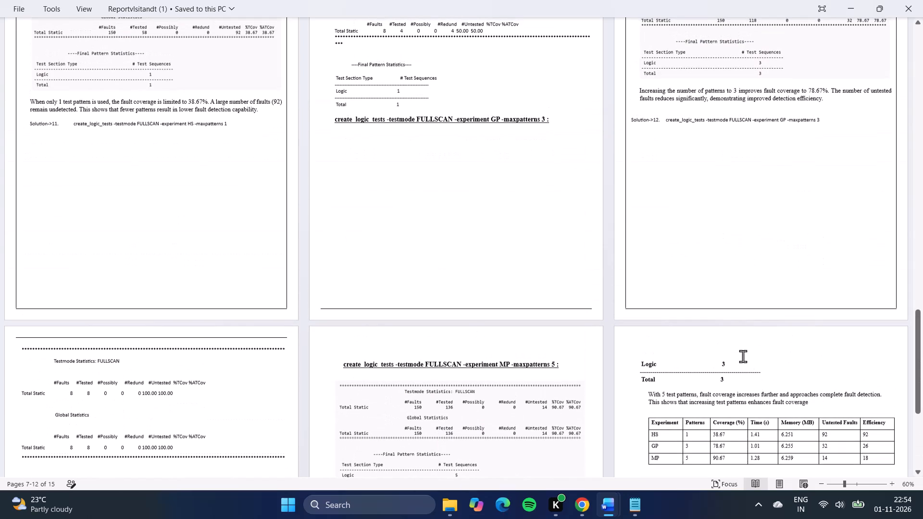
Reduce the page overview to 50% zoom and review the report's layout from the closing Observation back to the title page.
{"action": "scroll", "coordinate": [743, 356], "scroll_direction": "down", "scroll_amount": 1, "text": "ctrl"}
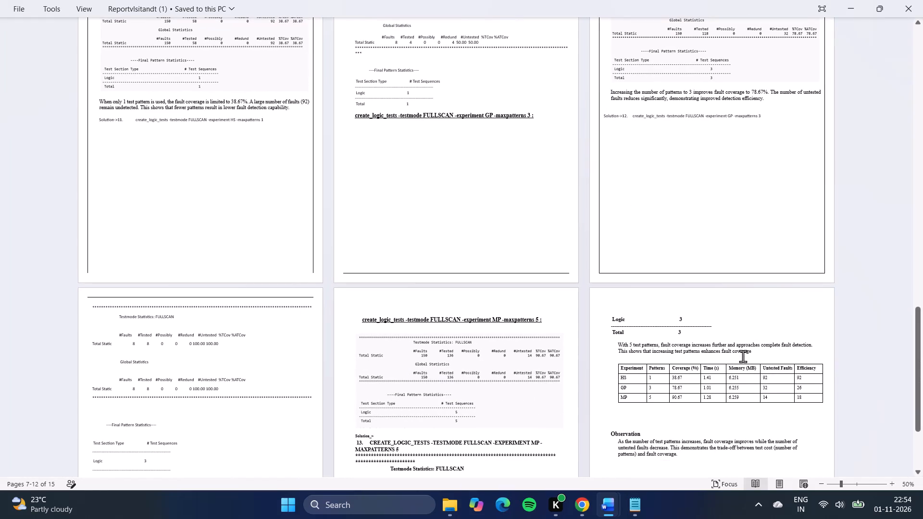
{"action": "scroll", "coordinate": [743, 356], "scroll_direction": "down", "scroll_amount": 2}
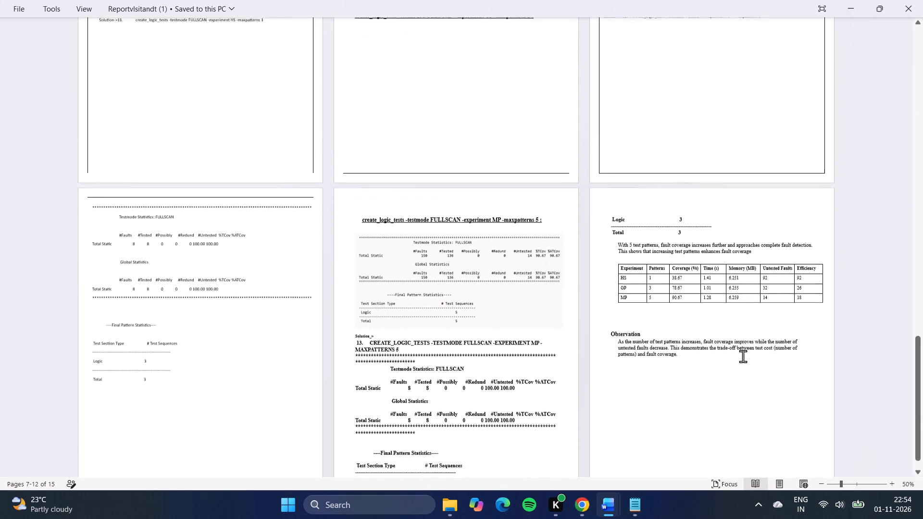
{"action": "scroll", "coordinate": [743, 356], "scroll_direction": "up", "scroll_amount": 1}
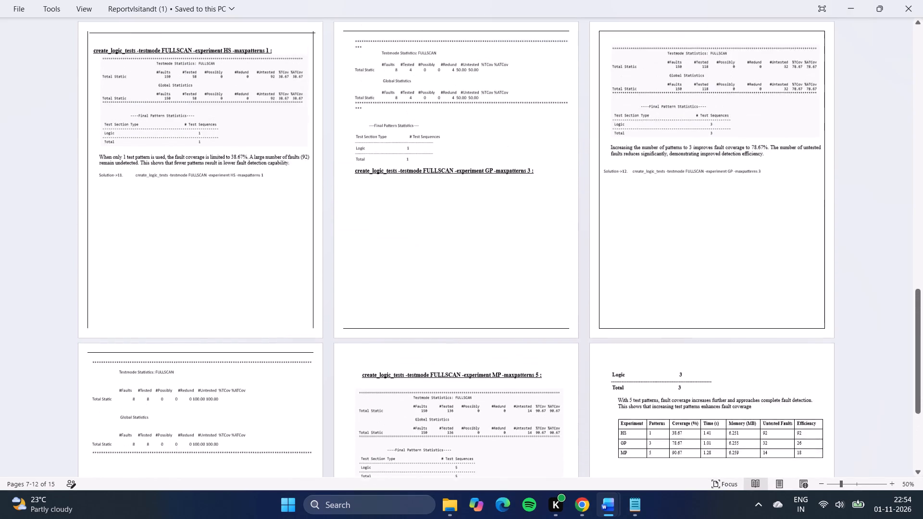
{"action": "scroll", "coordinate": [743, 356], "scroll_direction": "up", "scroll_amount": 1}
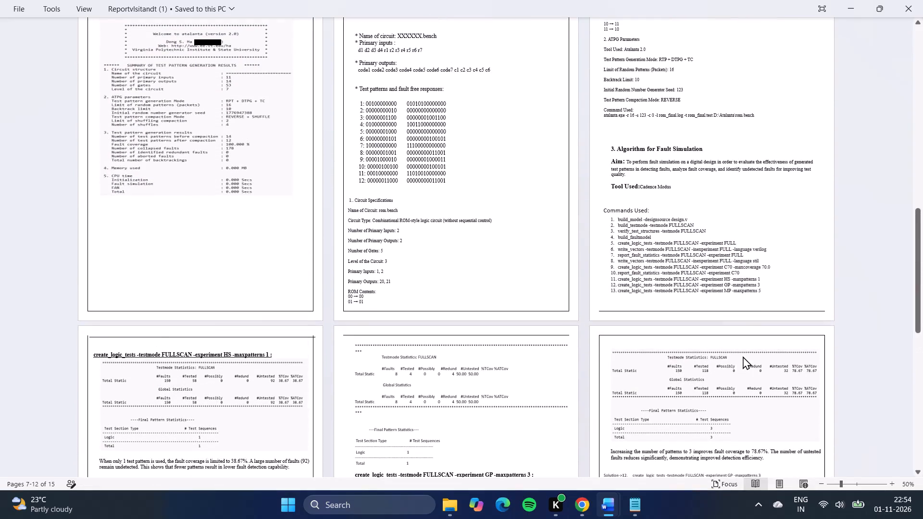
{"action": "scroll", "coordinate": [743, 356], "scroll_direction": "up", "scroll_amount": 2}
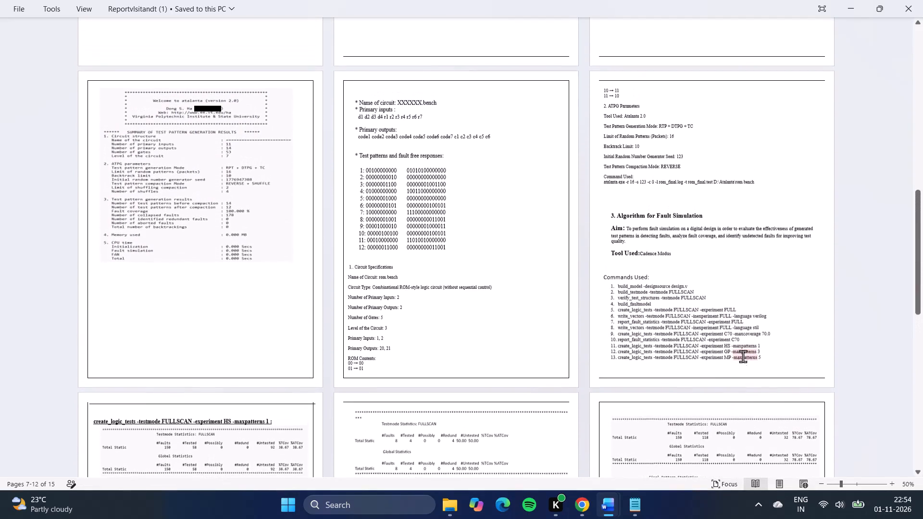
{"action": "scroll", "coordinate": [743, 356], "scroll_direction": "up", "scroll_amount": 1}
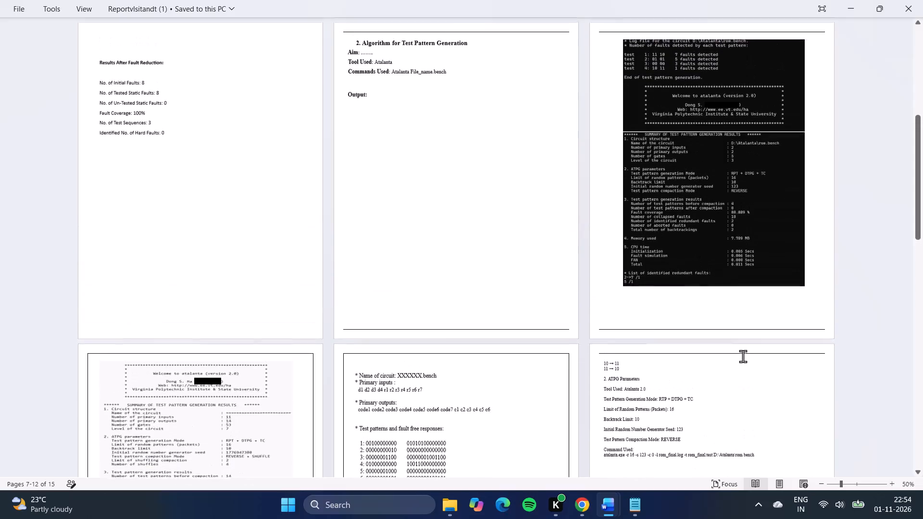
{"action": "scroll", "coordinate": [743, 356], "scroll_direction": "up", "scroll_amount": 1}
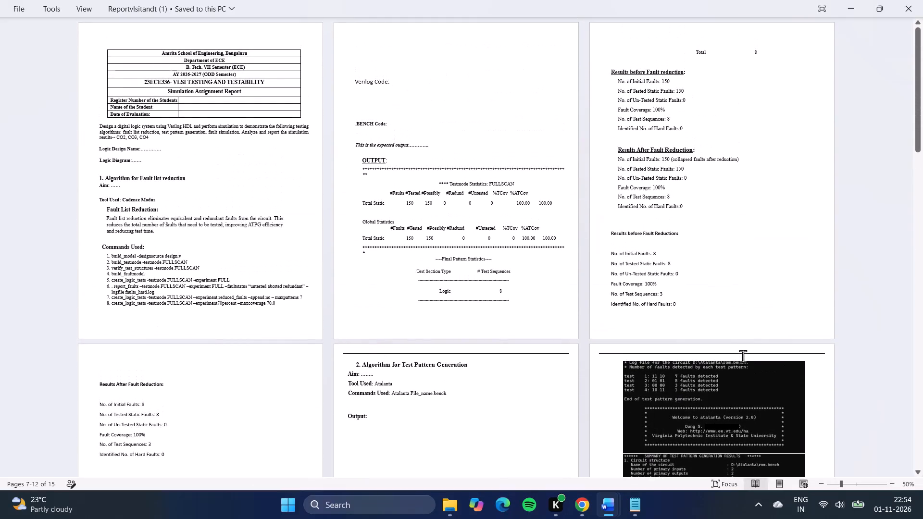
{"action": "scroll", "coordinate": [743, 356], "scroll_direction": "up", "scroll_amount": 1}
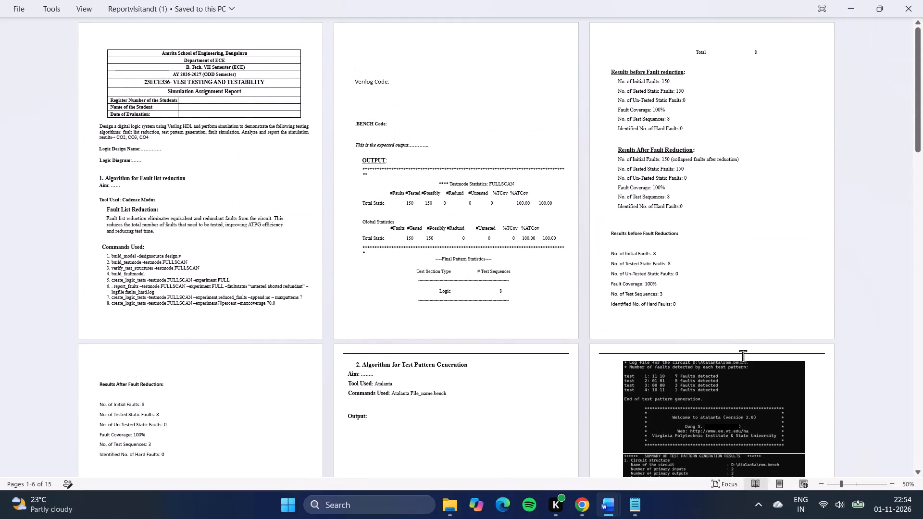
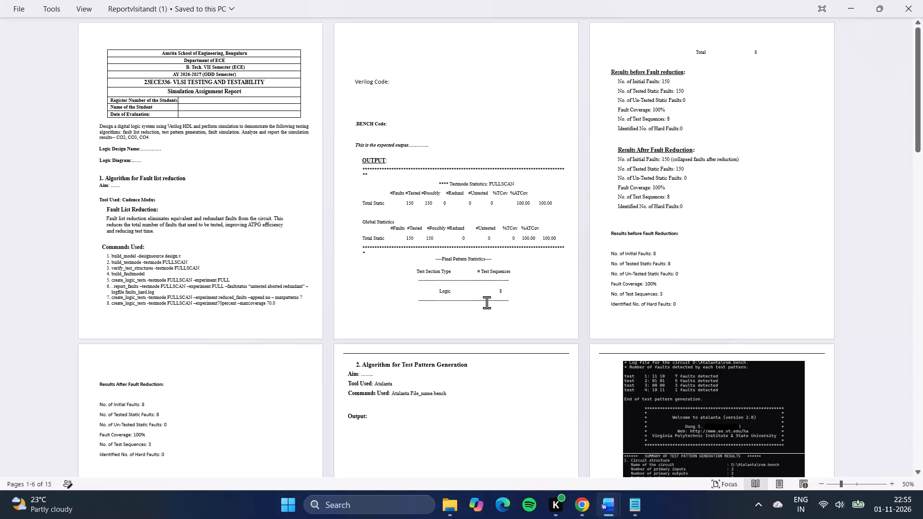
Enlarge the page overview to 110% zoom and review the title page through the fault list reduction commands.
{"action": "scroll", "coordinate": [486, 302], "scroll_direction": "up", "scroll_amount": 1}
{"action": "scroll", "coordinate": [486, 302], "scroll_direction": "up", "scroll_amount": 3, "text": "ctrl"}
{"action": "scroll", "coordinate": [486, 302], "scroll_direction": "up", "scroll_amount": 1}
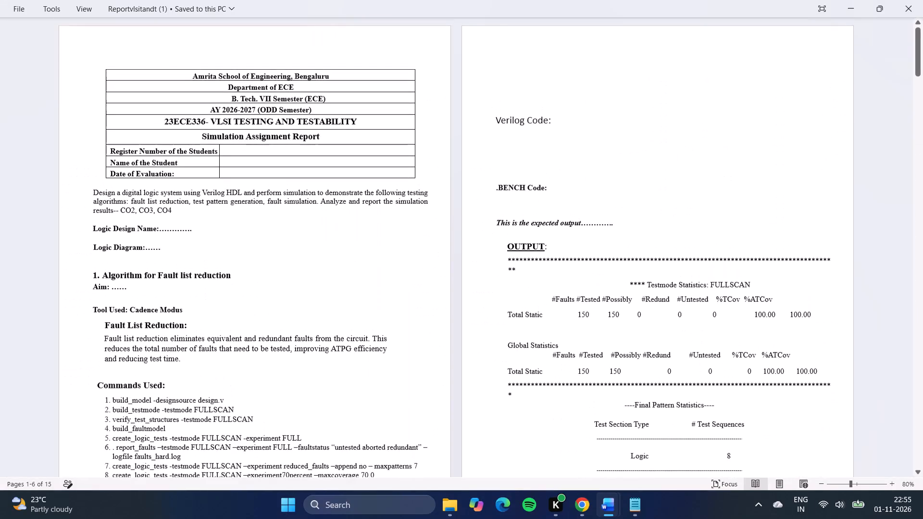
{"action": "scroll", "coordinate": [486, 302], "scroll_direction": "up", "scroll_amount": 3, "text": "ctrl"}
{"action": "scroll", "coordinate": [486, 302], "scroll_direction": "up", "scroll_amount": 1}
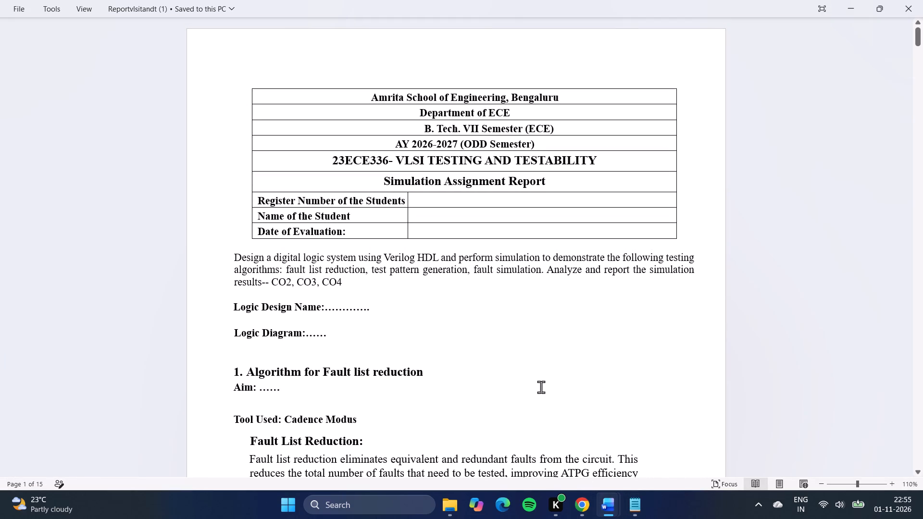
{"action": "scroll", "coordinate": [523, 358], "scroll_direction": "down", "scroll_amount": 1}
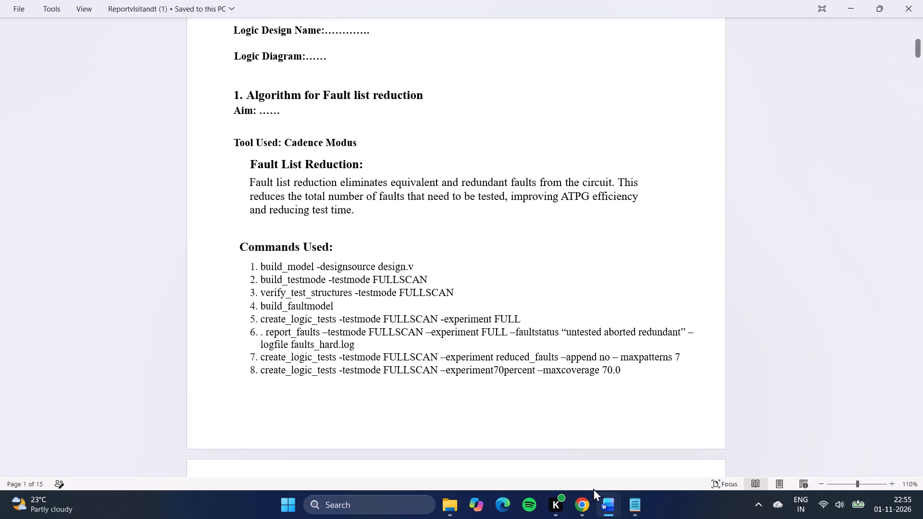
Switch to the original Reportvlsitandt document and examine its fault reduction output, before and after results, and test pattern generation output page.
{"action": "left_click", "coordinate": [579, 446]}
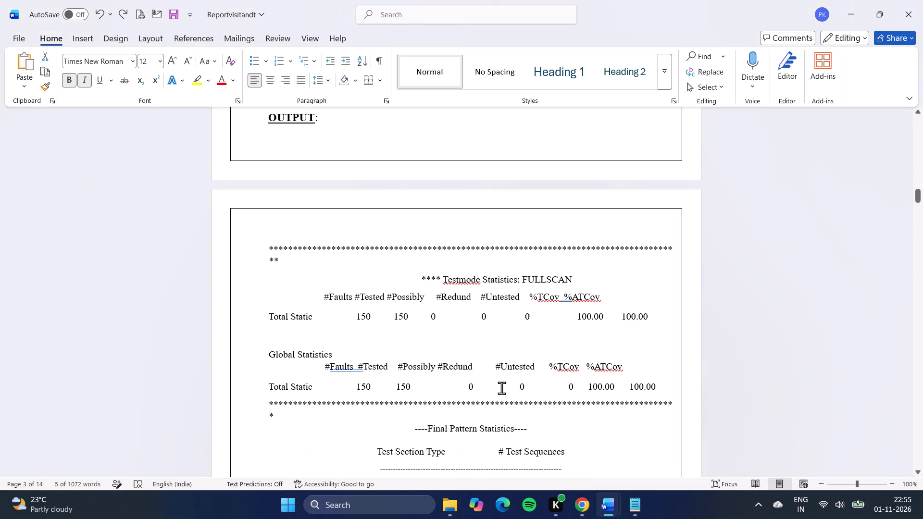
{"action": "scroll", "coordinate": [501, 388], "scroll_direction": "up", "scroll_amount": 1}
{"action": "scroll", "coordinate": [501, 388], "scroll_direction": "down", "scroll_amount": 2}
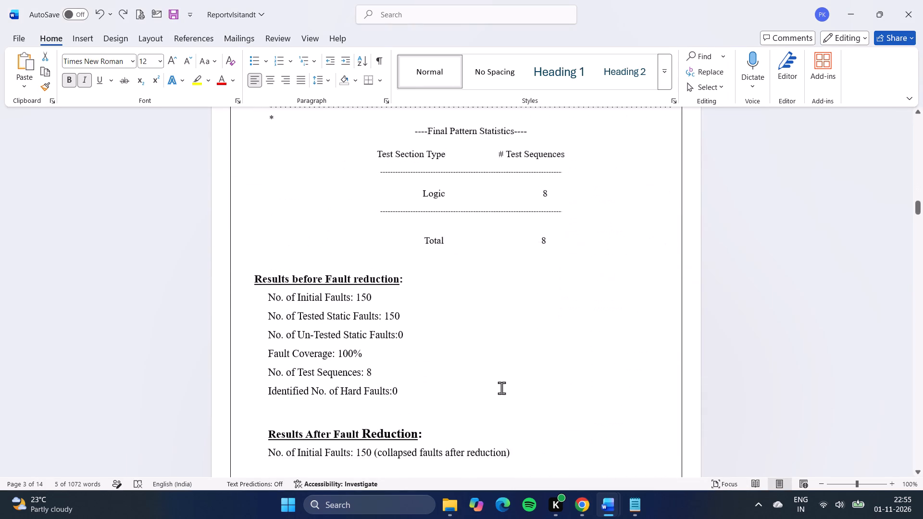
{"action": "scroll", "coordinate": [501, 388], "scroll_direction": "down", "scroll_amount": 2}
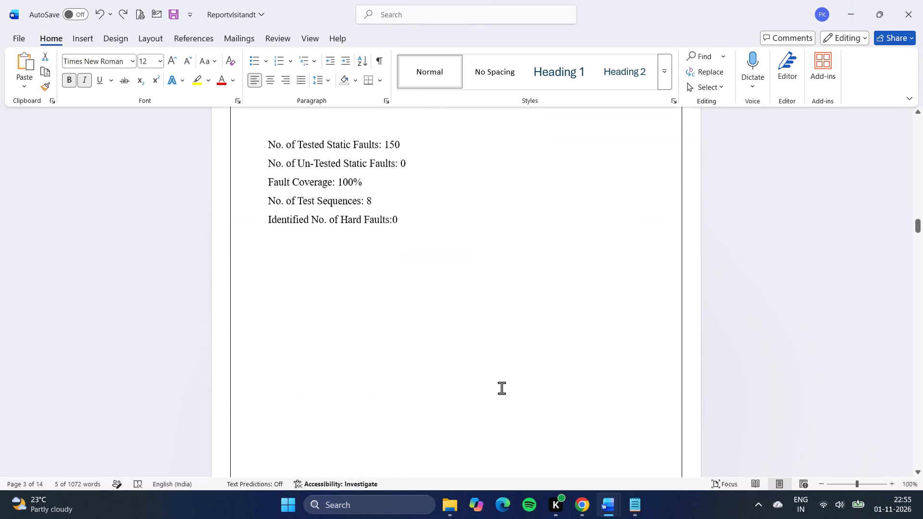
{"action": "scroll", "coordinate": [501, 388], "scroll_direction": "down", "scroll_amount": 2}
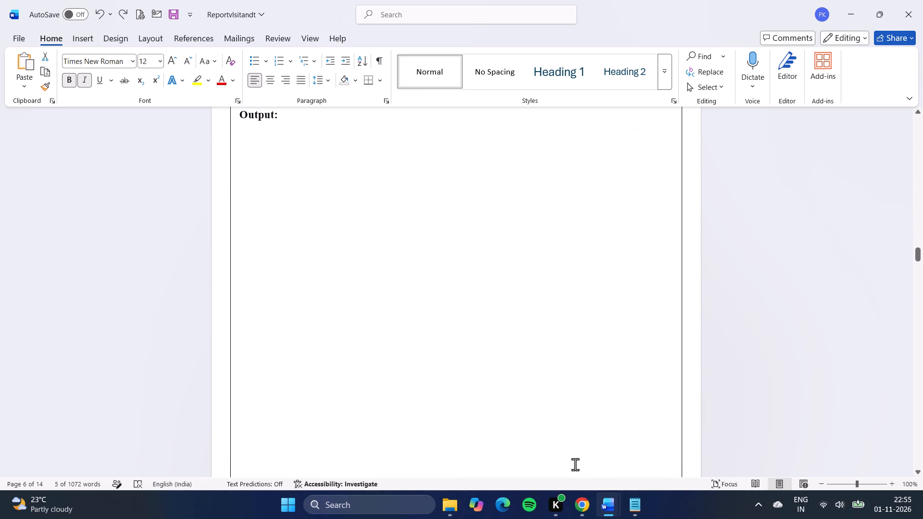
Return to the Reportvlsitandt (1) copy and review the GP experiment, fault simulation commands and Atalanta test pattern generation outputs.
{"action": "left_click", "coordinate": [619, 469]}
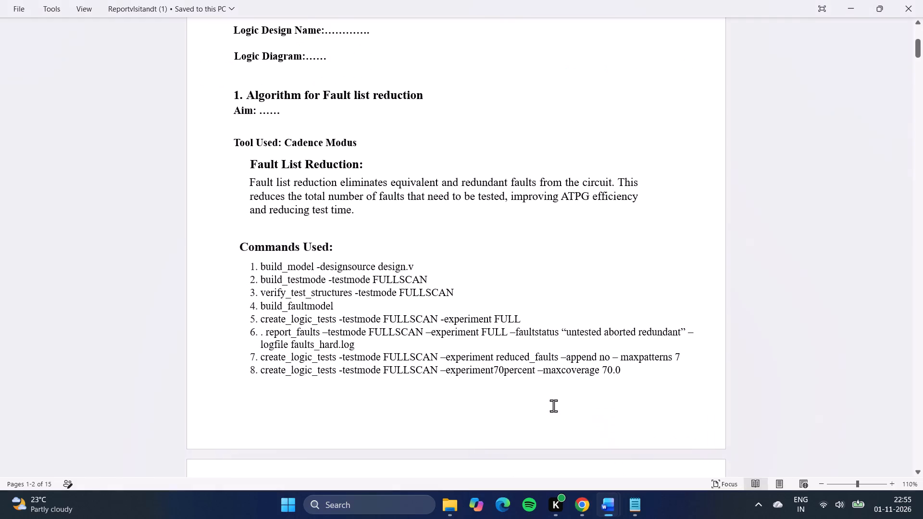
{"action": "scroll", "coordinate": [470, 340], "scroll_direction": "down", "scroll_amount": 4}
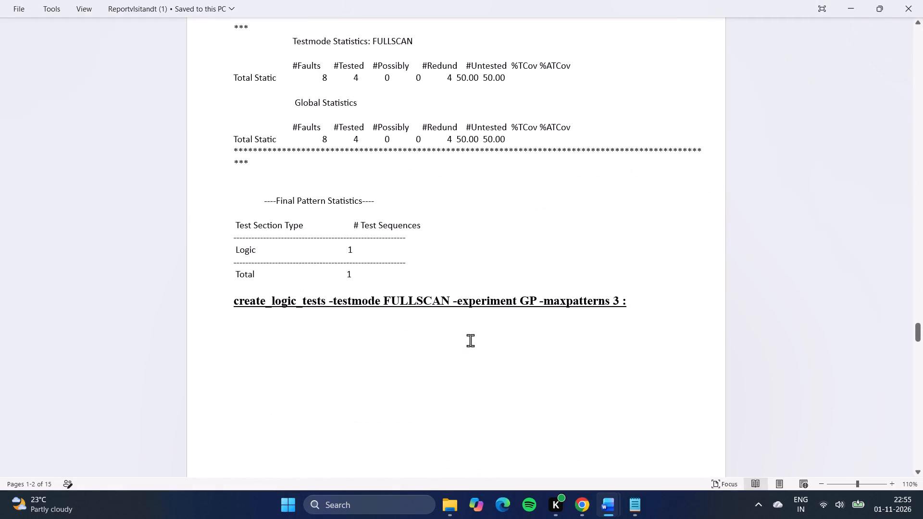
{"action": "scroll", "coordinate": [470, 340], "scroll_direction": "up", "scroll_amount": 2}
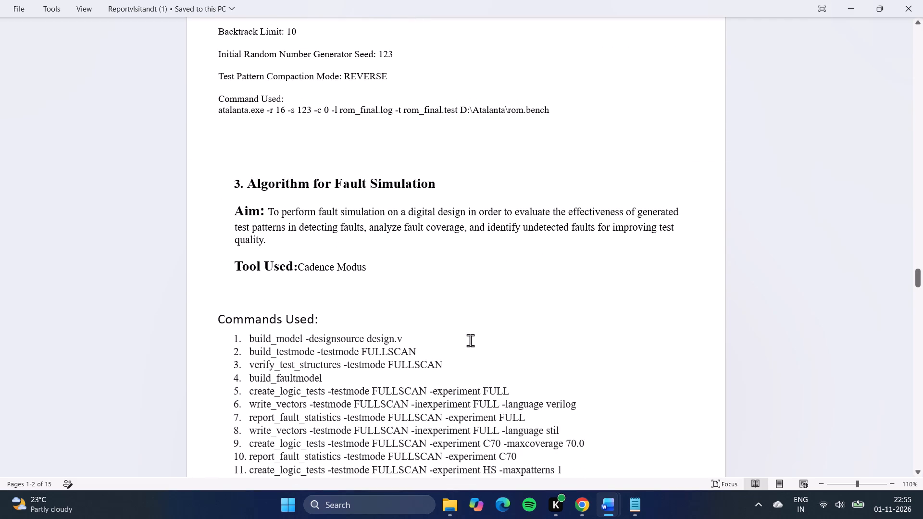
{"action": "scroll", "coordinate": [470, 340], "scroll_direction": "up", "scroll_amount": 1}
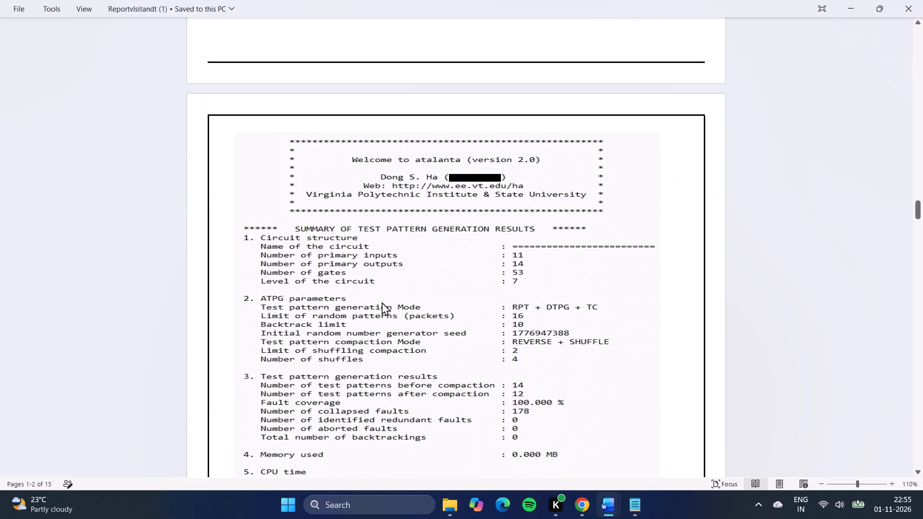
{"action": "scroll", "coordinate": [382, 302], "scroll_direction": "up", "scroll_amount": 1}
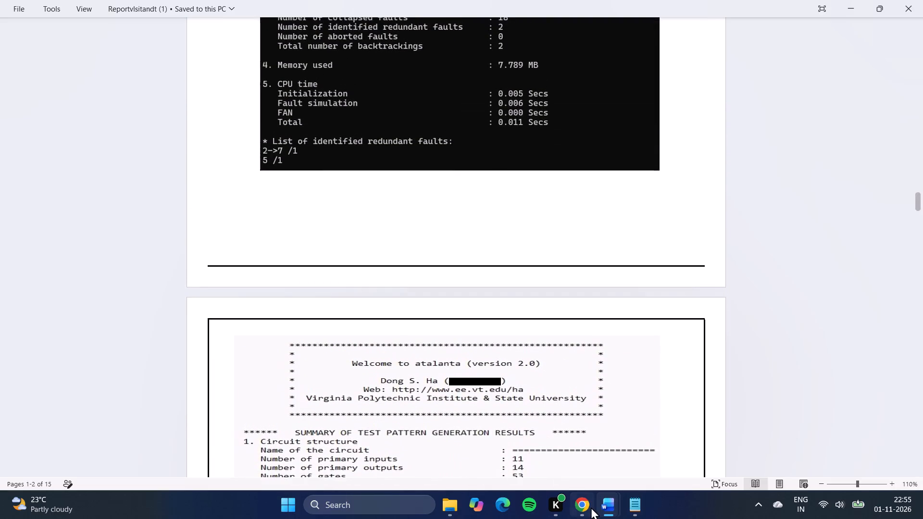
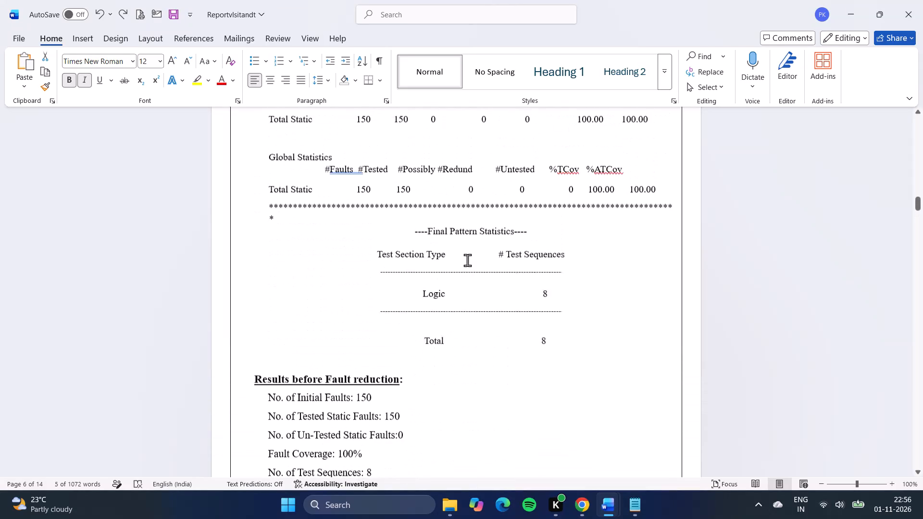
Review the original report's fault list reduction aim, commands, Verilog code and BENCH code down to the OUTPUT heading.
{"action": "scroll", "coordinate": [453, 294], "scroll_direction": "up", "scroll_amount": 1}
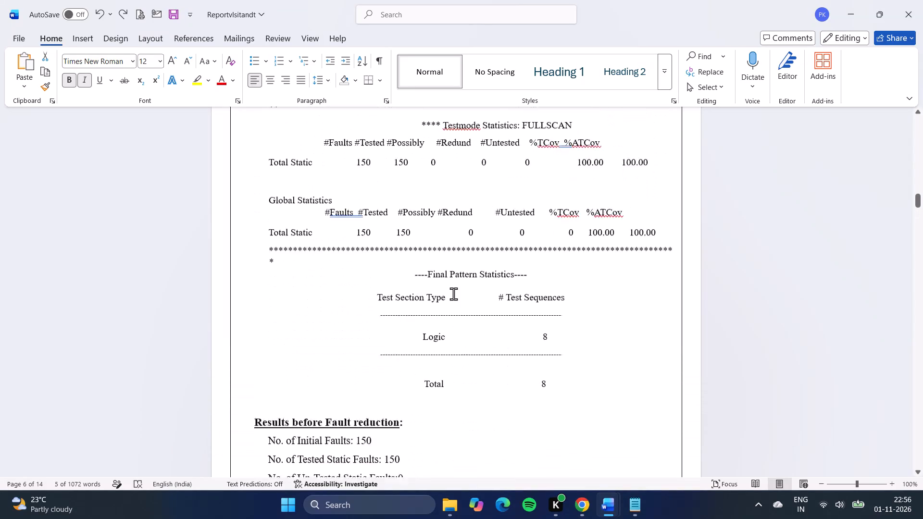
{"action": "scroll", "coordinate": [453, 294], "scroll_direction": "up", "scroll_amount": 1}
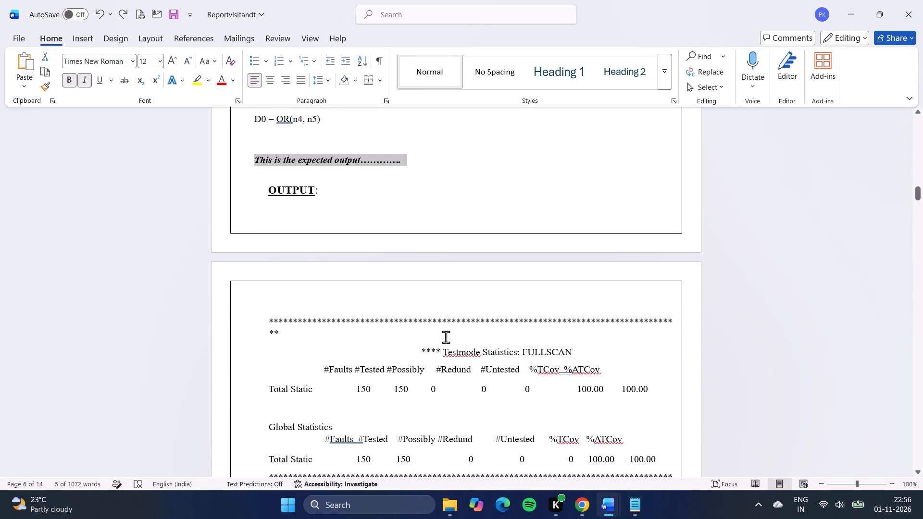
{"action": "left_click", "coordinate": [446, 337]}
{"action": "scroll", "coordinate": [446, 337], "scroll_direction": "down", "scroll_amount": 1}
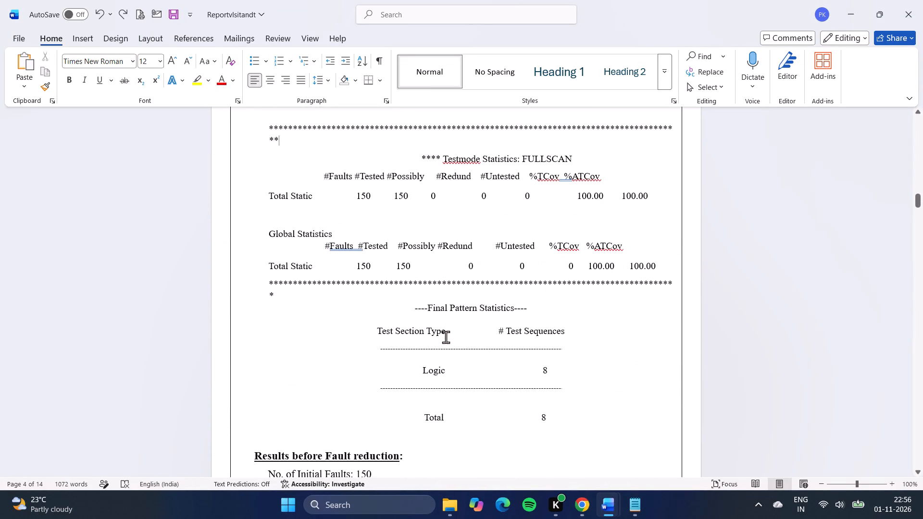
{"action": "scroll", "coordinate": [446, 337], "scroll_direction": "down", "scroll_amount": 1, "text": "ctrl"}
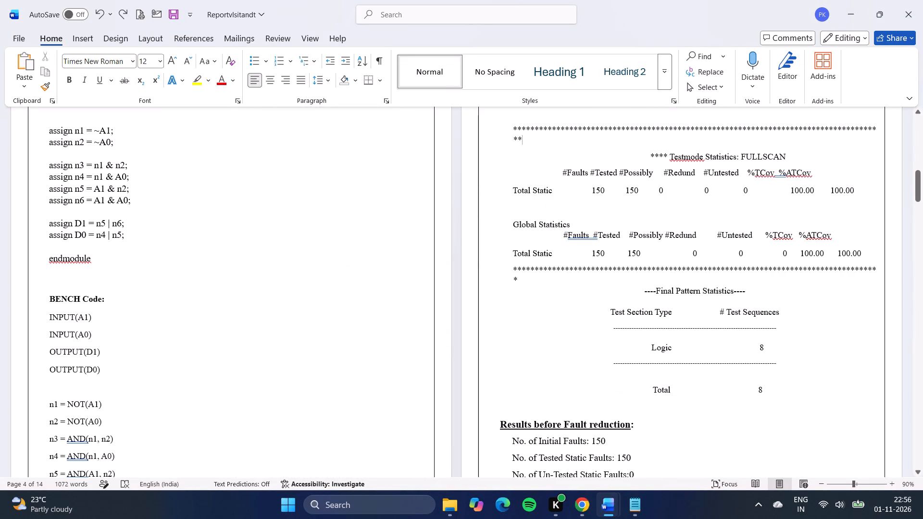
{"action": "scroll", "coordinate": [416, 367], "scroll_direction": "down", "scroll_amount": 1, "text": "ctrl"}
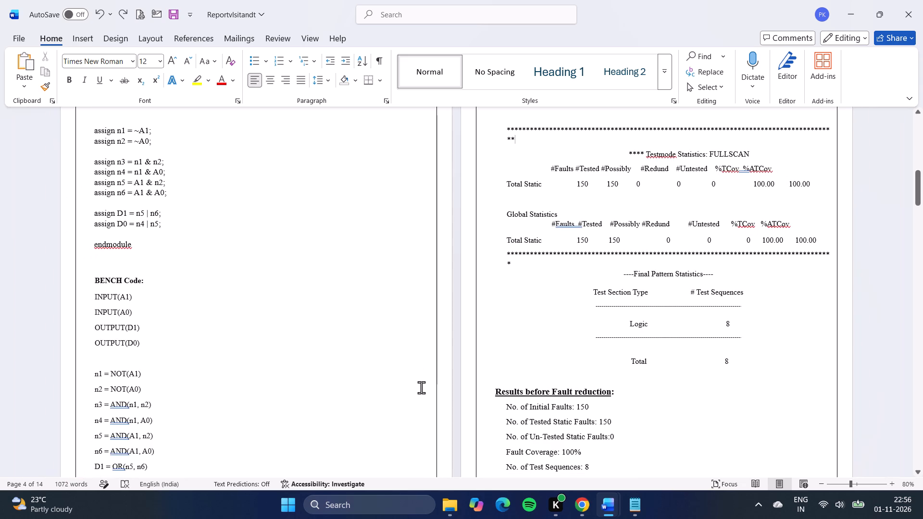
{"action": "scroll", "coordinate": [331, 378], "scroll_direction": "up", "scroll_amount": 3, "text": "ctrl"}
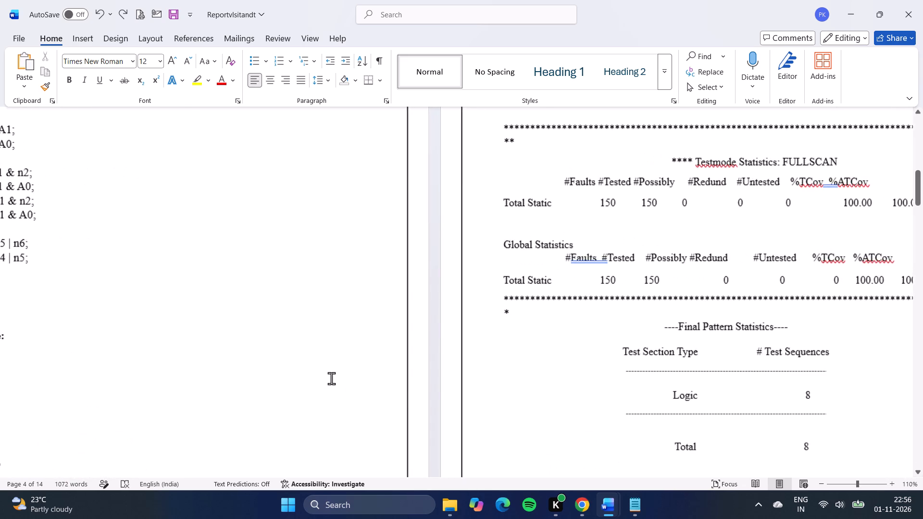
{"action": "scroll", "coordinate": [376, 395], "scroll_direction": "up", "scroll_amount": 1}
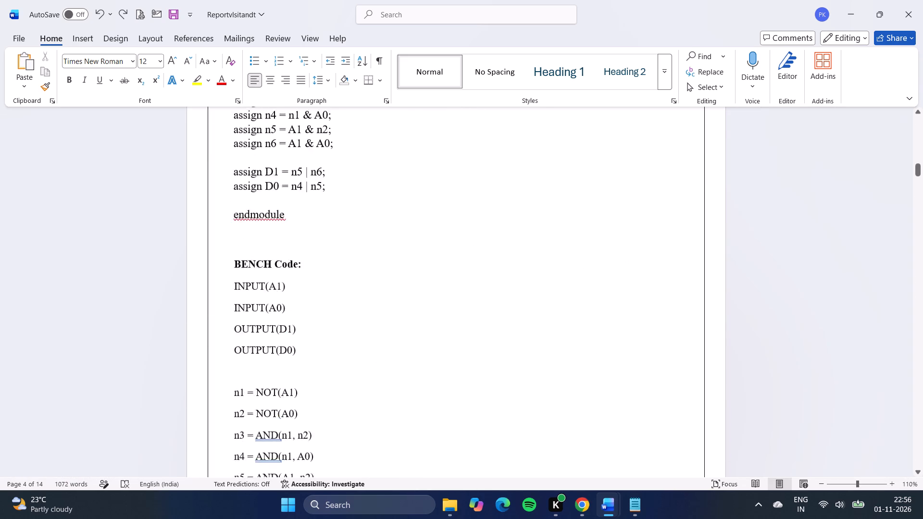
{"action": "scroll", "coordinate": [376, 395], "scroll_direction": "up", "scroll_amount": 1}
{"action": "scroll", "coordinate": [376, 395], "scroll_direction": "down", "scroll_amount": 1}
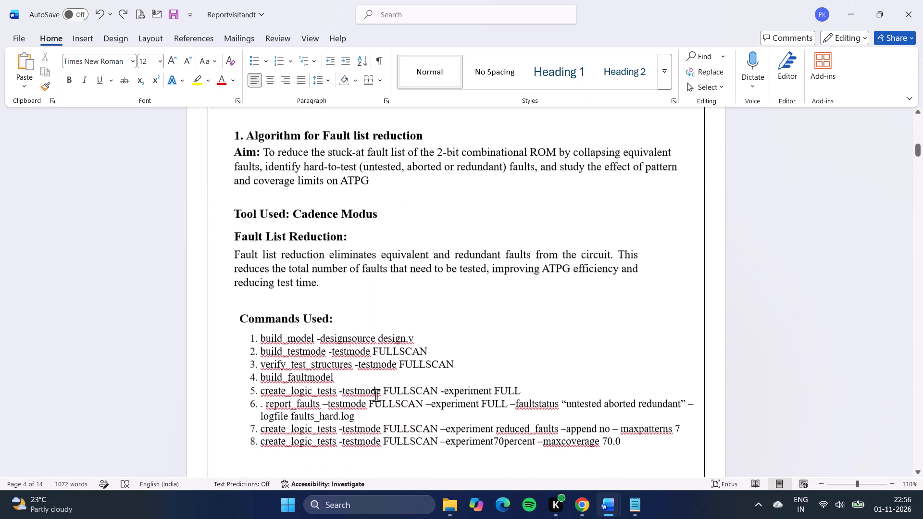
{"action": "scroll", "coordinate": [376, 395], "scroll_direction": "down", "scroll_amount": 1}
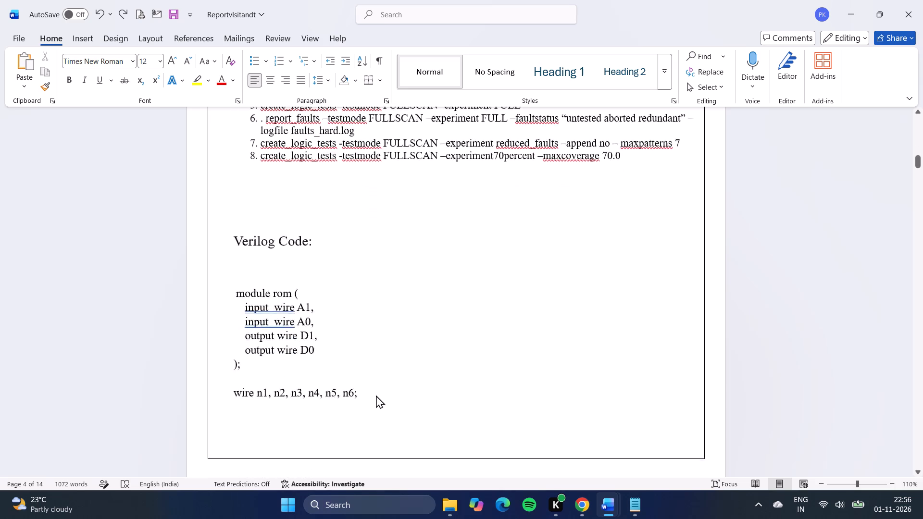
{"action": "scroll", "coordinate": [376, 395], "scroll_direction": "down", "scroll_amount": 2}
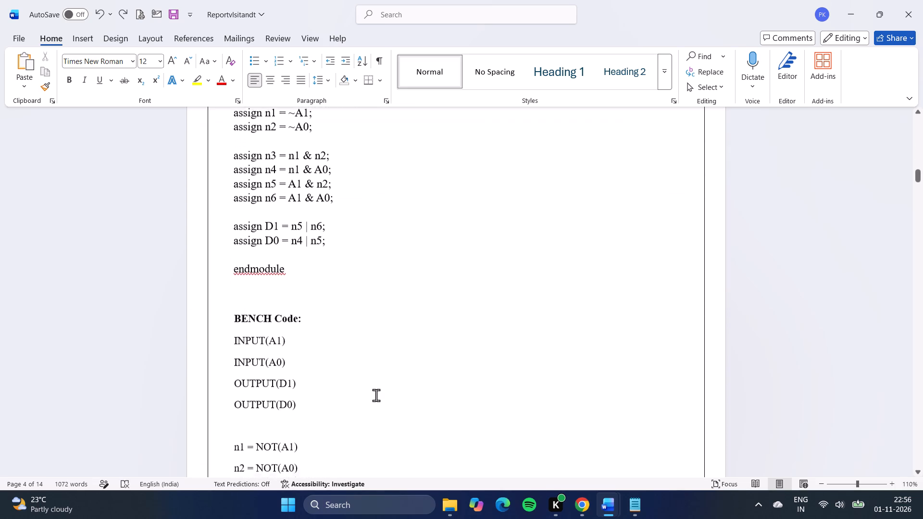
{"action": "scroll", "coordinate": [376, 395], "scroll_direction": "down", "scroll_amount": 2}
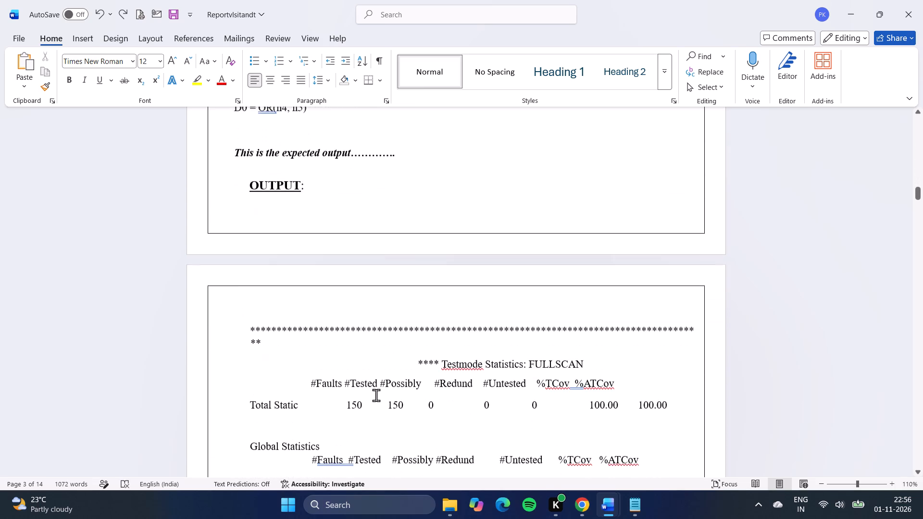
Examine the FULLSCAN testmode, global and final pattern statistics and the results before and after fault reduction.
{"action": "scroll", "coordinate": [376, 395], "scroll_direction": "down", "scroll_amount": 2}
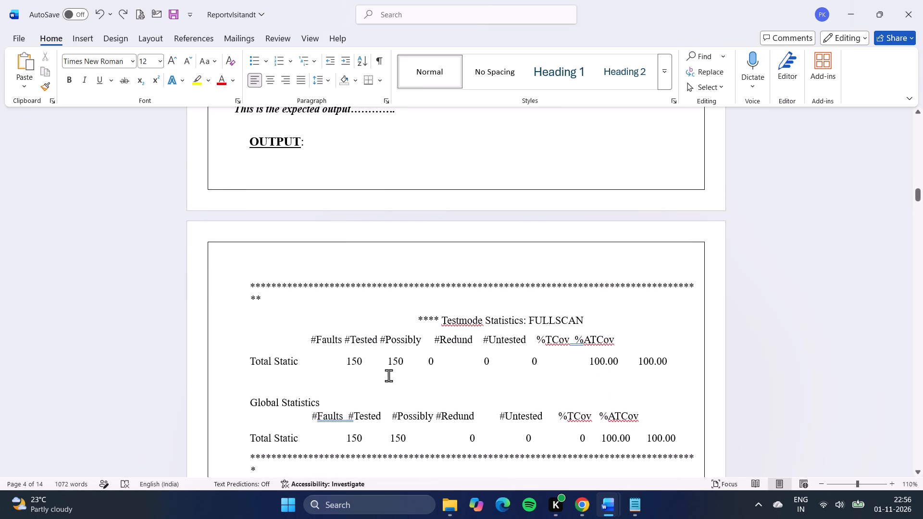
{"action": "scroll", "coordinate": [388, 375], "scroll_direction": "down", "scroll_amount": 1}
{"action": "scroll", "coordinate": [388, 375], "scroll_direction": "right", "scroll_amount": 1}
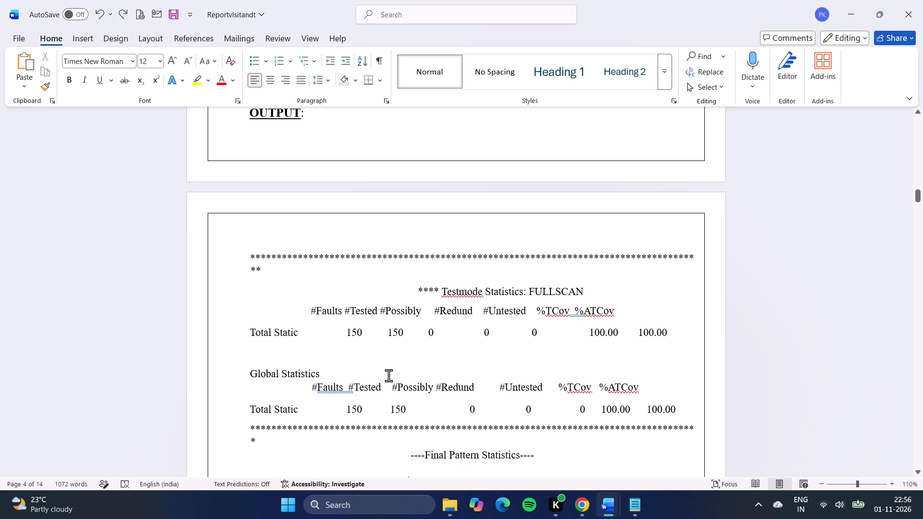
{"action": "scroll", "coordinate": [373, 378], "scroll_direction": "right", "scroll_amount": 1}
{"action": "scroll", "coordinate": [446, 419], "scroll_direction": "up", "scroll_amount": 2}
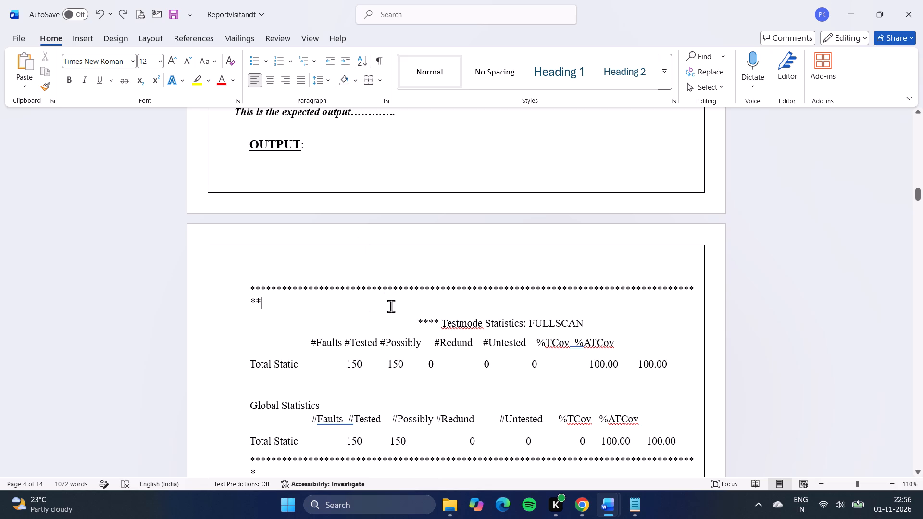
{"action": "scroll", "coordinate": [391, 306], "scroll_direction": "down", "scroll_amount": 1}
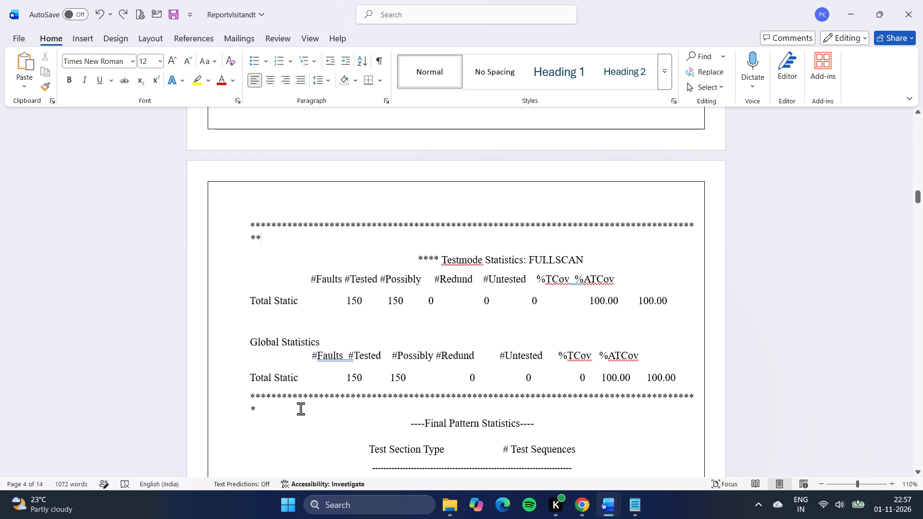
{"action": "scroll", "coordinate": [343, 393], "scroll_direction": "down", "scroll_amount": 1}
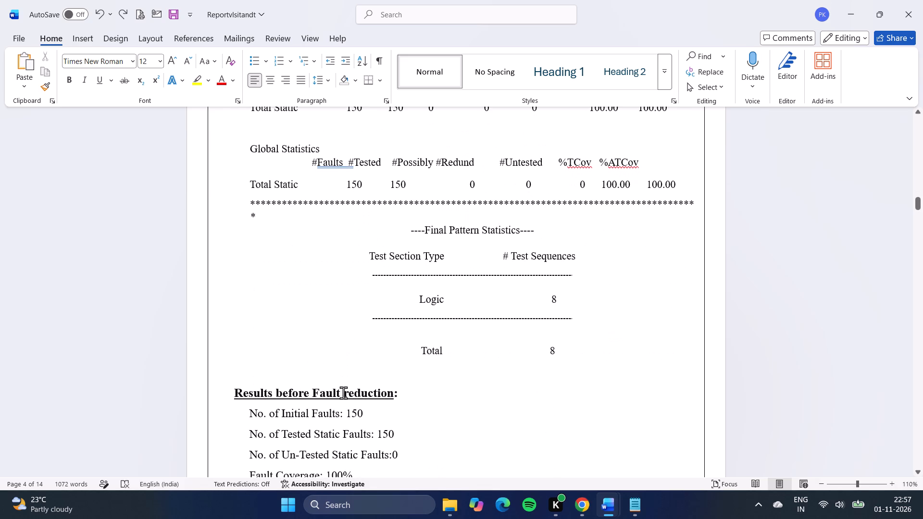
{"action": "scroll", "coordinate": [343, 393], "scroll_direction": "down", "scroll_amount": 1, "text": "ctrl"}
{"action": "scroll", "coordinate": [348, 391], "scroll_direction": "up", "scroll_amount": 1}
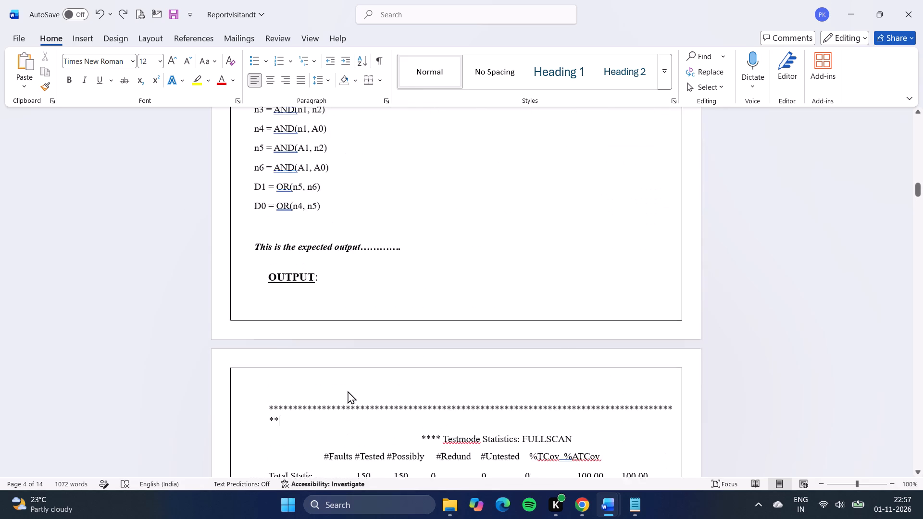
{"action": "scroll", "coordinate": [348, 391], "scroll_direction": "up", "scroll_amount": 1}
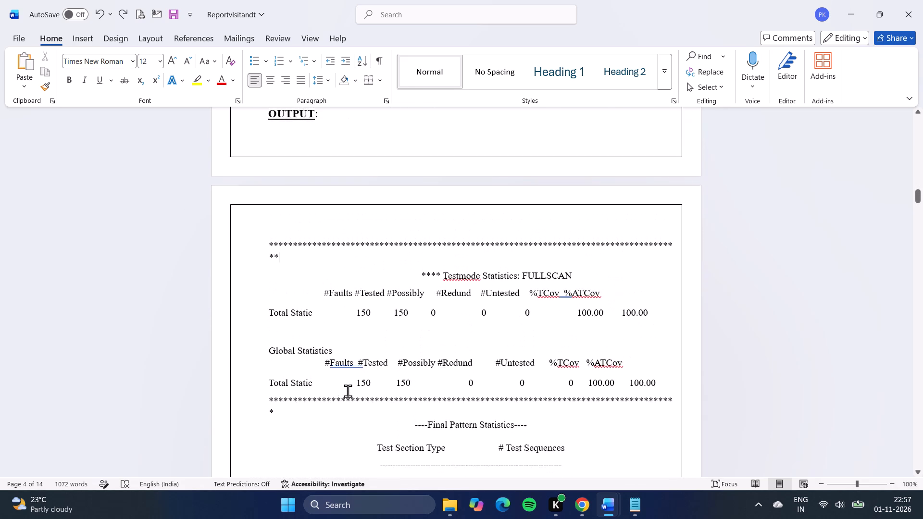
{"action": "scroll", "coordinate": [348, 391], "scroll_direction": "down", "scroll_amount": 1, "text": "ctrl"}
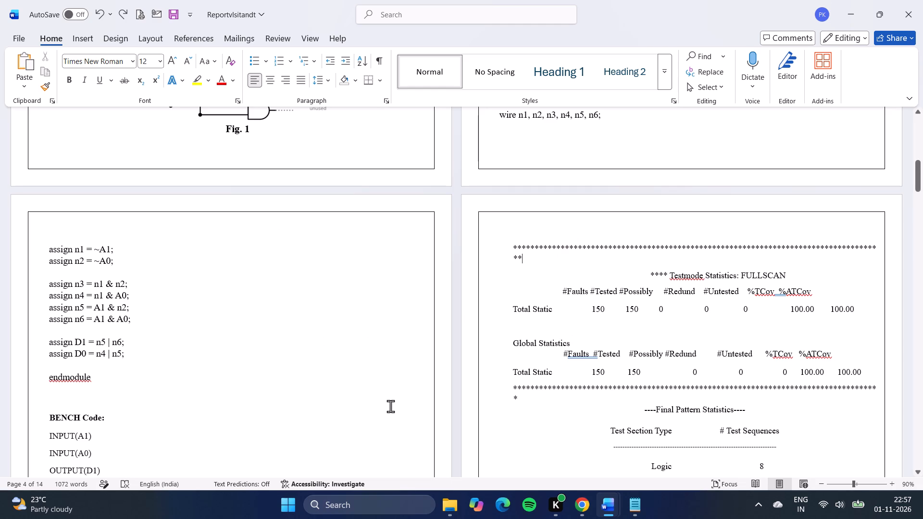
{"action": "scroll", "coordinate": [390, 406], "scroll_direction": "up", "scroll_amount": 1, "text": "ctrl"}
{"action": "scroll", "coordinate": [426, 411], "scroll_direction": "down", "scroll_amount": 1}
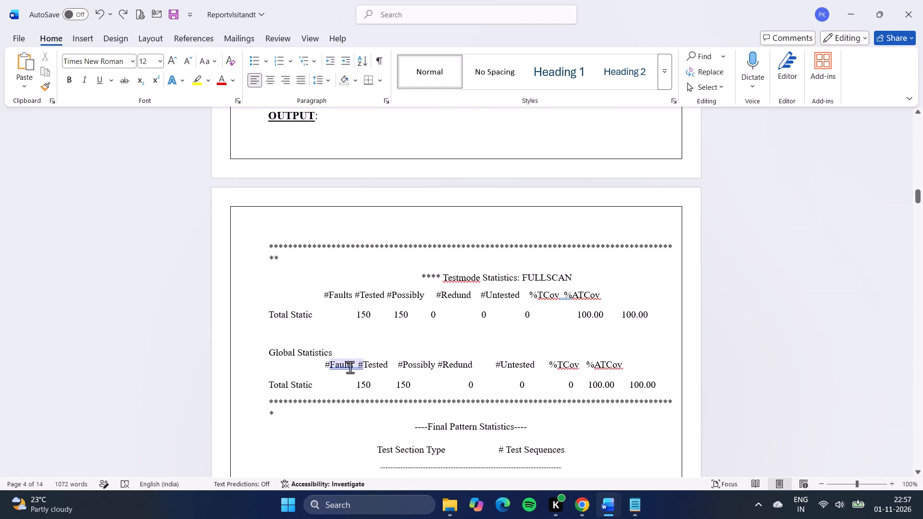
{"action": "scroll", "coordinate": [305, 358], "scroll_direction": "down", "scroll_amount": 1}
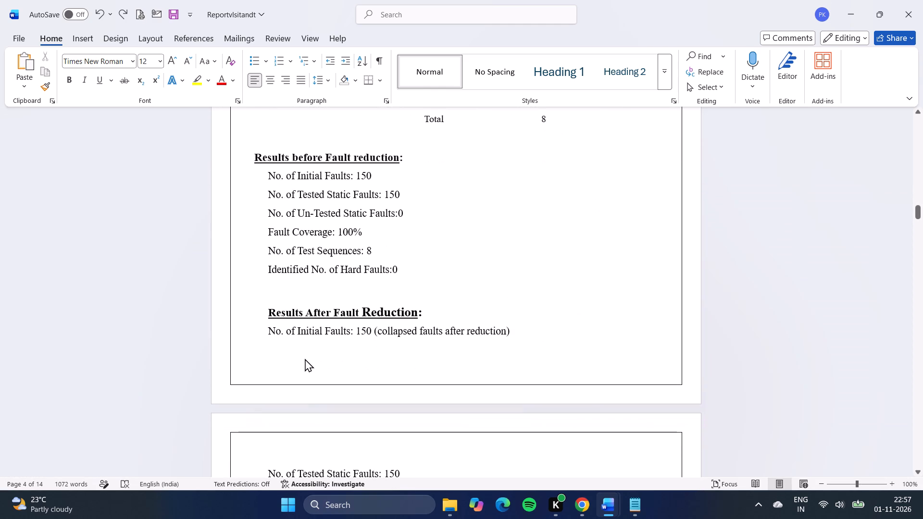
{"action": "scroll", "coordinate": [305, 358], "scroll_direction": "down", "scroll_amount": 1}
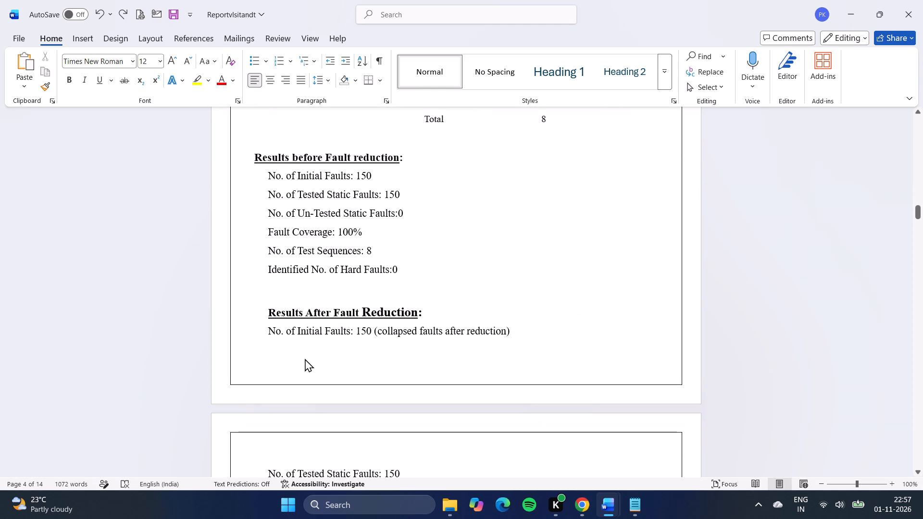
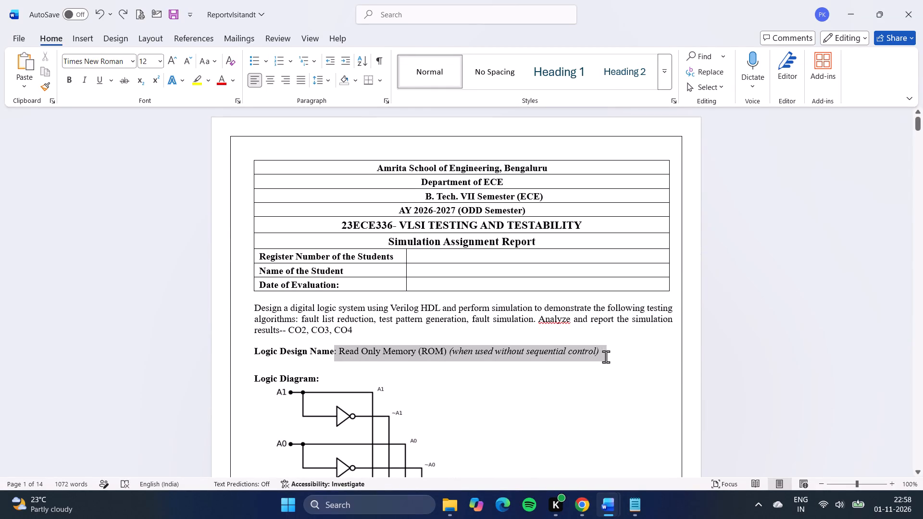
Select the ROM design name in Reportvlsitandt and bring up the first page of Reportvlsitandt (1).
{"action": "left_click_drag", "start_coordinate": [606, 357], "coordinate": [605, 355]}
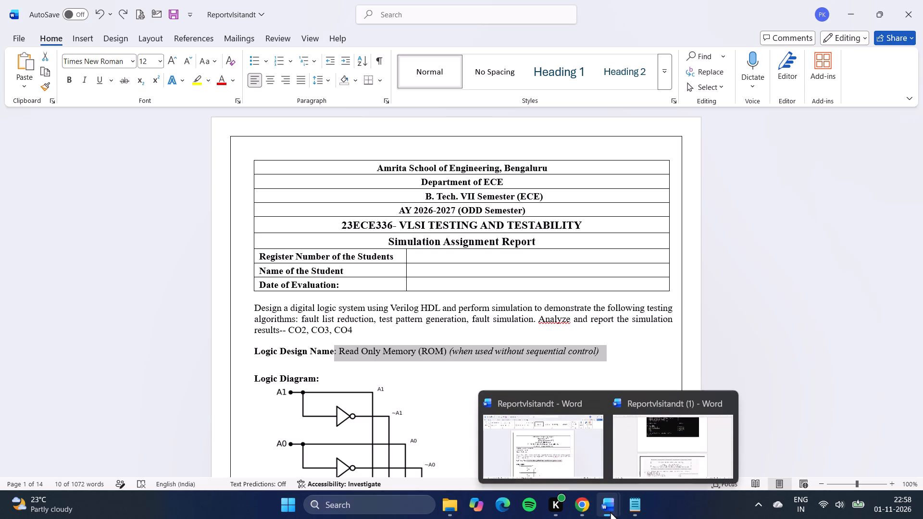
{"action": "left_click", "coordinate": [639, 447]}
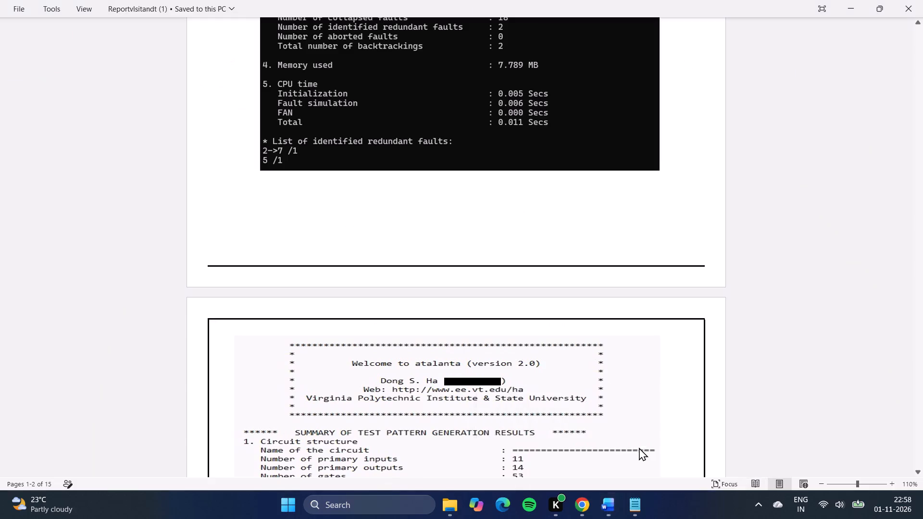
{"action": "scroll", "coordinate": [457, 385], "scroll_direction": "up", "scroll_amount": 3}
{"action": "scroll", "coordinate": [423, 91], "scroll_direction": "up", "scroll_amount": 1}
{"action": "scroll", "coordinate": [423, 91], "scroll_direction": "down", "scroll_amount": 1, "text": "ctrl"}
{"action": "scroll", "coordinate": [423, 91], "scroll_direction": "up", "scroll_amount": 1, "text": "ctrl"}
{"action": "scroll", "coordinate": [423, 91], "scroll_direction": "down", "scroll_amount": 1, "text": "ctrl"}
{"action": "scroll", "coordinate": [423, 91], "scroll_direction": "up", "scroll_amount": 1, "text": "ctrl"}
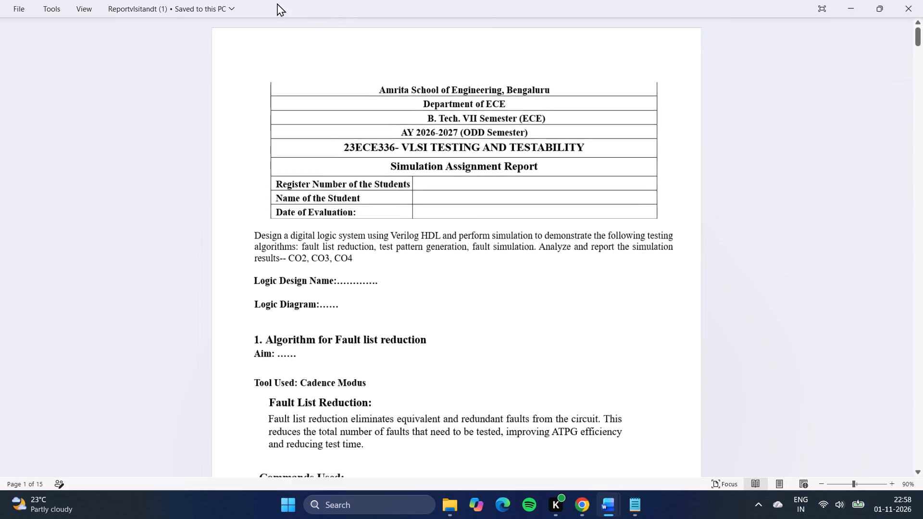
{"action": "scroll", "coordinate": [392, 157], "scroll_direction": "up", "scroll_amount": 2, "text": "ctrl"}
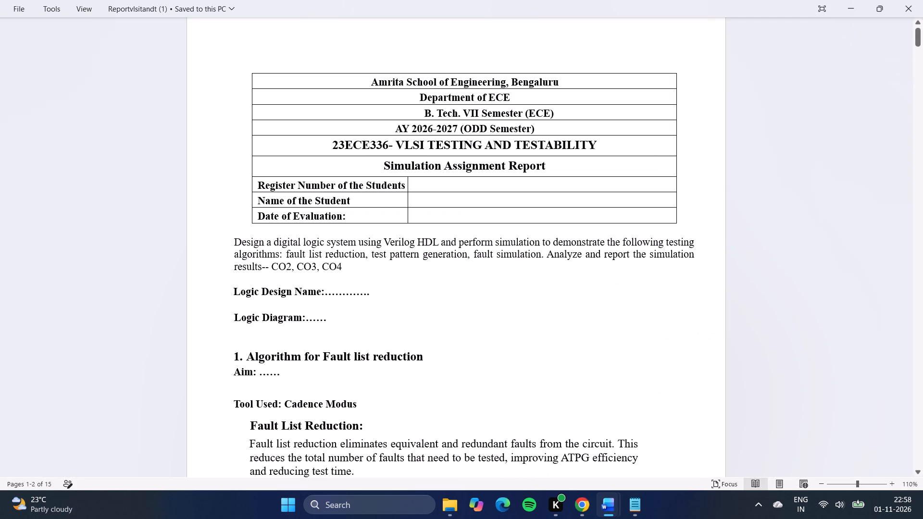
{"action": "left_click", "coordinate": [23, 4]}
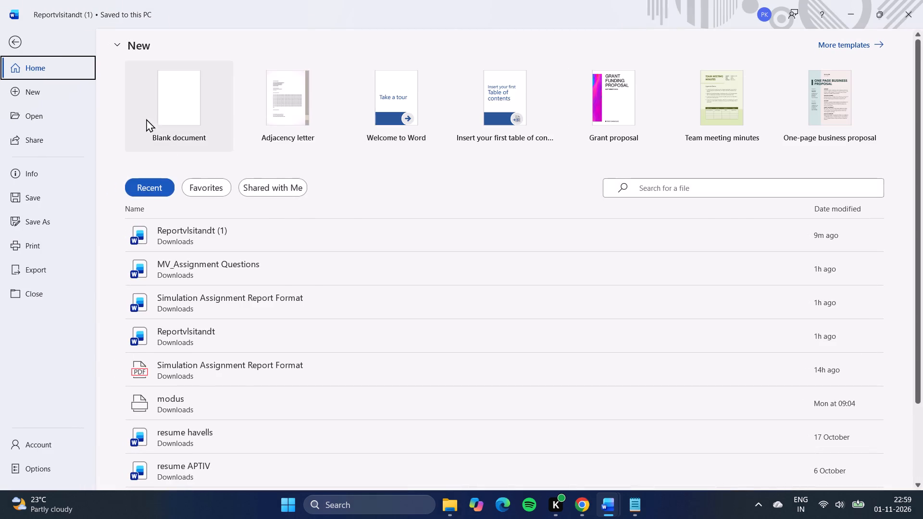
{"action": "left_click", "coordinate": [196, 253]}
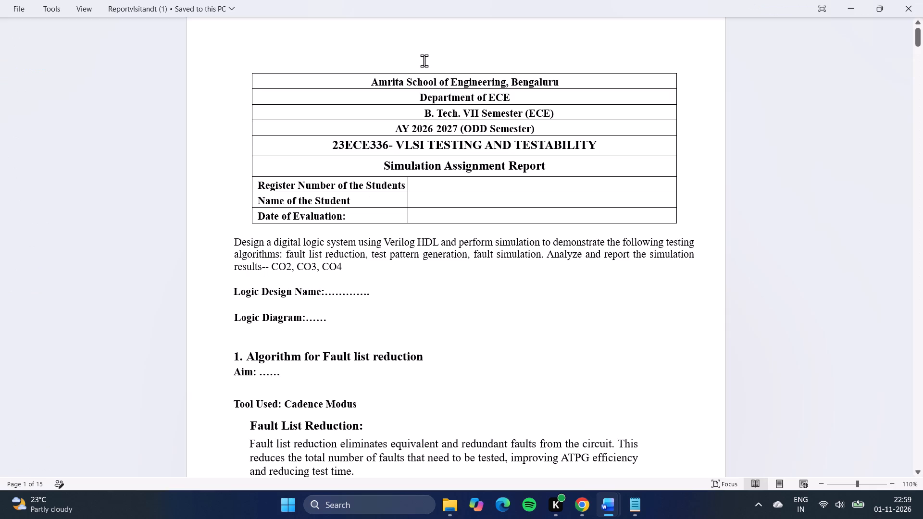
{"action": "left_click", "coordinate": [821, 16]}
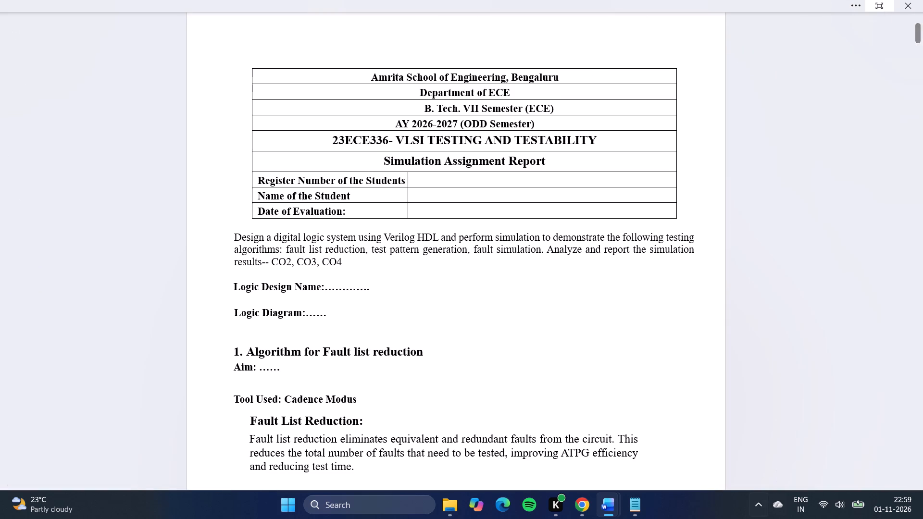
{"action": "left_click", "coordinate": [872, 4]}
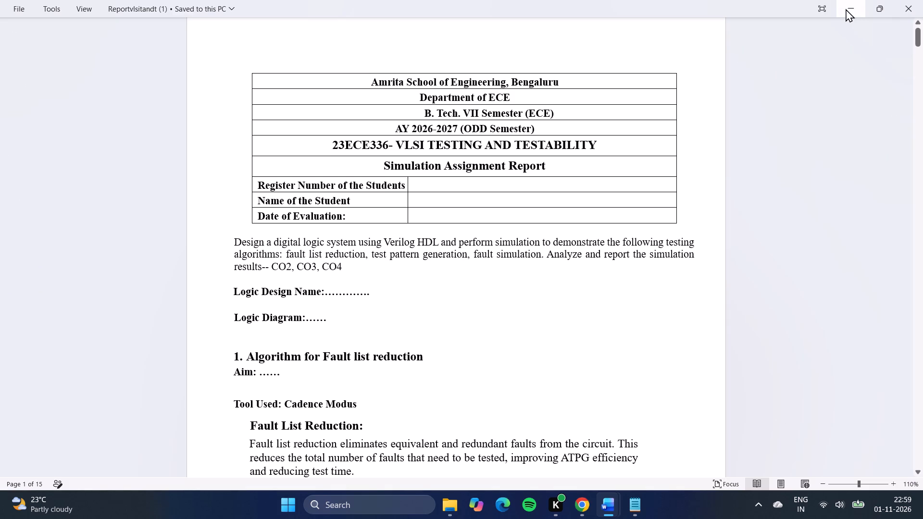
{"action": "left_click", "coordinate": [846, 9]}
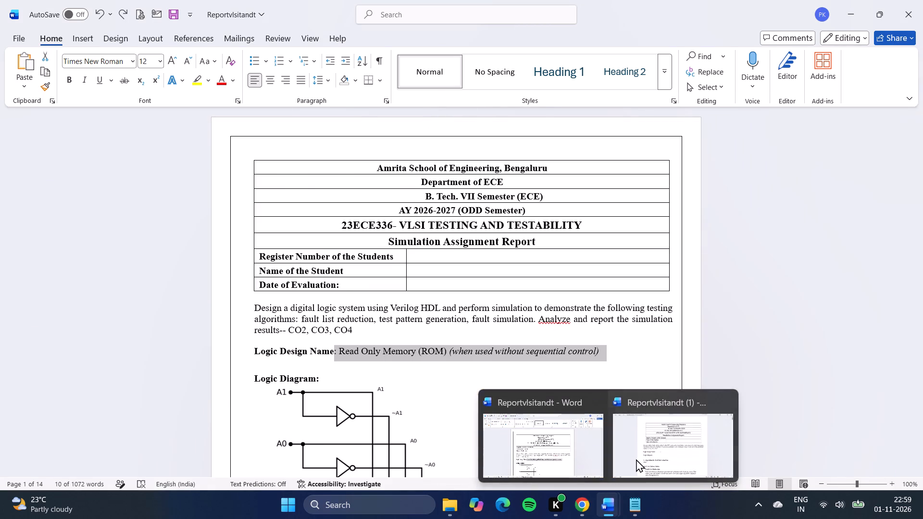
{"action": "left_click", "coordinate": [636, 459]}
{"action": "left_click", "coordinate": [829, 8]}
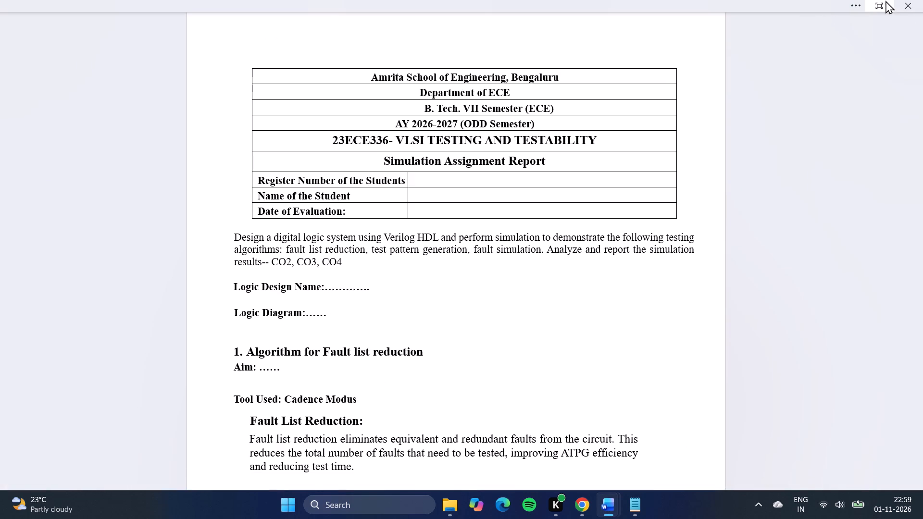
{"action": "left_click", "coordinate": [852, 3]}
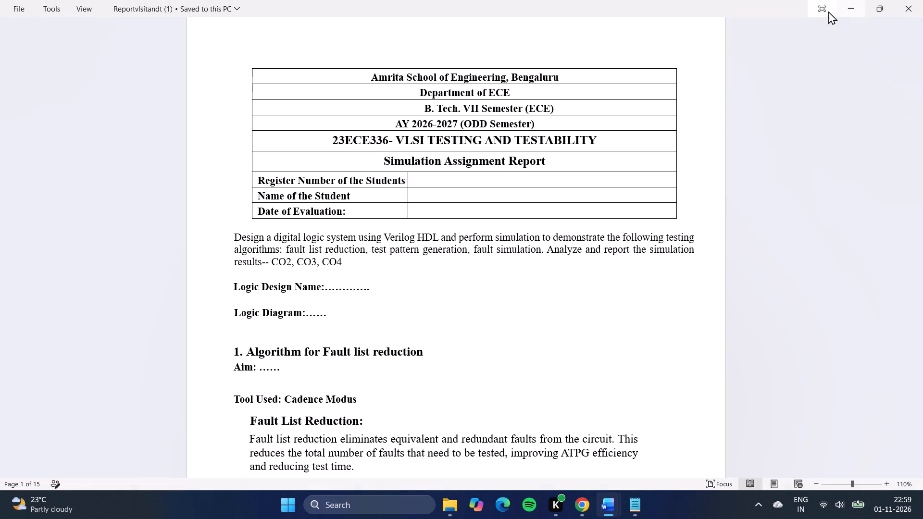
Switch Reportvlsitandt (1) from reading view to document editing.
{"action": "left_click", "coordinate": [79, 5]}
{"action": "left_click", "coordinate": [107, 25]}
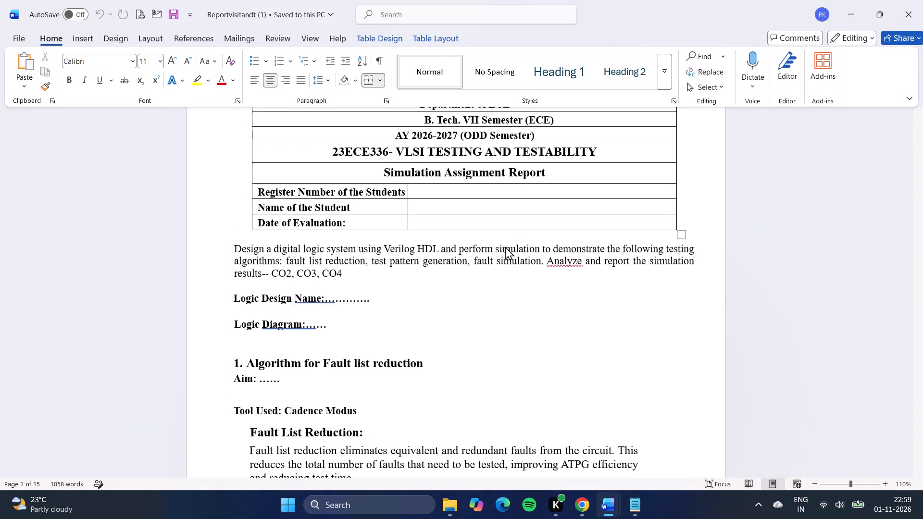
Apply a ½ pt box page border in automatic colour to the whole document.
{"action": "left_click", "coordinate": [417, 7]}
{"action": "left_click", "coordinate": [418, 9]}
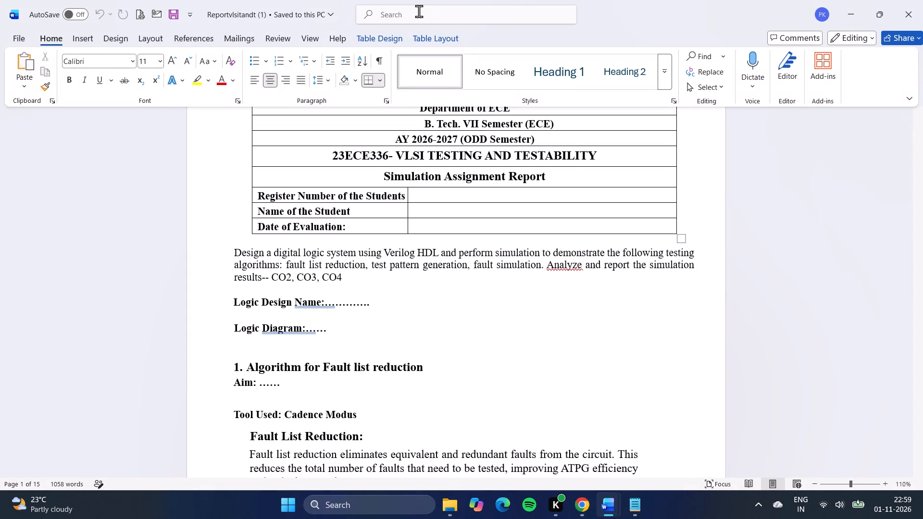
{"action": "left_click", "coordinate": [419, 11]}
{"action": "left_click", "coordinate": [413, 56]}
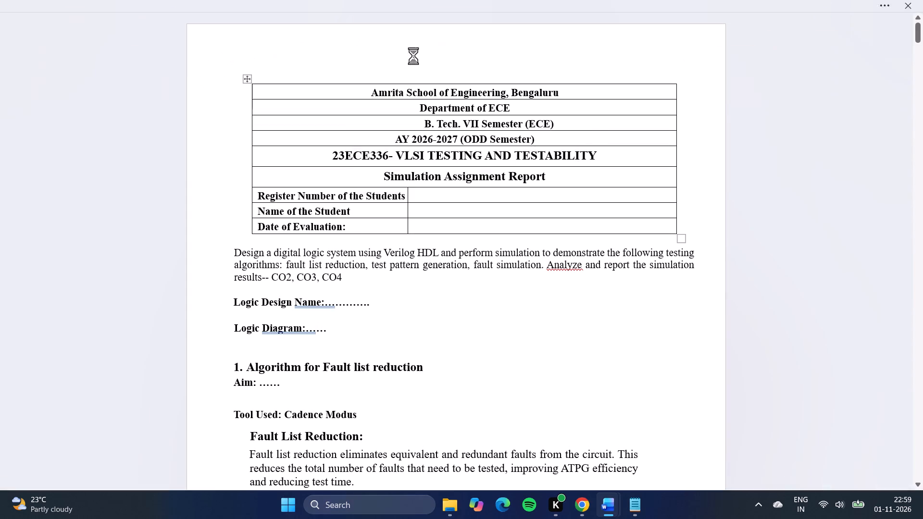
{"action": "left_click", "coordinate": [312, 191]}
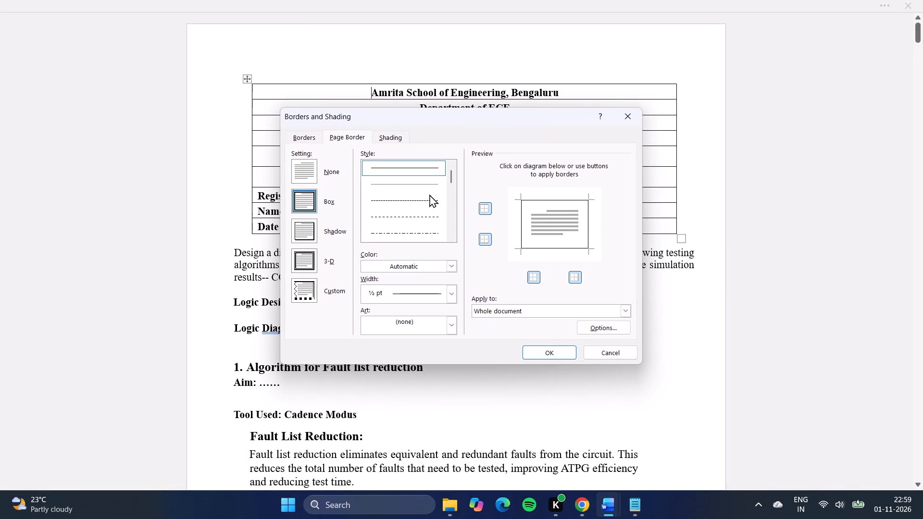
{"action": "left_click", "coordinate": [549, 351]}
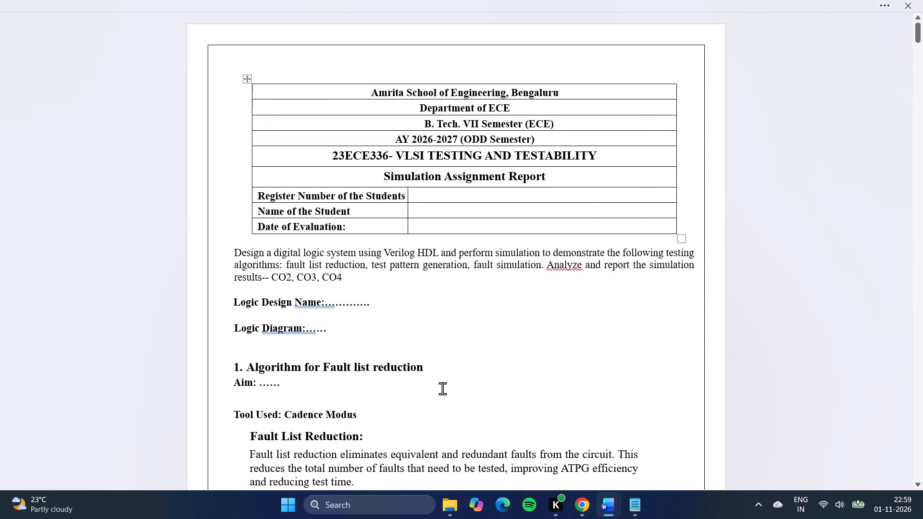
Replace the dotted placeholder after "Logic Design Name:" with the copied netlist text beginning INPUT(A1).
{"action": "left_click", "coordinate": [374, 300]}
{"action": "key", "text": "BackSpace"}
{"action": "key", "text": "BackSpace"}
{"action": "key", "text": "BackSpace"}
{"action": "key", "text": "BackSpace"}
{"action": "key", "text": "BackSpace"}
{"action": "key", "text": "BackSpace"}
{"action": "key", "text": "BackSpace"}
{"action": "key", "text": "BackSpace"}
{"action": "key", "text": "BackSpace"}
{"action": "key", "text": "BackSpace"}
{"action": "key", "text": "BackSpace"}
{"action": "key", "text": "ctrl+z"}
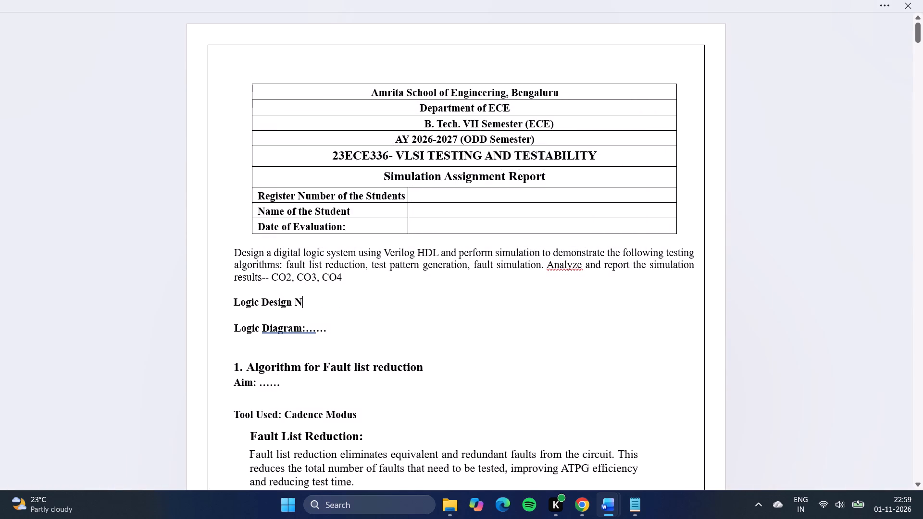
{"action": "key", "text": "ctrl+z"}
{"action": "key", "text": "ctrl+z"}
{"action": "key", "text": "ctrl+z"}
{"action": "key", "text": "ctrl+z"}
{"action": "key", "text": "ctrl+v"}
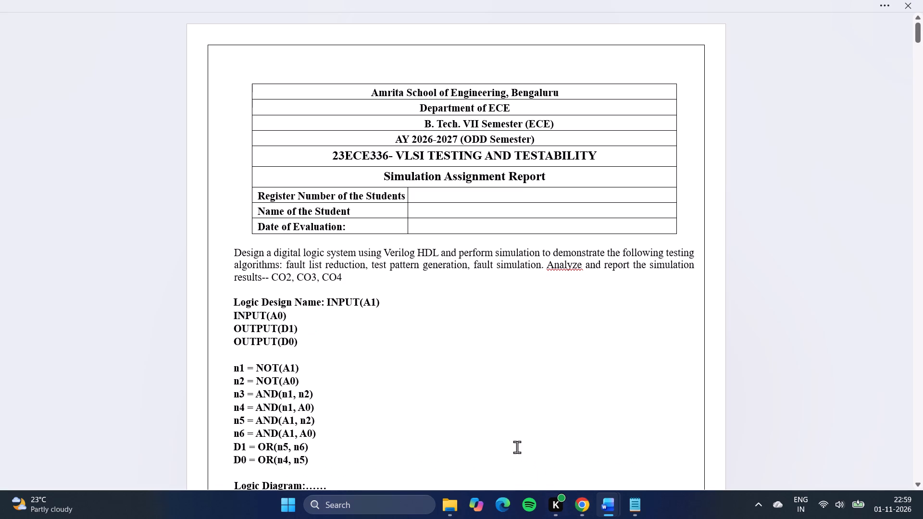
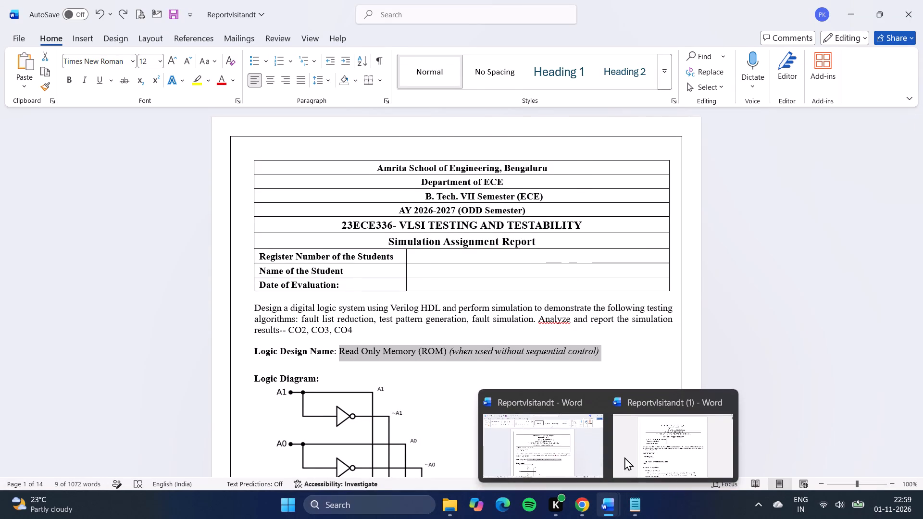
Paste the copied "Read Only Memory (ROM) (when used without sequential control)" after "Logic Design Name:" in Reportvlsitandt (1).
{"action": "left_click", "coordinate": [625, 456]}
{"action": "key", "text": "ctrl+v"}
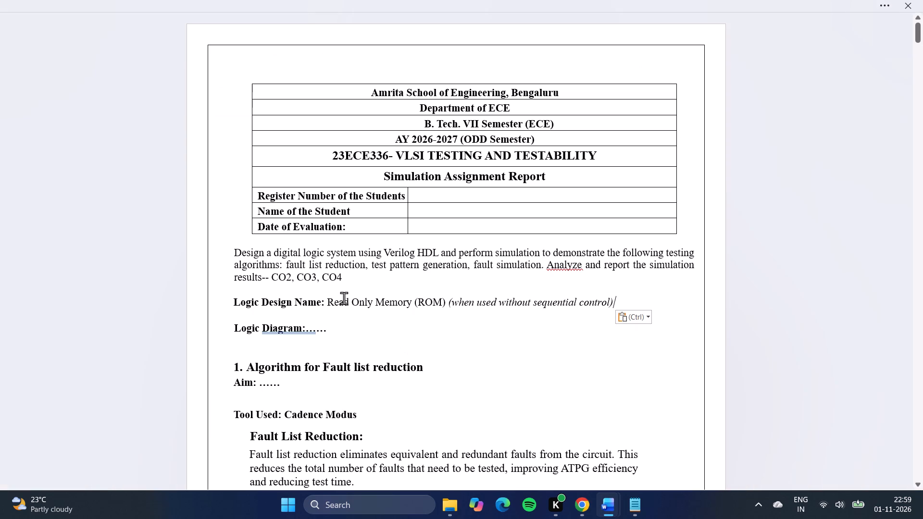
Delete the dotted placeholder after "Logic Diagram:" in Reportvlsitandt (1).
{"action": "left_click", "coordinate": [324, 329]}
{"action": "key", "text": "BackSpace"}
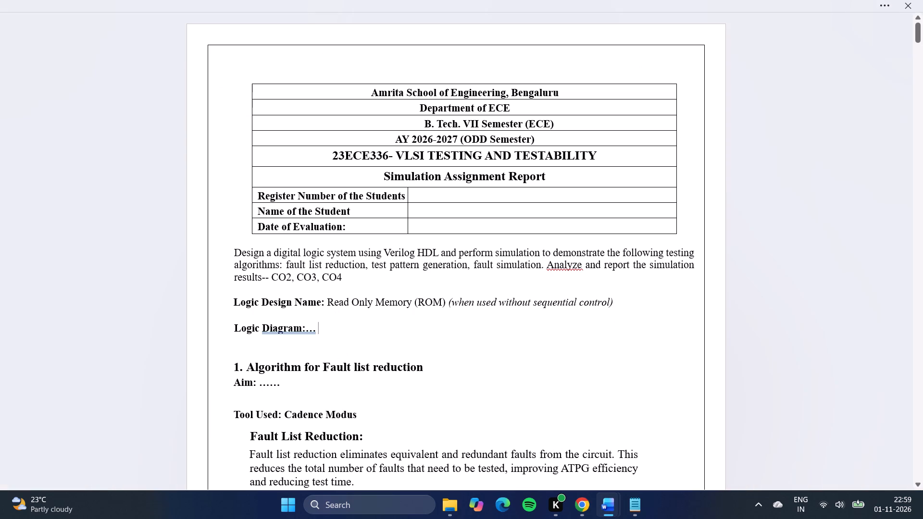
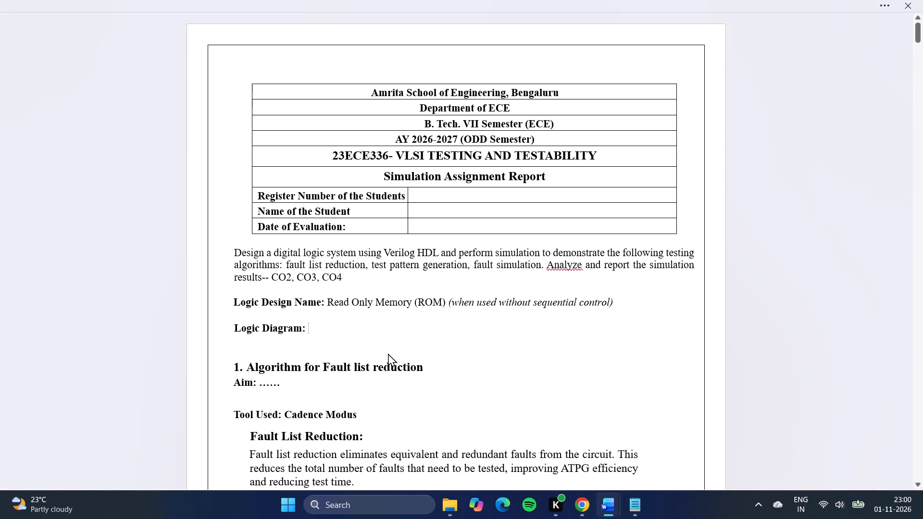
Delete the dotted placeholder after "Aim:" under "1. Algorithm for Fault list reduction" in Reportvlsitandt (1).
{"action": "scroll", "coordinate": [374, 258], "scroll_direction": "down", "scroll_amount": 1}
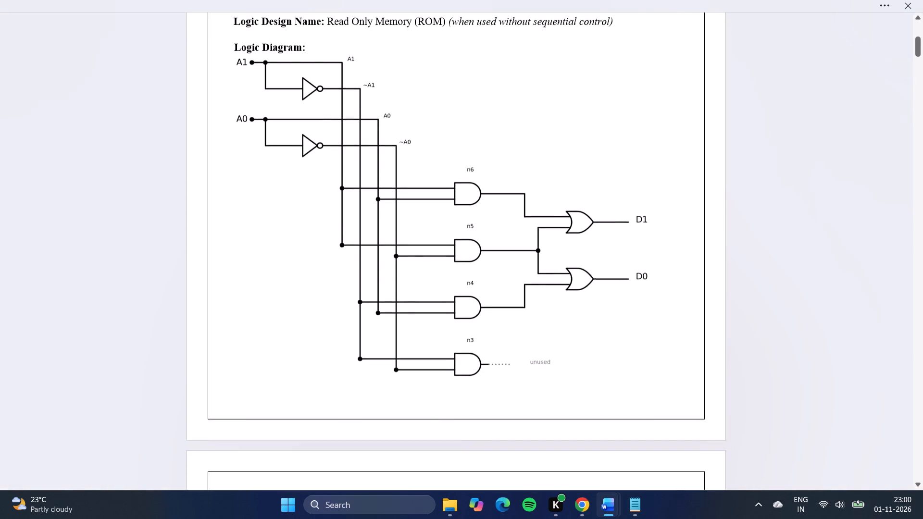
{"action": "scroll", "coordinate": [374, 258], "scroll_direction": "down", "scroll_amount": 1}
{"action": "left_click", "coordinate": [295, 127]}
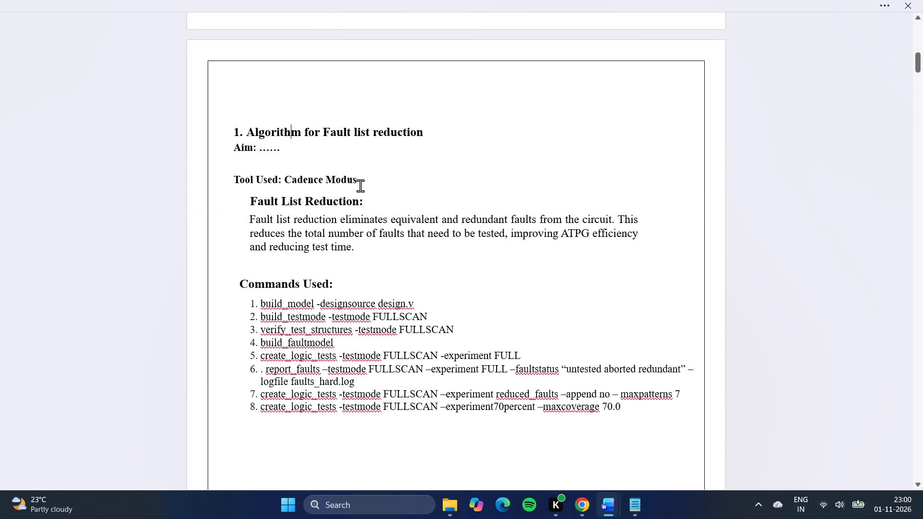
{"action": "left_click", "coordinate": [295, 147]}
{"action": "key", "text": "BackSpace"}
{"action": "key", "text": "BackSpace"}
{"action": "key", "text": "BackSpace"}
{"action": "key", "text": "BackSpace"}
{"action": "key", "text": "space"}
Consult the finished Reportvlsitandt for reference, and add a new line after the logic diagram in Reportvlsitandt (1).
{"action": "left_click", "coordinate": [564, 424]}
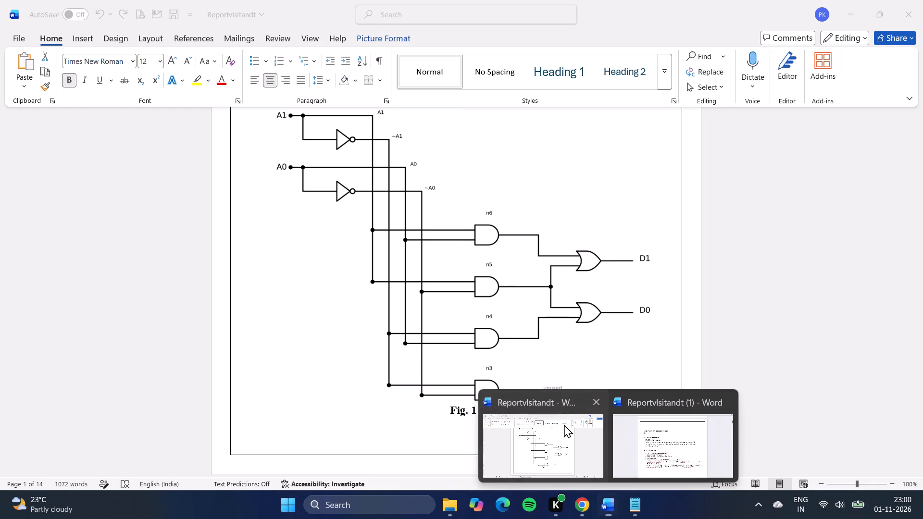
{"action": "scroll", "coordinate": [466, 389], "scroll_direction": "down", "scroll_amount": 1}
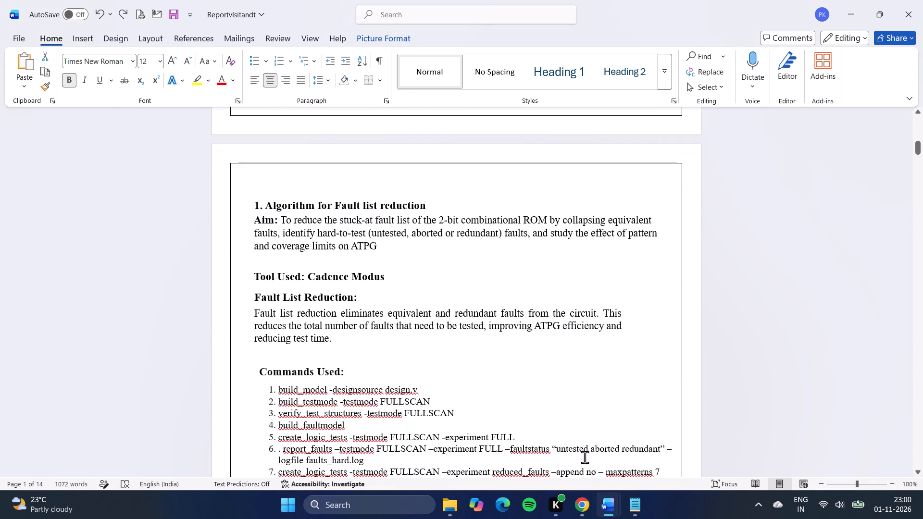
{"action": "left_click", "coordinate": [633, 462]}
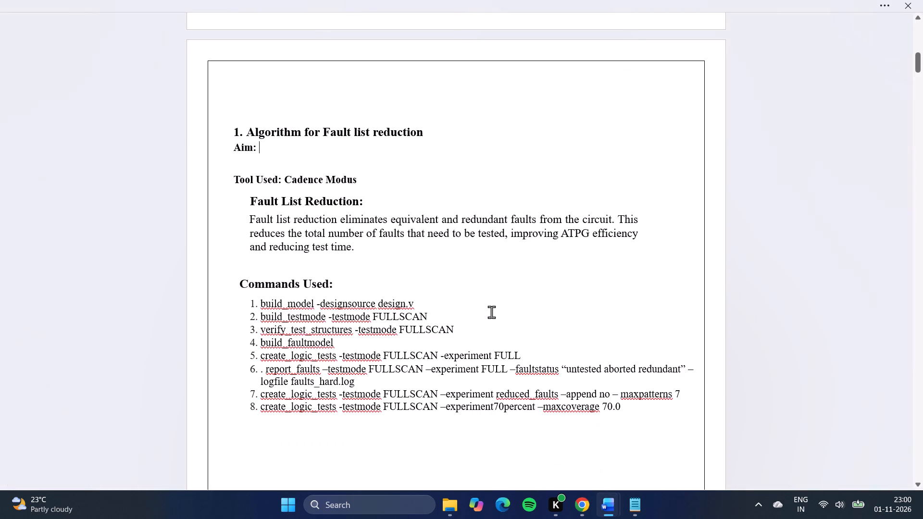
{"action": "left_click", "coordinate": [459, 369]}
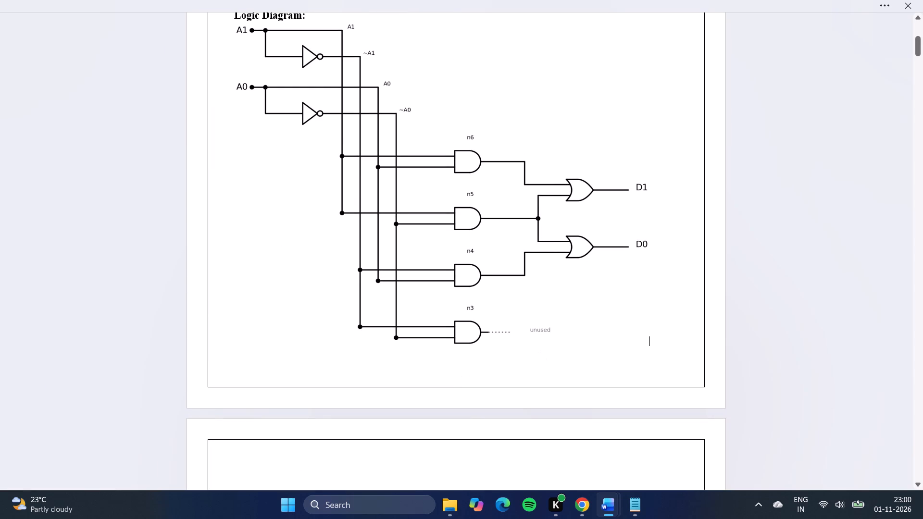
{"action": "key", "text": "Return"}
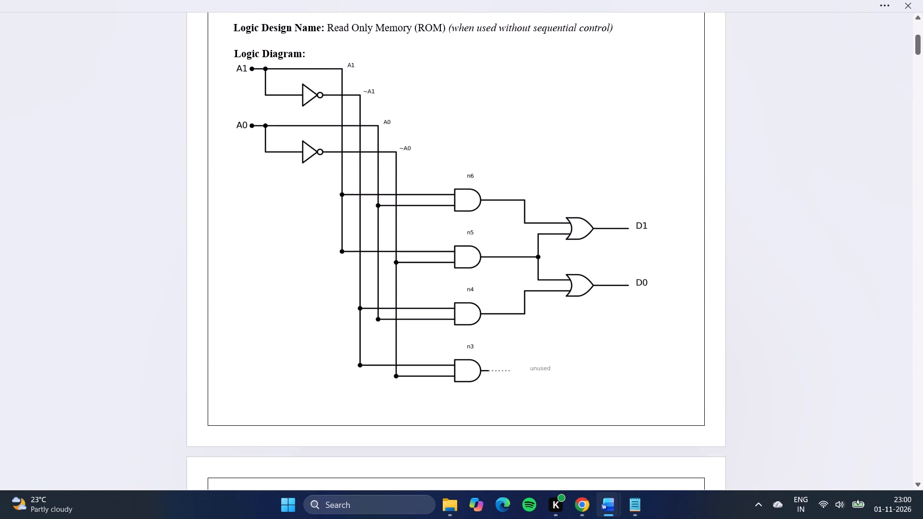
Reduce the height of the logic diagram picture slightly from its lower edge, keeping its width.
{"action": "left_click", "coordinate": [484, 239]}
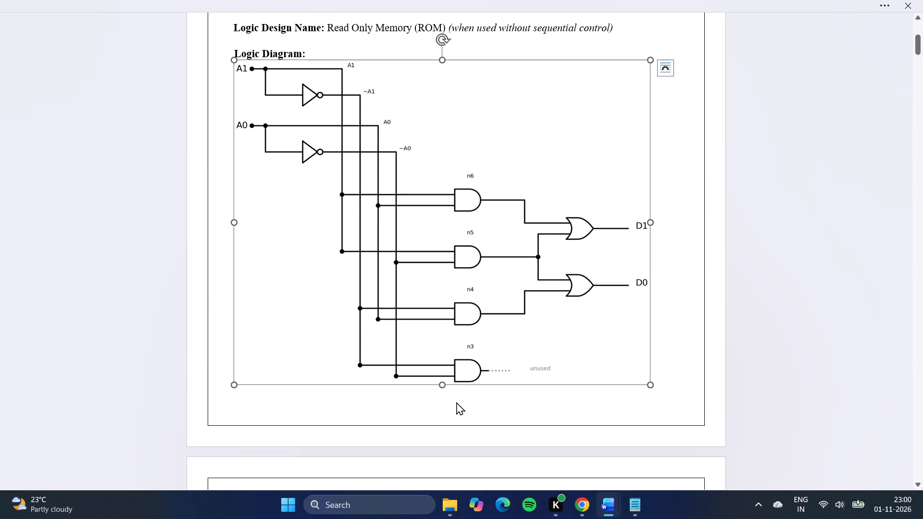
{"action": "left_click_drag", "start_coordinate": [441, 383], "coordinate": [439, 377]}
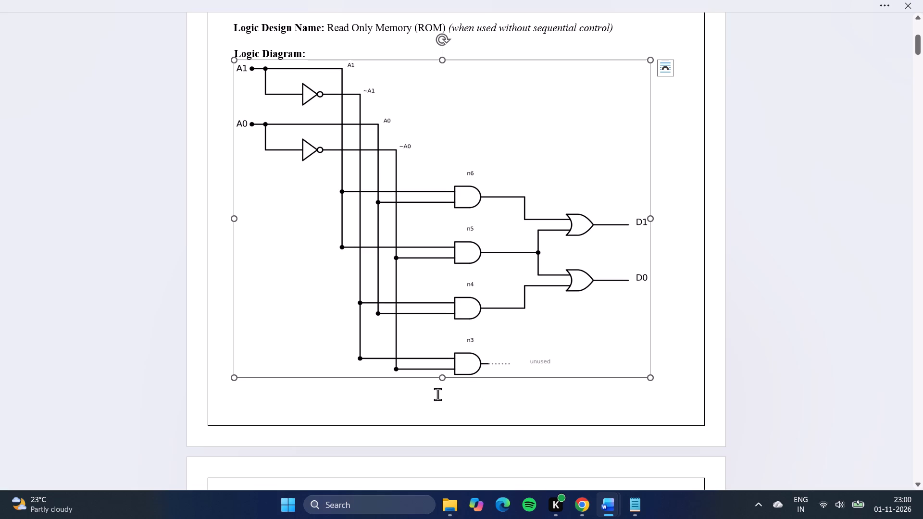
Start the figure caption, beginning with "fig", on the line below the logic diagram, indented towards the centre.
{"action": "left_click", "coordinate": [437, 394]}
{"action": "key", "text": "space"}
{"action": "key", "text": "space"}
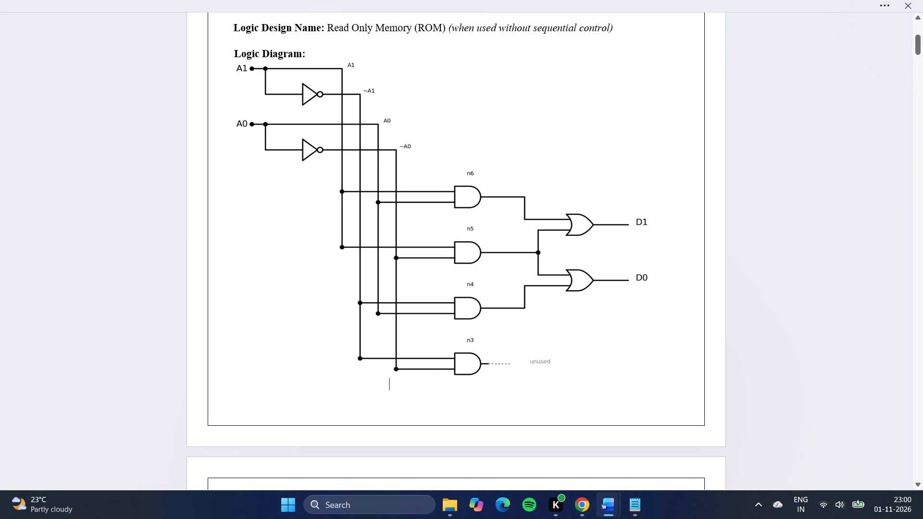
{"action": "key", "text": "space"}
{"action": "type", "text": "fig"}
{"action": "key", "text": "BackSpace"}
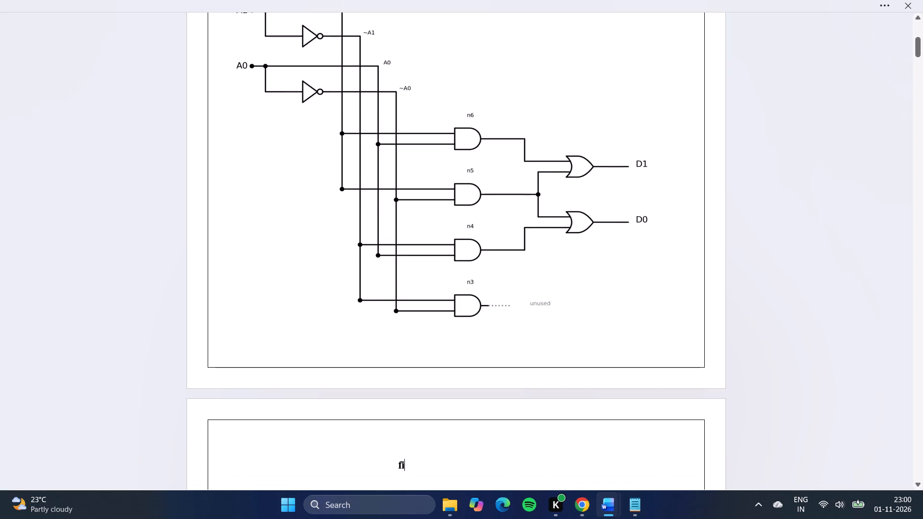
Delete the started caption text from the line below the logic diagram on the following page.
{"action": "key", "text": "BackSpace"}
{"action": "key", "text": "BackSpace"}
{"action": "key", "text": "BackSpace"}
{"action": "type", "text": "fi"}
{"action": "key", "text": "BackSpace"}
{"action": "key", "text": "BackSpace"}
Resize the logic diagram picture very slightly from its lower corner, keeping its proportions.
{"action": "scroll", "coordinate": [427, 404], "scroll_direction": "up", "scroll_amount": 1}
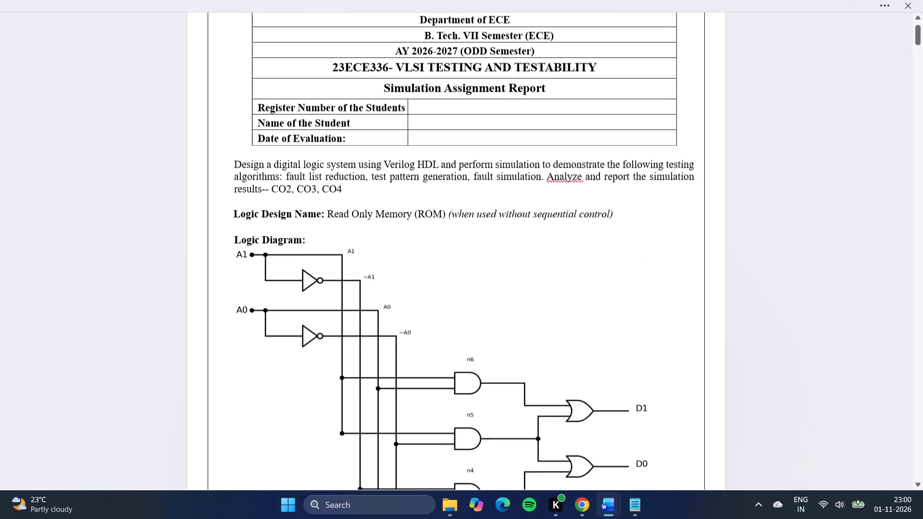
{"action": "scroll", "coordinate": [427, 404], "scroll_direction": "up", "scroll_amount": 1}
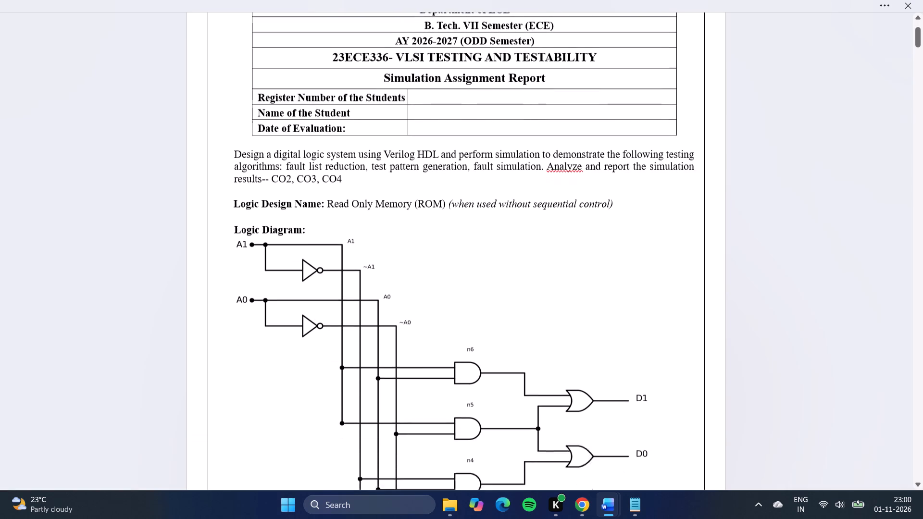
{"action": "left_click", "coordinate": [422, 315]}
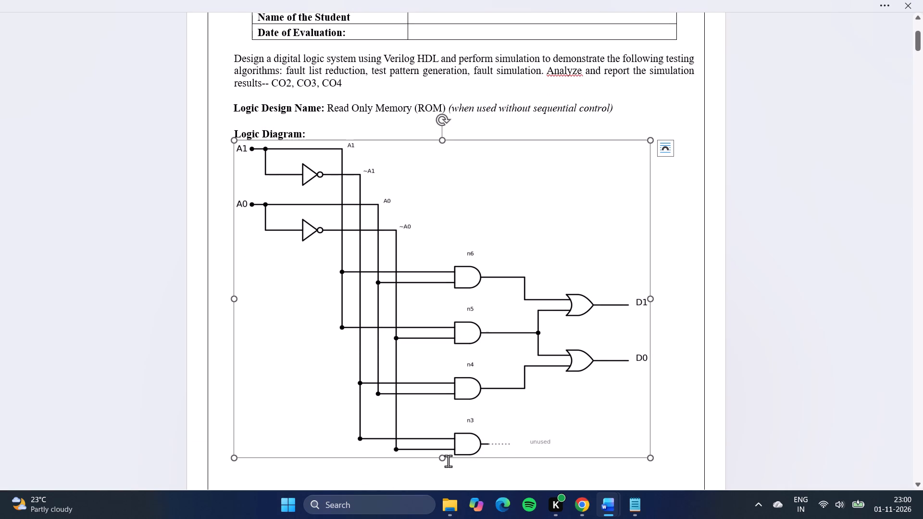
{"action": "left_click_drag", "start_coordinate": [649, 458], "coordinate": [649, 457]}
{"action": "left_click_drag", "start_coordinate": [649, 457], "coordinate": [651, 420]}
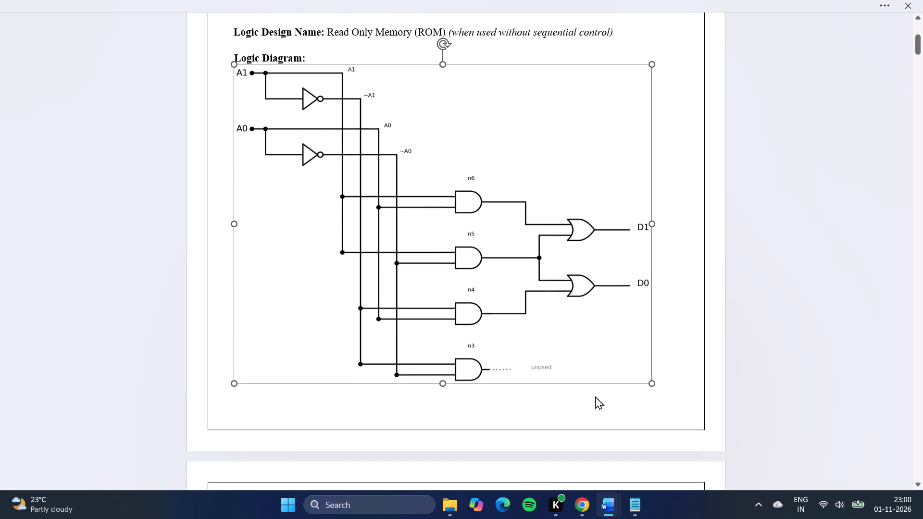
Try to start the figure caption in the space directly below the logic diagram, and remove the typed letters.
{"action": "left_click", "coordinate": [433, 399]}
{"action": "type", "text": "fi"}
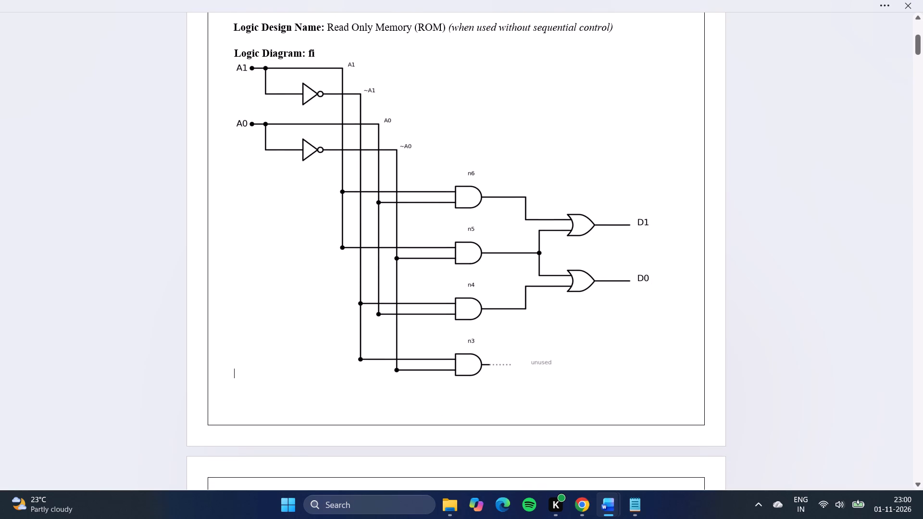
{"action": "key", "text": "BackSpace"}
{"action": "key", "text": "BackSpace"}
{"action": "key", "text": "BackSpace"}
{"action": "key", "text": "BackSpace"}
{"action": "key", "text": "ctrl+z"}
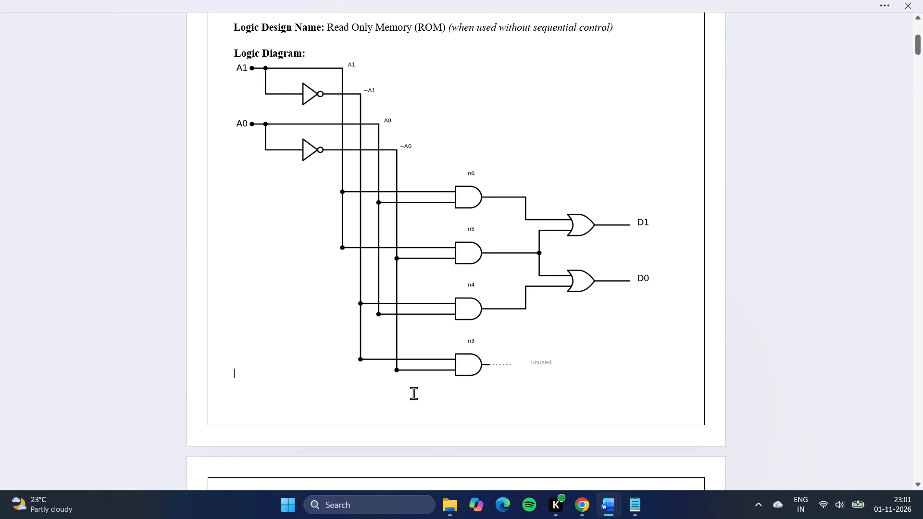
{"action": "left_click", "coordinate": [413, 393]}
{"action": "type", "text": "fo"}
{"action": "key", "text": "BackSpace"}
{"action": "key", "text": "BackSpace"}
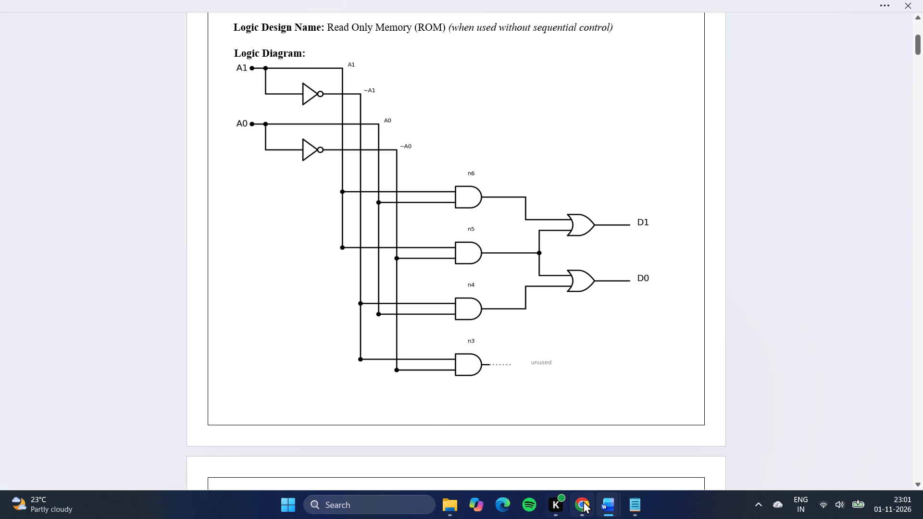
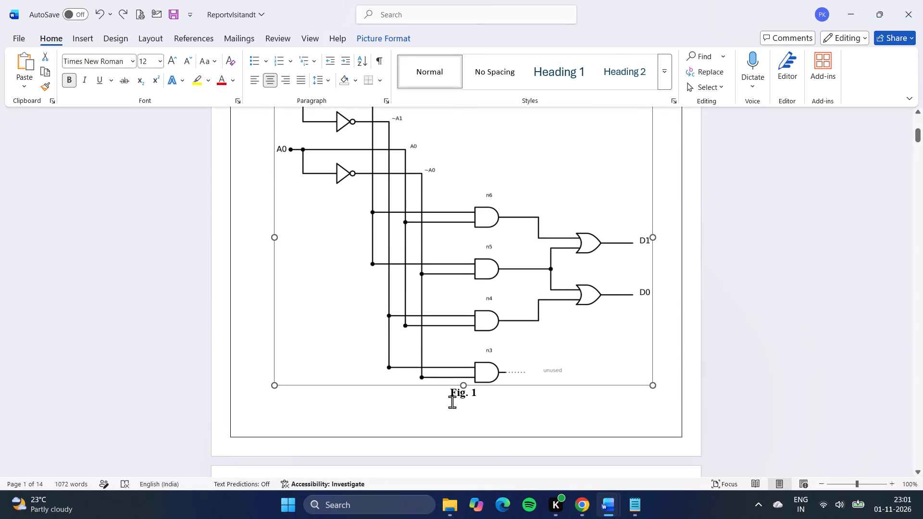
Copy the "Fig. 1" caption from the finished Reportvlsitandt and paste it into Reportvlsitandt (1), after "Logic Diagram:".
{"action": "left_click_drag", "start_coordinate": [452, 402], "coordinate": [473, 400]}
{"action": "left_click", "coordinate": [482, 396]}
{"action": "left_click_drag", "start_coordinate": [482, 396], "coordinate": [472, 397]}
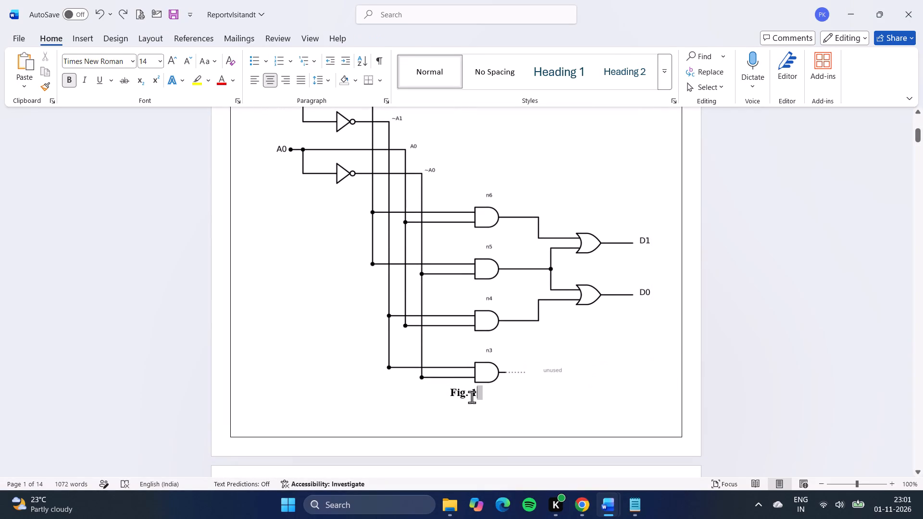
{"action": "left_click_drag", "start_coordinate": [472, 397], "coordinate": [447, 396]}
{"action": "key", "text": "ctrl+c"}
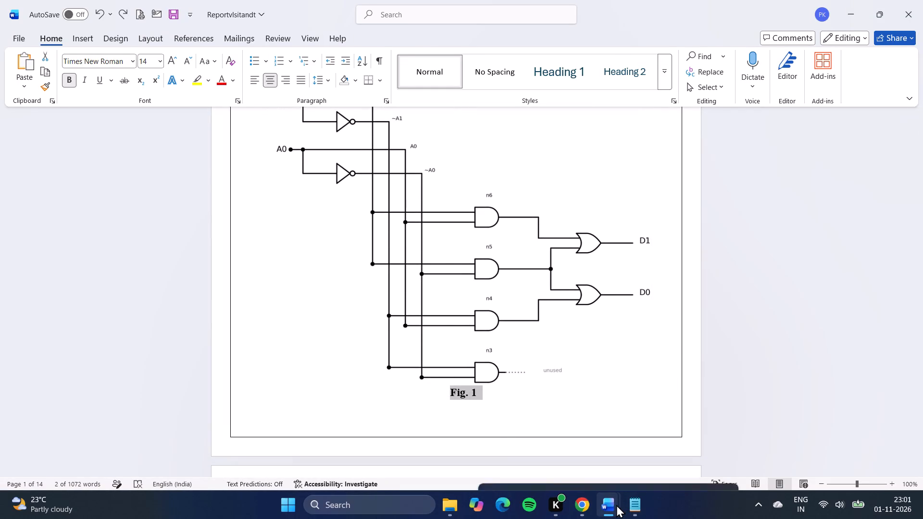
{"action": "left_click", "coordinate": [622, 456]}
{"action": "key", "text": "ctrl+v"}
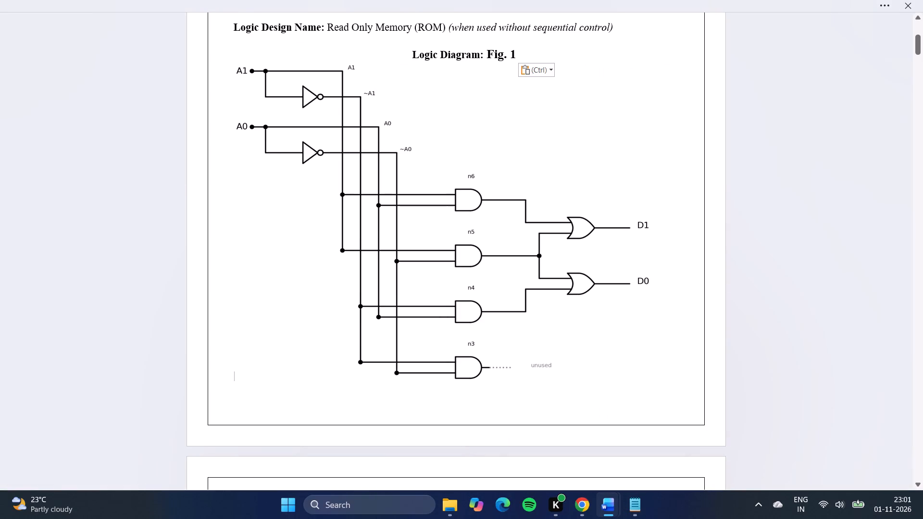
Undo the misplaced "Fig. 1" paste beside the "Logic Diagram:" heading.
{"action": "left_click", "coordinate": [489, 54]}
{"action": "key", "text": "ctrl+z"}
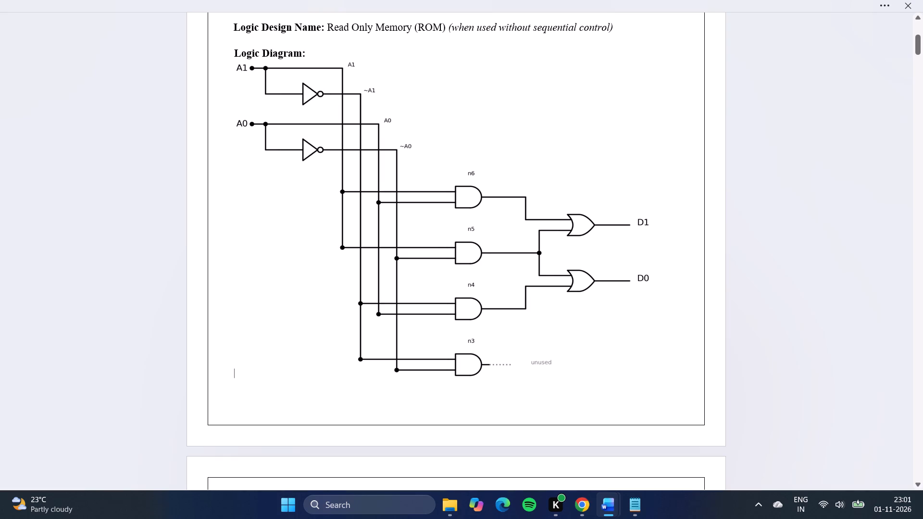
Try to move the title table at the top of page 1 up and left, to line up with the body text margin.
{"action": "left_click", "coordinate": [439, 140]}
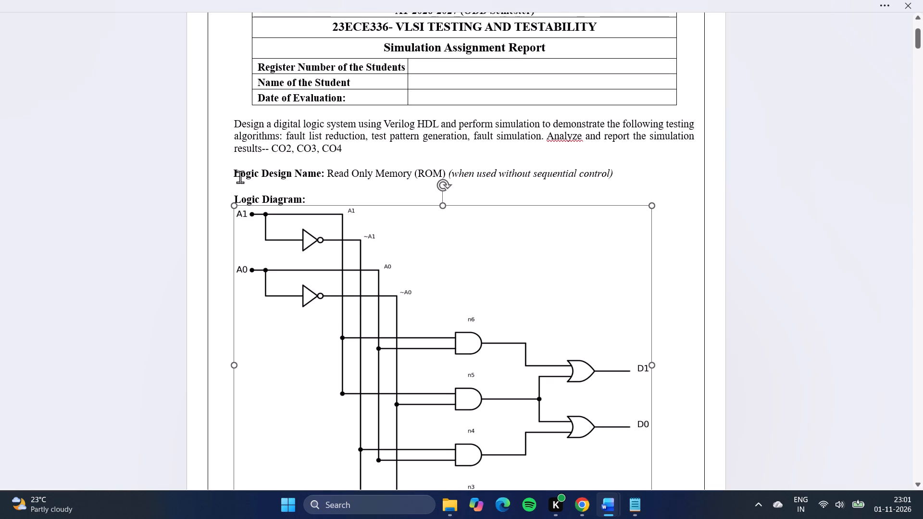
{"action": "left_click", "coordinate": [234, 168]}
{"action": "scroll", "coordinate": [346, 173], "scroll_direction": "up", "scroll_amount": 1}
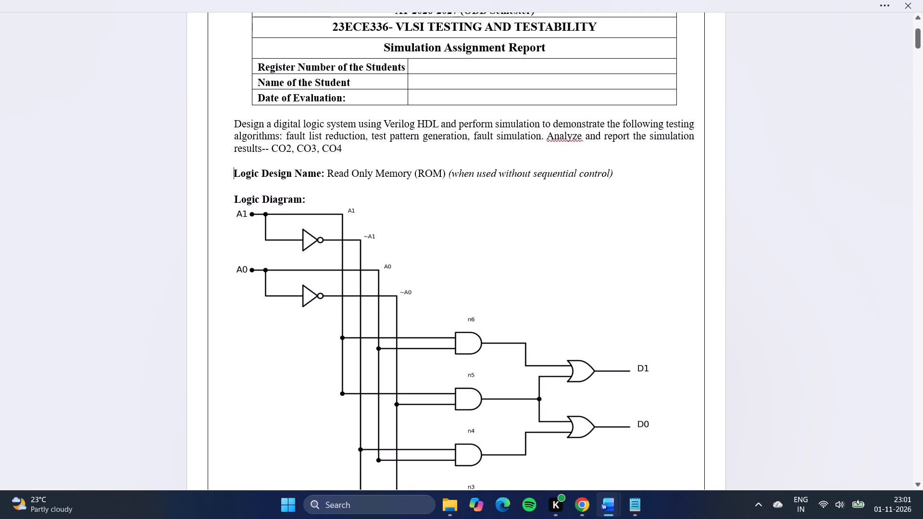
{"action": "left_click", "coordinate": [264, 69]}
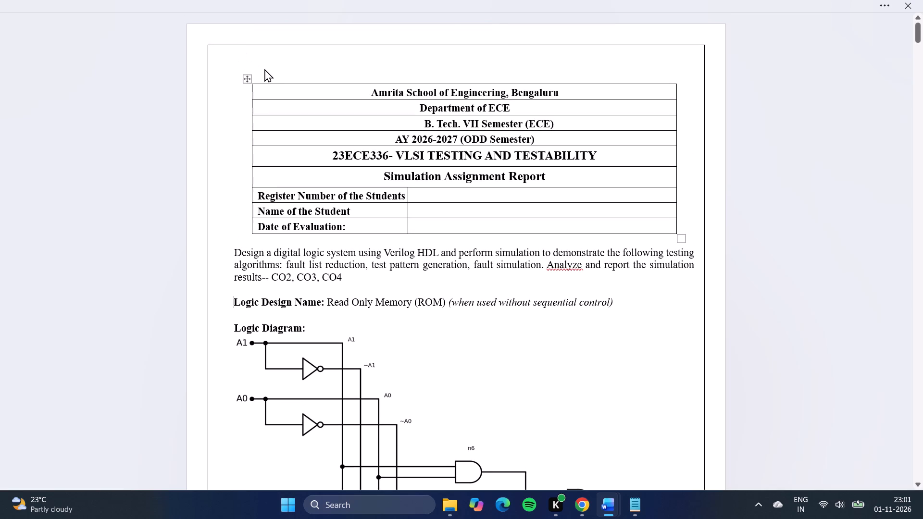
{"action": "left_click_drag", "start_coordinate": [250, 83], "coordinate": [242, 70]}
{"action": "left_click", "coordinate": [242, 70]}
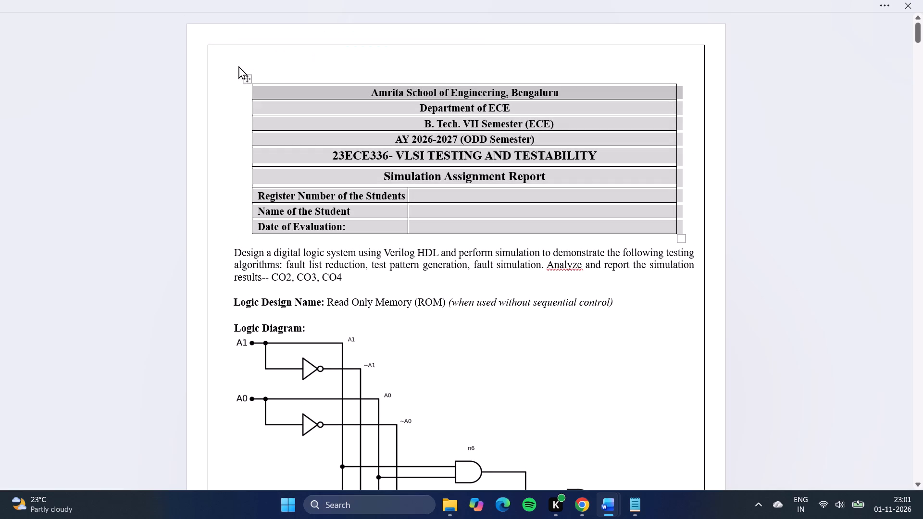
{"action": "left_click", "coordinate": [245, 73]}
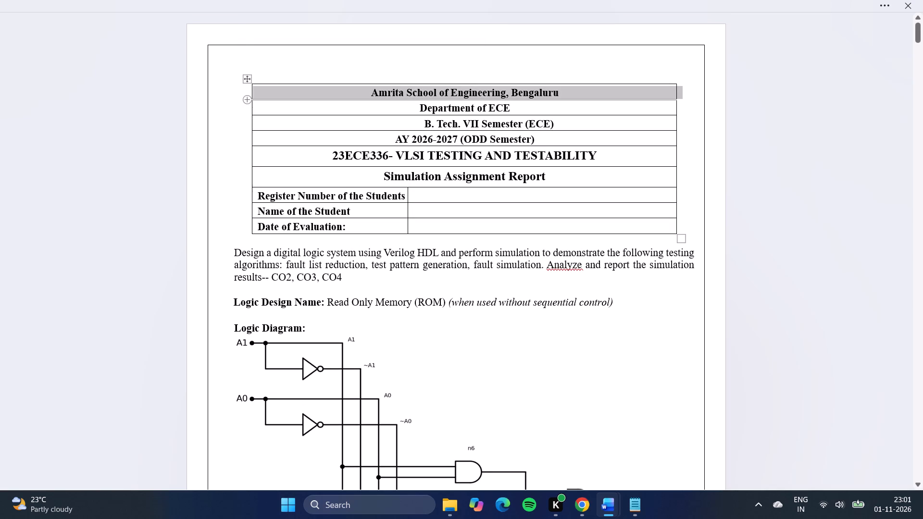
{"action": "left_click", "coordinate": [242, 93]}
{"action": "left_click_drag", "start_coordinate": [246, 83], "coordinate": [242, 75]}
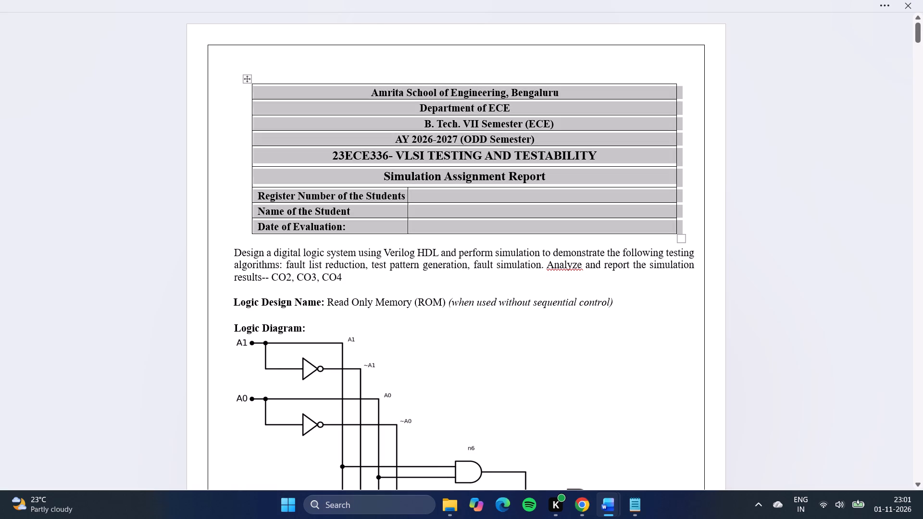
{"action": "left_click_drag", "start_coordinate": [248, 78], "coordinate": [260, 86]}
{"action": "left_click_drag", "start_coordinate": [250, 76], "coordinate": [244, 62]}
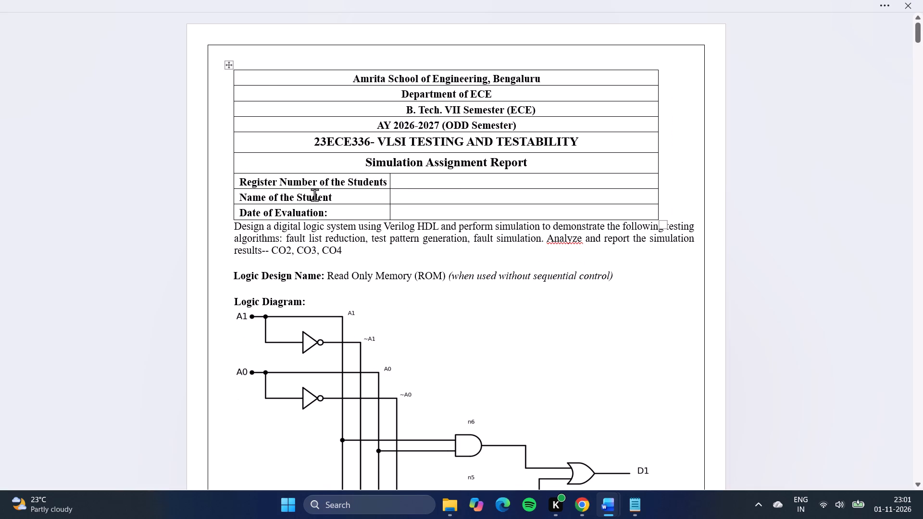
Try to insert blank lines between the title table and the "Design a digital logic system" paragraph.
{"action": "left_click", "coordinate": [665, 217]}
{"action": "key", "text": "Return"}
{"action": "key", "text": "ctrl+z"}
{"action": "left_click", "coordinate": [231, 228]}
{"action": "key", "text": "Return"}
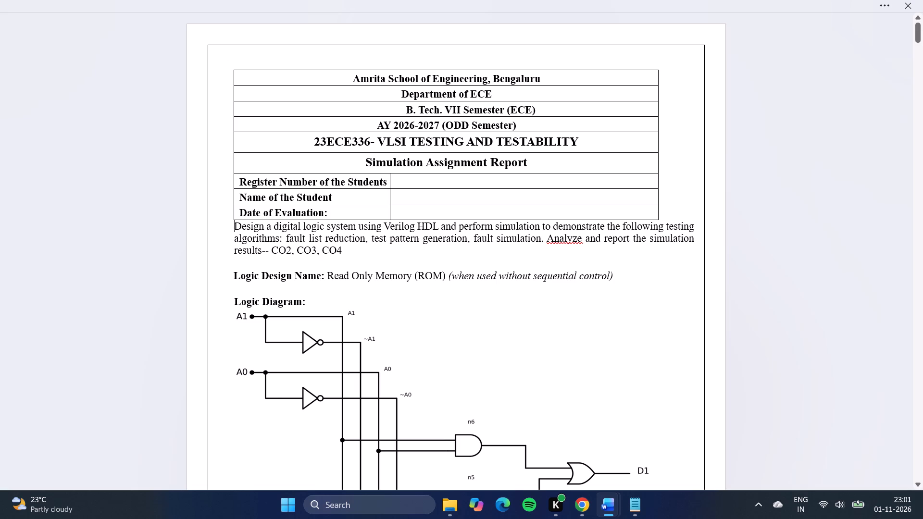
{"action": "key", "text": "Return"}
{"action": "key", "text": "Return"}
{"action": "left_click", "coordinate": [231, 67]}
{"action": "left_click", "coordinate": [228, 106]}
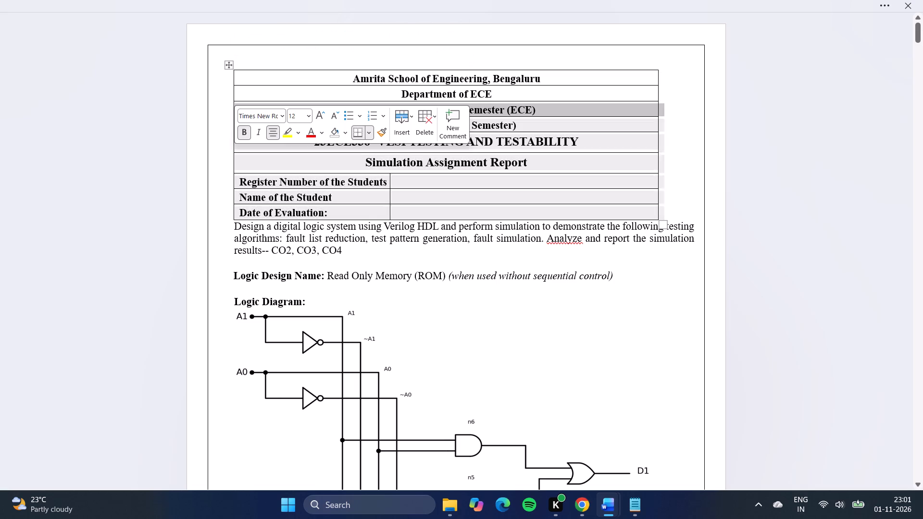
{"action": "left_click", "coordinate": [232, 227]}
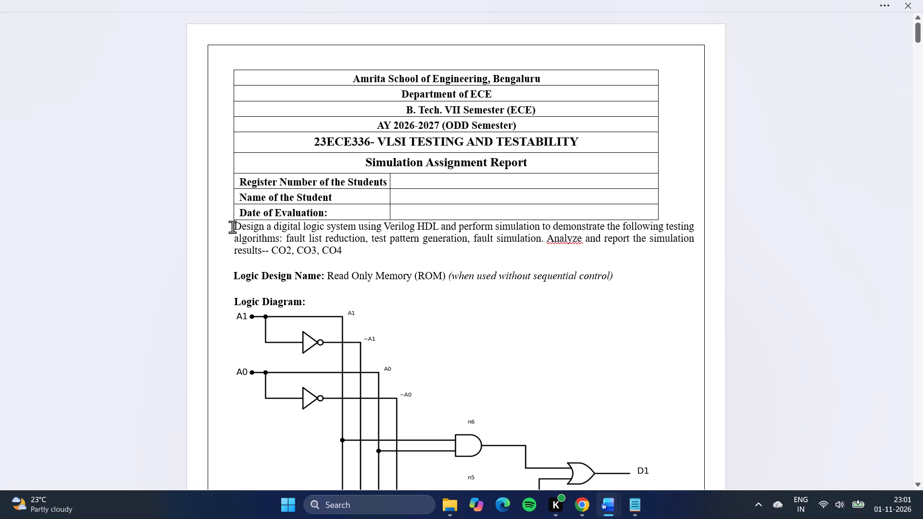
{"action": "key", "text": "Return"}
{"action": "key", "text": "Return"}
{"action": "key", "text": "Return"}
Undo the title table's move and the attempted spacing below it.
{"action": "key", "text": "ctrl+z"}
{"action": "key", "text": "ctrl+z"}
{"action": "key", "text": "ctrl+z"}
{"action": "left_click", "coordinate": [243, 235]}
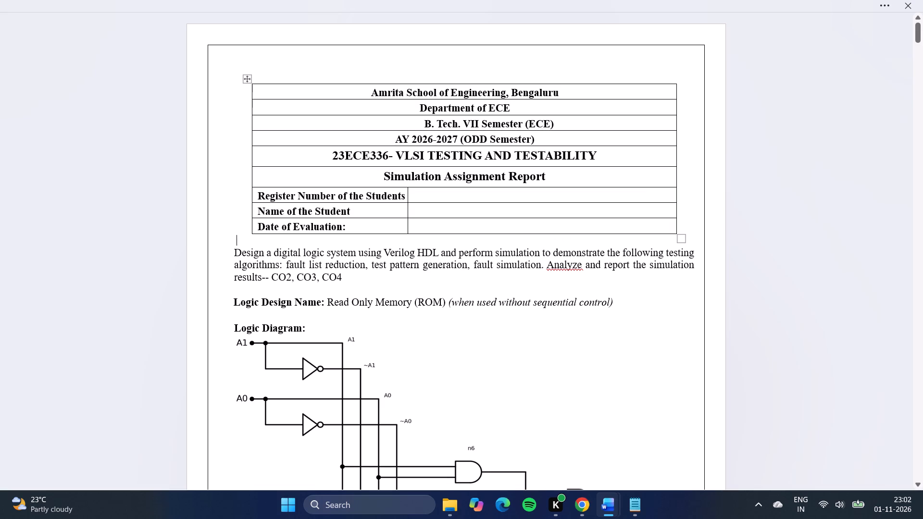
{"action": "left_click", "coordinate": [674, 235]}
Delete the leftover indentation and blank lines between the logic diagram and the "1. Algorithm for Fault list reduction" heading.
{"action": "scroll", "coordinate": [301, 308], "scroll_direction": "down", "scroll_amount": 1}
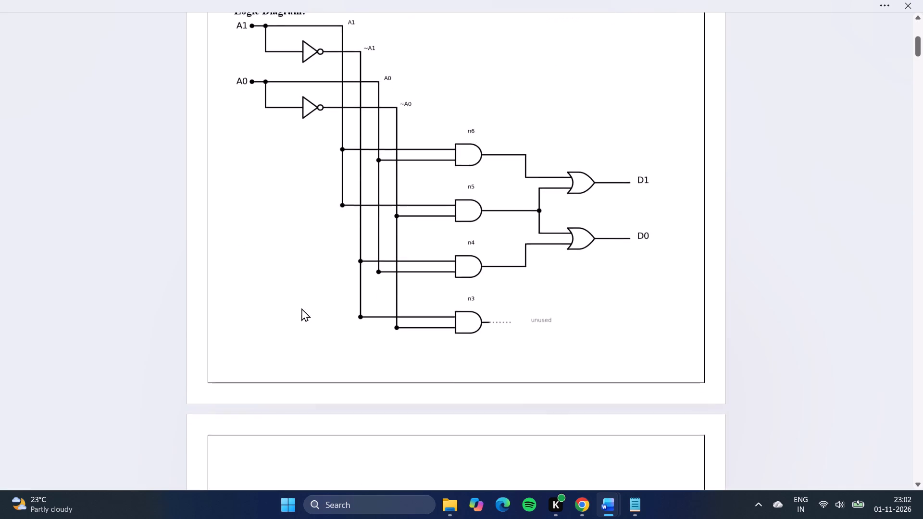
{"action": "scroll", "coordinate": [301, 308], "scroll_direction": "down", "scroll_amount": 1}
{"action": "left_click", "coordinate": [272, 366]}
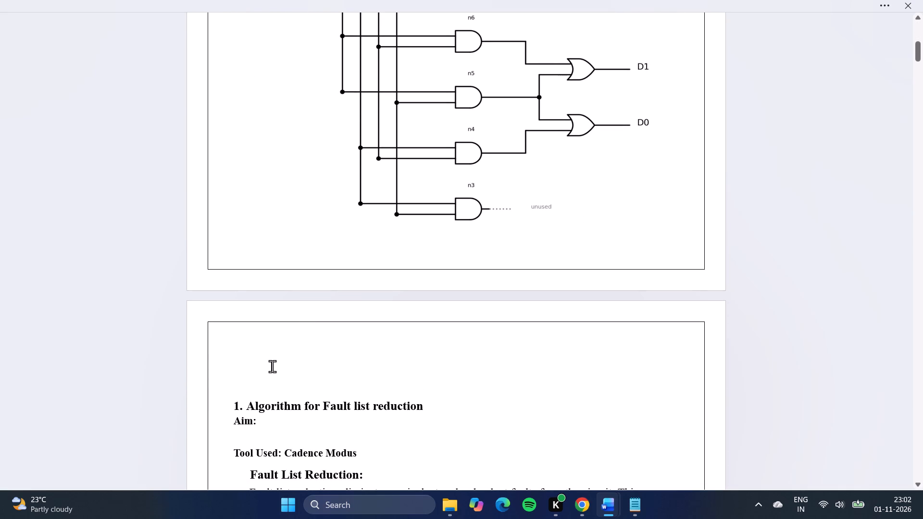
{"action": "key", "text": "BackSpace"}
{"action": "key", "text": "BackSpace"}
{"action": "key", "text": "BackSpace"}
{"action": "key", "text": "BackSpace"}
{"action": "key", "text": "BackSpace"}
{"action": "key", "text": "BackSpace"}
{"action": "key", "text": "BackSpace"}
{"action": "key", "text": "BackSpace"}
{"action": "key", "text": "BackSpace"}
{"action": "key", "text": "BackSpace"}
{"action": "key", "text": "BackSpace"}
{"action": "key", "text": "BackSpace"}
{"action": "key", "text": "BackSpace"}
{"action": "key", "text": "BackSpace"}
{"action": "key", "text": "BackSpace"}
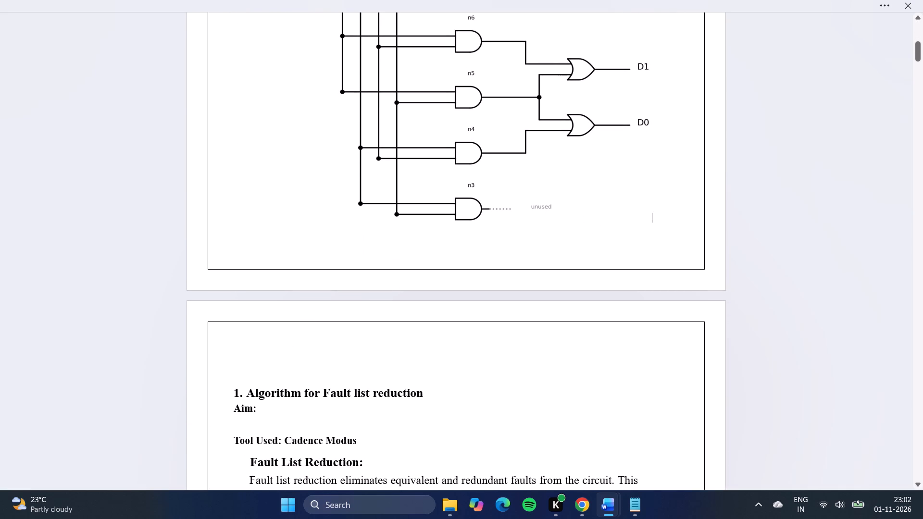
{"action": "left_click", "coordinate": [231, 381]}
{"action": "key", "text": "BackSpace"}
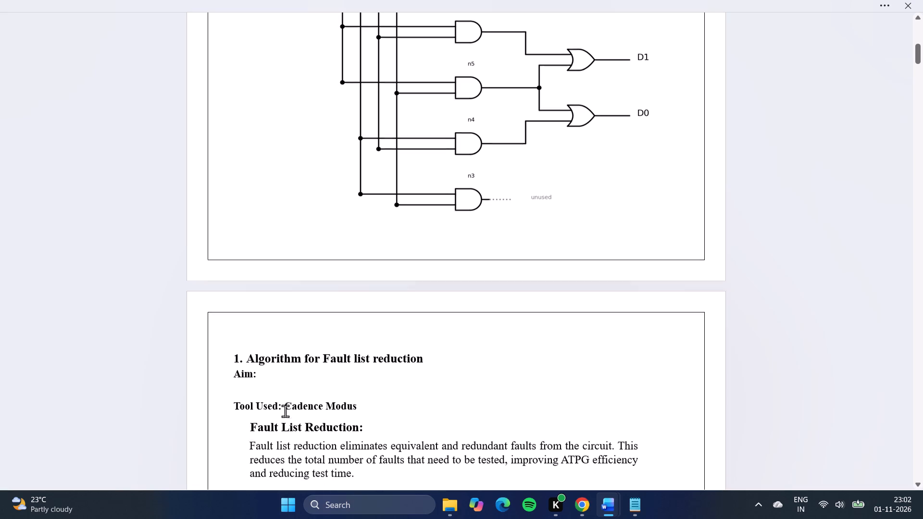
Remove the surplus blank lines between the "Commands Used" list and the "Verilog Code:" heading.
{"action": "scroll", "coordinate": [444, 392], "scroll_direction": "down", "scroll_amount": 1}
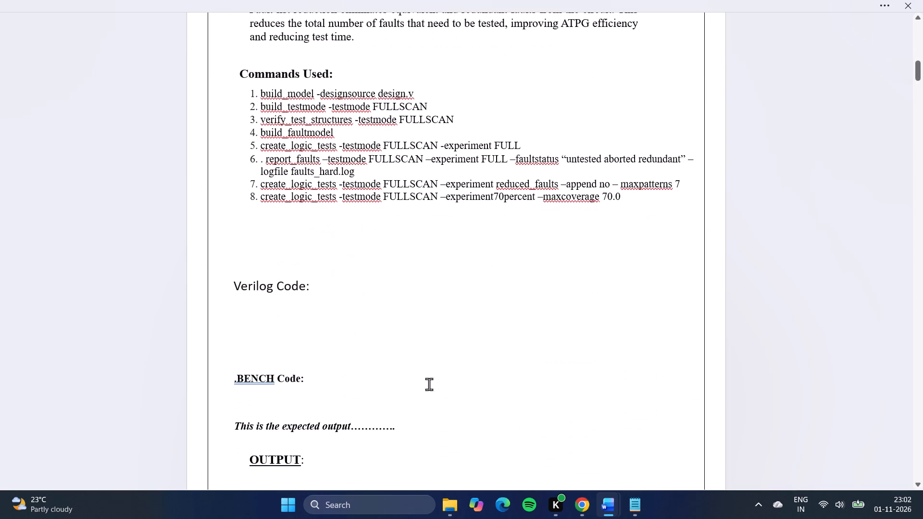
{"action": "left_click", "coordinate": [249, 261]}
{"action": "key", "text": "BackSpace"}
{"action": "key", "text": "BackSpace"}
{"action": "key", "text": "BackSpace"}
{"action": "key", "text": "BackSpace"}
{"action": "key", "text": "BackSpace"}
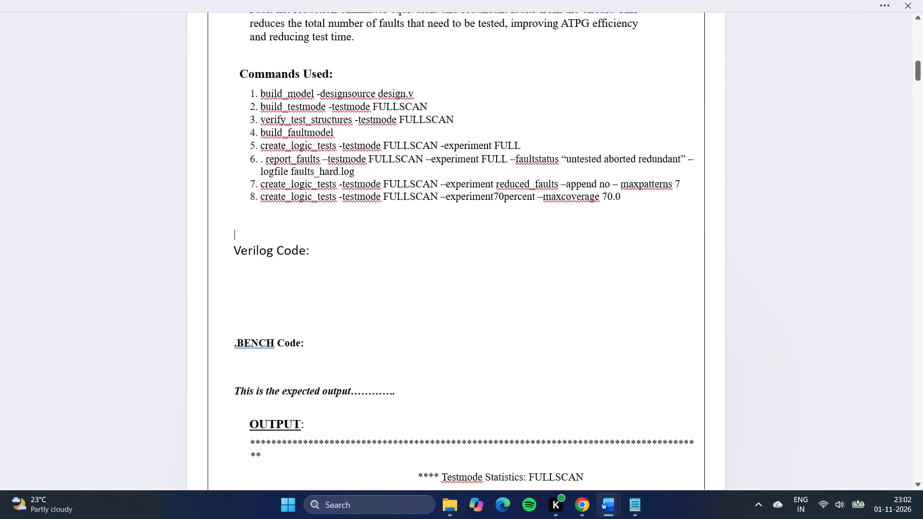
{"action": "key", "text": "BackSpace"}
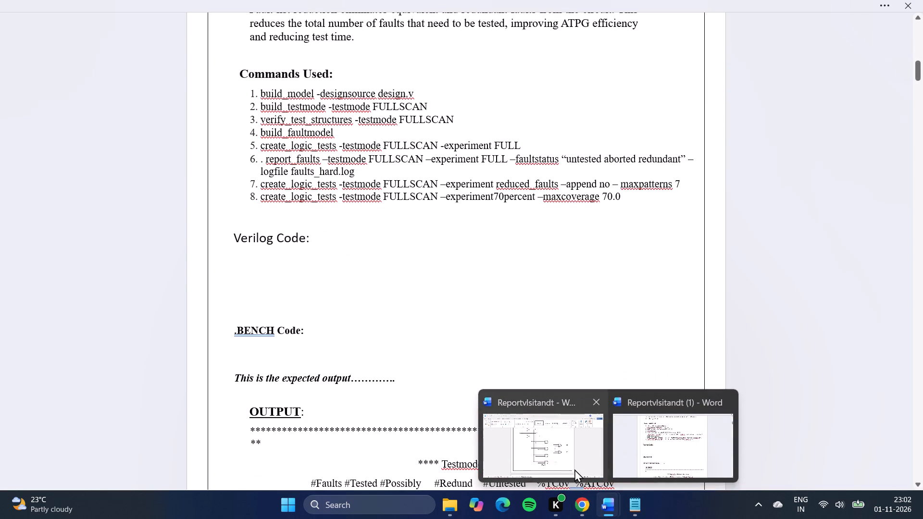
Switch to the finished Reportvlsitandt and copy its Verilog code, from "module rom (" through "endmodule".
{"action": "left_click", "coordinate": [574, 469]}
{"action": "scroll", "coordinate": [370, 341], "scroll_direction": "down", "scroll_amount": 1}
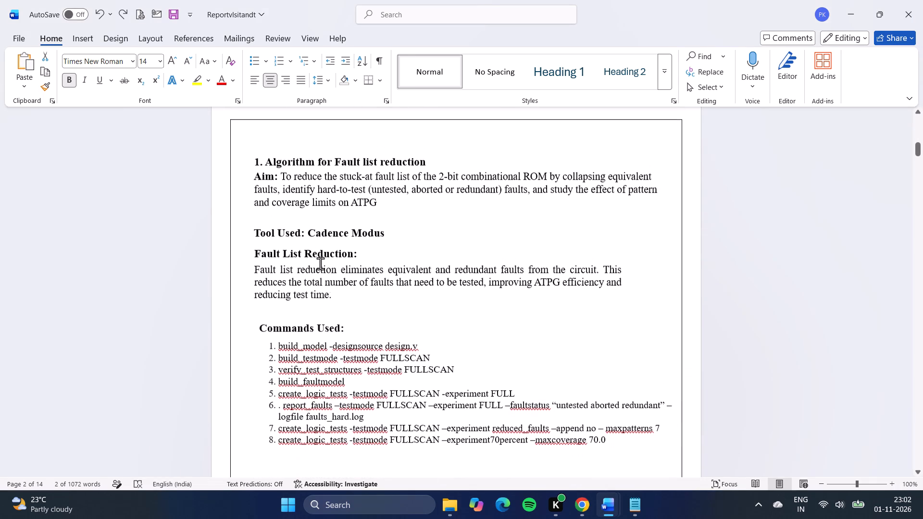
{"action": "scroll", "coordinate": [333, 344], "scroll_direction": "down", "scroll_amount": 1}
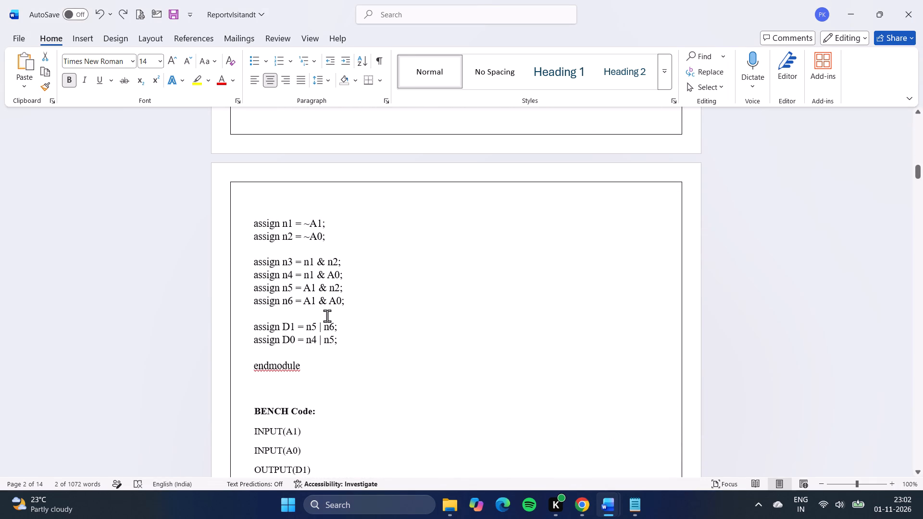
{"action": "scroll", "coordinate": [327, 316], "scroll_direction": "up", "scroll_amount": 1}
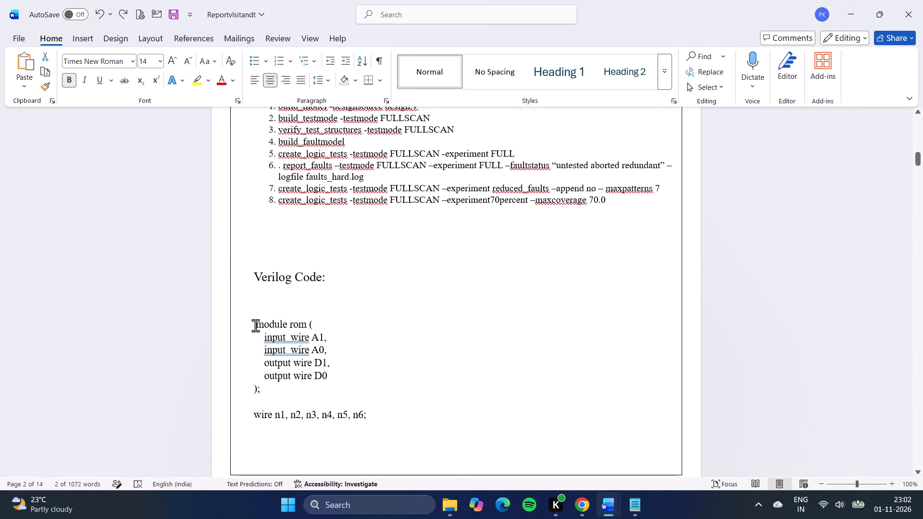
{"action": "left_click_drag", "start_coordinate": [255, 325], "coordinate": [328, 404]}
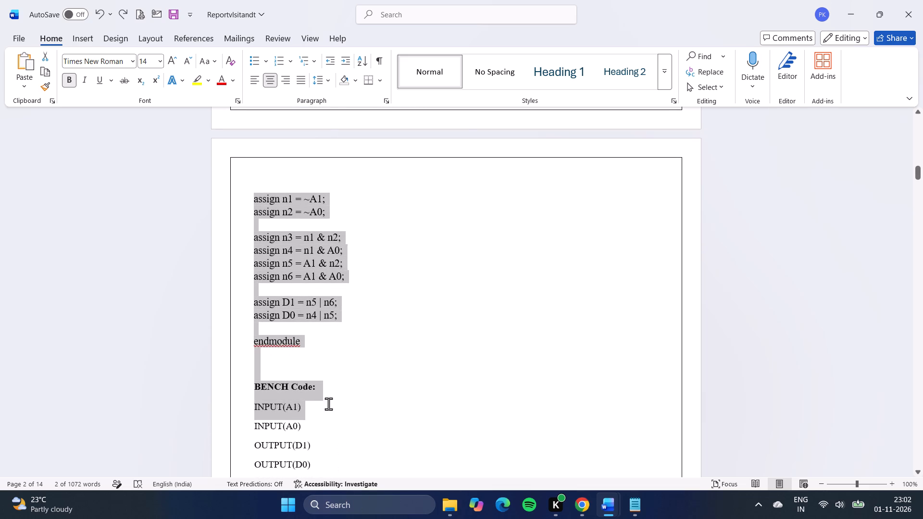
{"action": "left_click_drag", "start_coordinate": [328, 404], "coordinate": [310, 359]}
{"action": "key", "text": "ctrl+c"}
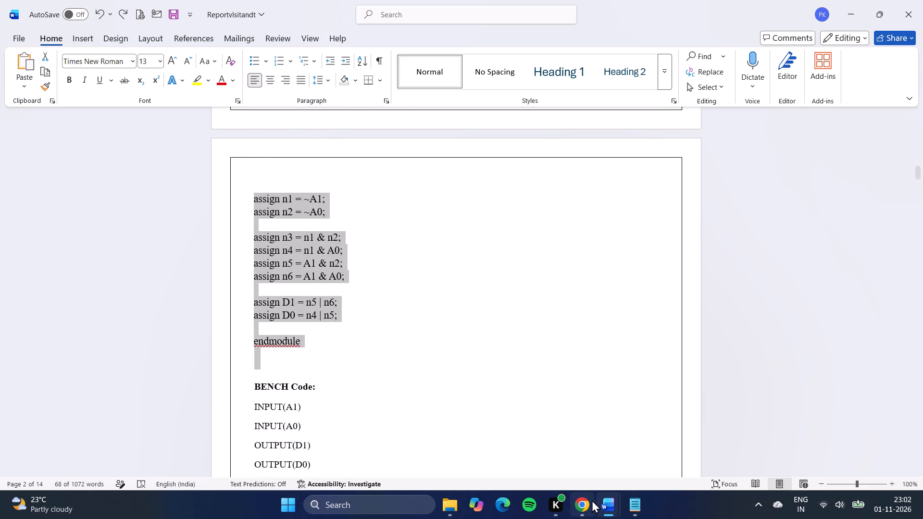
Switch back to Reportvlsitandt (1) and paste the copied Verilog code under the "Verilog Code:" heading, with a blank line between heading and code.
{"action": "left_click", "coordinate": [670, 438]}
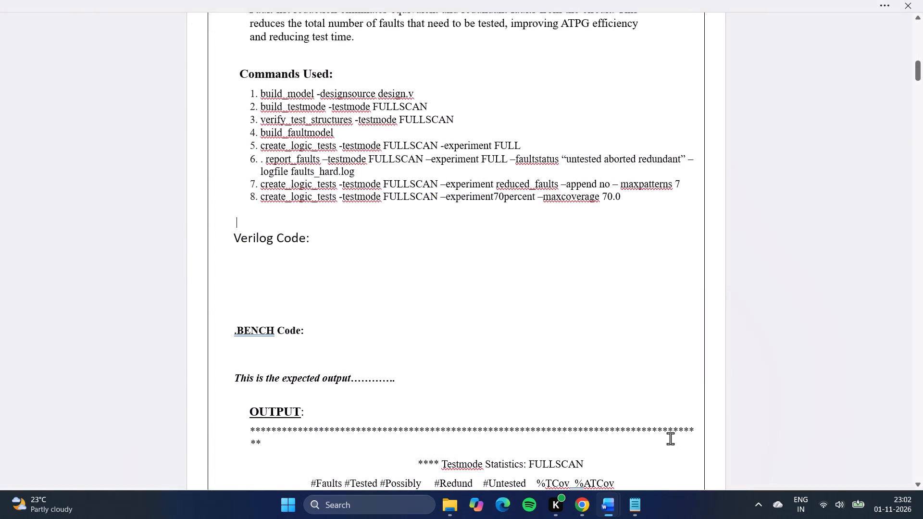
{"action": "left_click", "coordinate": [324, 253]}
{"action": "key", "text": "ctrl+v"}
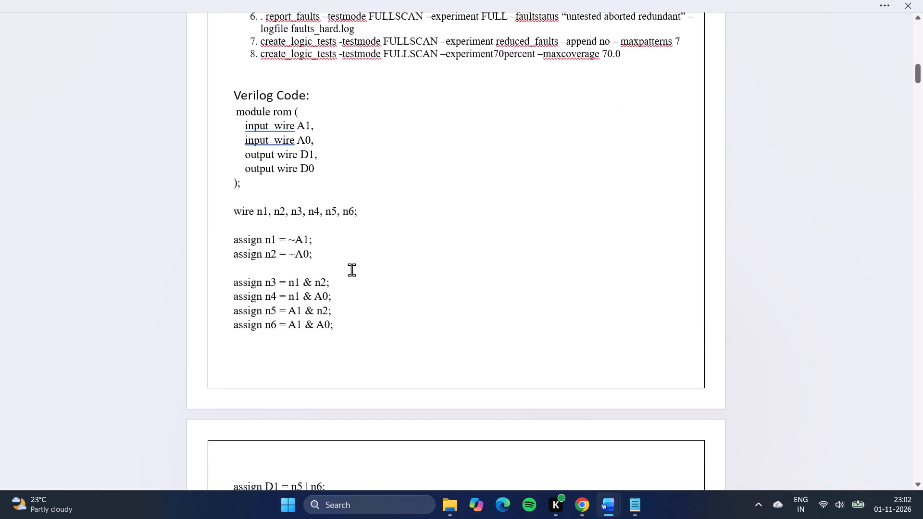
{"action": "left_click", "coordinate": [313, 53]}
{"action": "key", "text": "Return"}
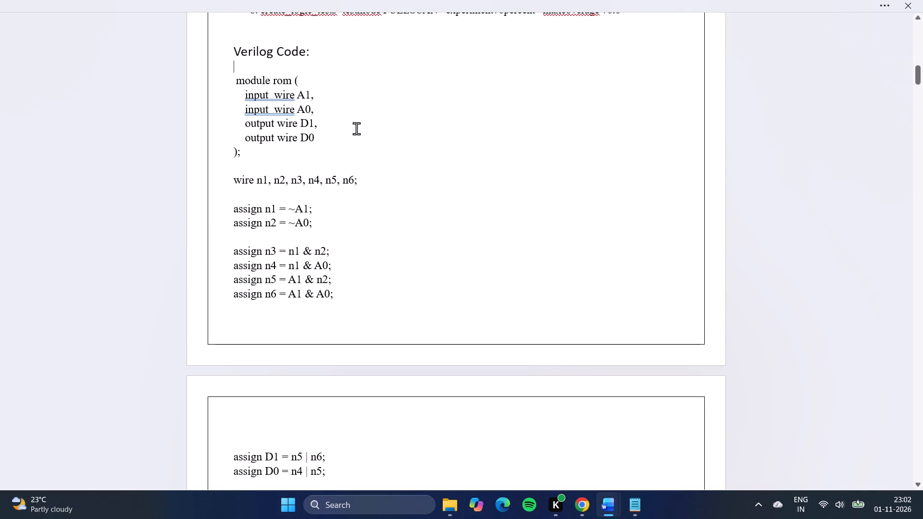
Delete the leading period from the ".BENCH Code:" heading and reduce the blank space between "endmodule" and that heading.
{"action": "scroll", "coordinate": [356, 128], "scroll_direction": "down", "scroll_amount": 1}
{"action": "left_click", "coordinate": [237, 316]}
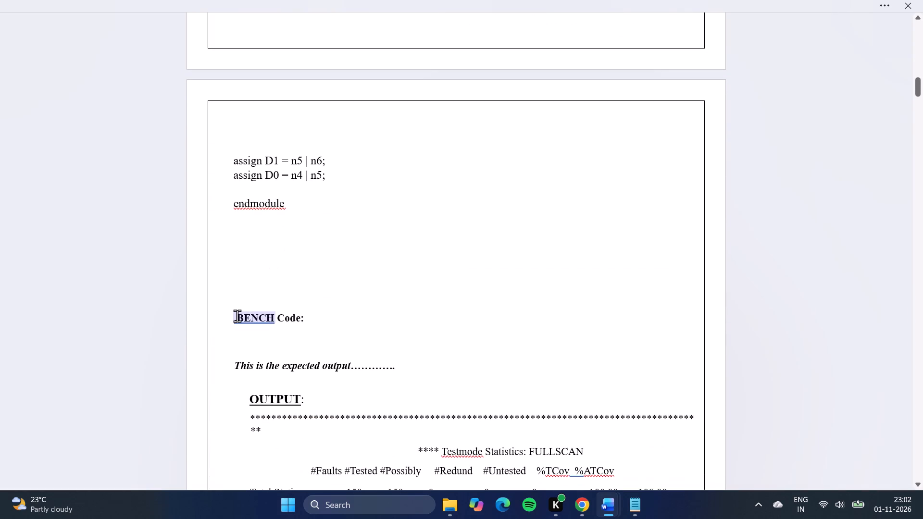
{"action": "left_click", "coordinate": [233, 321]}
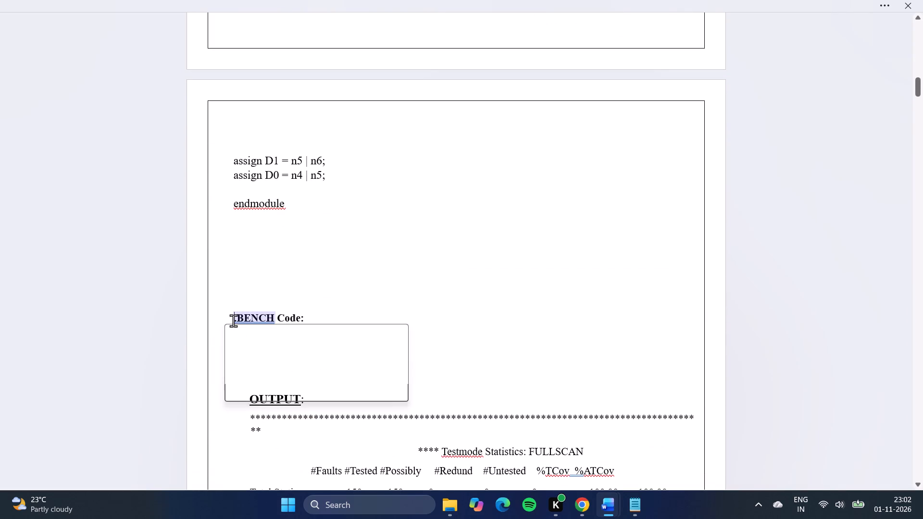
{"action": "left_click", "coordinate": [239, 320]}
{"action": "key", "text": "BackSpace"}
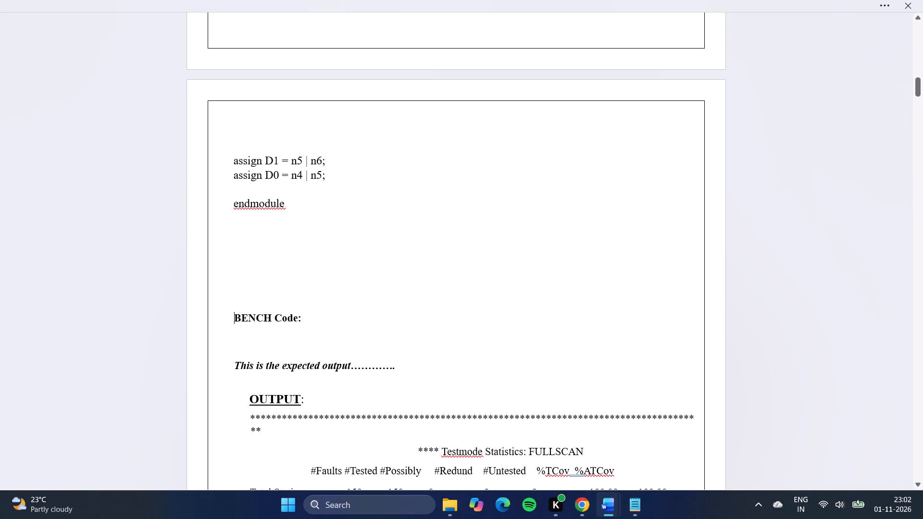
{"action": "key", "text": "BackSpace"}
{"action": "key", "text": "BackSpace"}
{"action": "key", "text": "BackSpace"}
{"action": "key", "text": "BackSpace"}
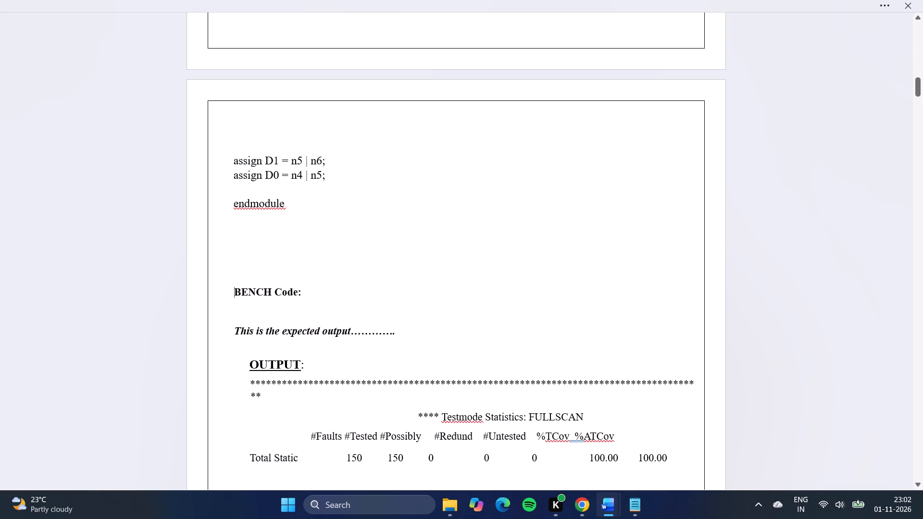
{"action": "key", "text": "BackSpace"}
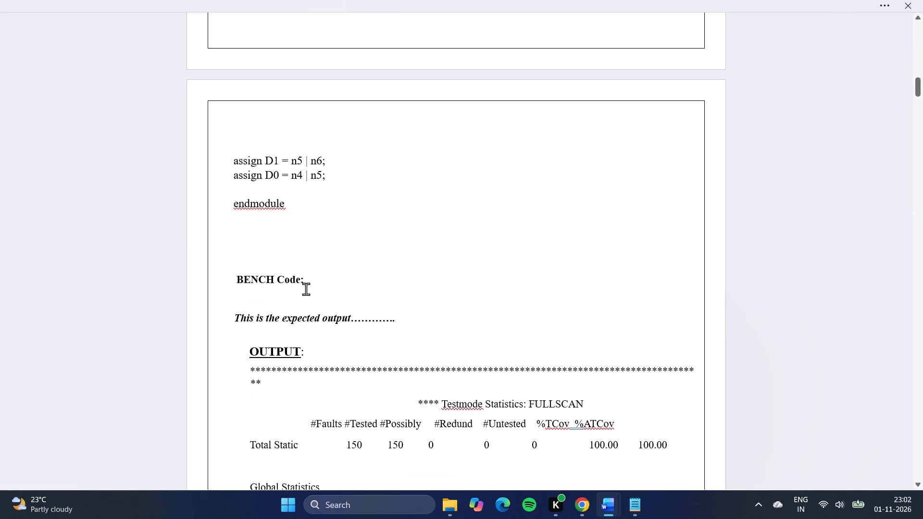
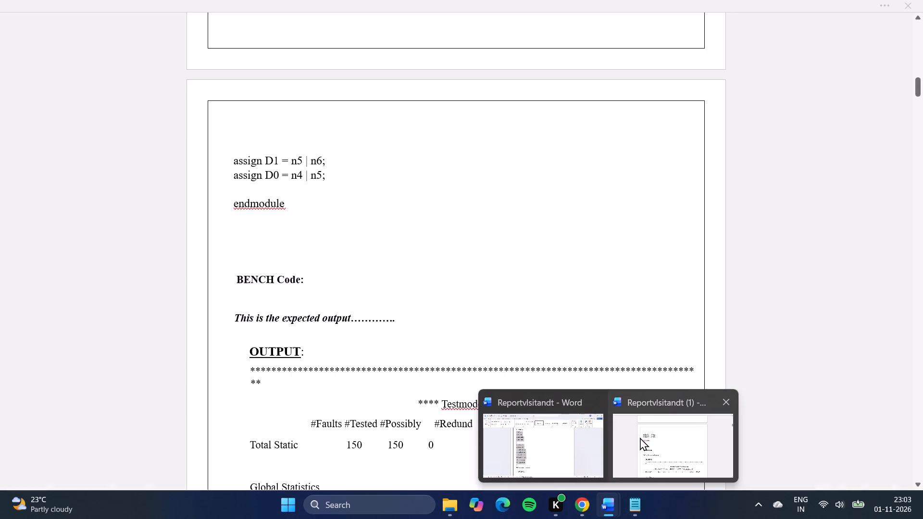
Return to Reportvlsitandt (1) and paste the copied BENCH netlist under the "BENCH Code:" heading, with a blank line between heading and code.
{"action": "left_click", "coordinate": [640, 437]}
{"action": "key", "text": "Return"}
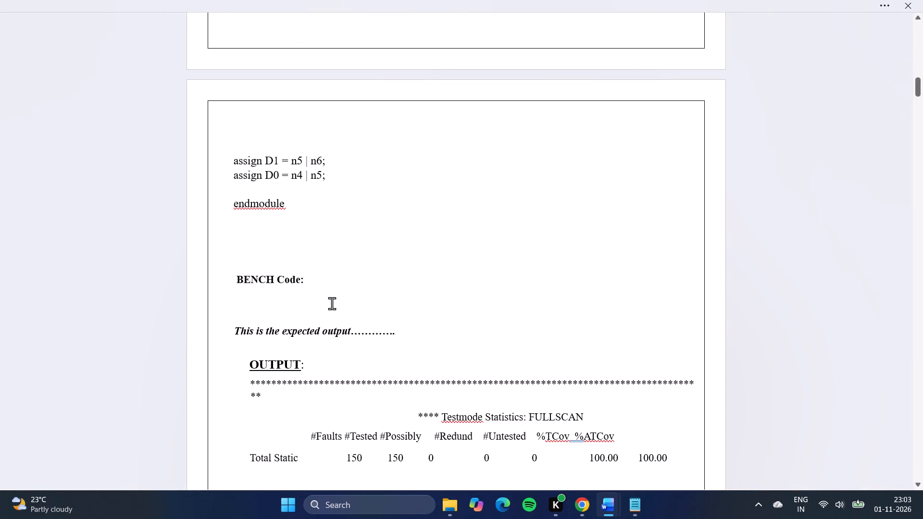
{"action": "key", "text": "ctrl+v"}
{"action": "left_click", "coordinate": [306, 164]}
{"action": "key", "text": "Return"}
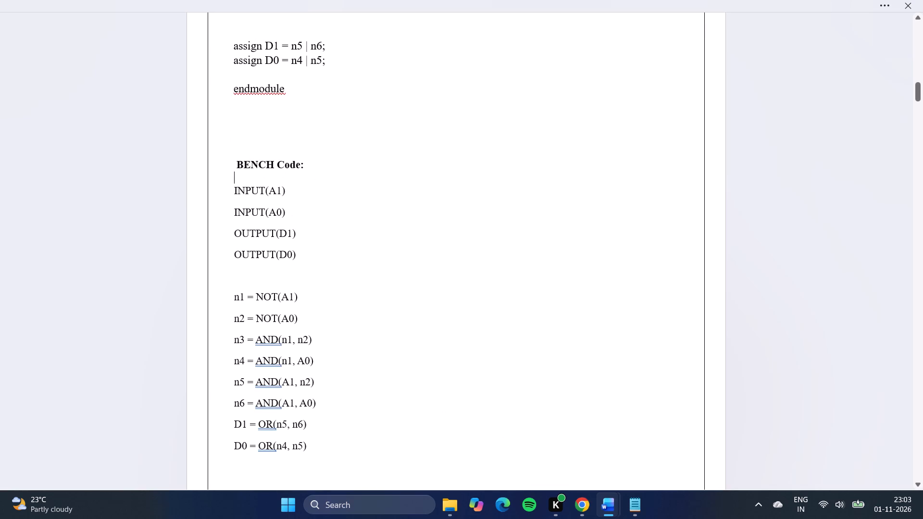
Delete surplus blank lines between "endmodule" and the "BENCH Code:" heading.
{"action": "left_click", "coordinate": [233, 147]}
{"action": "key", "text": "BackSpace"}
{"action": "key", "text": "BackSpace"}
{"action": "key", "text": "BackSpace"}
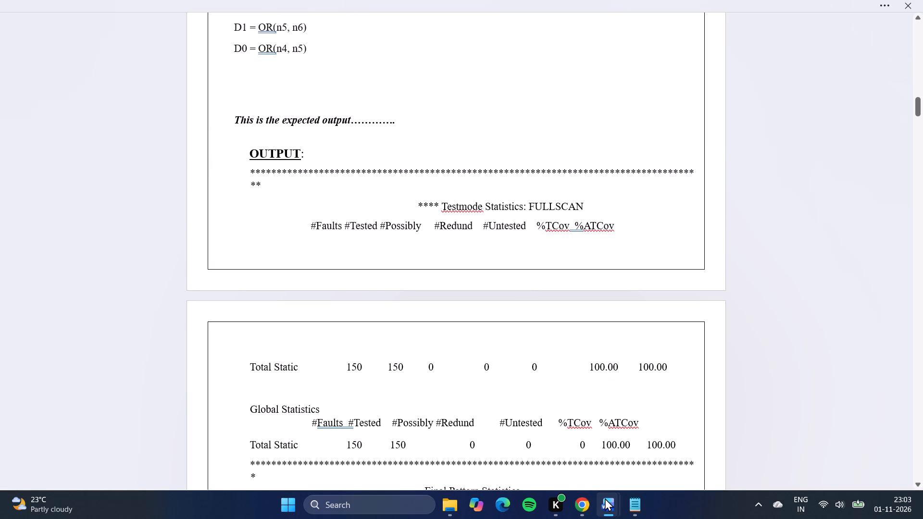
Compare the output statistics and the before and after fault reduction results in Reportvlsitandt with those in Reportvlsitandt (1).
{"action": "left_click", "coordinate": [580, 449]}
{"action": "scroll", "coordinate": [481, 361], "scroll_direction": "down", "scroll_amount": 1}
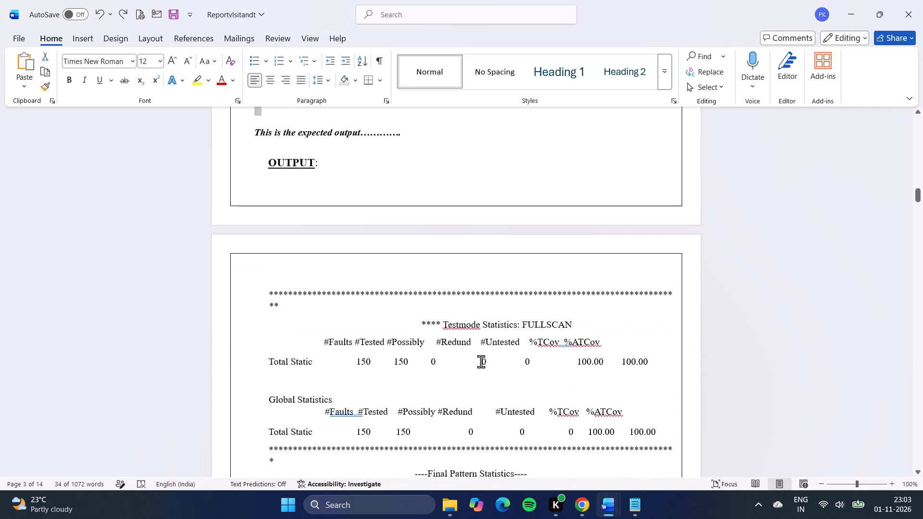
{"action": "scroll", "coordinate": [481, 361], "scroll_direction": "down", "scroll_amount": 1}
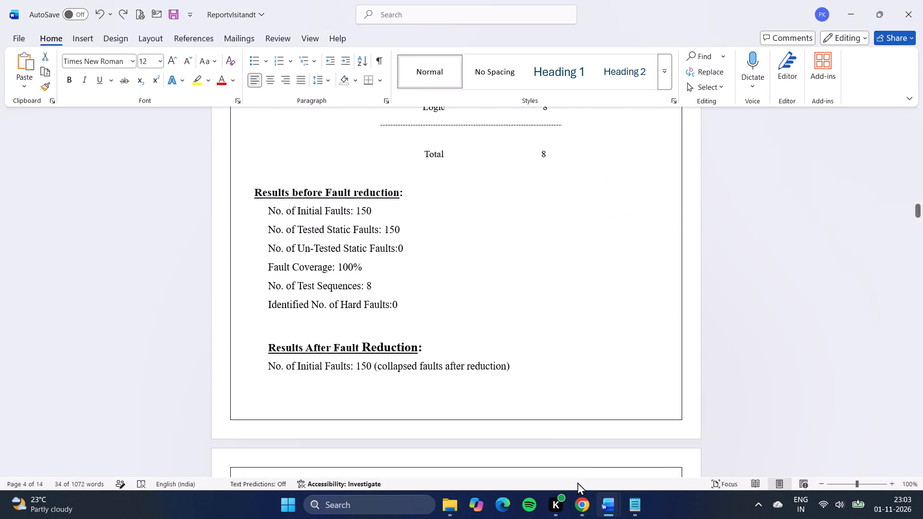
{"action": "left_click", "coordinate": [620, 440]}
{"action": "scroll", "coordinate": [487, 431], "scroll_direction": "down", "scroll_amount": 1}
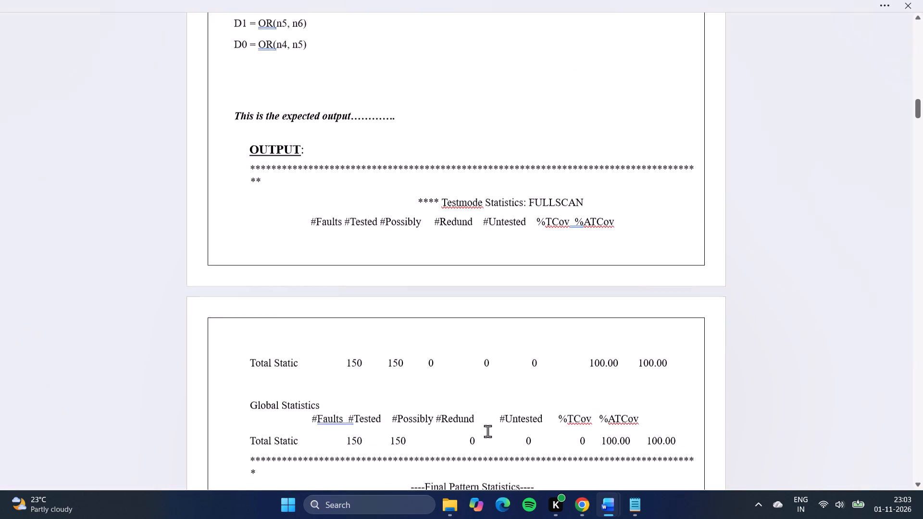
{"action": "scroll", "coordinate": [487, 431], "scroll_direction": "down", "scroll_amount": 1}
{"action": "scroll", "coordinate": [388, 375], "scroll_direction": "down", "scroll_amount": 1}
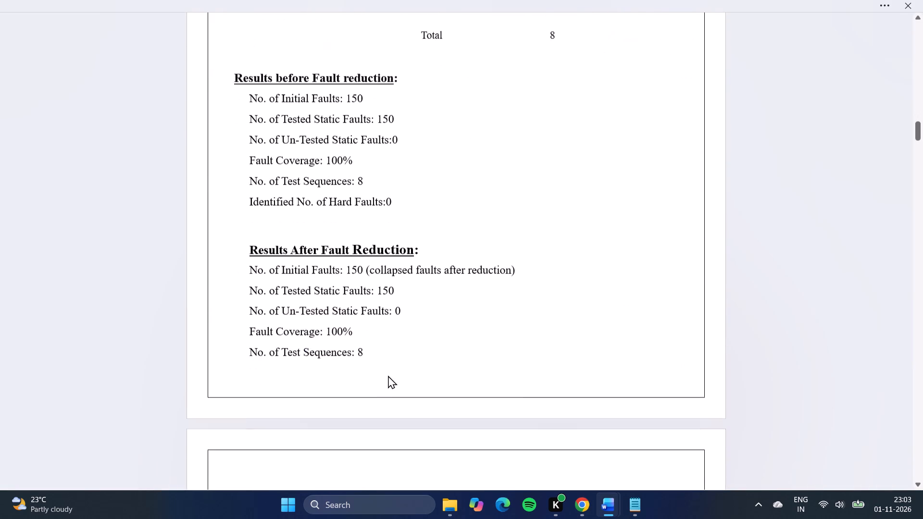
{"action": "scroll", "coordinate": [388, 375], "scroll_direction": "down", "scroll_amount": 1}
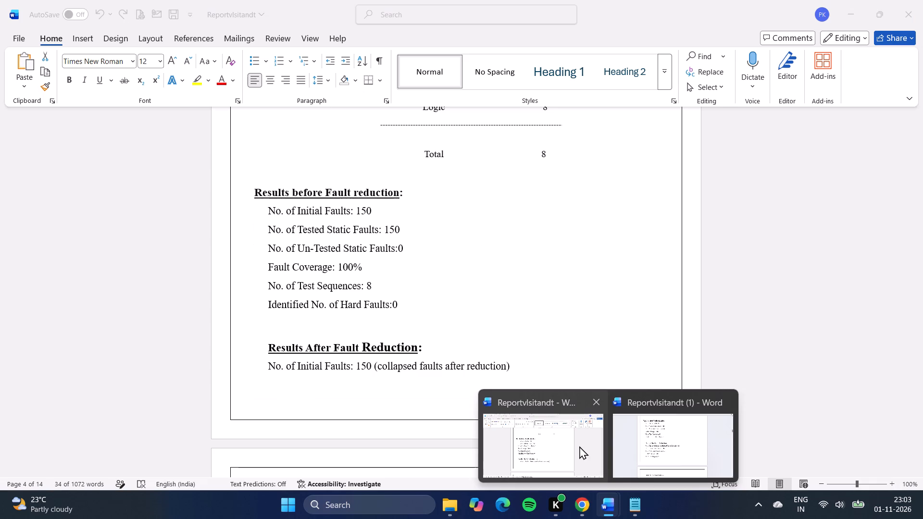
{"action": "left_click", "coordinate": [579, 446]}
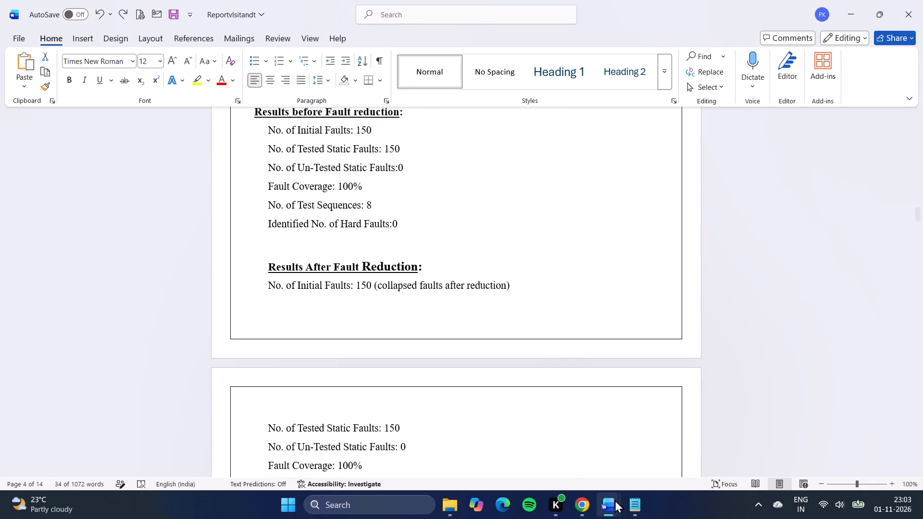
{"action": "left_click", "coordinate": [639, 470]}
{"action": "scroll", "coordinate": [511, 444], "scroll_direction": "down", "scroll_amount": 1}
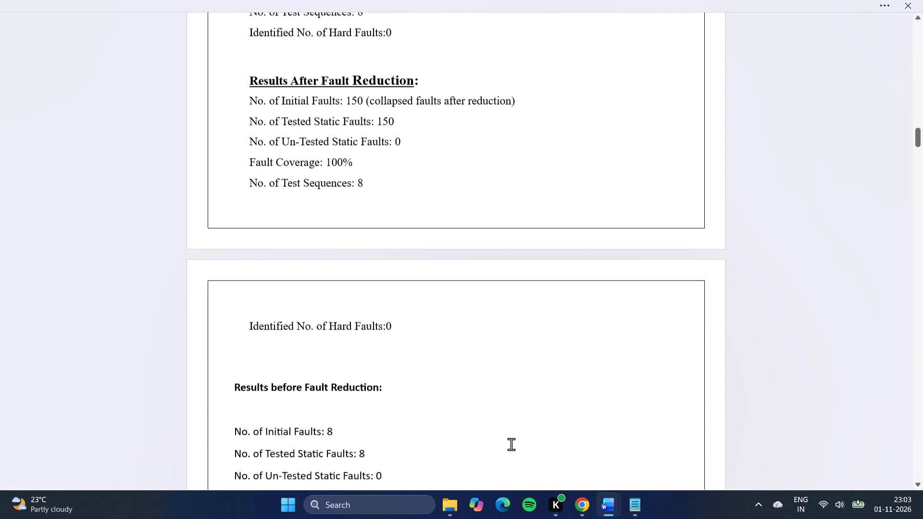
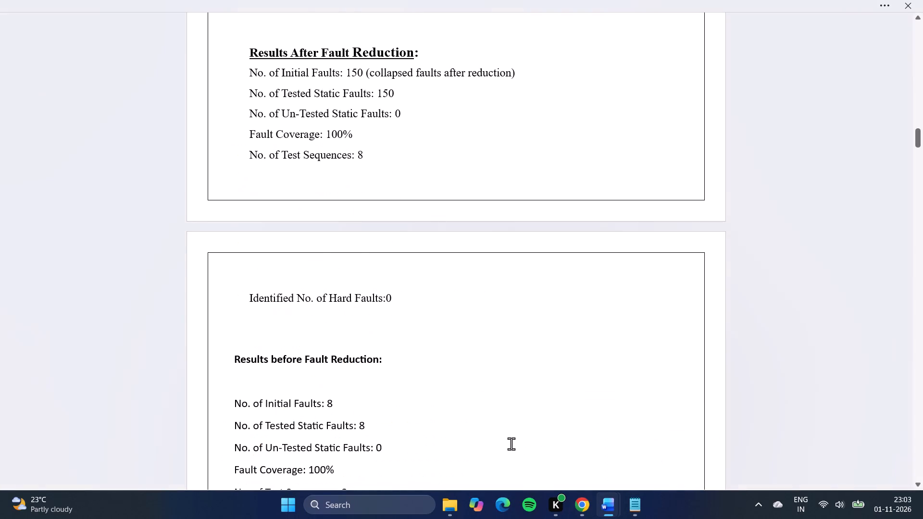
Examine the before and after fault reduction results in both Word reports and in the 4-bit CSA simulation report PDF in Chrome.
{"action": "scroll", "coordinate": [511, 444], "scroll_direction": "down", "scroll_amount": 1}
{"action": "scroll", "coordinate": [387, 378], "scroll_direction": "up", "scroll_amount": 1}
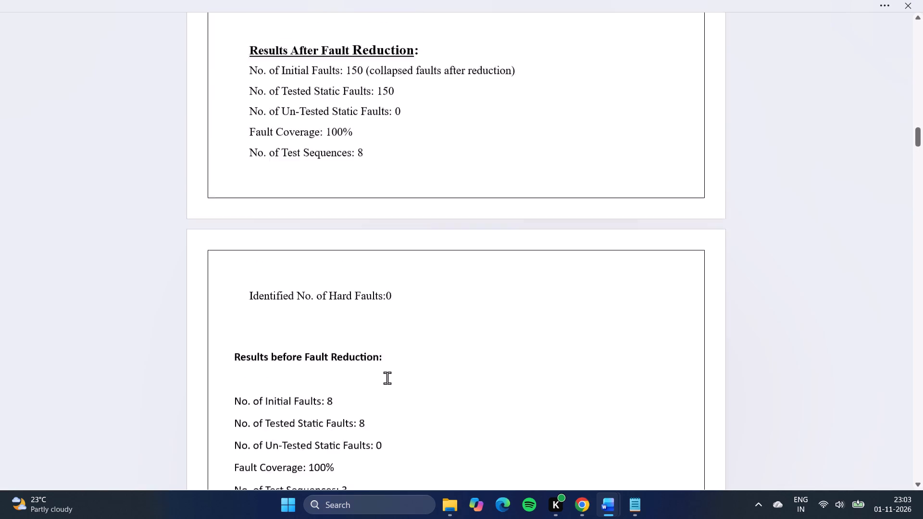
{"action": "scroll", "coordinate": [387, 378], "scroll_direction": "up", "scroll_amount": 2}
{"action": "scroll", "coordinate": [387, 378], "scroll_direction": "down", "scroll_amount": 1}
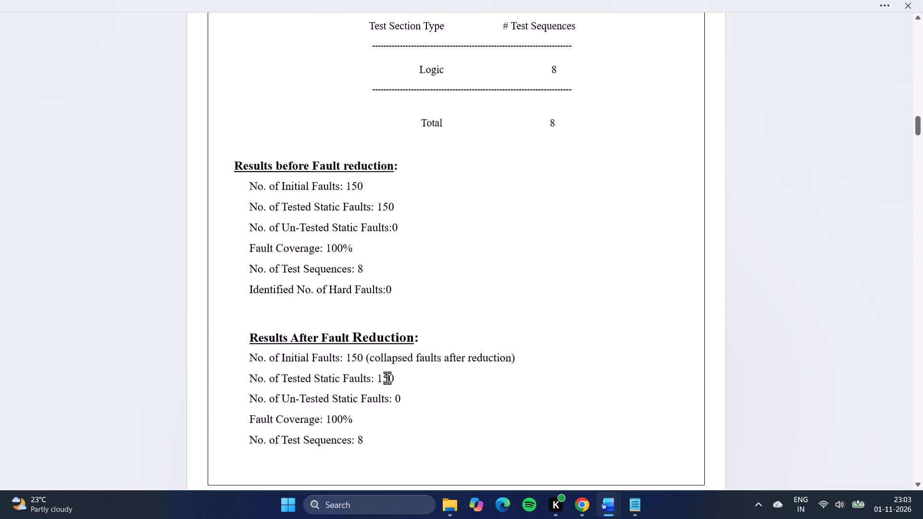
{"action": "scroll", "coordinate": [387, 378], "scroll_direction": "down", "scroll_amount": 1}
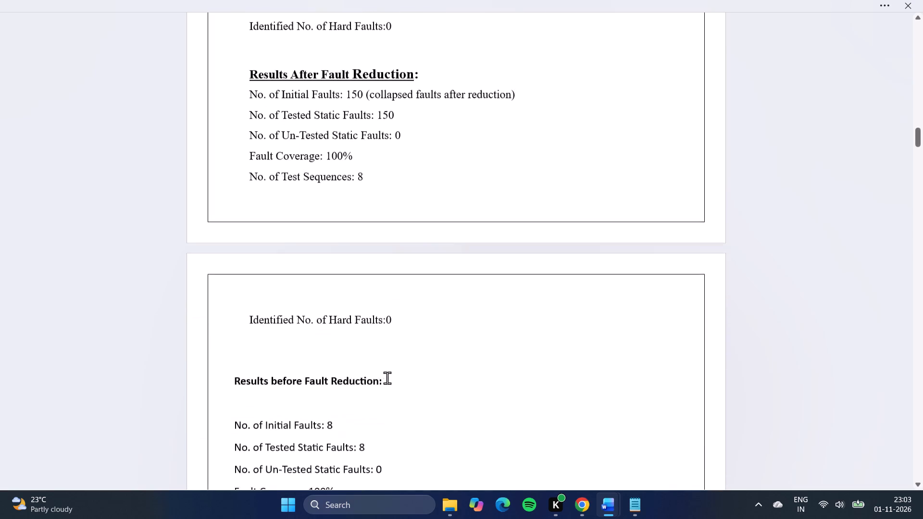
{"action": "scroll", "coordinate": [387, 378], "scroll_direction": "down", "scroll_amount": 2}
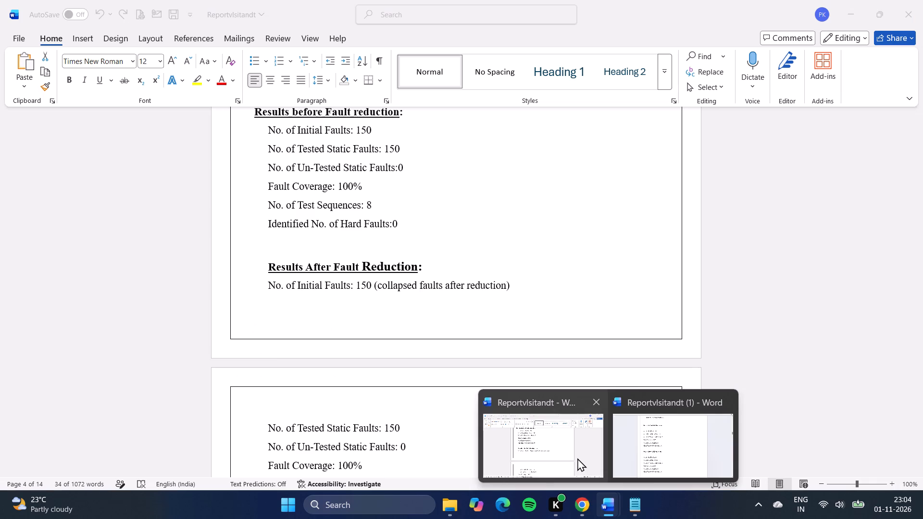
{"action": "left_click", "coordinate": [577, 458]}
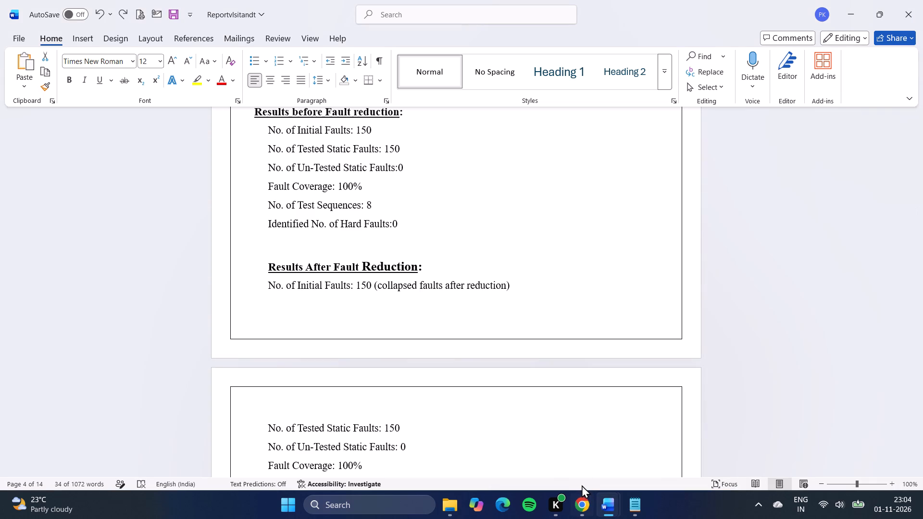
{"action": "left_click", "coordinate": [576, 510]}
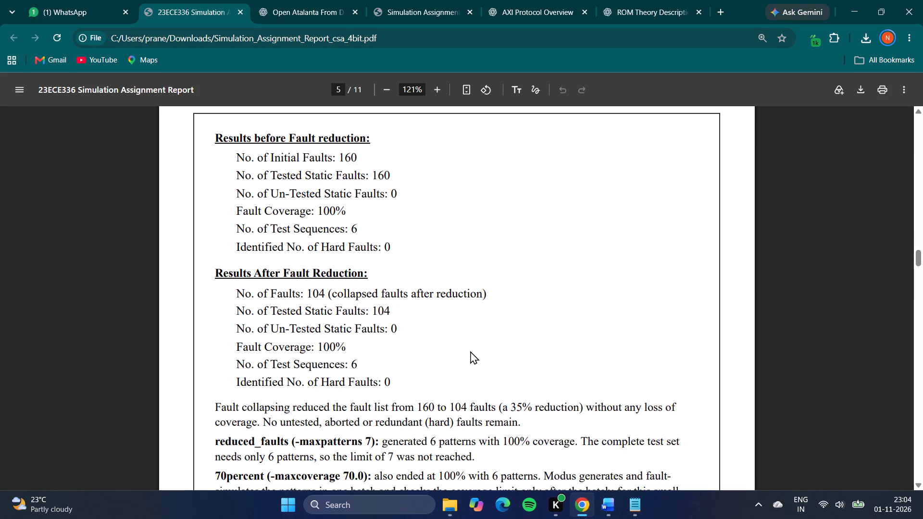
{"action": "scroll", "coordinate": [361, 197], "scroll_direction": "up", "scroll_amount": 1}
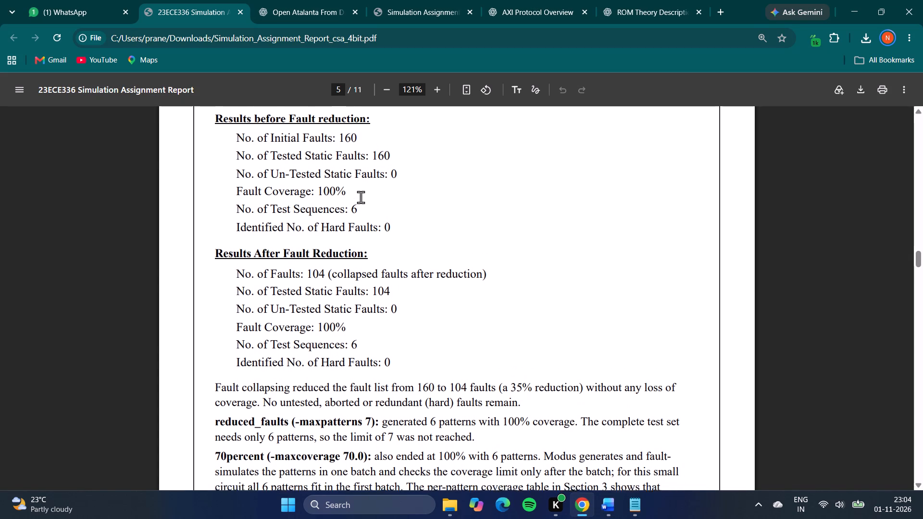
{"action": "scroll", "coordinate": [361, 197], "scroll_direction": "up", "scroll_amount": 1}
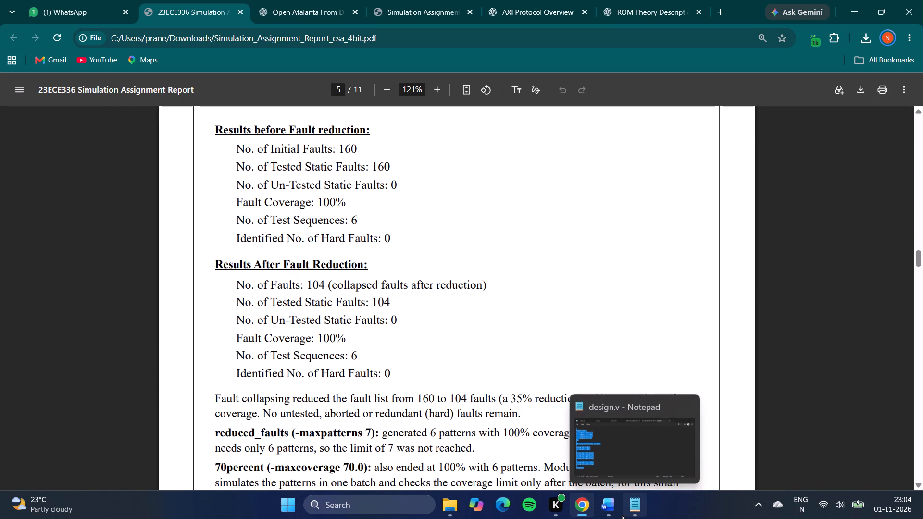
Switch to the Notepad window holding design.v and close it.
{"action": "left_click", "coordinate": [622, 514]}
{"action": "left_click", "coordinate": [783, 87]}
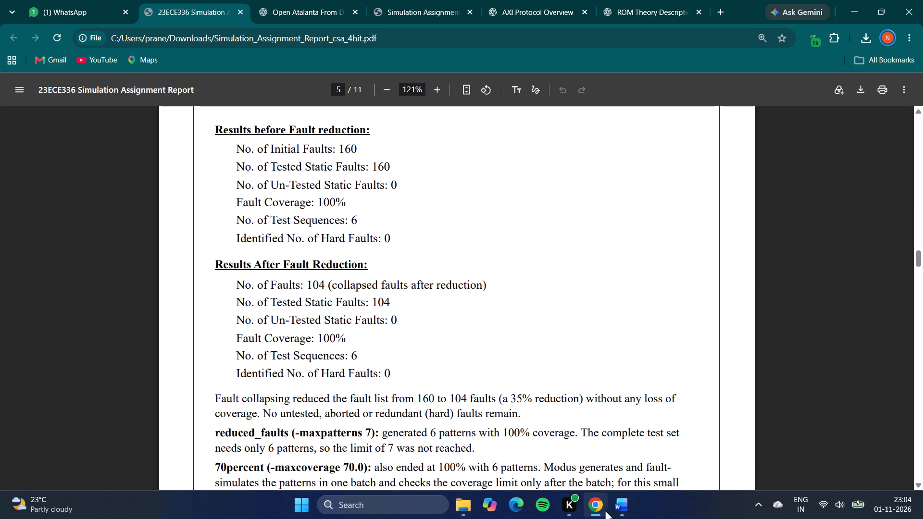
In Reportvlsitandt (1), delete the blank line beneath each of the bold before and after fault reduction headings of the 8-fault results.
{"action": "left_click", "coordinate": [640, 473]}
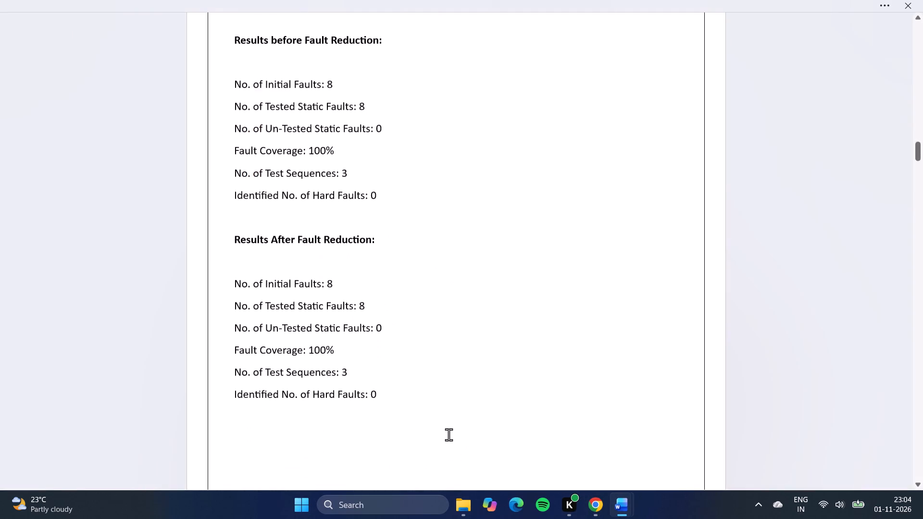
{"action": "left_click", "coordinate": [236, 223]}
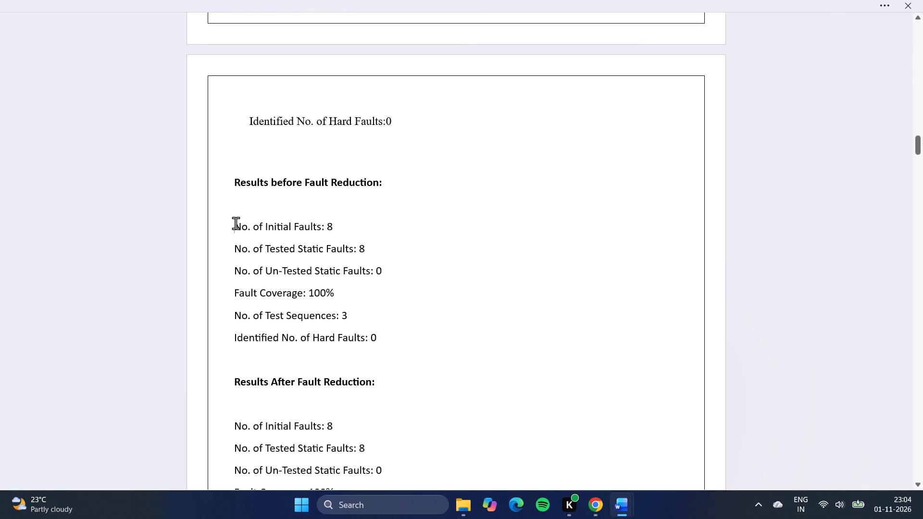
{"action": "key", "text": "BackSpace"}
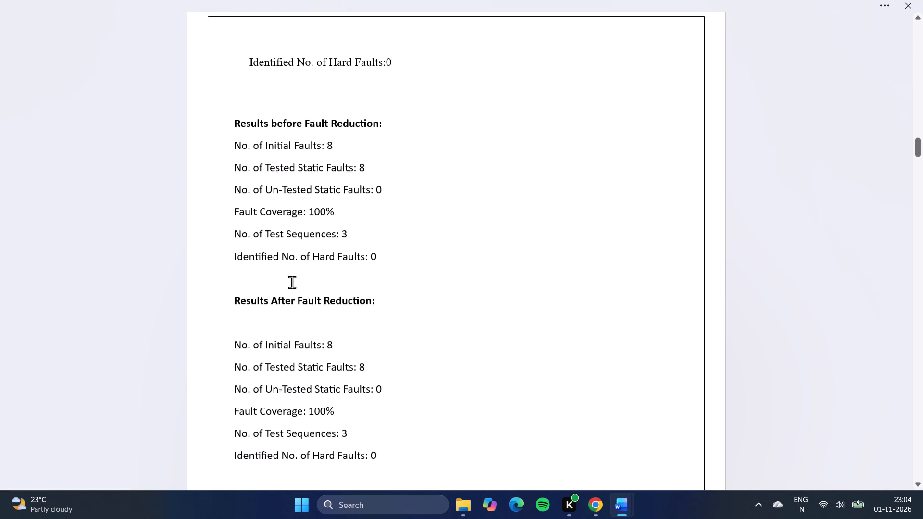
{"action": "left_click", "coordinate": [240, 329]}
{"action": "key", "text": "BackSpace"}
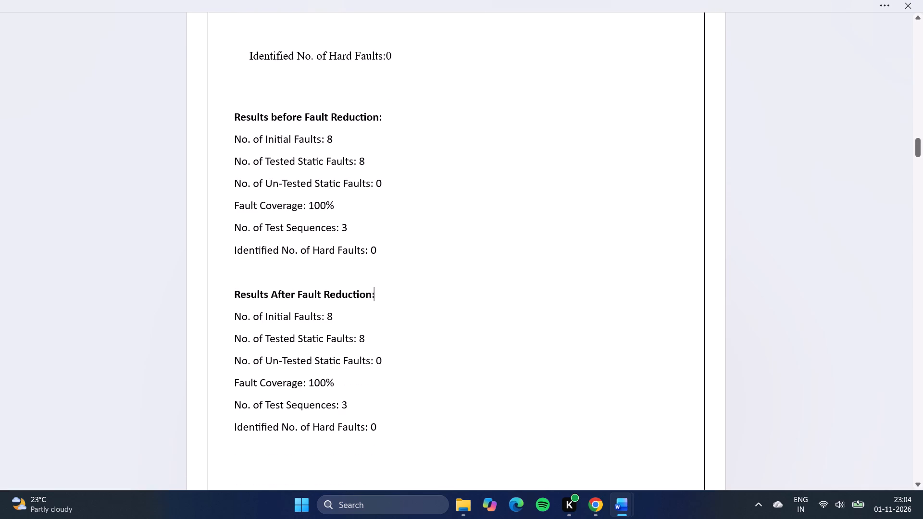
Compare the pattern statistics, fault reduction results and start of section 2 in Reportvlsitandt with those in Reportvlsitandt (1).
{"action": "scroll", "coordinate": [269, 346], "scroll_direction": "up", "scroll_amount": 1}
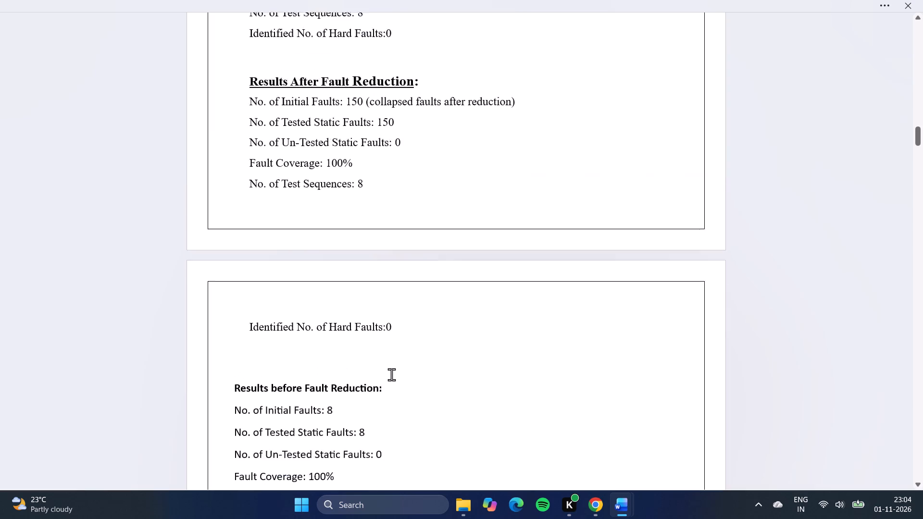
{"action": "scroll", "coordinate": [397, 375], "scroll_direction": "up", "scroll_amount": 1}
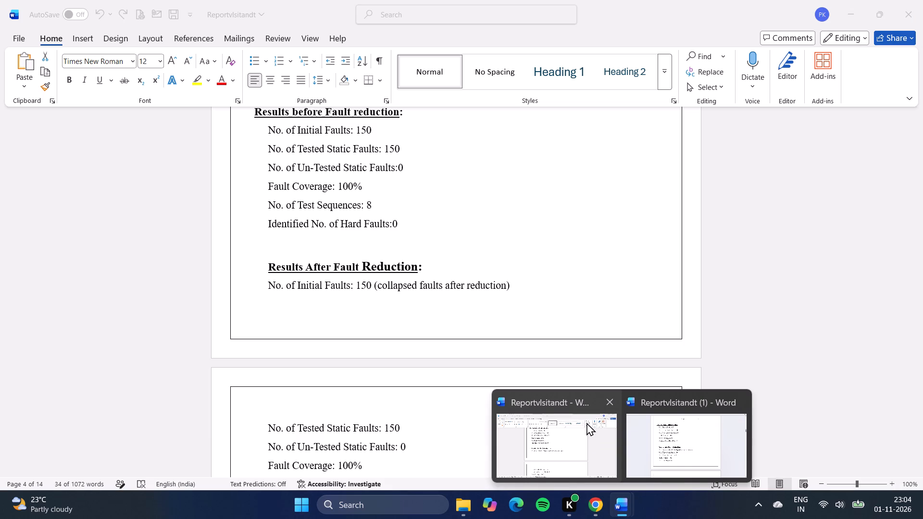
{"action": "left_click", "coordinate": [586, 422]}
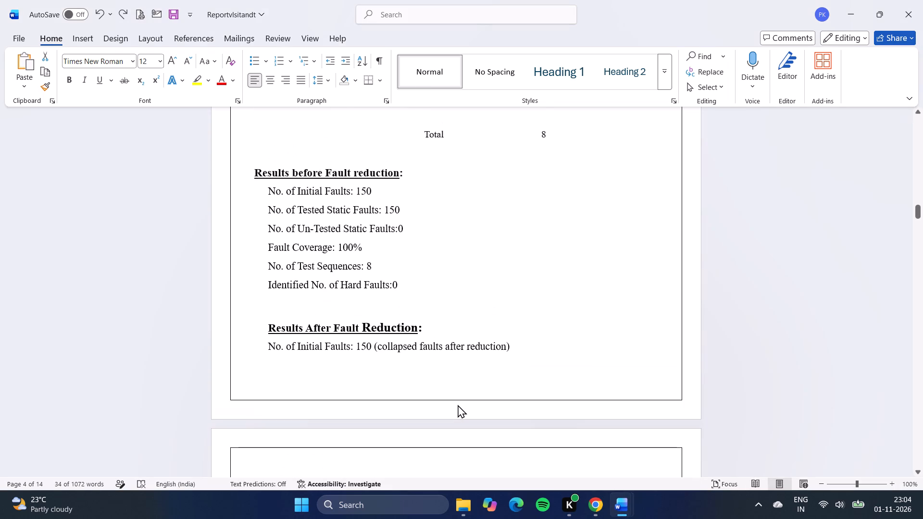
{"action": "scroll", "coordinate": [524, 423], "scroll_direction": "left", "scroll_amount": 1}
{"action": "scroll", "coordinate": [524, 423], "scroll_direction": "right", "scroll_amount": 1}
{"action": "scroll", "coordinate": [481, 386], "scroll_direction": "up", "scroll_amount": 1}
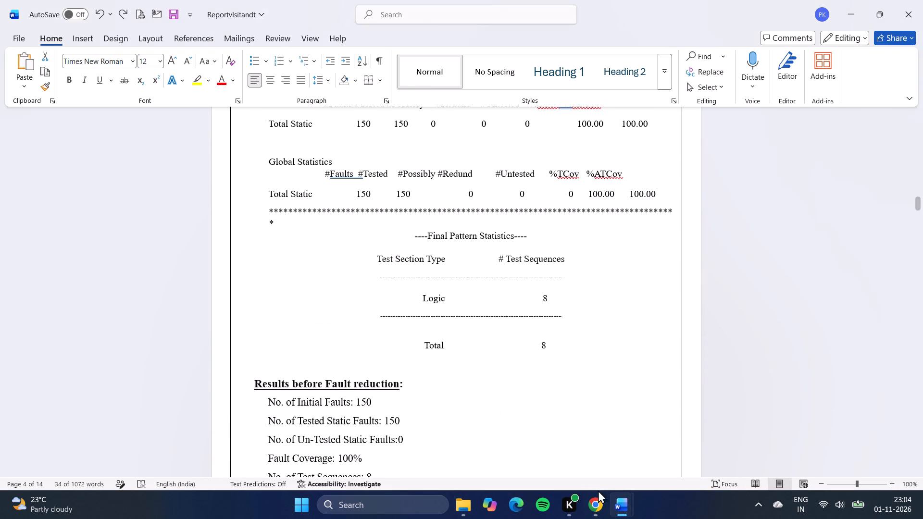
{"action": "left_click", "coordinate": [657, 452]}
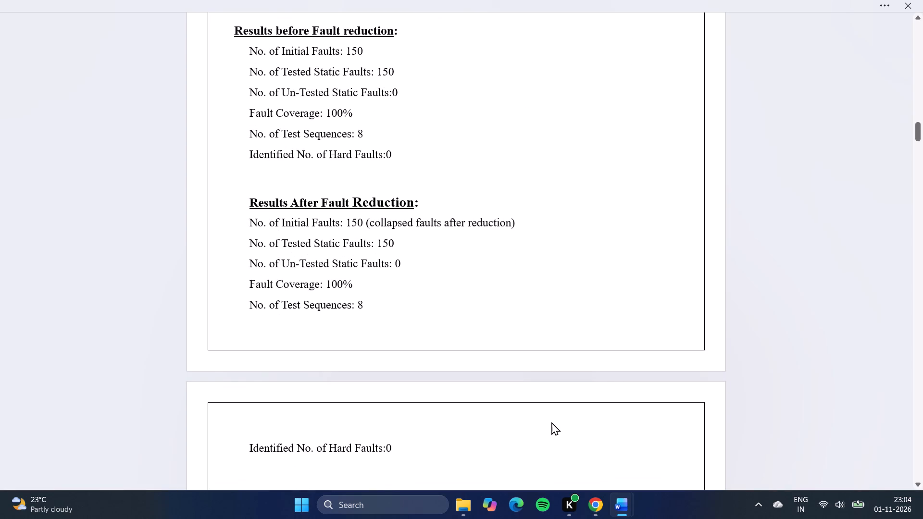
{"action": "scroll", "coordinate": [551, 422], "scroll_direction": "down", "scroll_amount": 1}
{"action": "scroll", "coordinate": [487, 398], "scroll_direction": "down", "scroll_amount": 1}
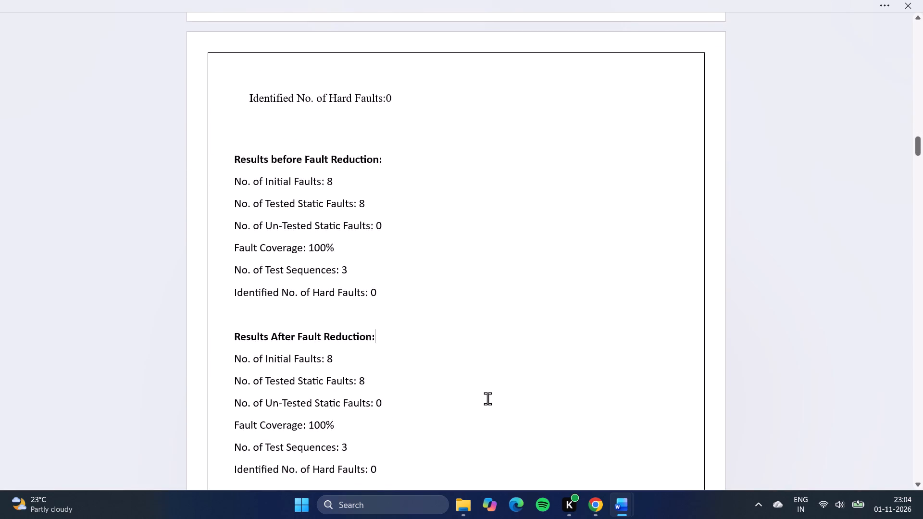
{"action": "scroll", "coordinate": [487, 398], "scroll_direction": "down", "scroll_amount": 2}
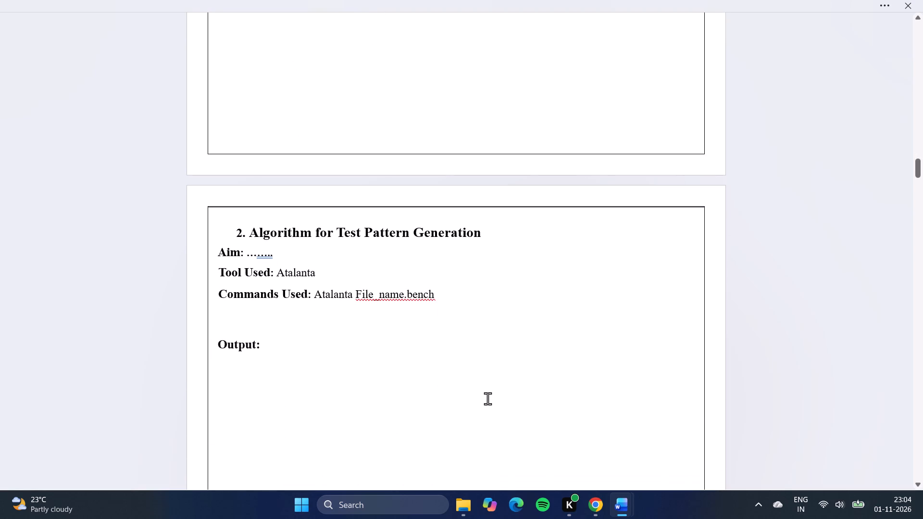
{"action": "scroll", "coordinate": [487, 398], "scroll_direction": "down", "scroll_amount": 1}
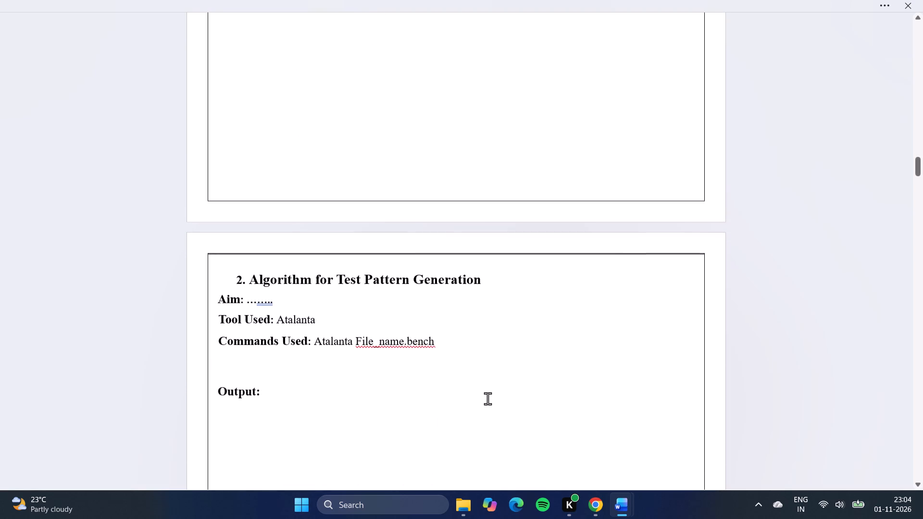
{"action": "scroll", "coordinate": [487, 398], "scroll_direction": "down", "scroll_amount": 1}
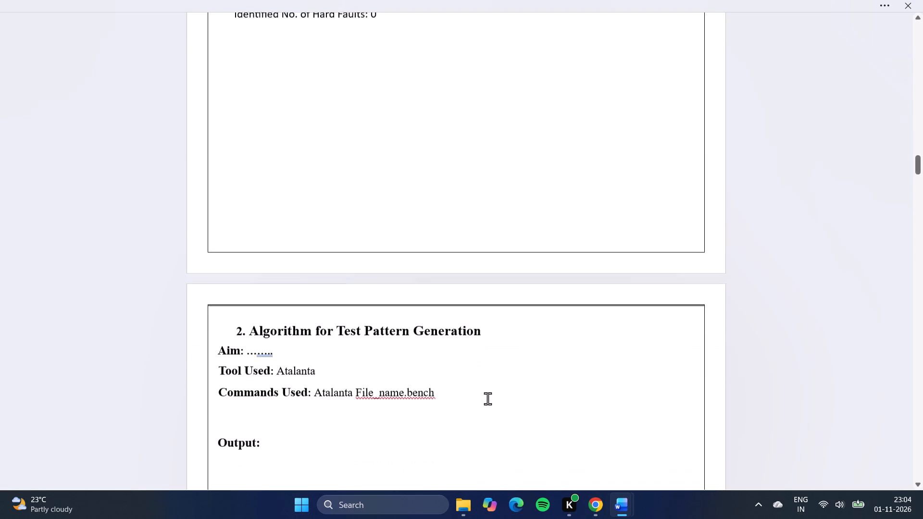
{"action": "scroll", "coordinate": [487, 398], "scroll_direction": "down", "scroll_amount": 1}
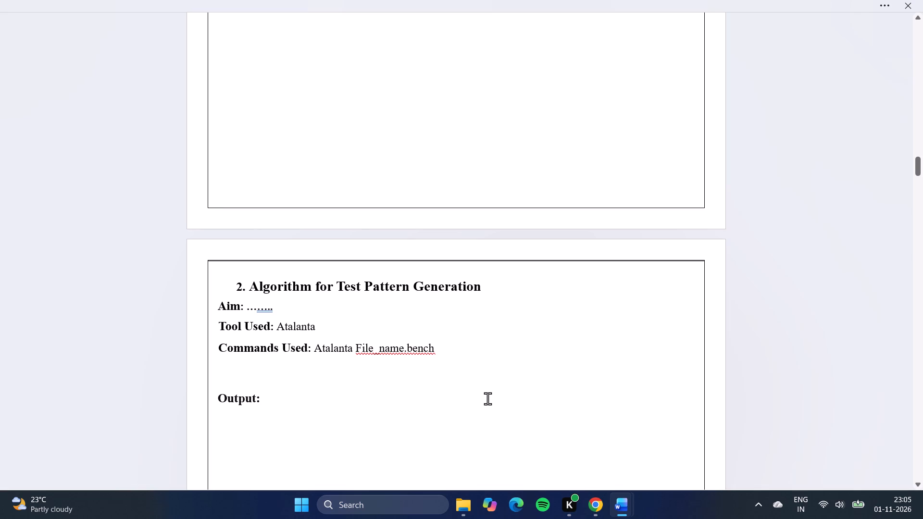
{"action": "scroll", "coordinate": [487, 398], "scroll_direction": "down", "scroll_amount": 1}
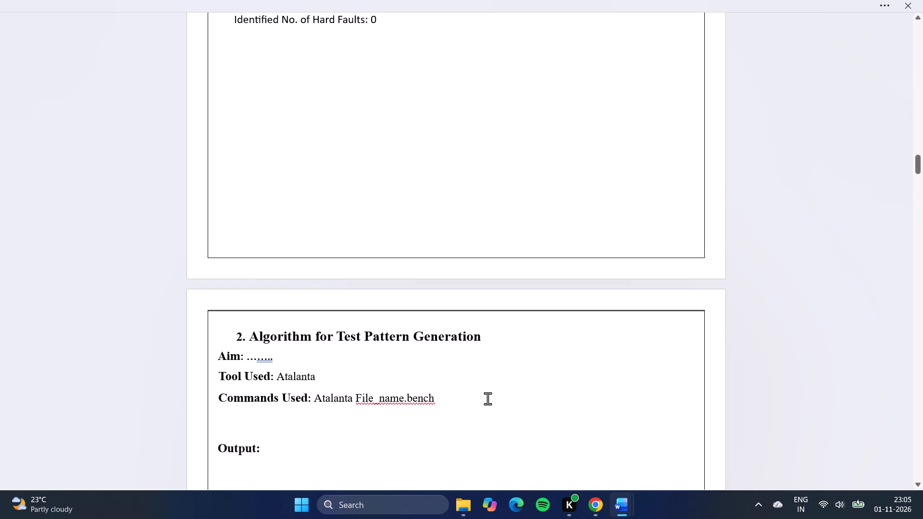
{"action": "scroll", "coordinate": [487, 398], "scroll_direction": "down", "scroll_amount": 1}
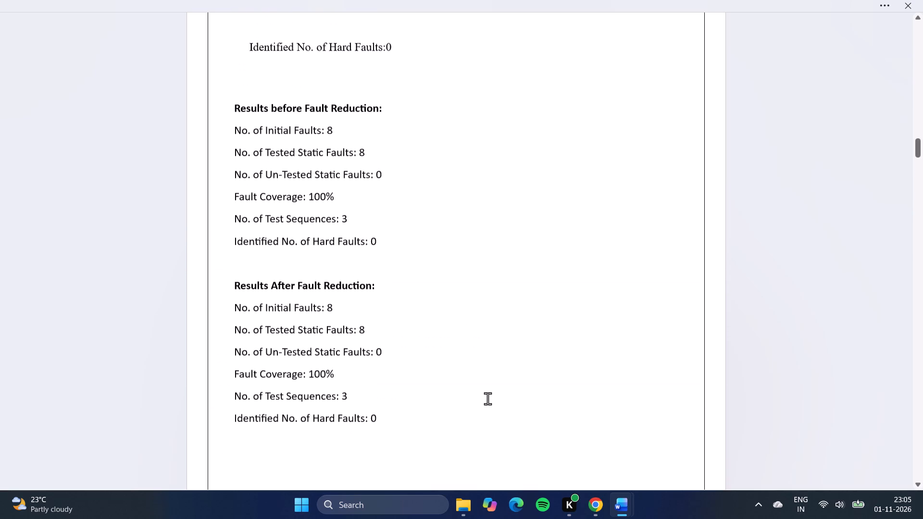
{"action": "scroll", "coordinate": [487, 398], "scroll_direction": "down", "scroll_amount": 1}
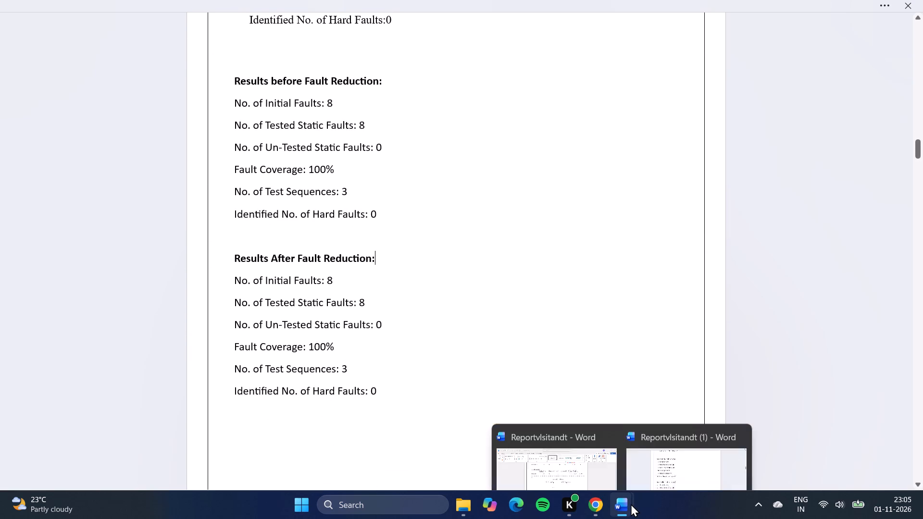
{"action": "left_click", "coordinate": [596, 445]}
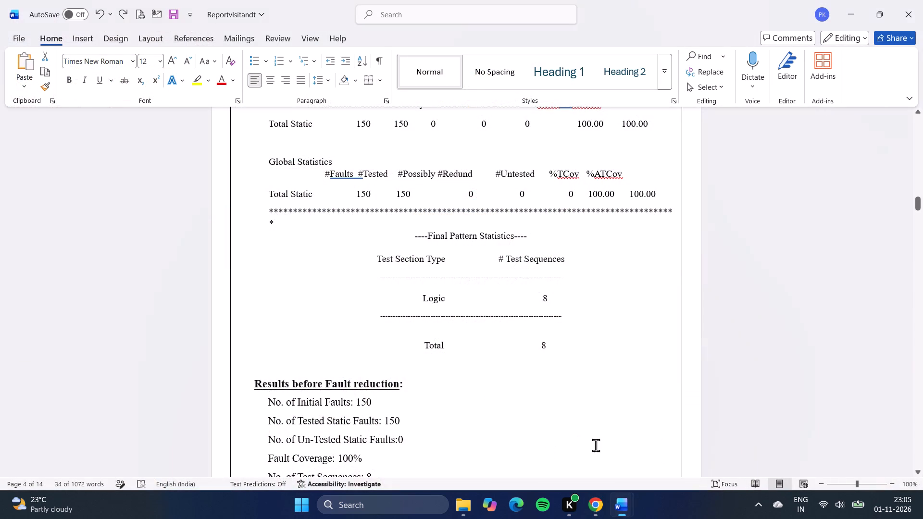
{"action": "scroll", "coordinate": [475, 417], "scroll_direction": "down", "scroll_amount": 1}
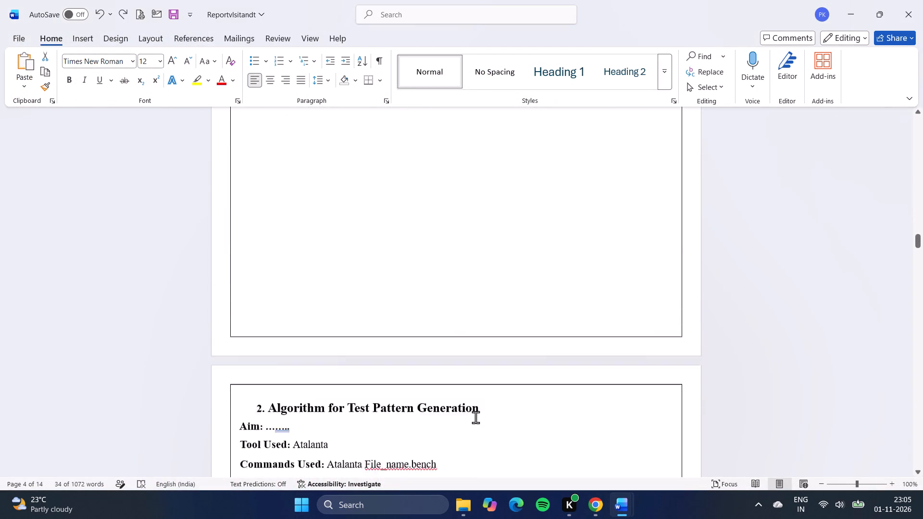
{"action": "scroll", "coordinate": [475, 417], "scroll_direction": "down", "scroll_amount": 1}
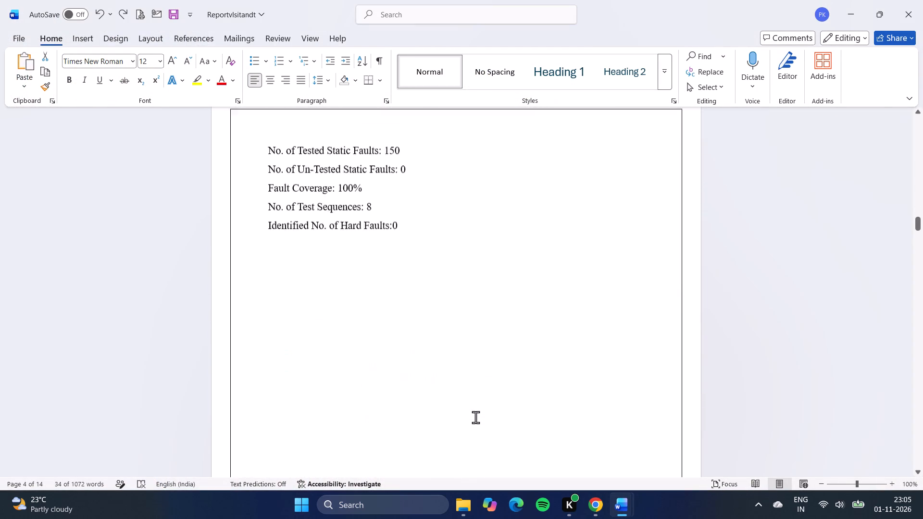
{"action": "scroll", "coordinate": [475, 417], "scroll_direction": "down", "scroll_amount": 1}
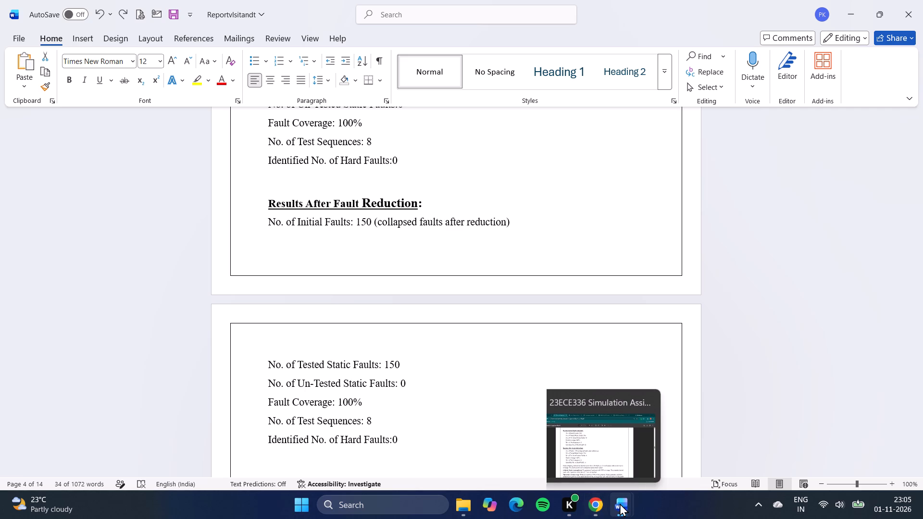
In Reportvlsitandt (1), delete the old 150-fault "Results before Fault reduction" and "Results After Fault Reduction" blocks, including their underlined headings.
{"action": "left_click", "coordinate": [681, 446]}
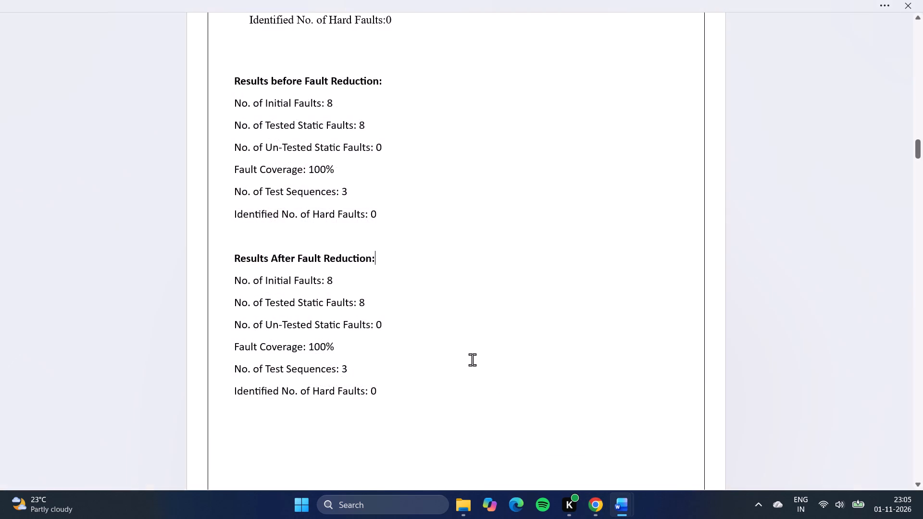
{"action": "scroll", "coordinate": [472, 359], "scroll_direction": "up", "scroll_amount": 1}
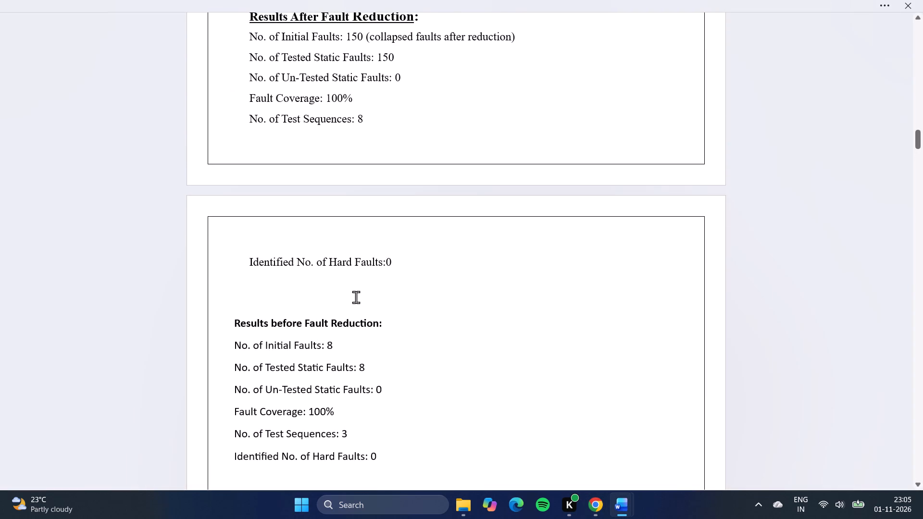
{"action": "left_click_drag", "start_coordinate": [394, 351], "coordinate": [239, 237]}
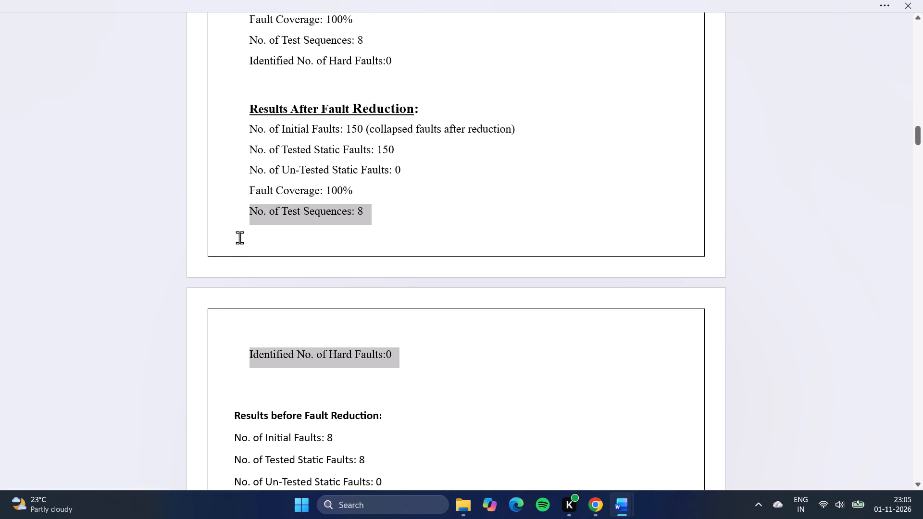
{"action": "left_click_drag", "start_coordinate": [239, 237], "coordinate": [248, 12]}
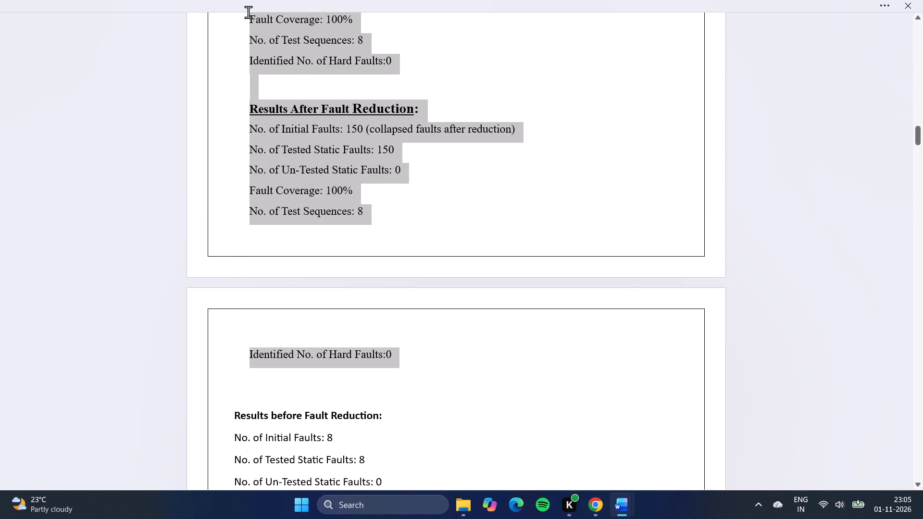
{"action": "left_click_drag", "start_coordinate": [248, 12], "coordinate": [238, 50]}
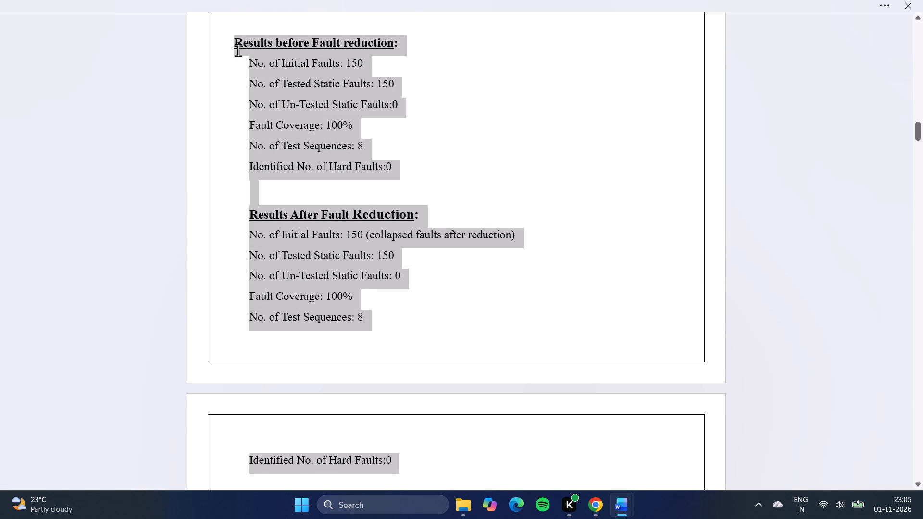
{"action": "left_click_drag", "start_coordinate": [238, 50], "coordinate": [237, 48]}
{"action": "key", "text": "BackSpace"}
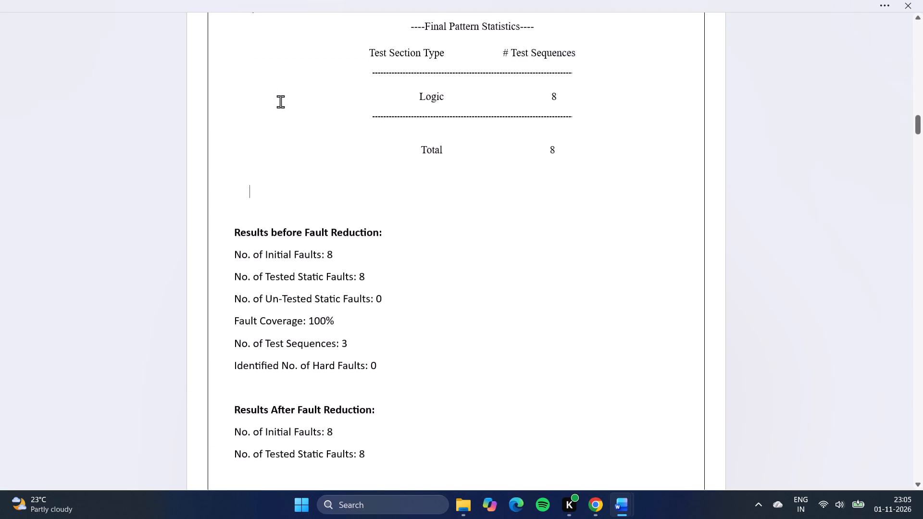
Examine the remaining fault results and the "Algorithm for Test Pattern Generation" section in Reportvlsitandt (1).
{"action": "scroll", "coordinate": [282, 305], "scroll_direction": "down", "scroll_amount": 1}
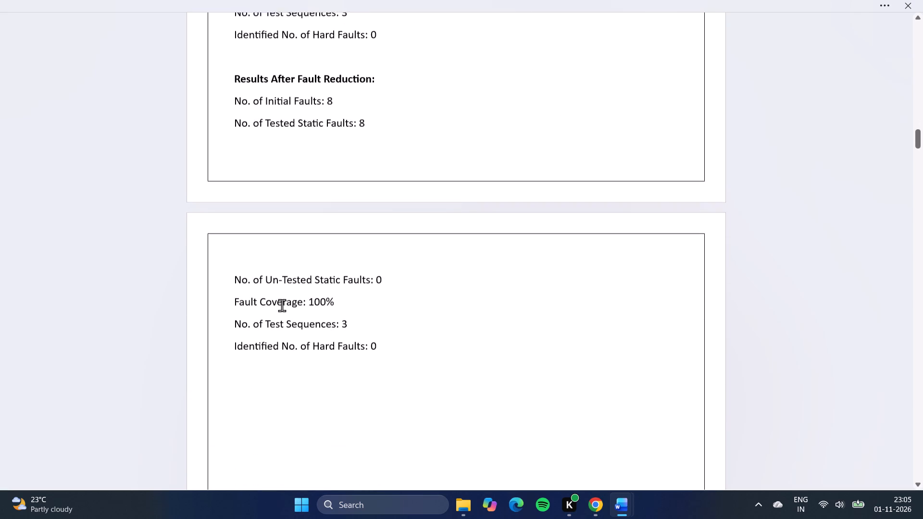
{"action": "scroll", "coordinate": [283, 306], "scroll_direction": "down", "scroll_amount": 1}
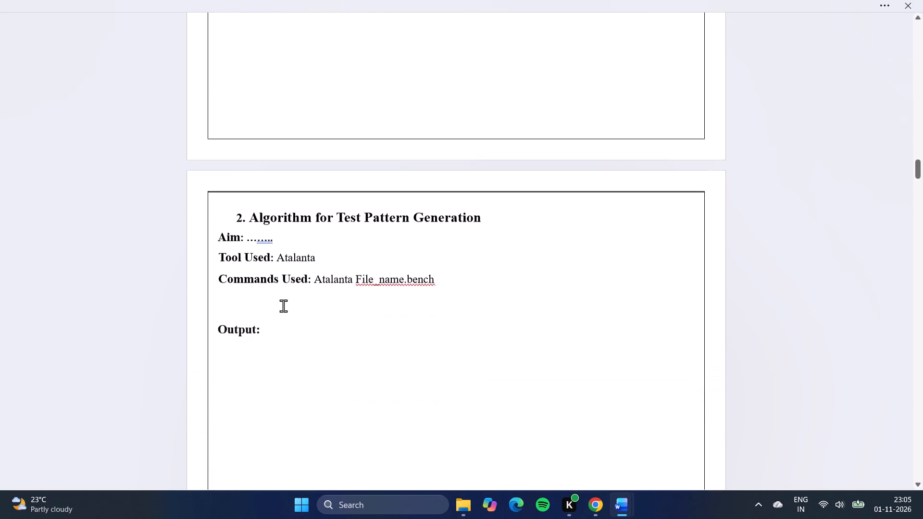
{"action": "scroll", "coordinate": [283, 306], "scroll_direction": "down", "scroll_amount": 1}
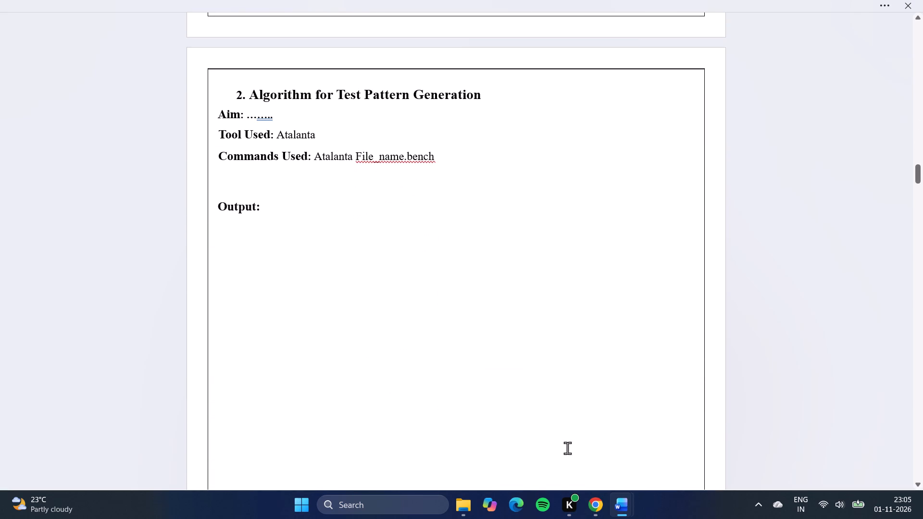
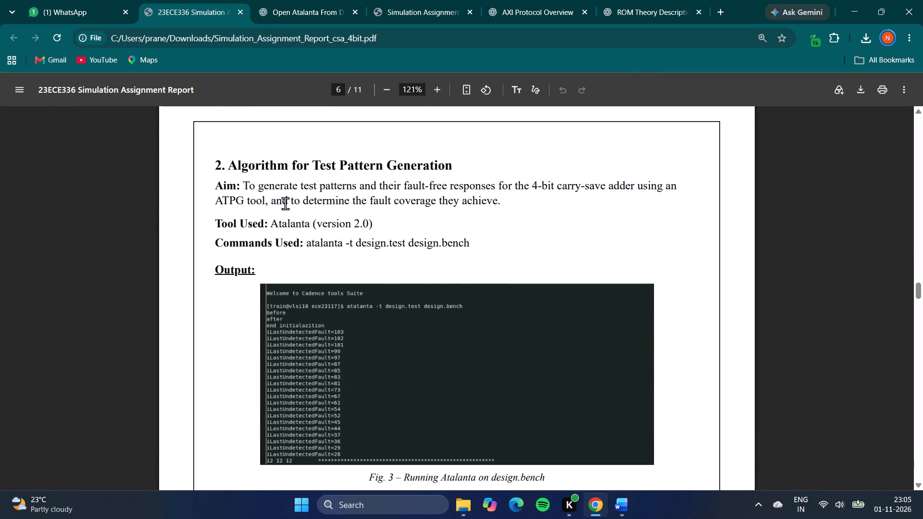
Replace the dotted section 2 Aim placeholder in Reportvlsitandt (1) with the section 2 Aim sentence copied from the carry-save adder PDF report.
{"action": "left_click_drag", "start_coordinate": [245, 187], "coordinate": [451, 218]}
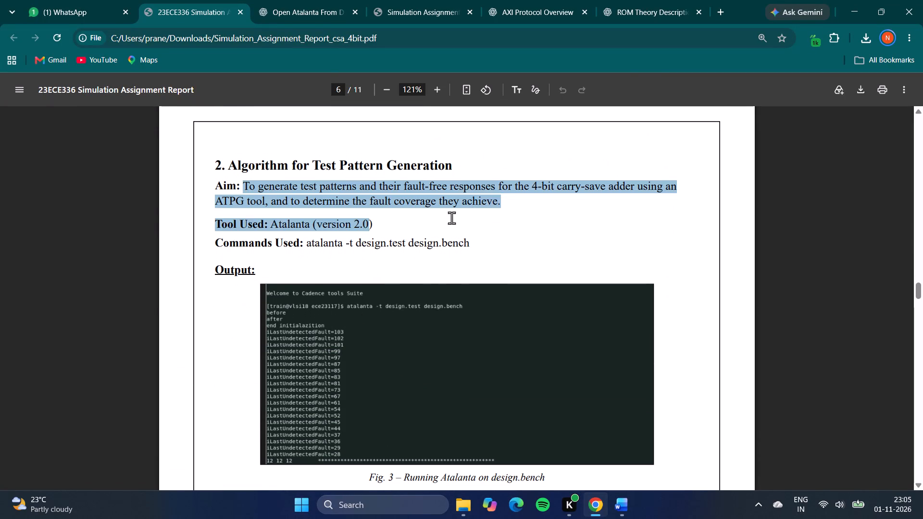
{"action": "left_click_drag", "start_coordinate": [451, 218], "coordinate": [515, 211]}
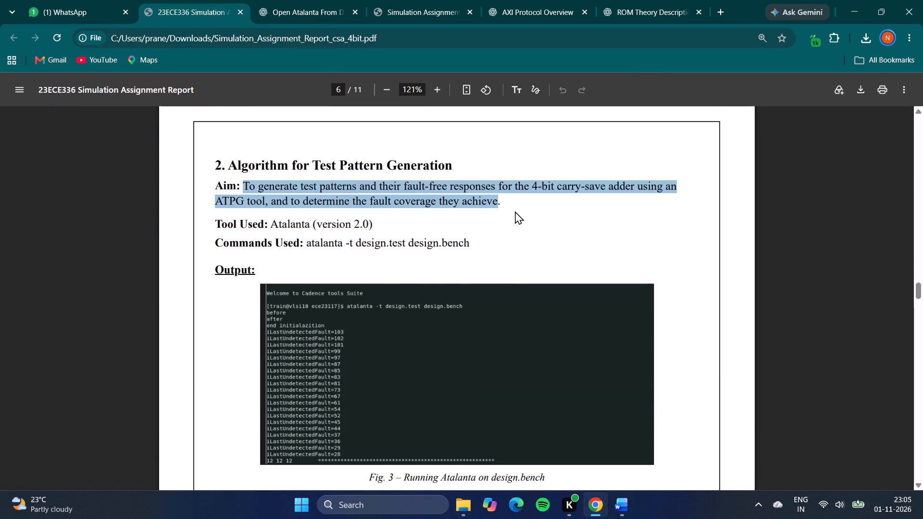
{"action": "key", "text": "ctrl+c"}
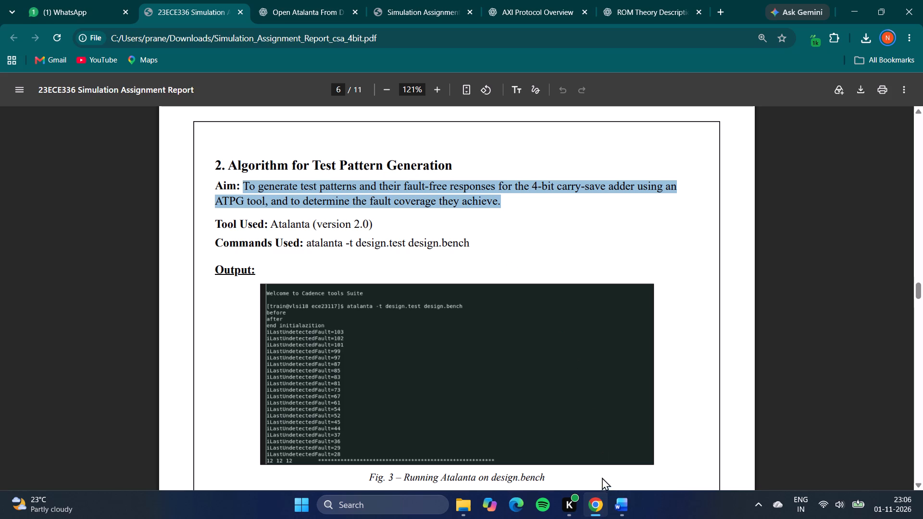
{"action": "left_click", "coordinate": [628, 445]}
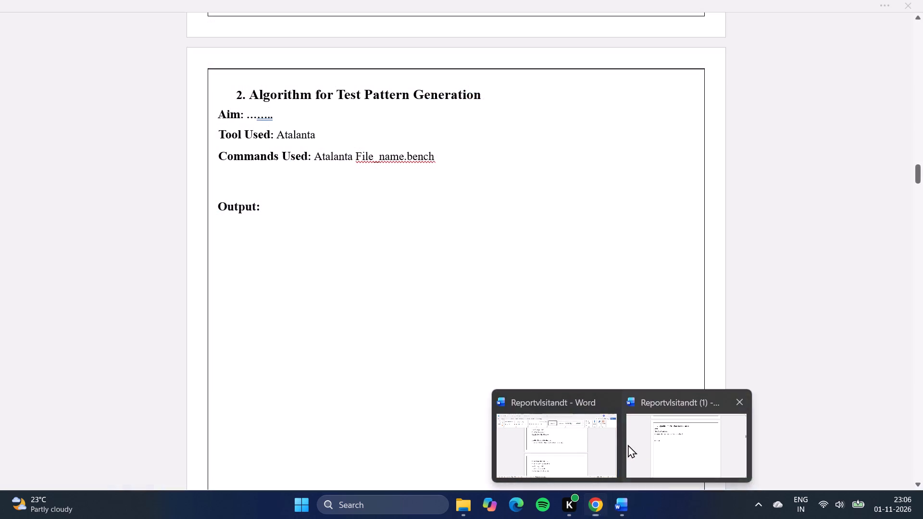
{"action": "left_click_drag", "start_coordinate": [290, 111], "coordinate": [254, 113]}
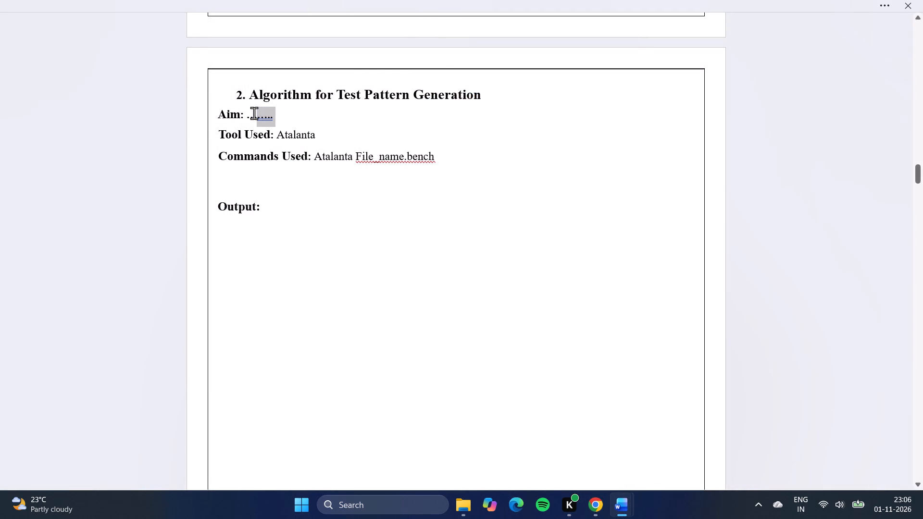
{"action": "left_click_drag", "start_coordinate": [254, 113], "coordinate": [247, 116]}
{"action": "key", "text": "BackSpace"}
{"action": "key", "text": "ctrl+v"}
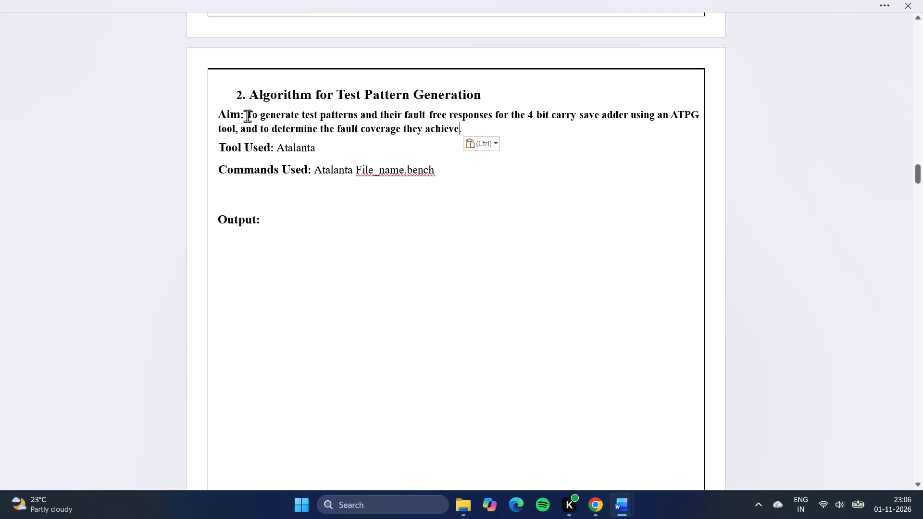
Remove the bold formatting from the pasted Aim sentence of the test pattern generation section.
{"action": "left_click_drag", "start_coordinate": [247, 111], "coordinate": [460, 137]}
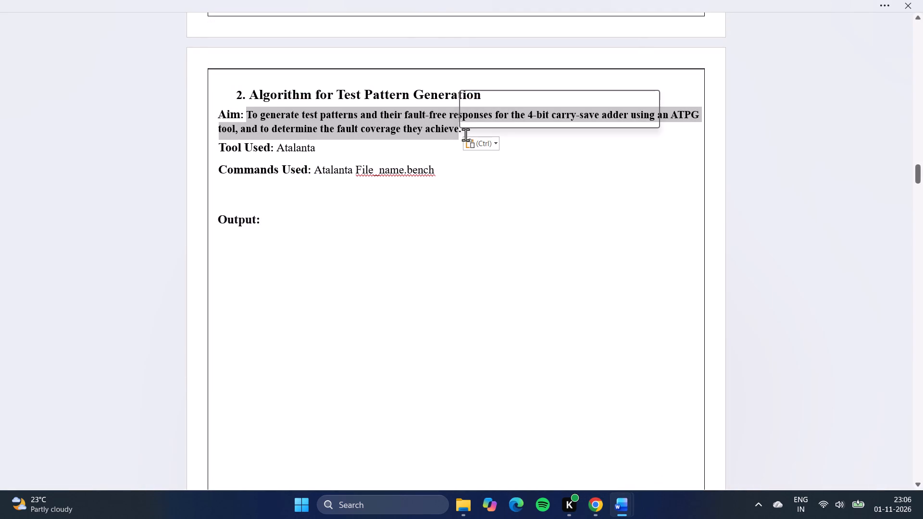
{"action": "left_click", "coordinate": [470, 125]}
{"action": "left_click", "coordinate": [468, 119]}
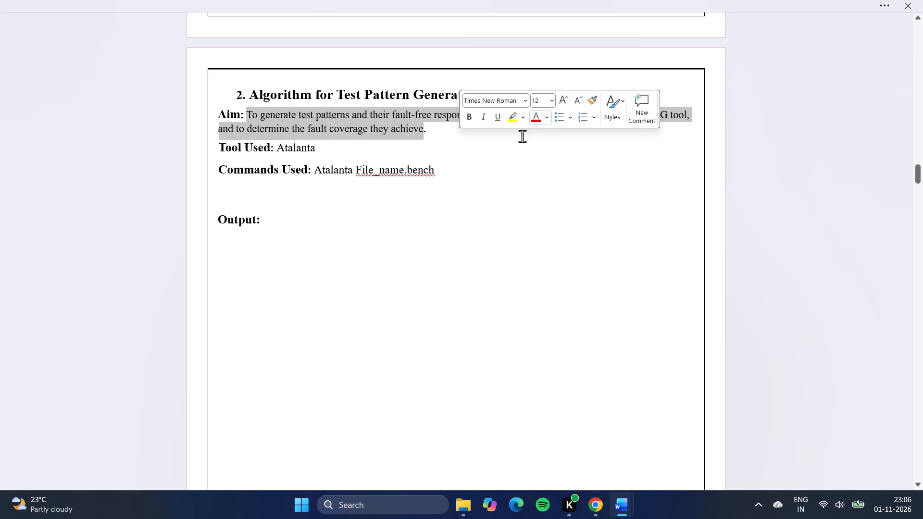
{"action": "left_click", "coordinate": [506, 155]}
Delete the phrase "4-bit carry-save adder" from the section 2 Aim sentence.
{"action": "left_click_drag", "start_coordinate": [508, 116], "coordinate": [547, 116]}
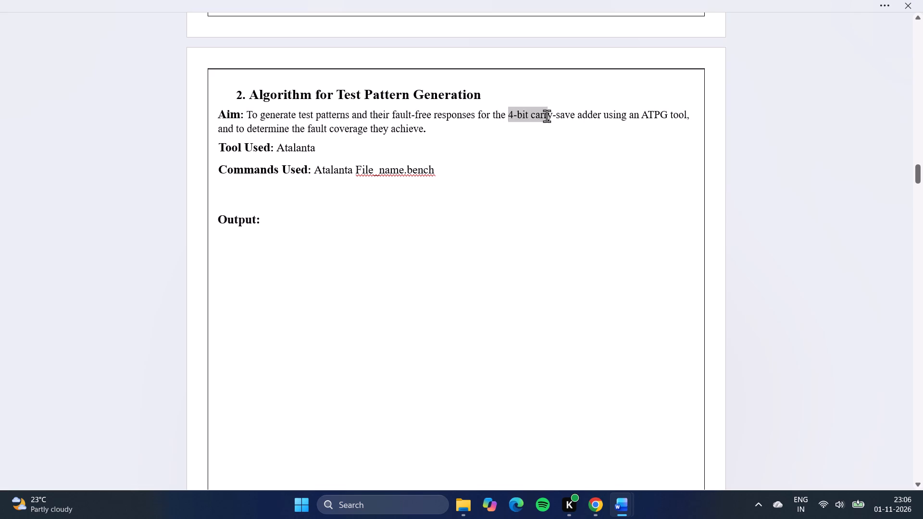
{"action": "left_click_drag", "start_coordinate": [547, 116], "coordinate": [670, 114]}
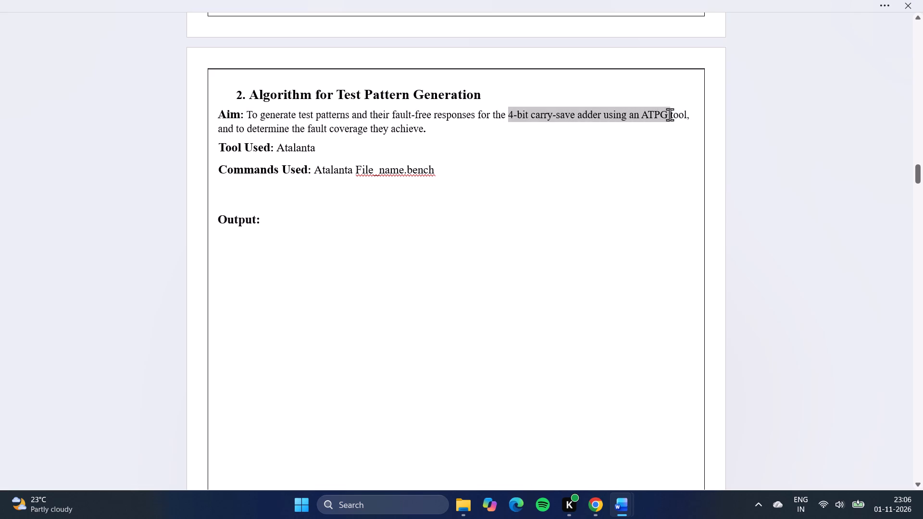
{"action": "left_click_drag", "start_coordinate": [670, 114], "coordinate": [688, 116]}
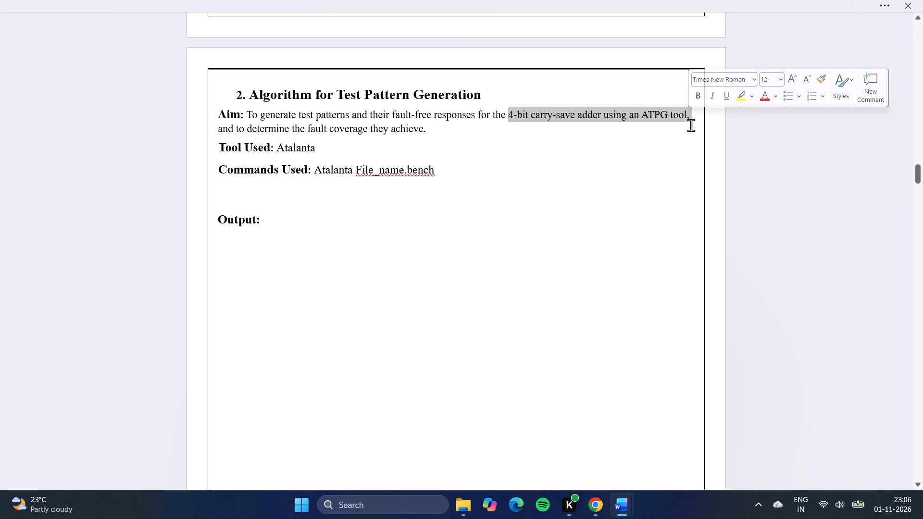
{"action": "left_click", "coordinate": [601, 115]}
{"action": "left_click_drag", "start_coordinate": [601, 115], "coordinate": [514, 106]}
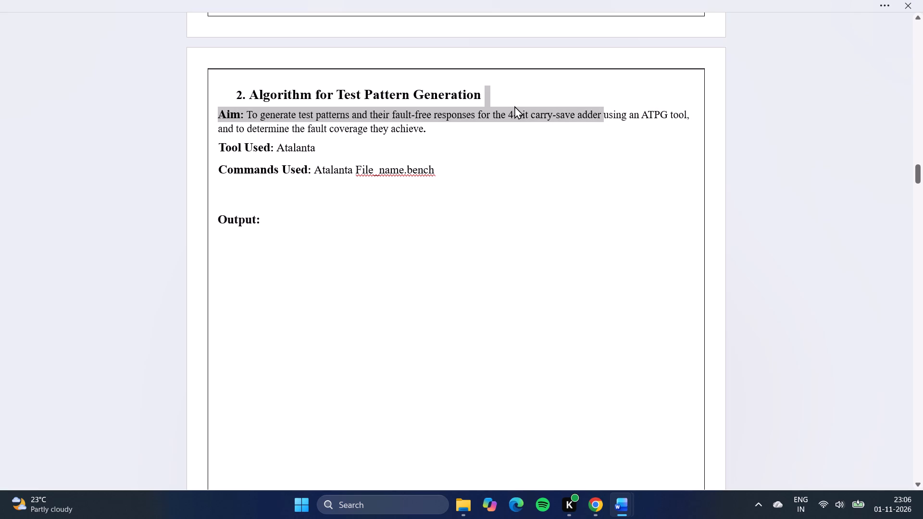
{"action": "left_click_drag", "start_coordinate": [514, 106], "coordinate": [507, 112]}
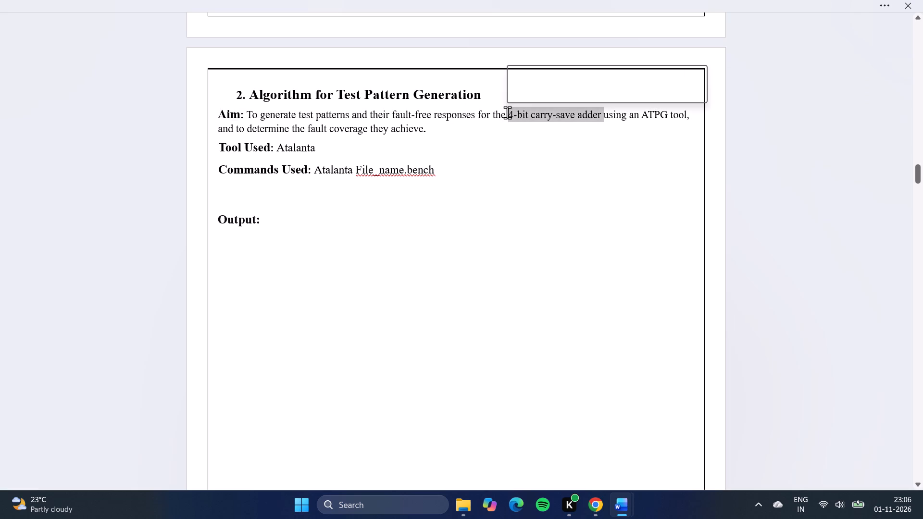
{"action": "key", "text": "BackSpace"}
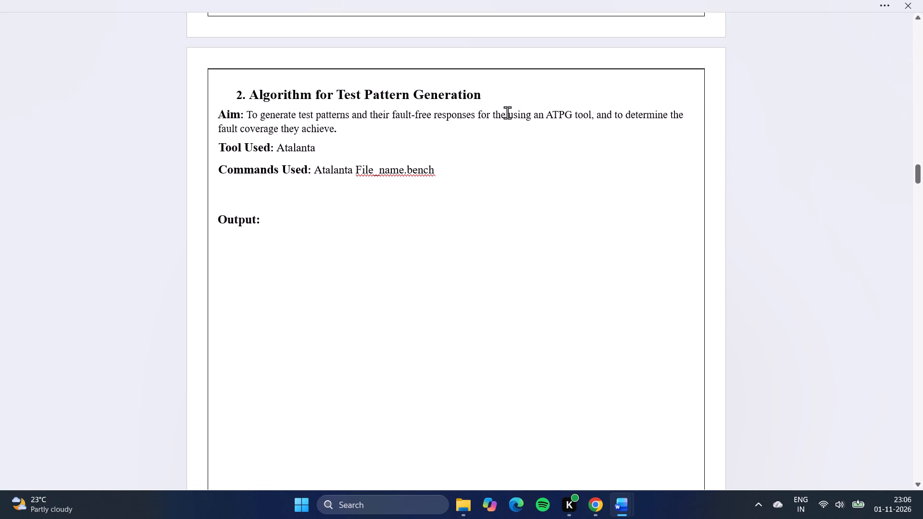
Look through the cover page, logic diagram, section 1 and code listings of Reportvlsitandt (1) for the circuit's description.
{"action": "scroll", "coordinate": [507, 112], "scroll_direction": "up", "scroll_amount": 3}
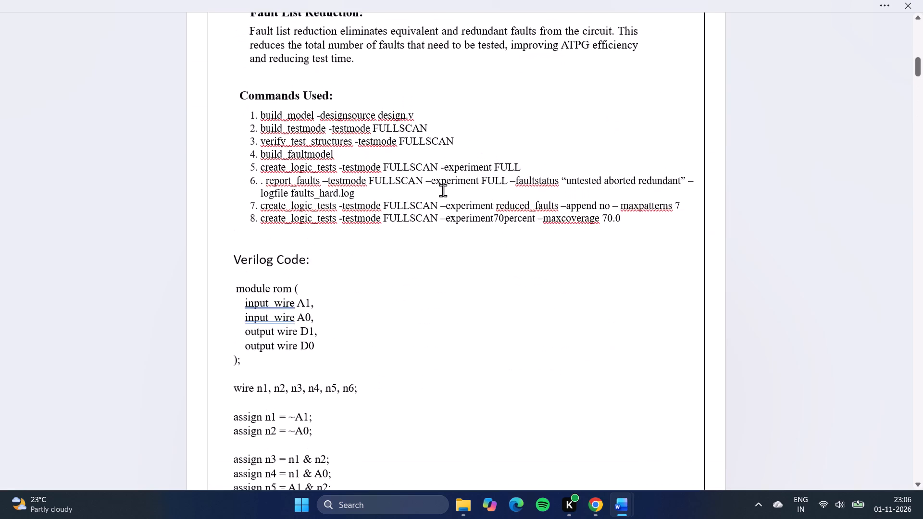
{"action": "scroll", "coordinate": [443, 190], "scroll_direction": "up", "scroll_amount": 1}
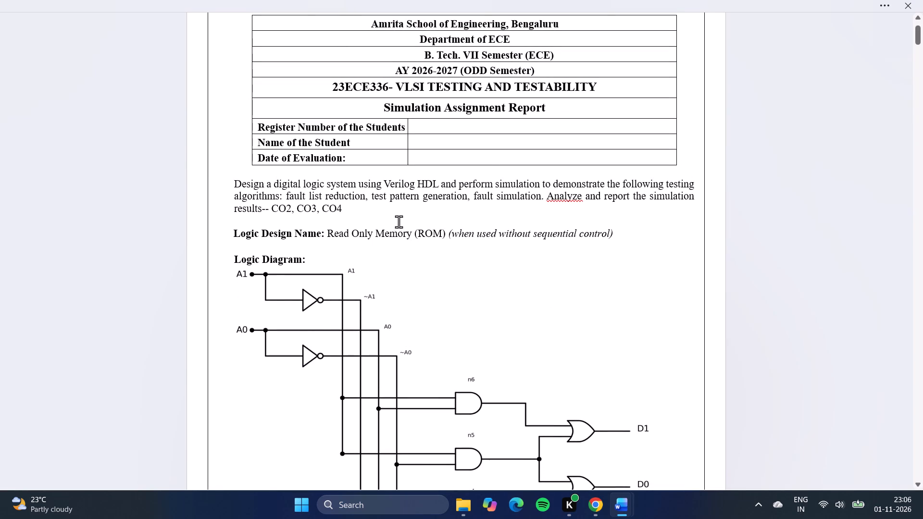
{"action": "scroll", "coordinate": [466, 267], "scroll_direction": "down", "scroll_amount": 1}
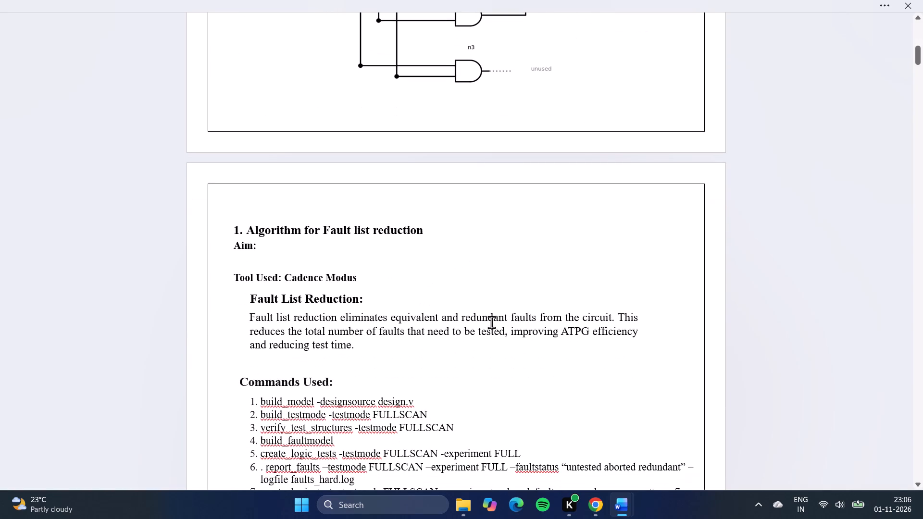
{"action": "scroll", "coordinate": [435, 359], "scroll_direction": "up", "scroll_amount": 1}
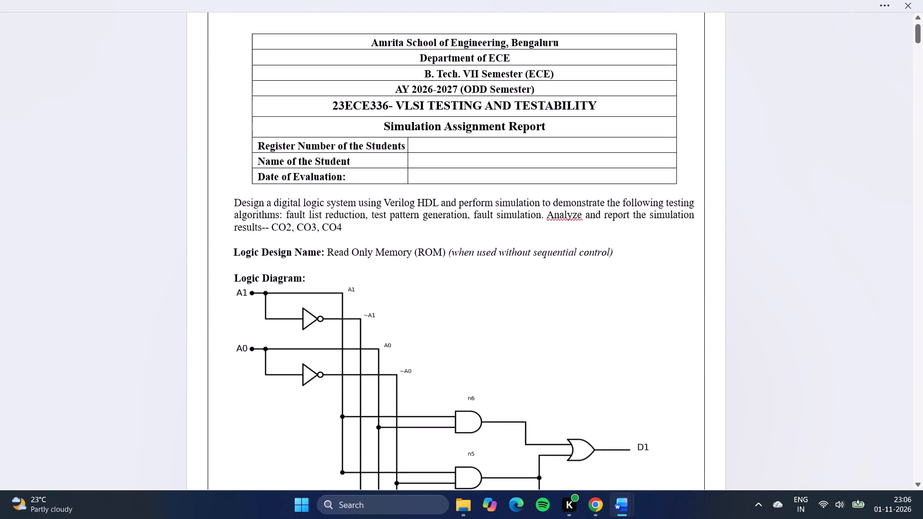
{"action": "scroll", "coordinate": [435, 359], "scroll_direction": "up", "scroll_amount": 1}
{"action": "scroll", "coordinate": [417, 271], "scroll_direction": "down", "scroll_amount": 1}
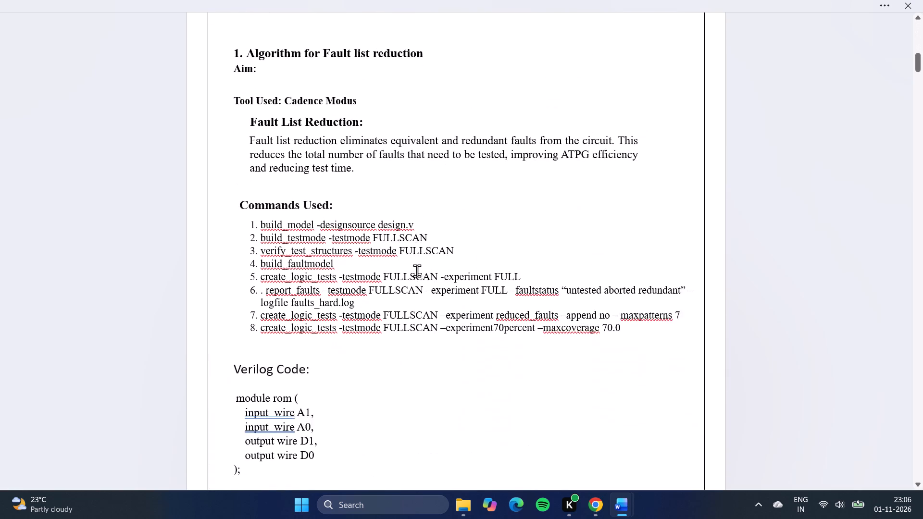
{"action": "scroll", "coordinate": [417, 271], "scroll_direction": "down", "scroll_amount": 1}
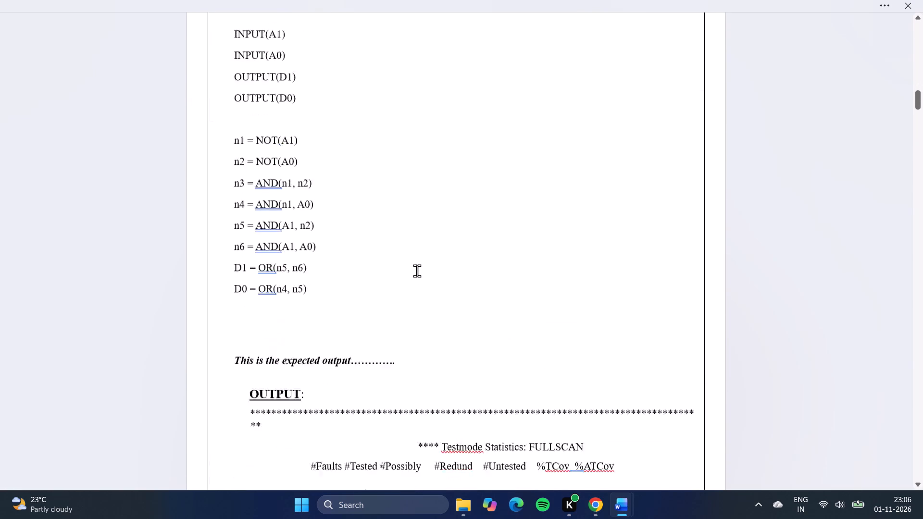
{"action": "scroll", "coordinate": [417, 271], "scroll_direction": "down", "scroll_amount": 2}
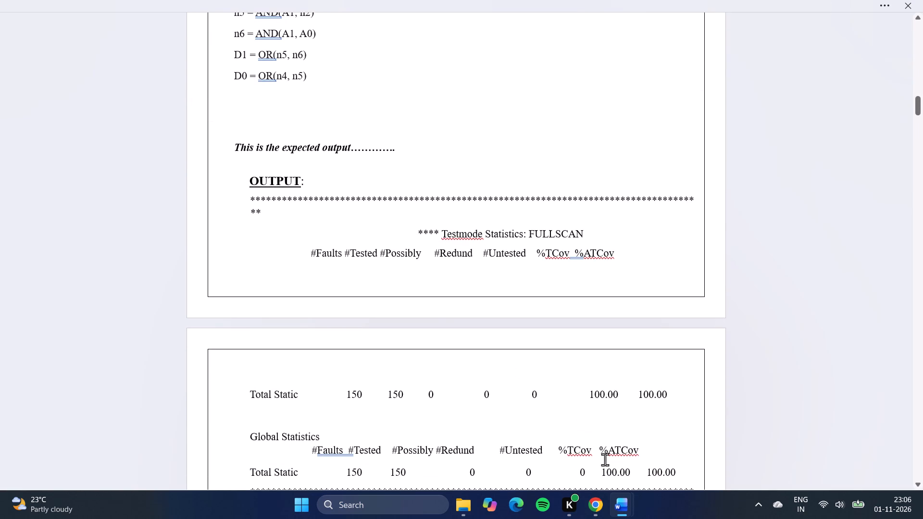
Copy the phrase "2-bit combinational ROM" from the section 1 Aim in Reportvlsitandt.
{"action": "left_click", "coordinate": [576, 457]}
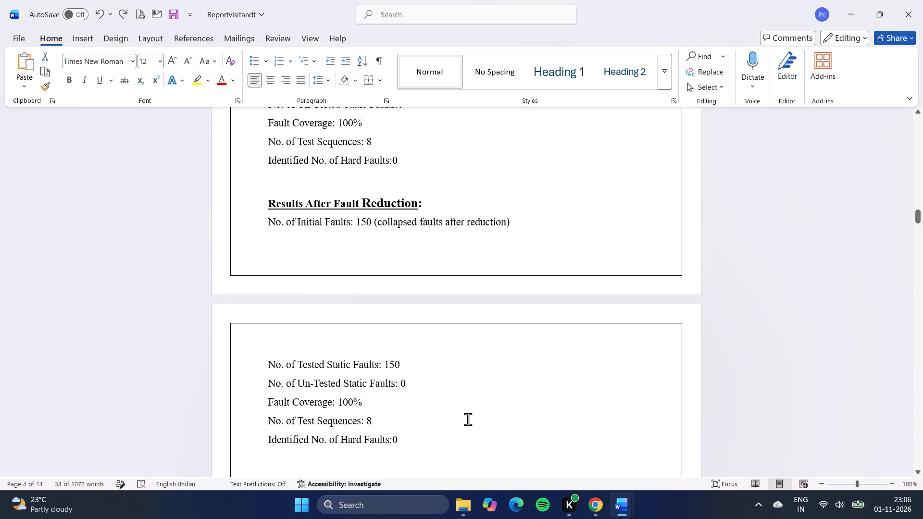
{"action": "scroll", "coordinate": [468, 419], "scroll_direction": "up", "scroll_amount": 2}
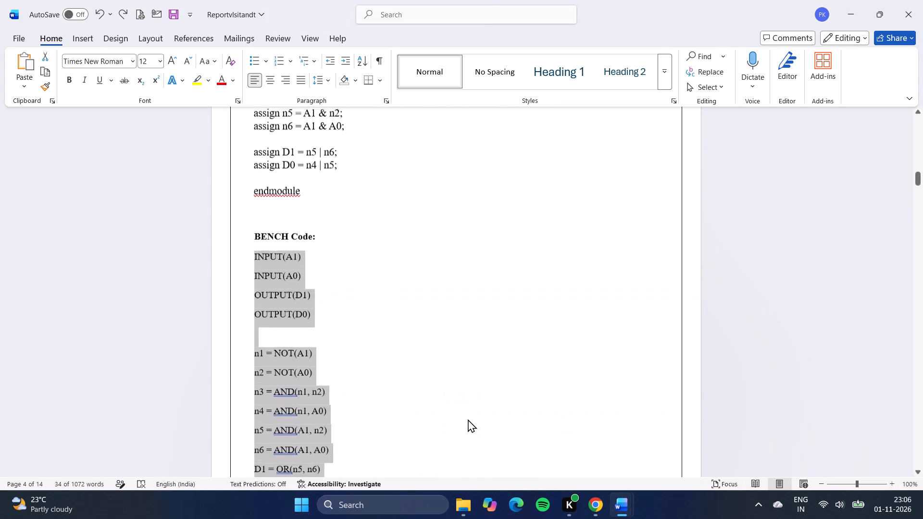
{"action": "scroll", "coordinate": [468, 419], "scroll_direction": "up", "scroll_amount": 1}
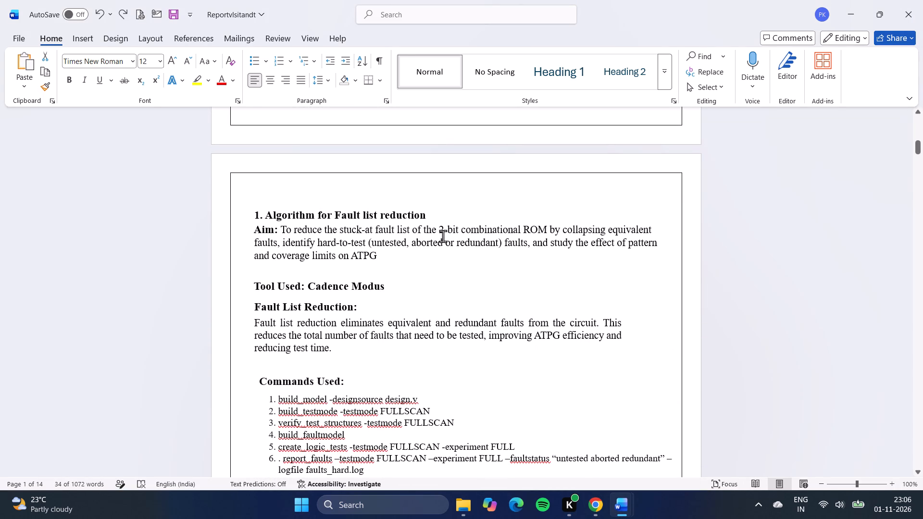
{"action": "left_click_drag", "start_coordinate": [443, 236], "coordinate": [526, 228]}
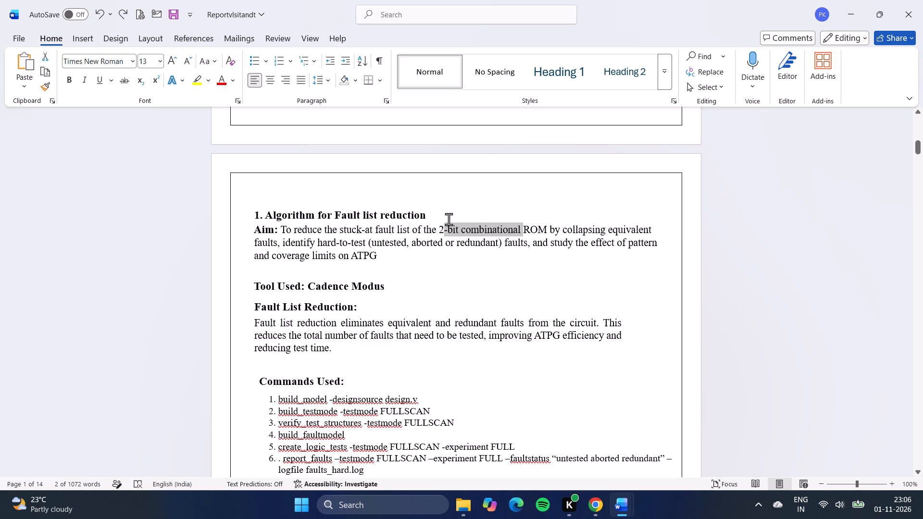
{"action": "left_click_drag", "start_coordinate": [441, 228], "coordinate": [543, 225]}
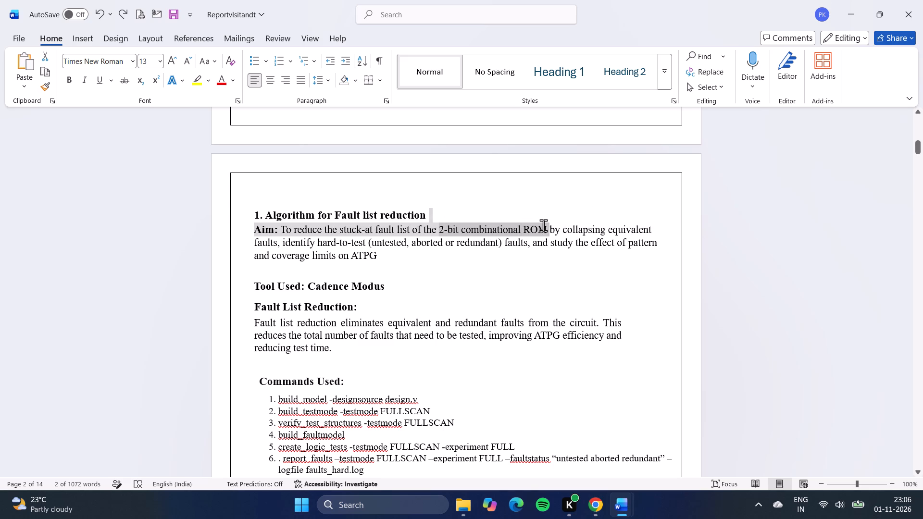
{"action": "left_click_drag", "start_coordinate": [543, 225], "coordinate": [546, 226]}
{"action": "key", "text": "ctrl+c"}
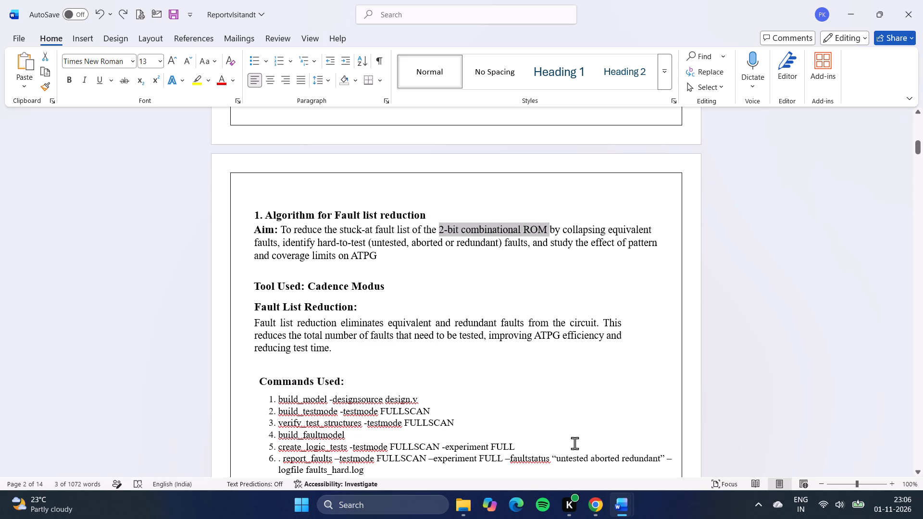
Fill the empty section 1 Aim in Reportvlsitandt (1) with the full fault list reduction Aim text copied from Reportvlsitandt.
{"action": "left_click", "coordinate": [646, 463]}
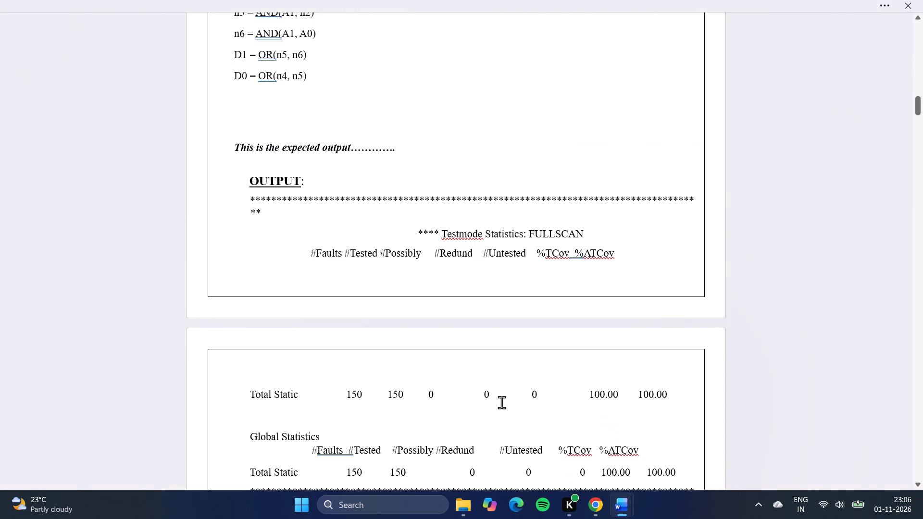
{"action": "scroll", "coordinate": [501, 402], "scroll_direction": "up", "scroll_amount": 1}
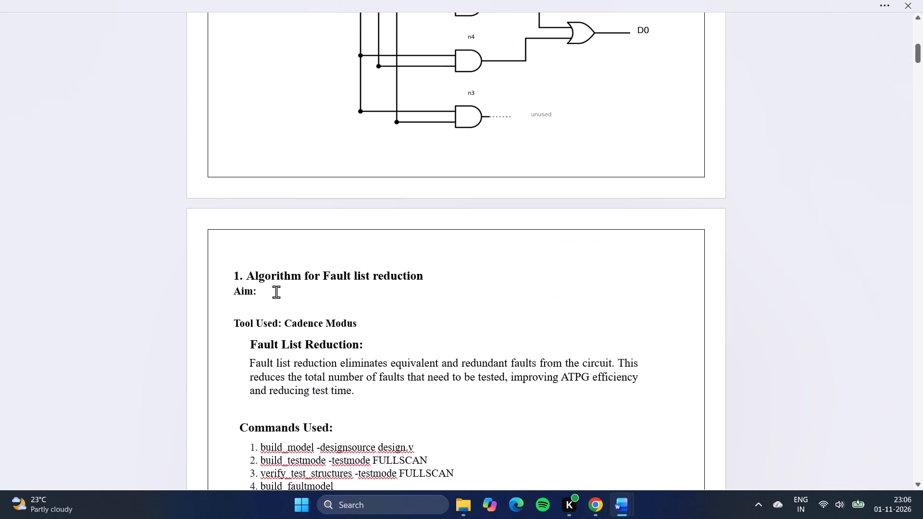
{"action": "left_click", "coordinate": [276, 292]}
{"action": "left_click", "coordinate": [588, 511]}
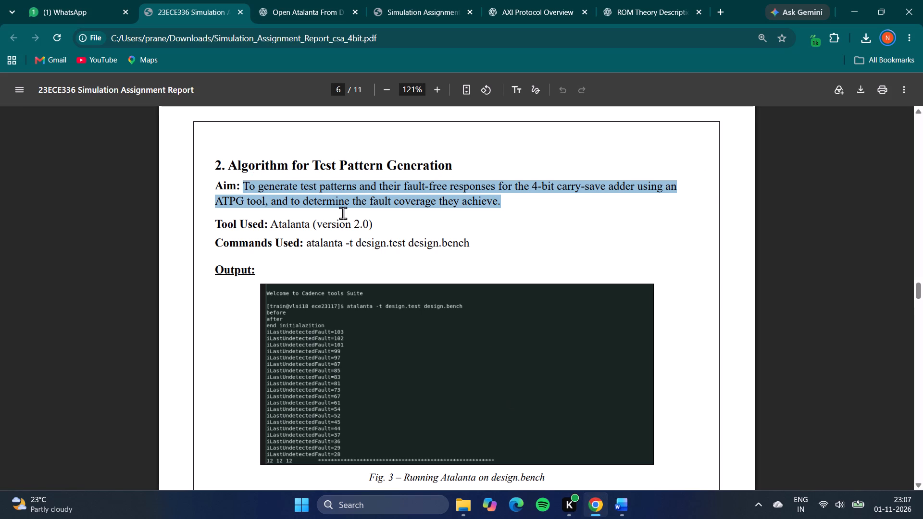
{"action": "scroll", "coordinate": [343, 213], "scroll_direction": "up", "scroll_amount": 1}
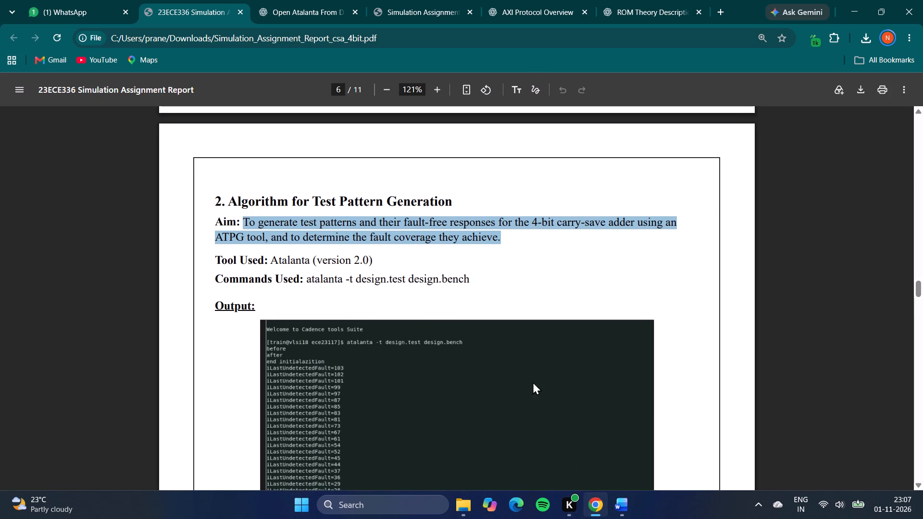
{"action": "left_click", "coordinate": [569, 455]}
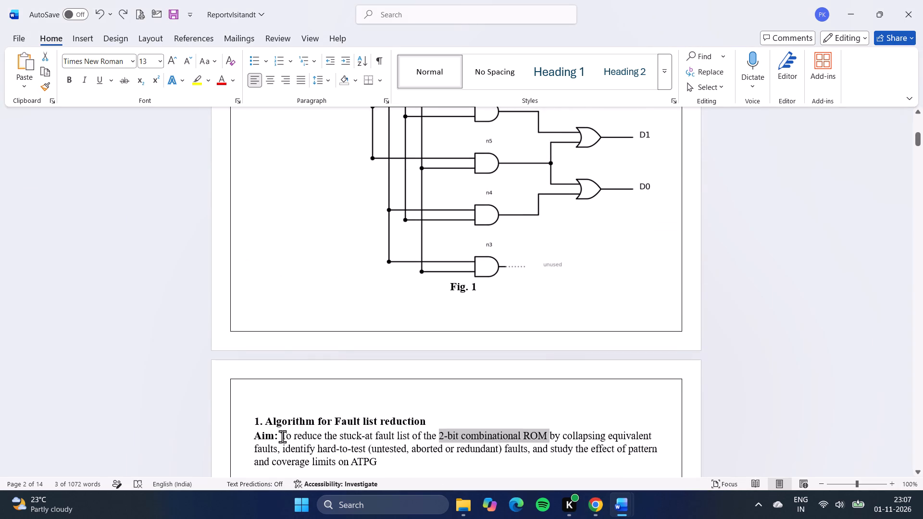
{"action": "left_click_drag", "start_coordinate": [282, 436], "coordinate": [383, 464]}
{"action": "key", "text": "ctrl+c"}
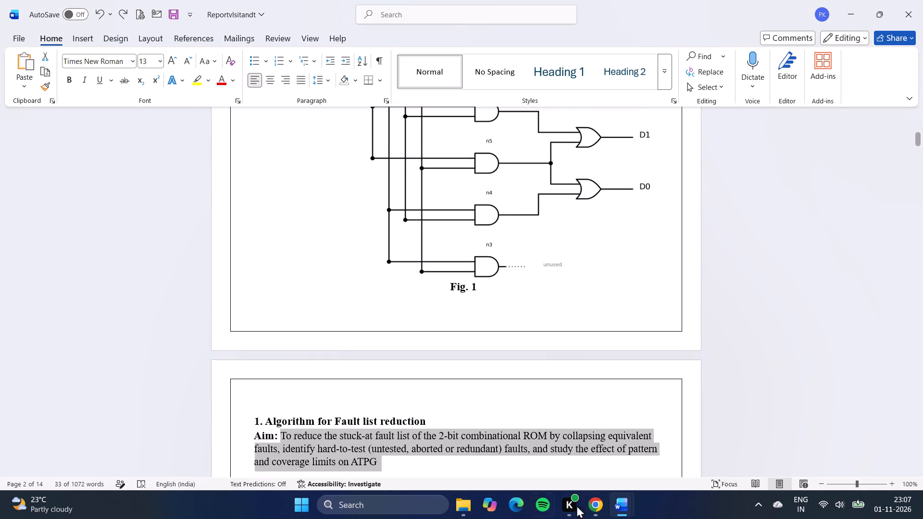
{"action": "left_click", "coordinate": [667, 445]}
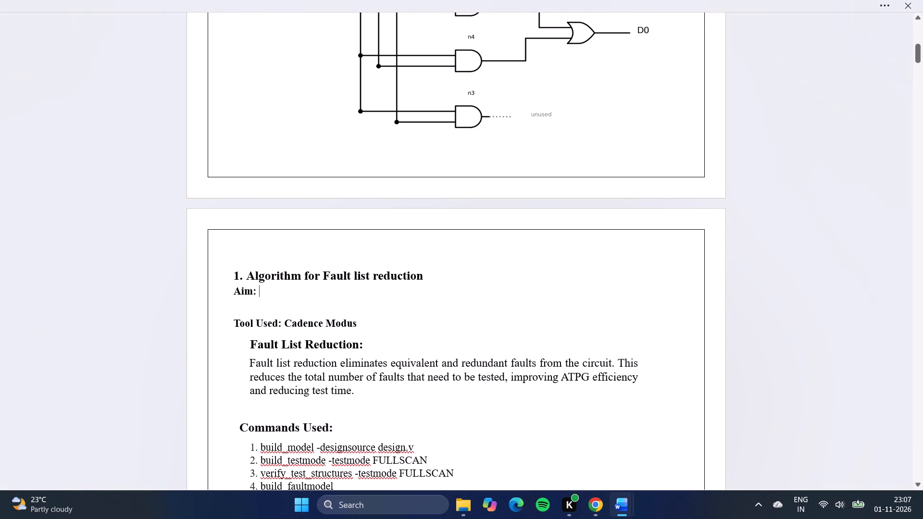
{"action": "key", "text": "ctrl+v"}
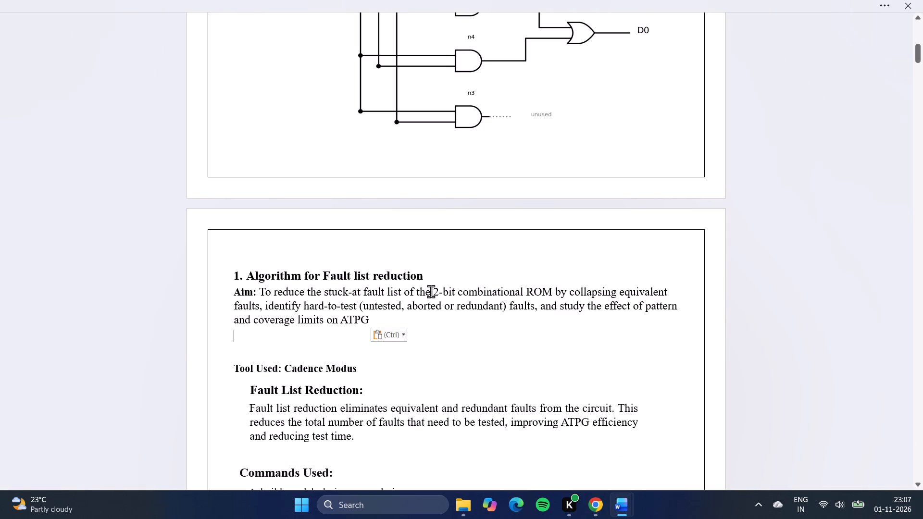
Copy "2-bit combinational ROM" from the section 1 Aim and insert it after "fault-free responses for the" in the section 2 Aim.
{"action": "left_click_drag", "start_coordinate": [431, 291], "coordinate": [507, 296]}
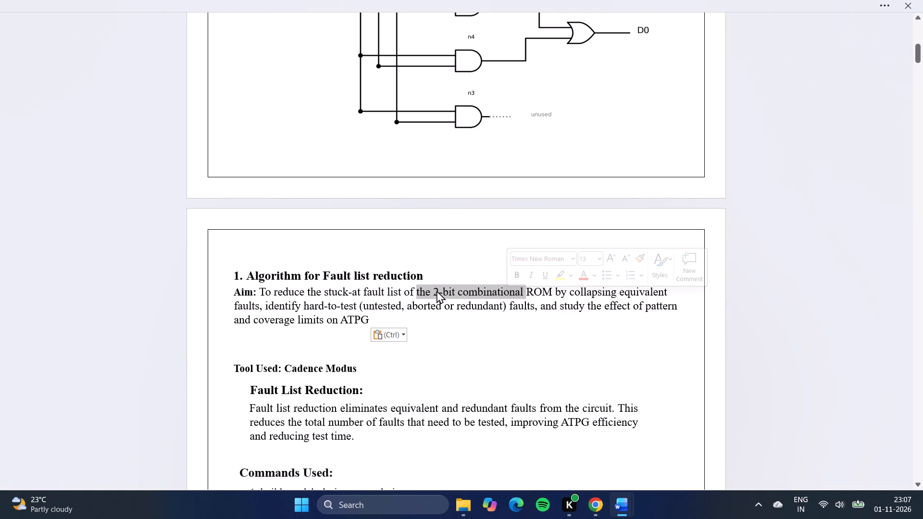
{"action": "double_click", "coordinate": [437, 290]}
{"action": "left_click", "coordinate": [436, 291]}
{"action": "left_click_drag", "start_coordinate": [436, 291], "coordinate": [552, 290]}
{"action": "key", "text": "ctrl+c"}
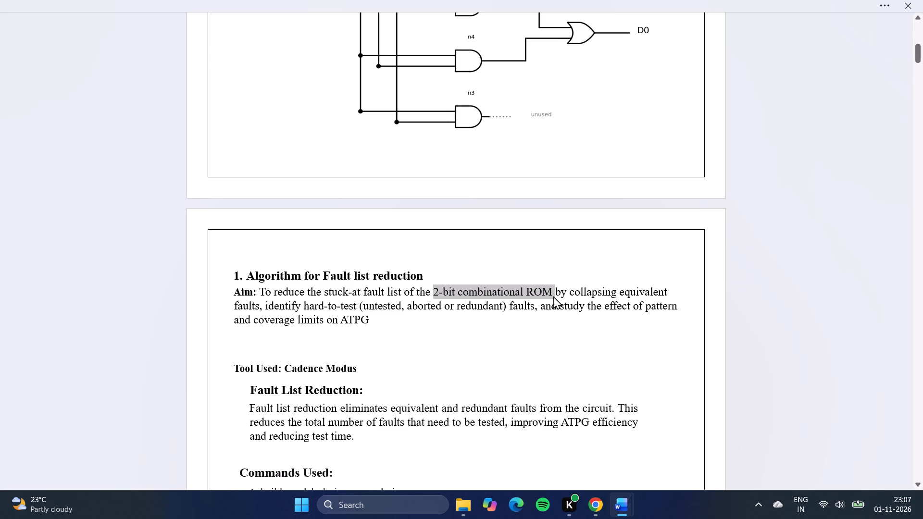
{"action": "scroll", "coordinate": [550, 321], "scroll_direction": "down", "scroll_amount": 1}
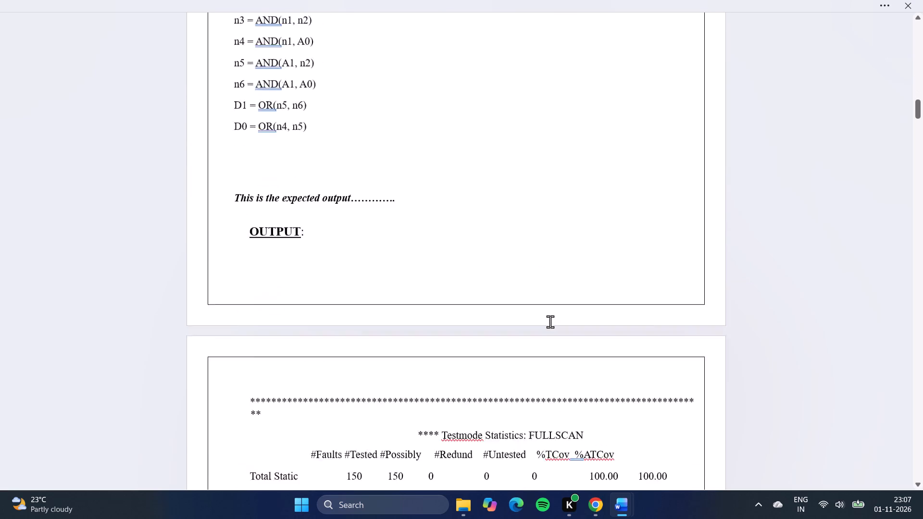
{"action": "scroll", "coordinate": [550, 321], "scroll_direction": "down", "scroll_amount": 1}
{"action": "scroll", "coordinate": [445, 334], "scroll_direction": "down", "scroll_amount": 1}
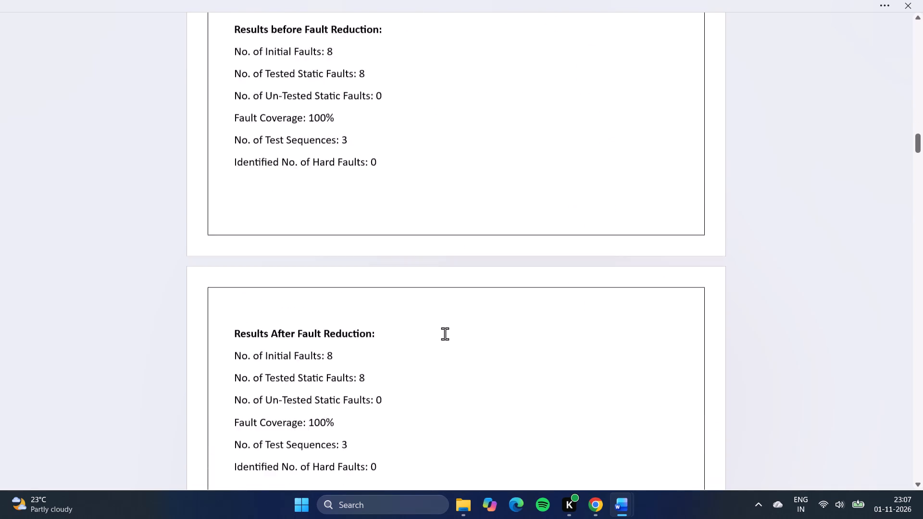
{"action": "scroll", "coordinate": [445, 334], "scroll_direction": "down", "scroll_amount": 1}
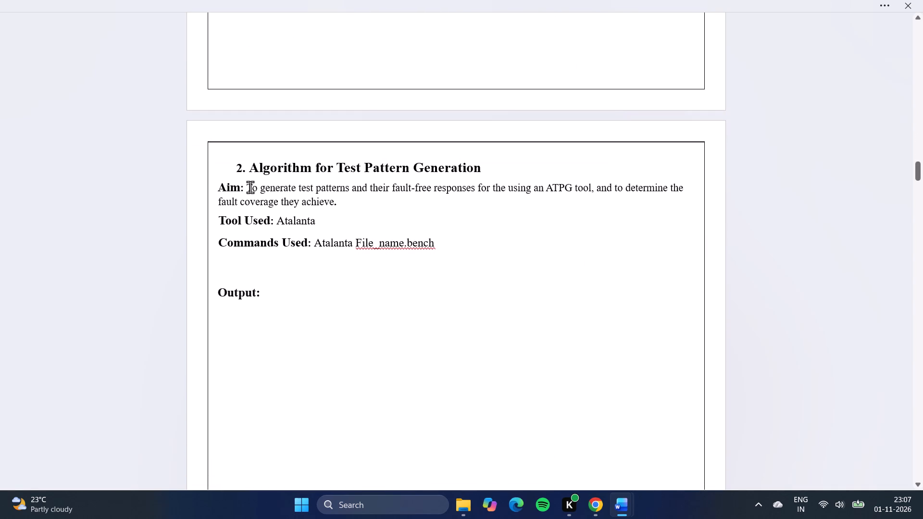
{"action": "left_click", "coordinate": [506, 187]}
{"action": "key", "text": "space"}
{"action": "key", "text": "ctrl+v"}
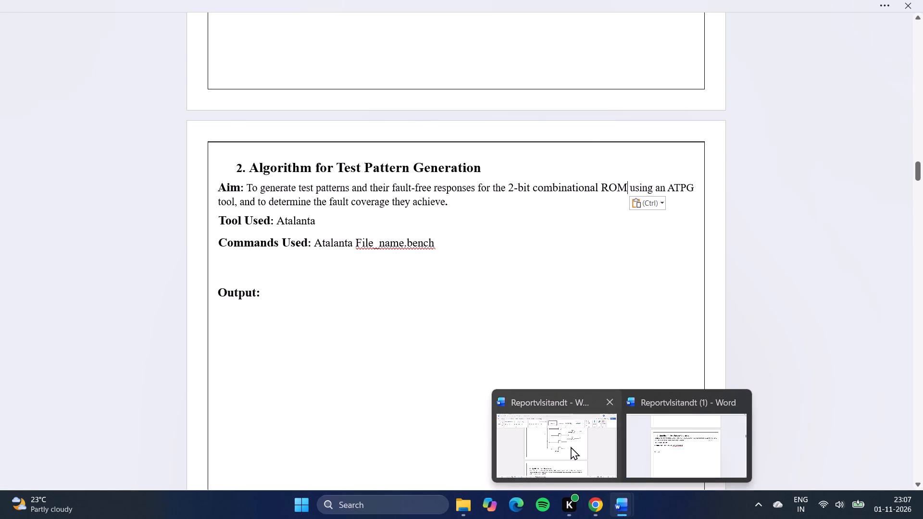
Switch to the Reportvlsitandt document and check its section 2, Algorithm for Test Pattern Generation.
{"action": "left_click", "coordinate": [571, 446]}
{"action": "scroll", "coordinate": [484, 414], "scroll_direction": "down", "scroll_amount": 1}
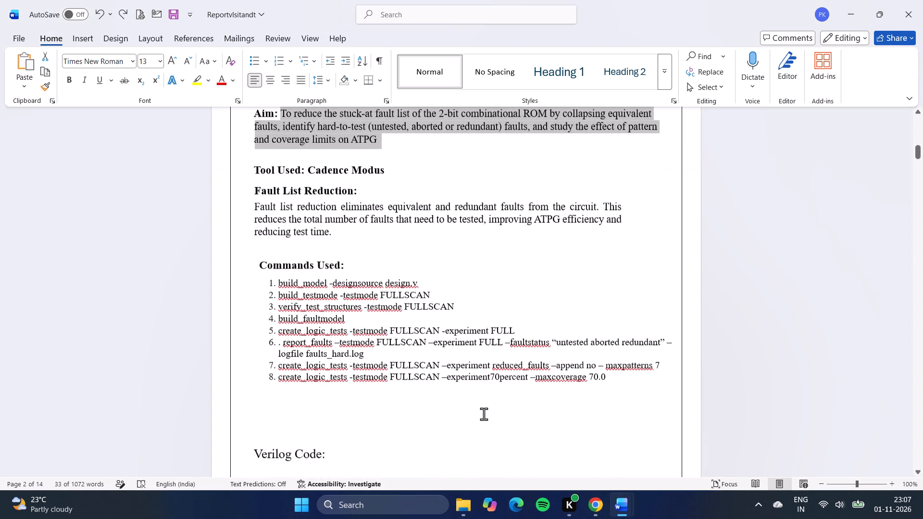
{"action": "scroll", "coordinate": [484, 399], "scroll_direction": "down", "scroll_amount": 1}
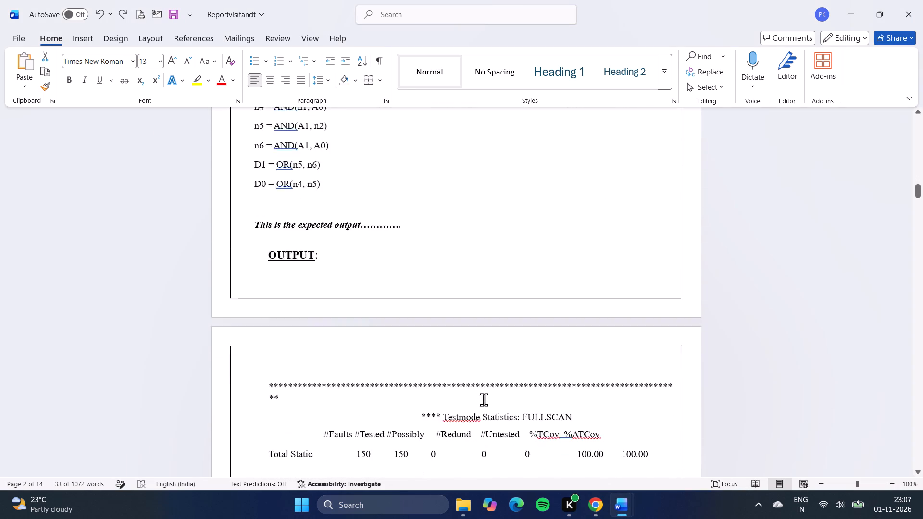
{"action": "scroll", "coordinate": [484, 399], "scroll_direction": "down", "scroll_amount": 1}
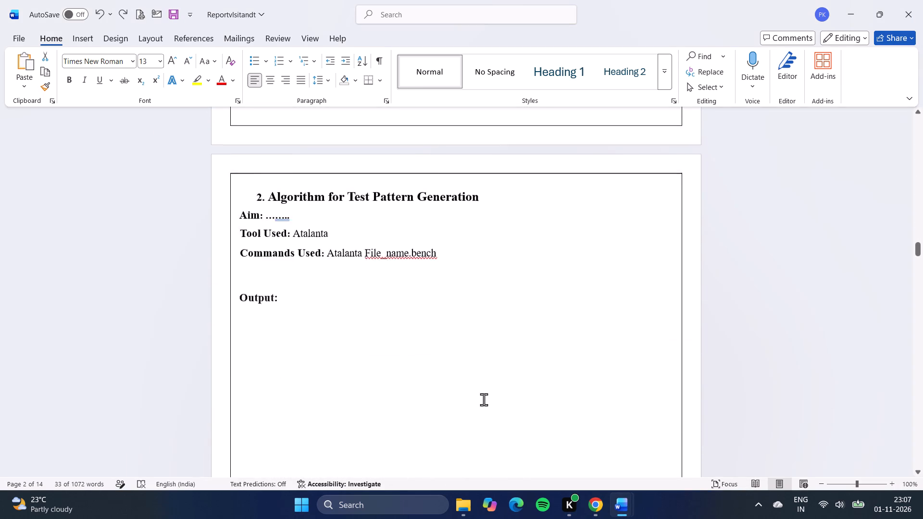
{"action": "scroll", "coordinate": [484, 399], "scroll_direction": "down", "scroll_amount": 1}
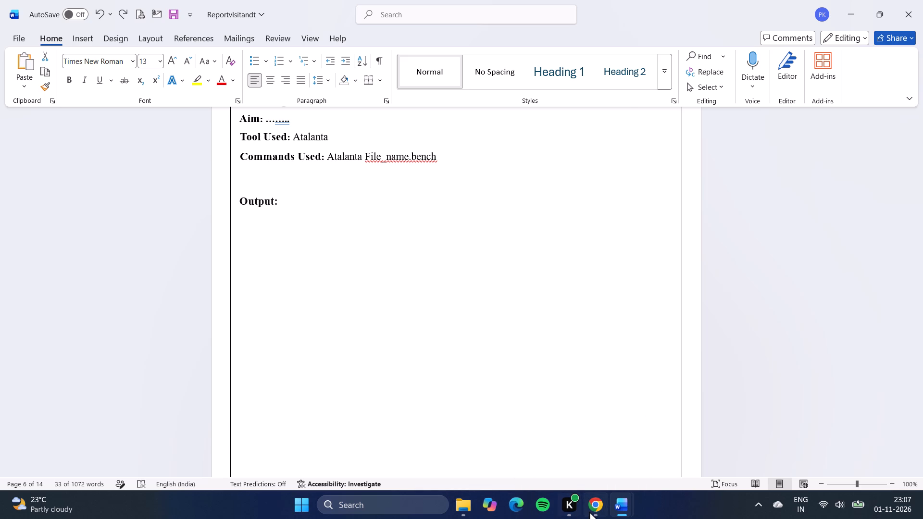
{"action": "left_click", "coordinate": [580, 467]}
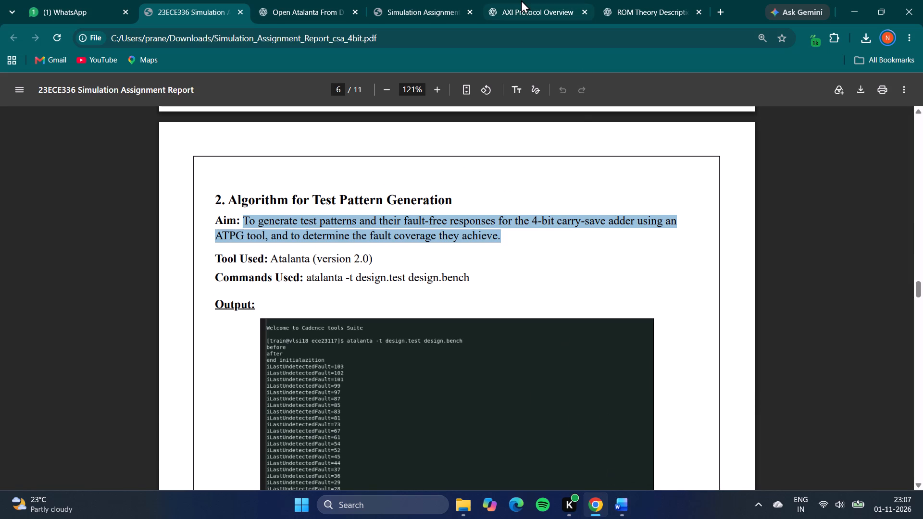
{"action": "left_click", "coordinate": [437, 0]}
{"action": "left_click", "coordinate": [266, 0]}
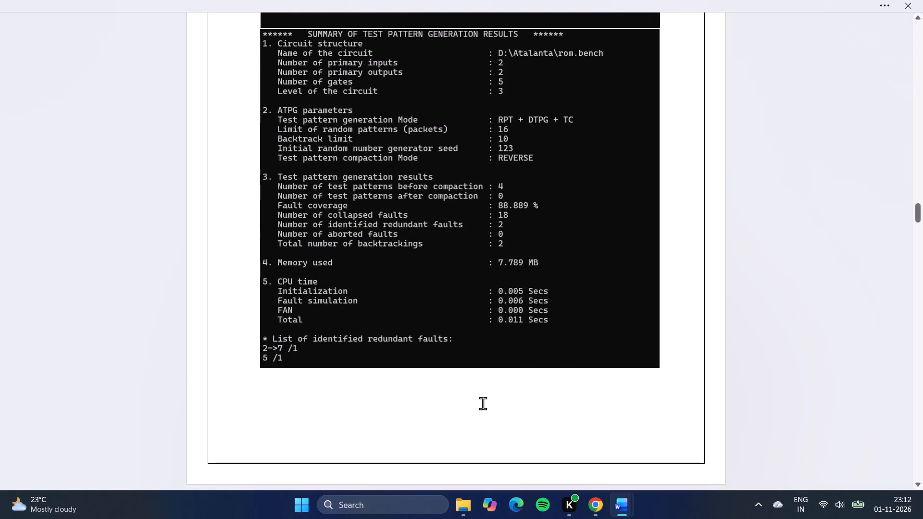
{"action": "scroll", "coordinate": [483, 403], "scroll_direction": "down", "scroll_amount": 1}
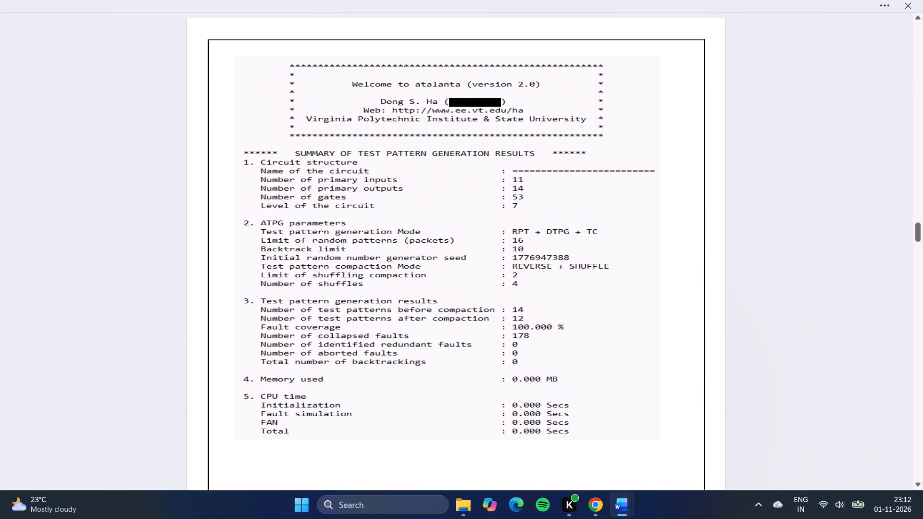
{"action": "scroll", "coordinate": [550, 399], "scroll_direction": "up", "scroll_amount": 1}
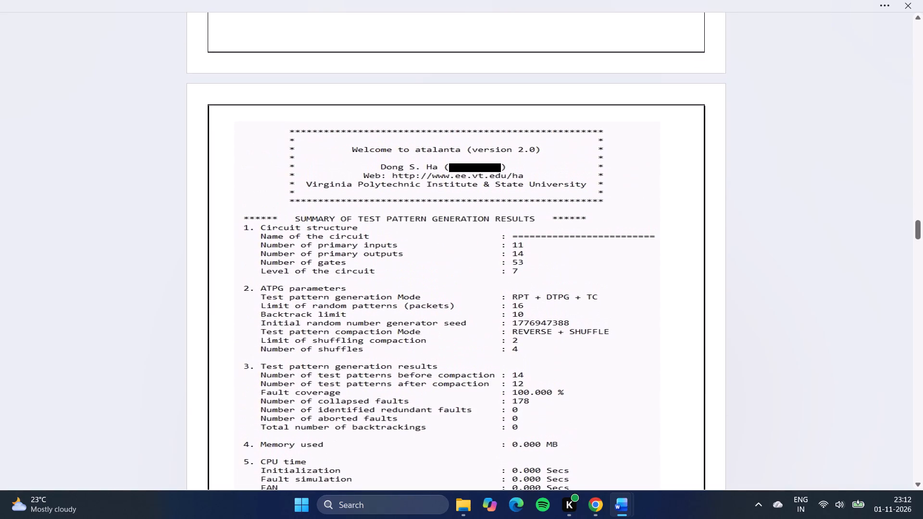
{"action": "scroll", "coordinate": [550, 399], "scroll_direction": "up", "scroll_amount": 1}
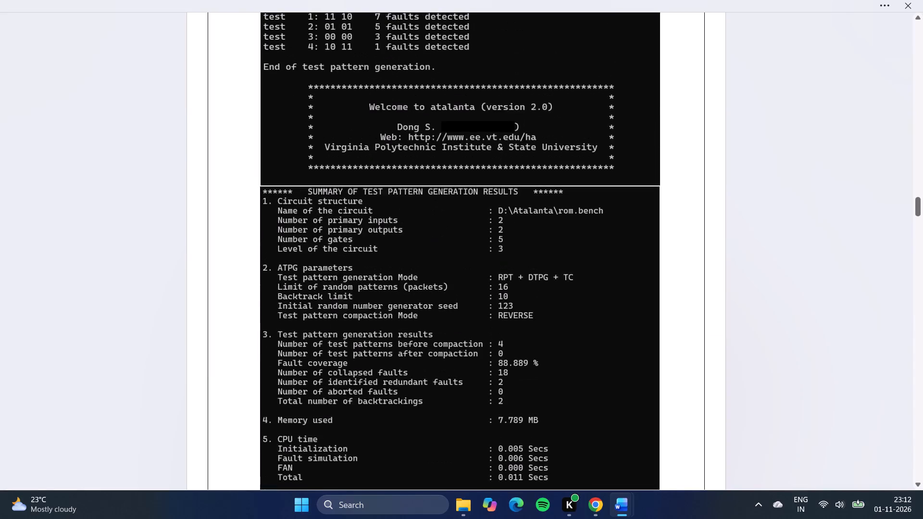
{"action": "scroll", "coordinate": [550, 399], "scroll_direction": "up", "scroll_amount": 1}
Reopen the closed Simulation Assignment Report Format PDF in Chrome and review its section 2 Atalanta output layout.
{"action": "left_click", "coordinate": [603, 504]}
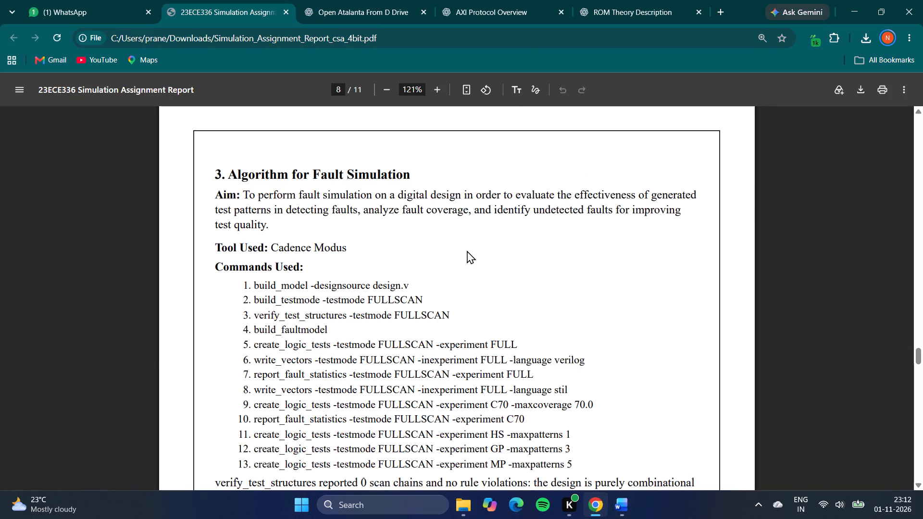
{"action": "key", "text": "ctrl+shift+t"}
{"action": "scroll", "coordinate": [422, 369], "scroll_direction": "down", "scroll_amount": 4}
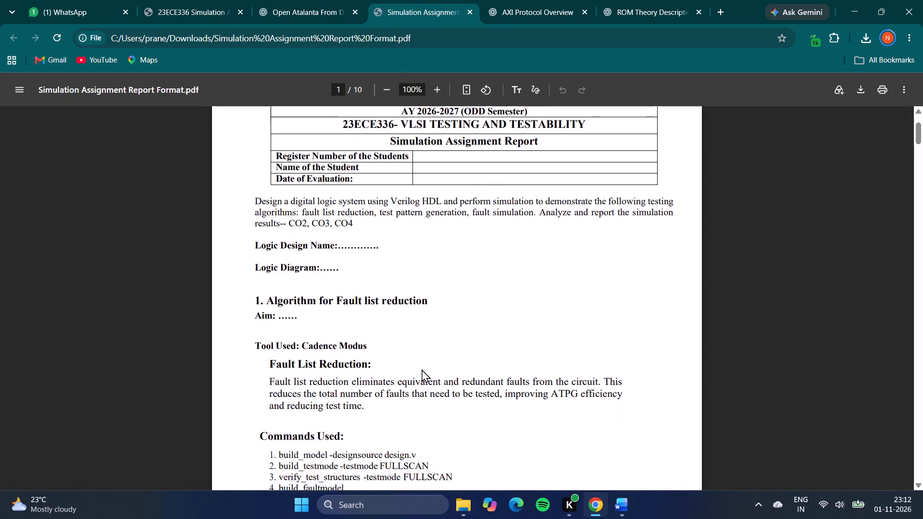
{"action": "scroll", "coordinate": [422, 369], "scroll_direction": "down", "scroll_amount": 8}
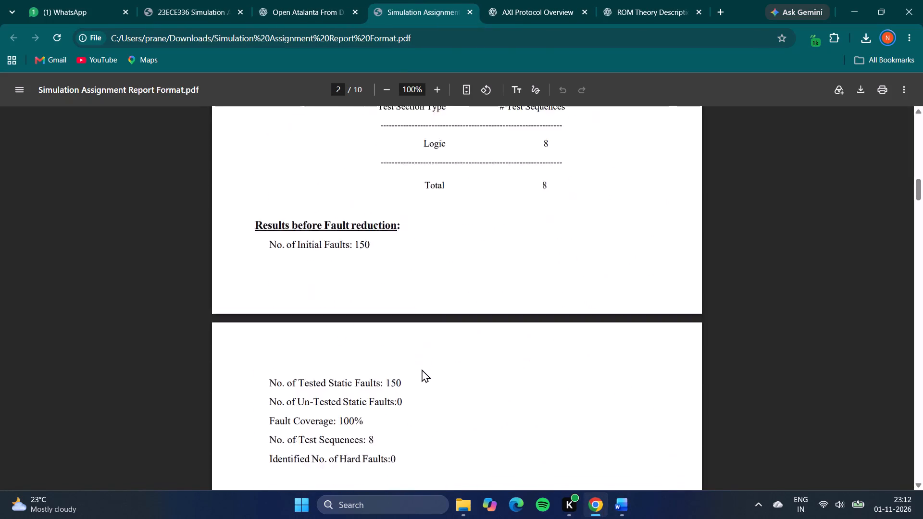
{"action": "scroll", "coordinate": [422, 369], "scroll_direction": "down", "scroll_amount": 5}
{"action": "scroll", "coordinate": [422, 369], "scroll_direction": "up", "scroll_amount": 1}
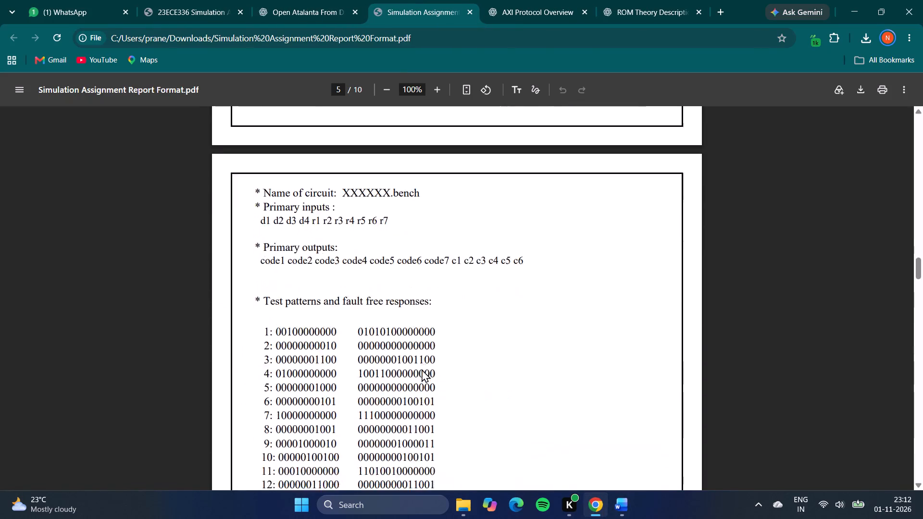
{"action": "scroll", "coordinate": [422, 369], "scroll_direction": "up", "scroll_amount": 1}
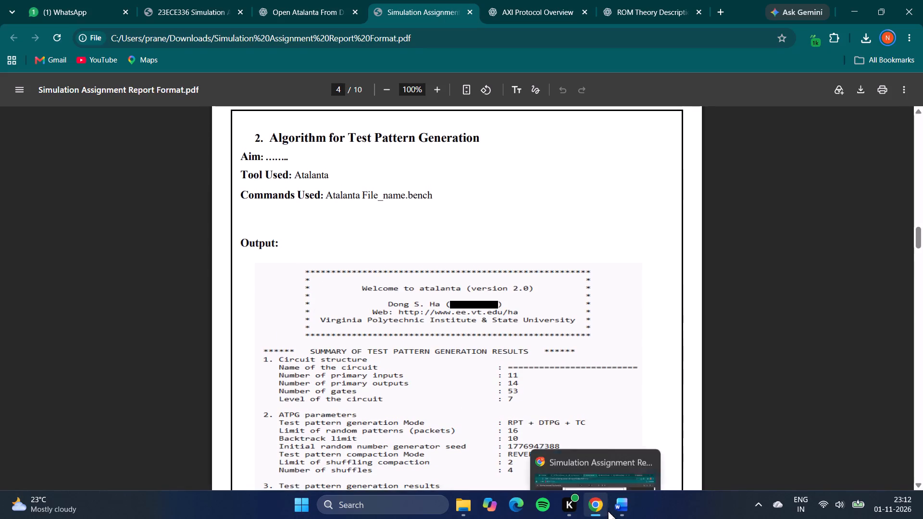
Delete the template Atalanta summary image after the rom.bench results in section 2 of Reportvlsitandt (1).
{"action": "left_click", "coordinate": [654, 434]}
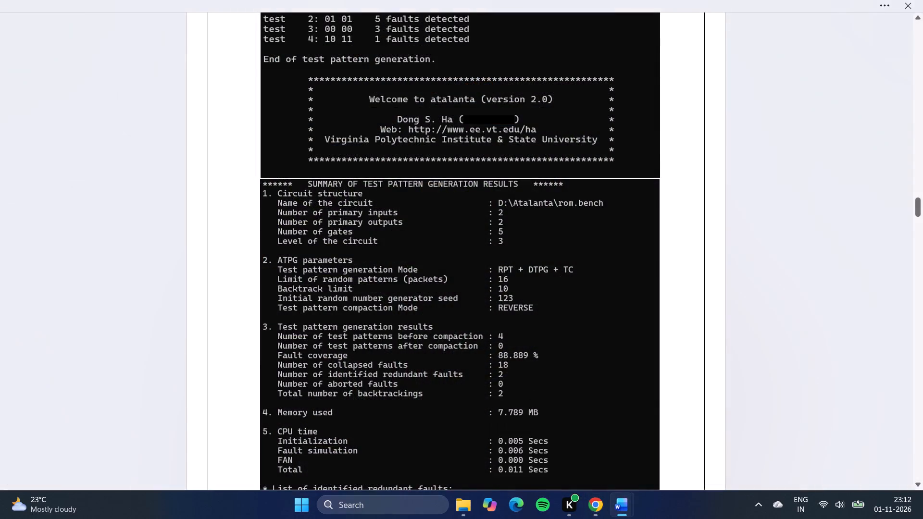
{"action": "scroll", "coordinate": [517, 435], "scroll_direction": "down", "scroll_amount": 1}
{"action": "left_click", "coordinate": [483, 326]}
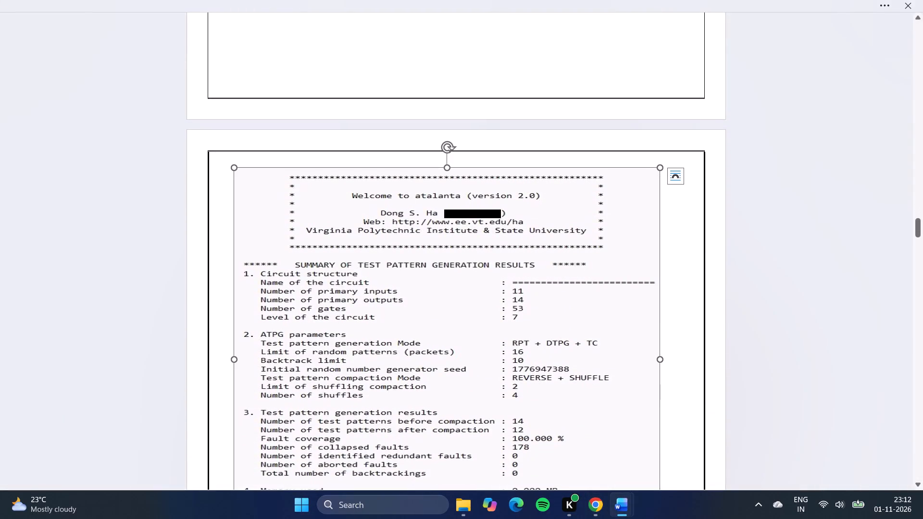
{"action": "key", "text": "BackSpace"}
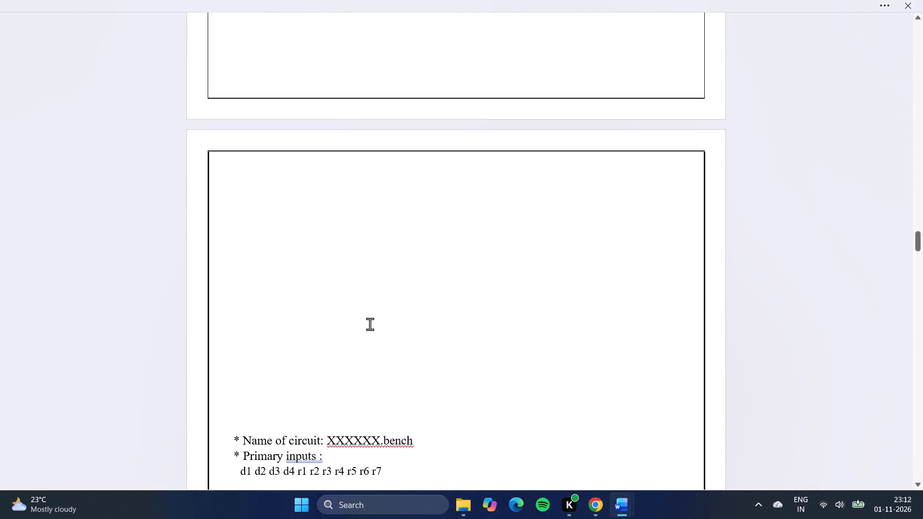
Copy the line "Test patterns and fault free responses:" above the template pattern list in section 2.
{"action": "scroll", "coordinate": [313, 302], "scroll_direction": "down", "scroll_amount": 1}
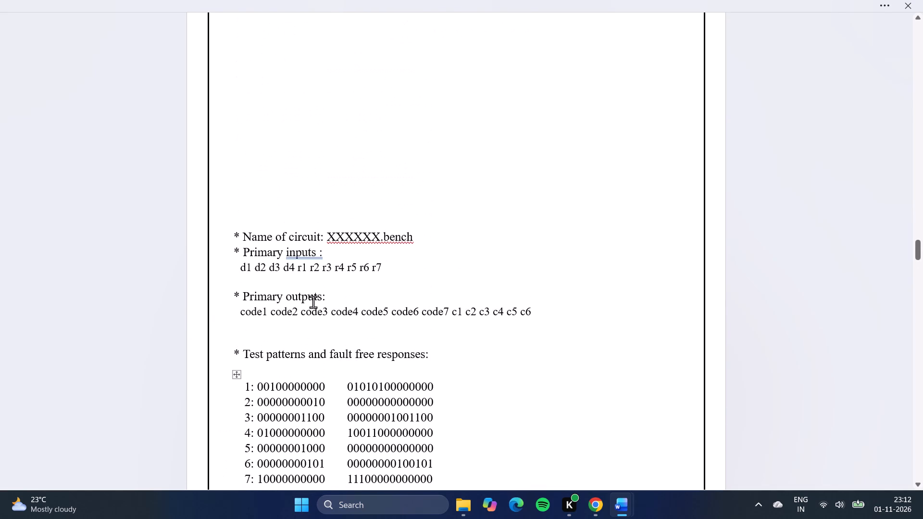
{"action": "scroll", "coordinate": [313, 302], "scroll_direction": "down", "scroll_amount": 1}
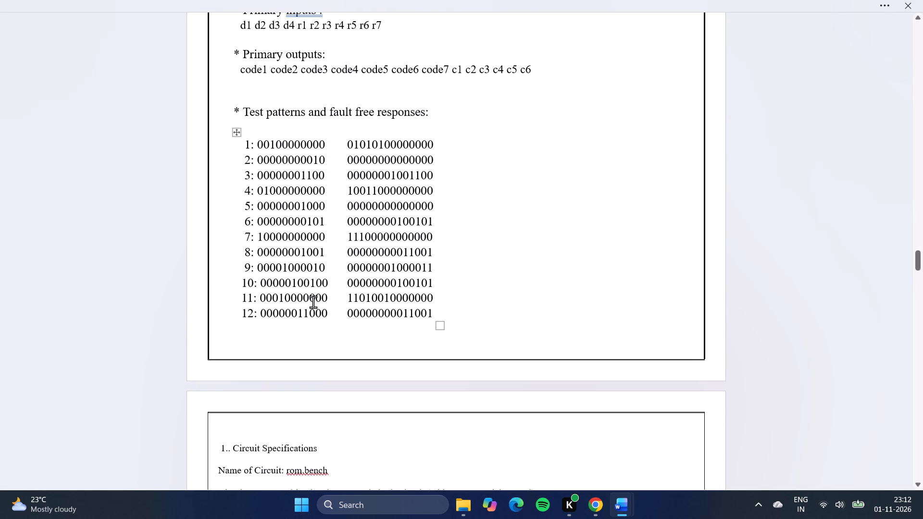
{"action": "scroll", "coordinate": [313, 302], "scroll_direction": "up", "scroll_amount": 1}
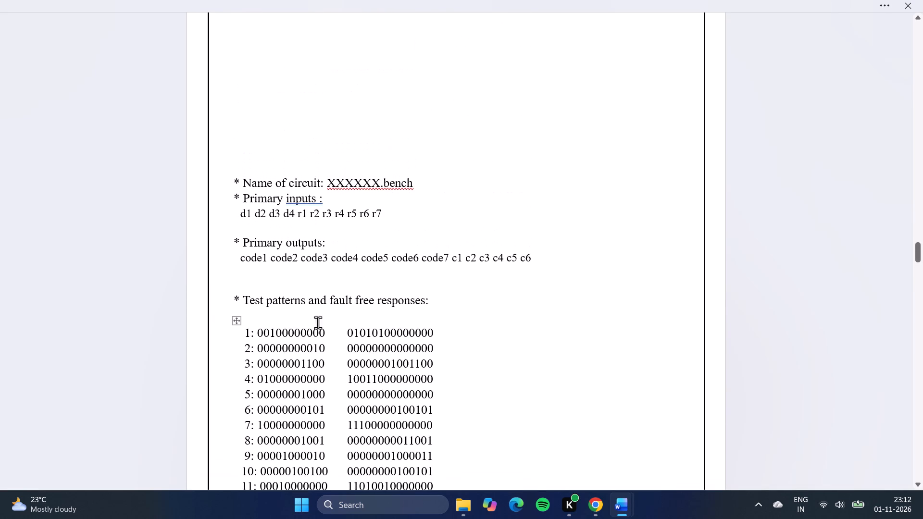
{"action": "left_click_drag", "start_coordinate": [237, 296], "coordinate": [414, 293]}
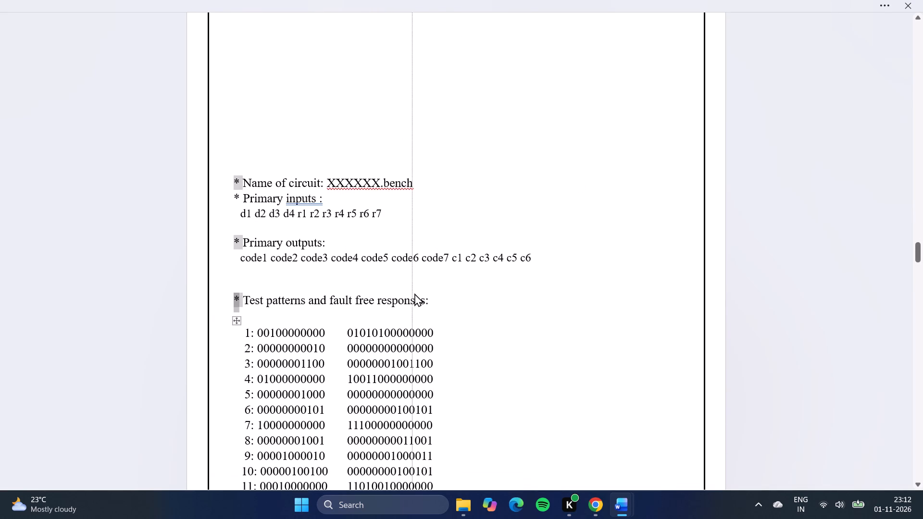
{"action": "key", "text": "ctrl+z"}
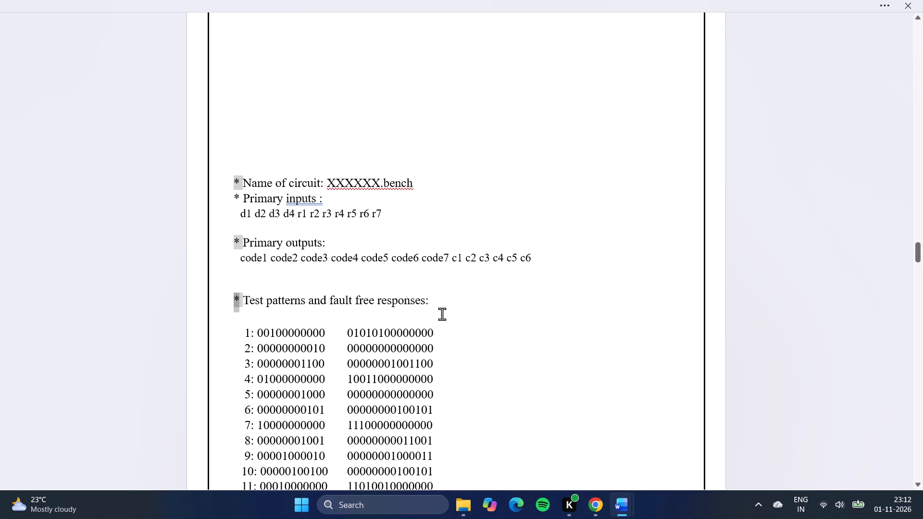
{"action": "left_click_drag", "start_coordinate": [430, 303], "coordinate": [245, 293]}
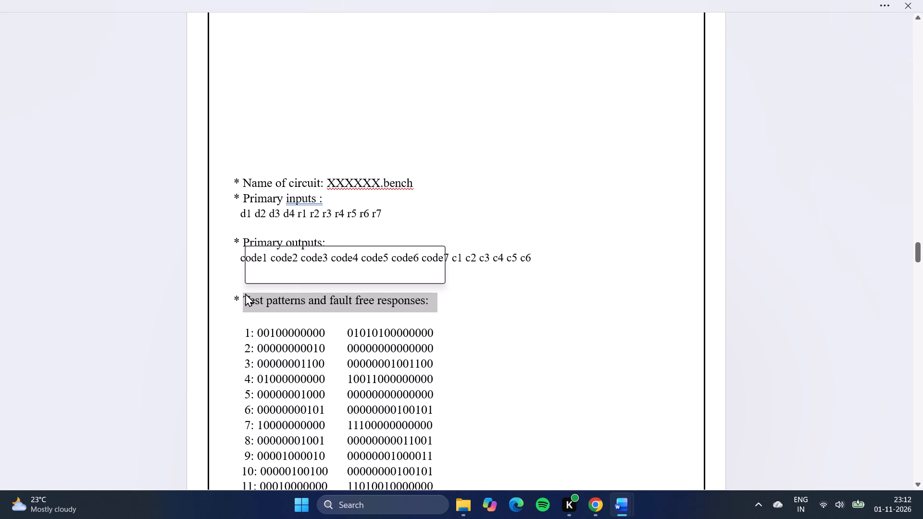
{"action": "key", "text": "ctrl+c"}
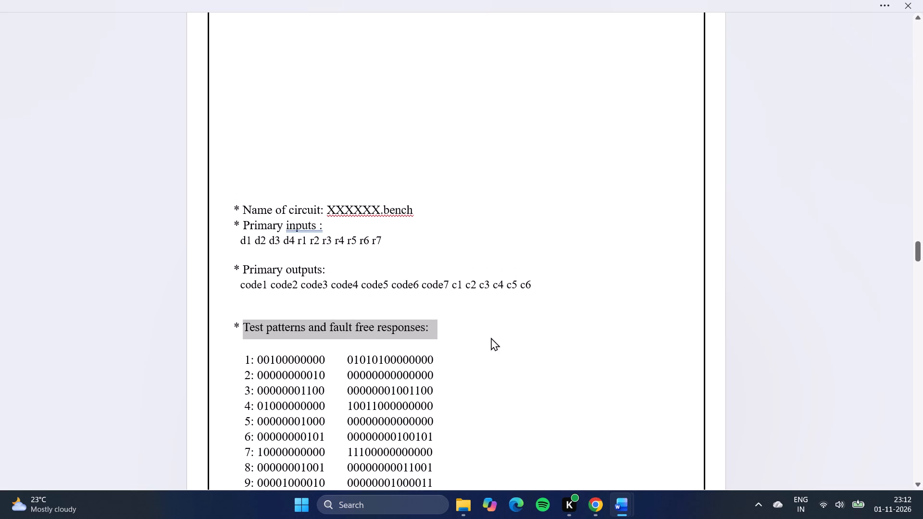
Switch to the carry-save adder report PDF in Chrome and examine section 2's output figures, captions and observation.
{"action": "left_click", "coordinate": [609, 518]}
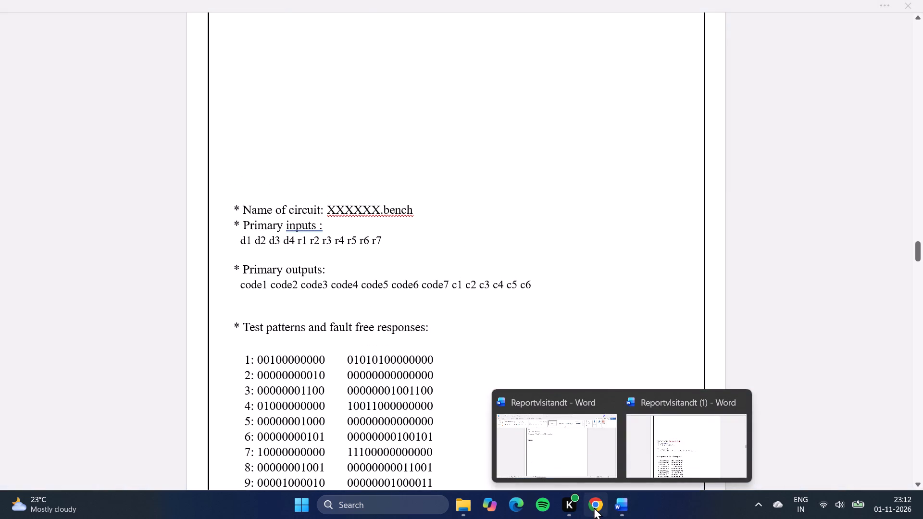
{"action": "left_click", "coordinate": [594, 507]}
{"action": "left_click", "coordinate": [186, 0]}
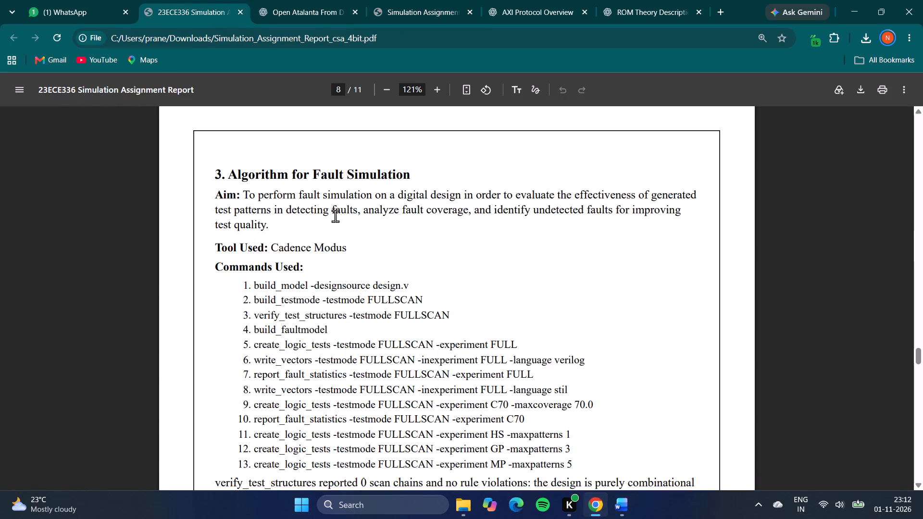
{"action": "scroll", "coordinate": [335, 216], "scroll_direction": "up", "scroll_amount": 10}
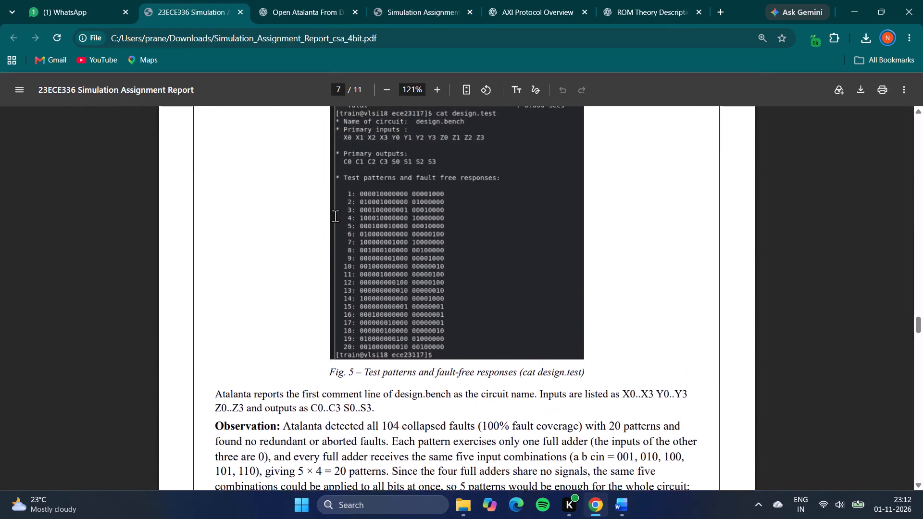
{"action": "scroll", "coordinate": [335, 216], "scroll_direction": "up", "scroll_amount": 5}
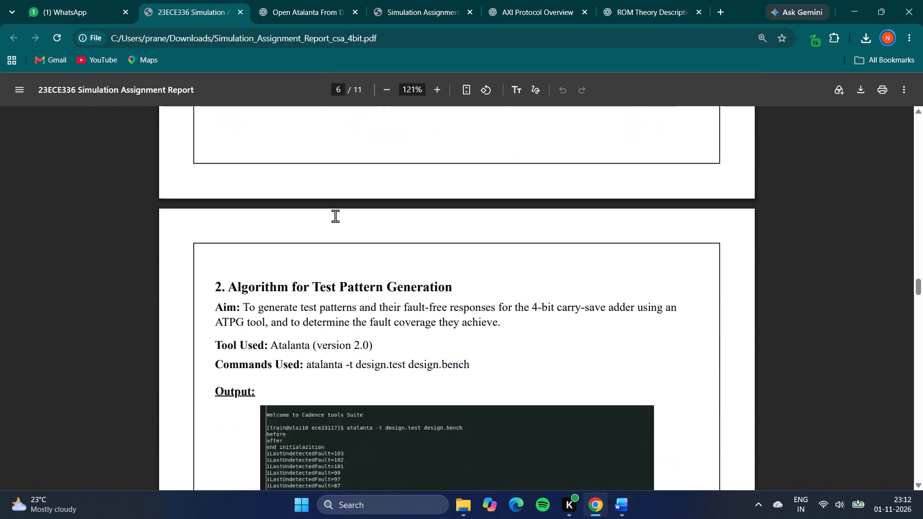
{"action": "scroll", "coordinate": [364, 276], "scroll_direction": "down", "scroll_amount": 5}
{"action": "scroll", "coordinate": [421, 344], "scroll_direction": "down", "scroll_amount": 2}
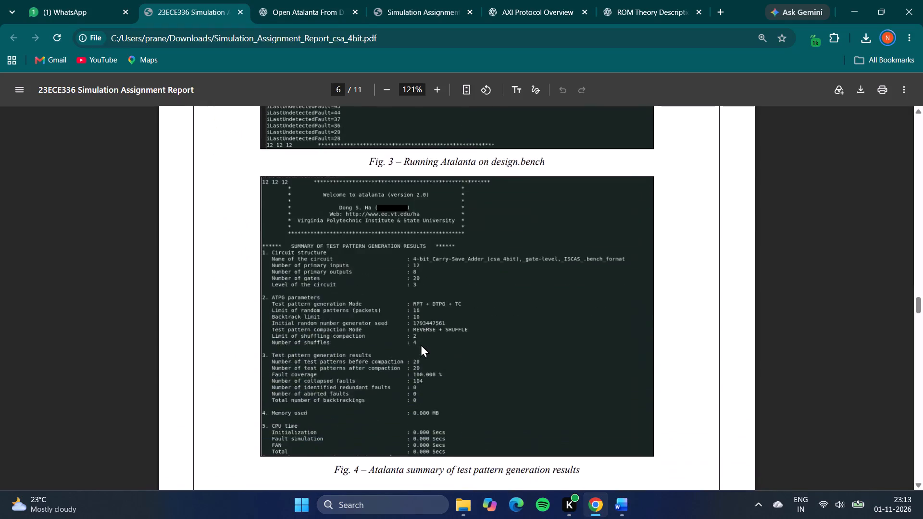
{"action": "scroll", "coordinate": [421, 344], "scroll_direction": "down", "scroll_amount": 1}
{"action": "scroll", "coordinate": [447, 392], "scroll_direction": "down", "scroll_amount": 2}
{"action": "scroll", "coordinate": [453, 402], "scroll_direction": "up", "scroll_amount": 1}
{"action": "scroll", "coordinate": [436, 444], "scroll_direction": "down", "scroll_amount": 1}
{"action": "scroll", "coordinate": [507, 383], "scroll_direction": "down", "scroll_amount": 1}
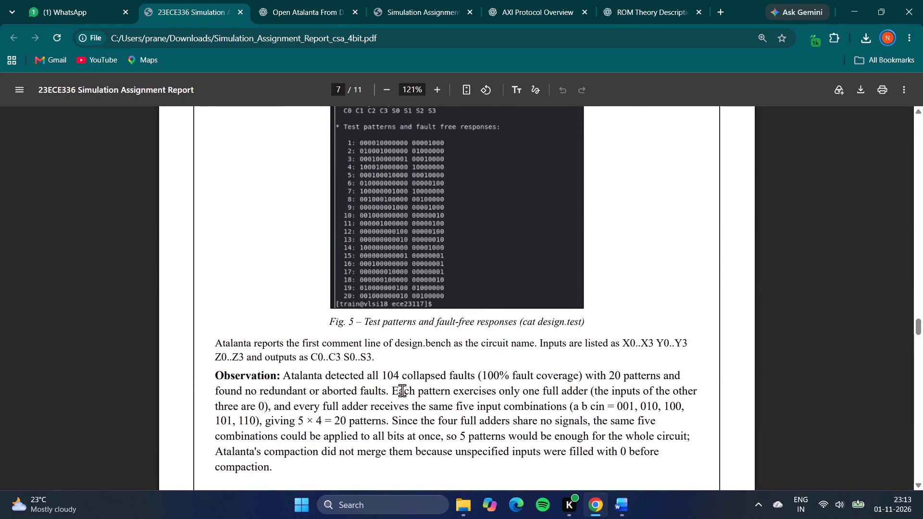
Switch to Word and compare the section 2 outputs and test patterns in Reportvlsitandt with those in Reportvlsitandt (1).
{"action": "scroll", "coordinate": [430, 404], "scroll_direction": "down", "scroll_amount": 1}
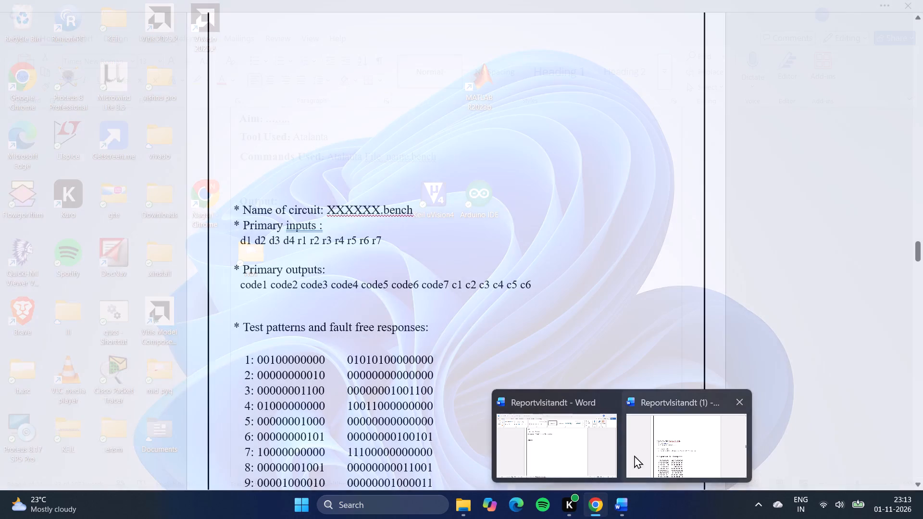
{"action": "left_click", "coordinate": [580, 451]}
{"action": "scroll", "coordinate": [556, 425], "scroll_direction": "down", "scroll_amount": 1}
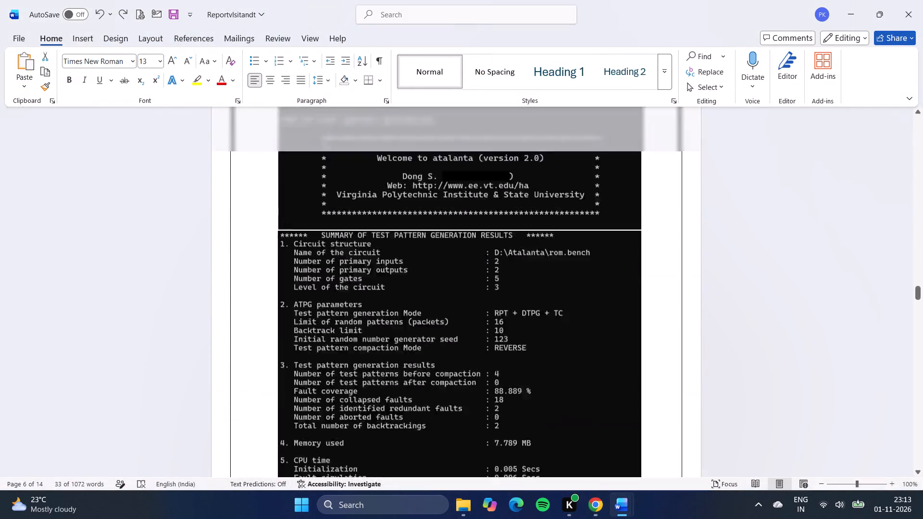
{"action": "scroll", "coordinate": [556, 425], "scroll_direction": "down", "scroll_amount": 1}
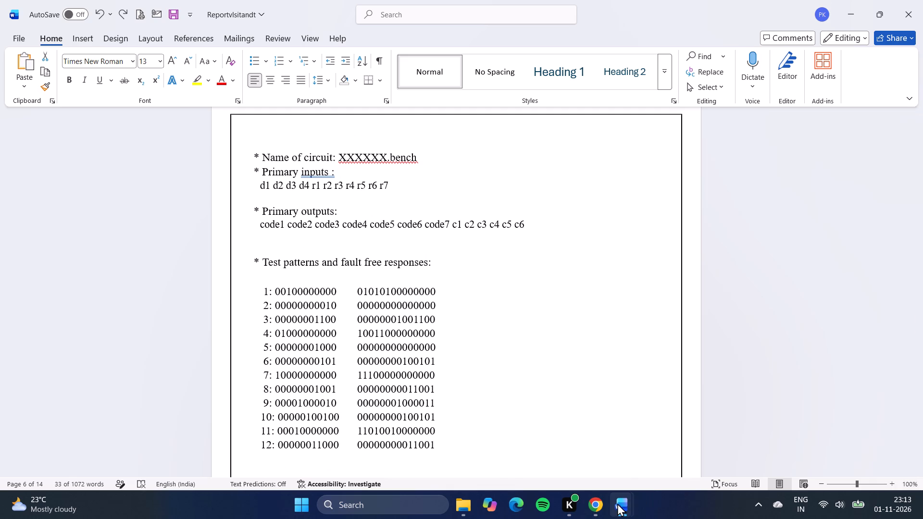
{"action": "left_click", "coordinate": [673, 464]}
{"action": "scroll", "coordinate": [547, 425], "scroll_direction": "down", "scroll_amount": 1}
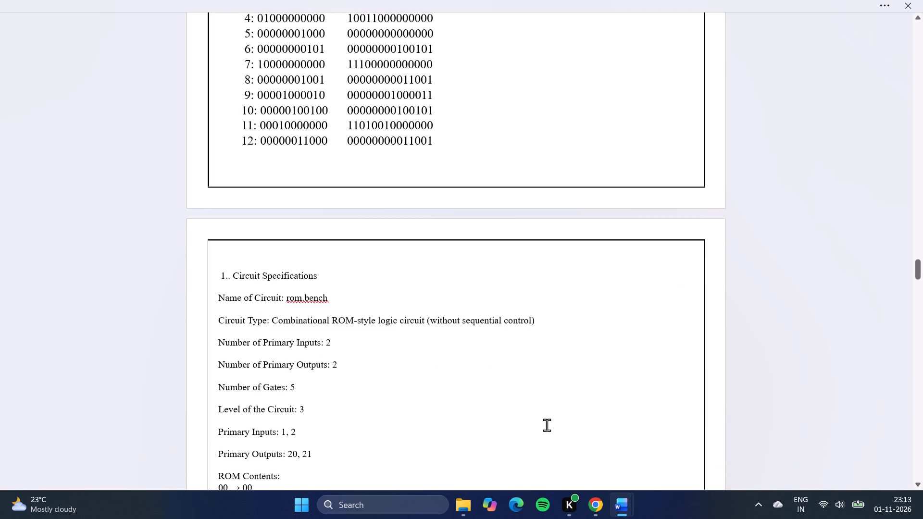
{"action": "scroll", "coordinate": [547, 425], "scroll_direction": "down", "scroll_amount": 1}
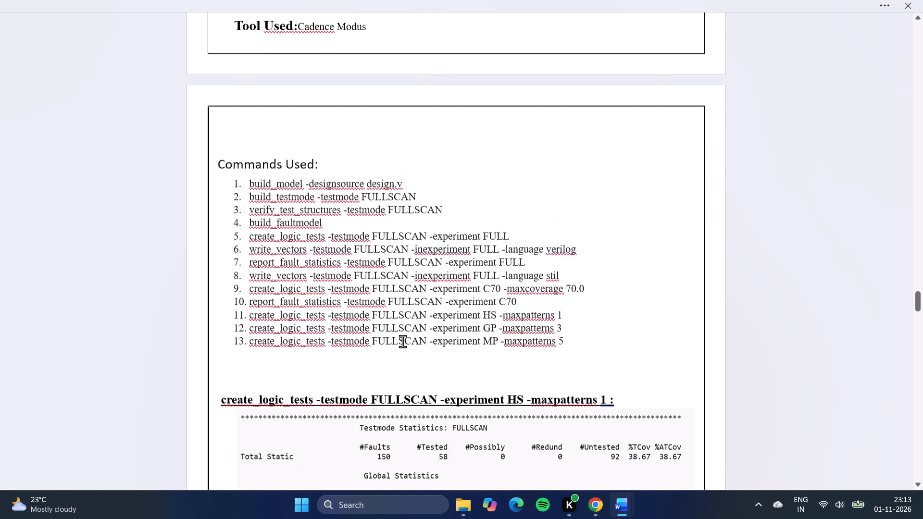
{"action": "scroll", "coordinate": [334, 197], "scroll_direction": "up", "scroll_amount": 1}
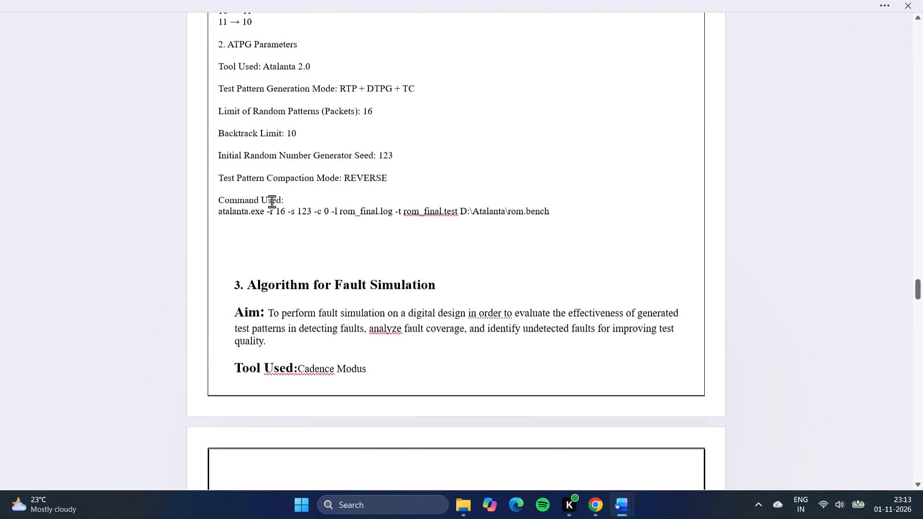
Insert blank lines below the Atalanta command in section 2 so the "3. Algorithm for Fault Simulation" heading starts on the next page.
{"action": "left_click", "coordinate": [265, 236]}
{"action": "key", "text": "Return"}
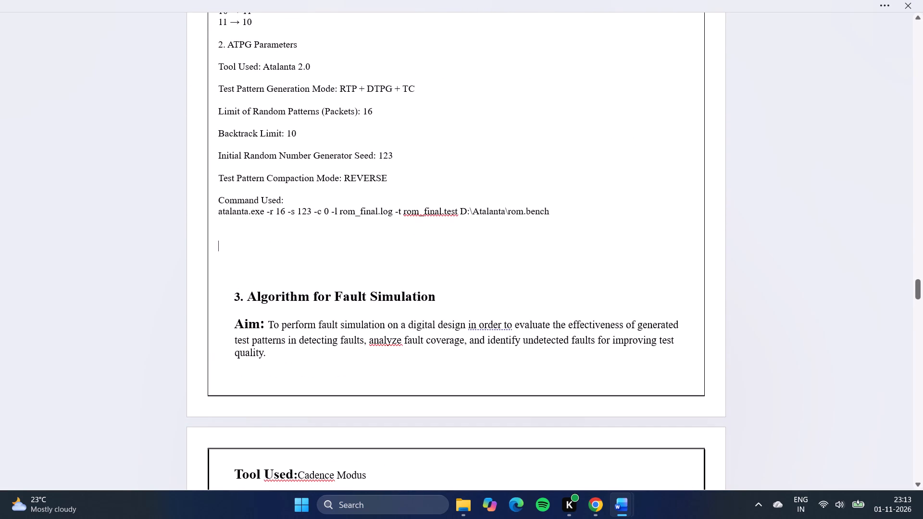
{"action": "key", "text": "Return"}
{"action": "key", "text": "Return"}
{"action": "key", "text": "Return"}
{"action": "key", "text": "Return"}
{"action": "key", "text": "Return"}
{"action": "key", "text": "Return"}
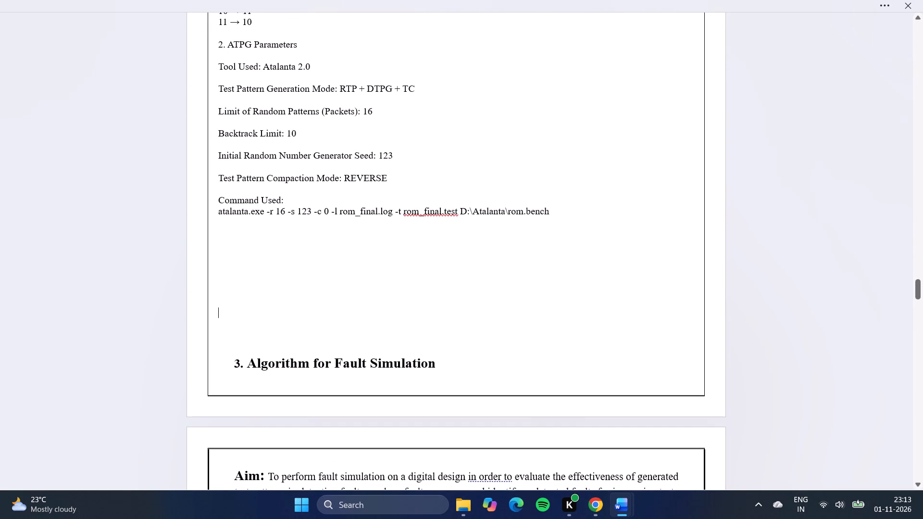
{"action": "key", "text": "Return"}
{"action": "key", "text": "Return"}
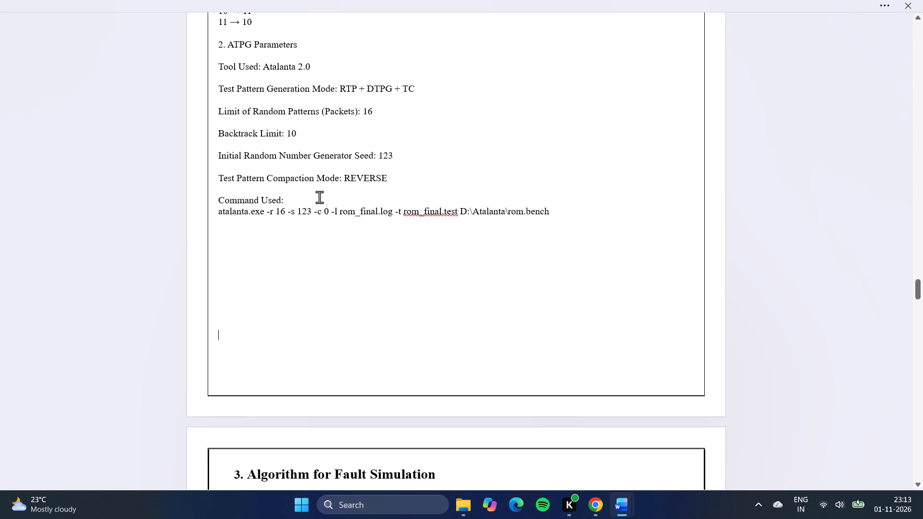
Check Reportvlsitandt (1)'s circuit specifications and ATPG parameters against the Atalanta output pages of the Simulation Assignment Report Format PDF in Chrome.
{"action": "scroll", "coordinate": [319, 197], "scroll_direction": "up", "scroll_amount": 1}
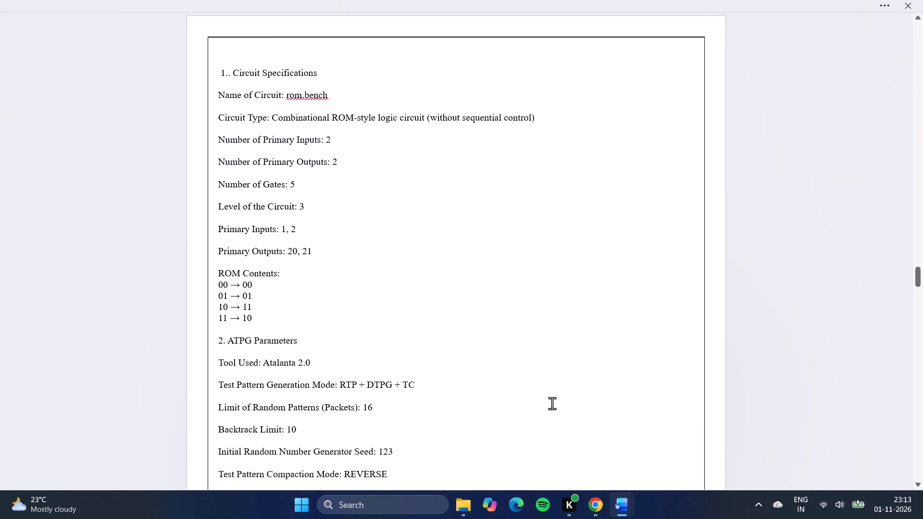
{"action": "left_click", "coordinate": [588, 506]}
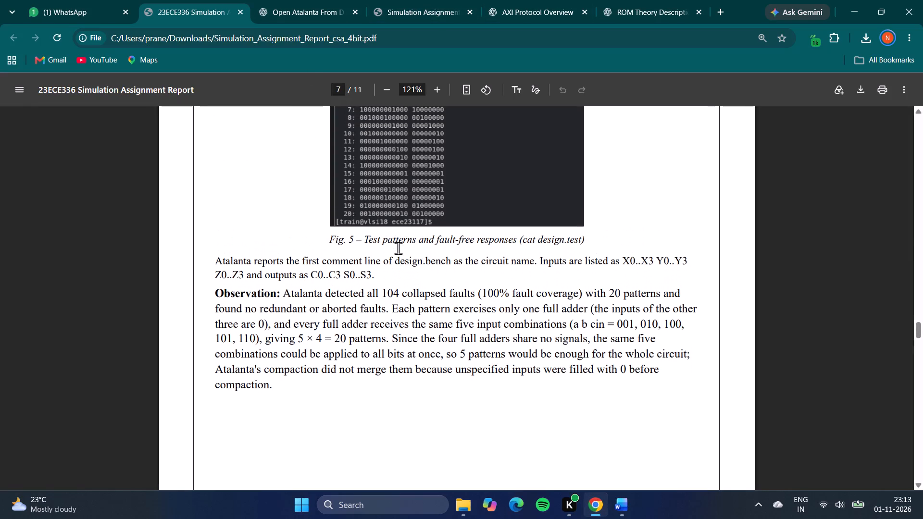
{"action": "left_click", "coordinate": [433, 15]}
{"action": "scroll", "coordinate": [536, 297], "scroll_direction": "down", "scroll_amount": 3}
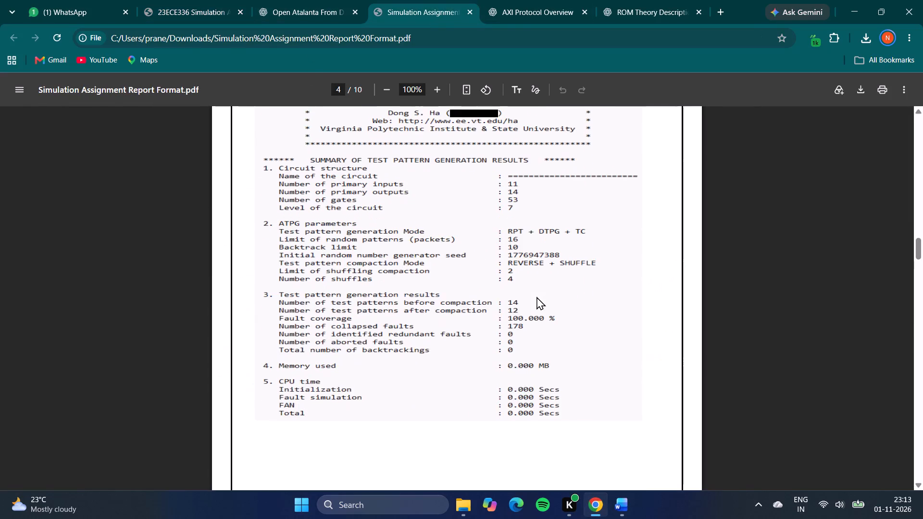
{"action": "scroll", "coordinate": [456, 432], "scroll_direction": "down", "scroll_amount": 4}
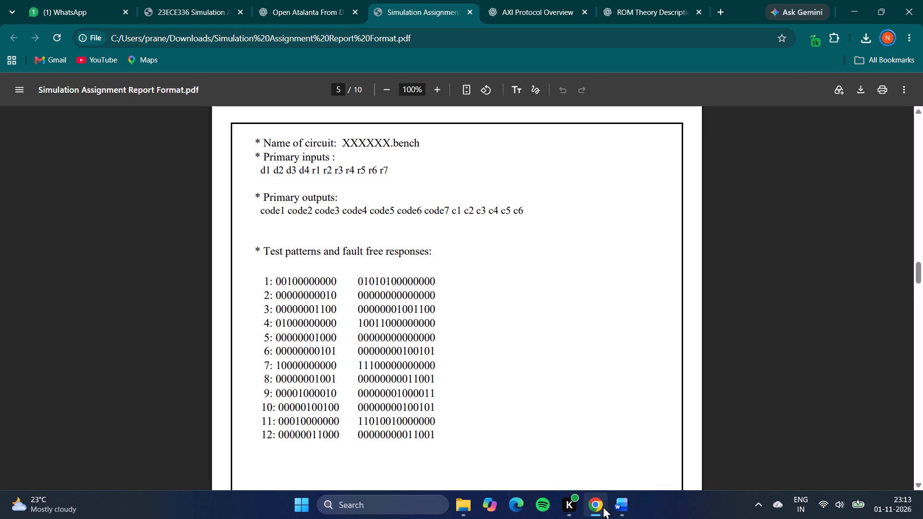
{"action": "left_click", "coordinate": [676, 460]}
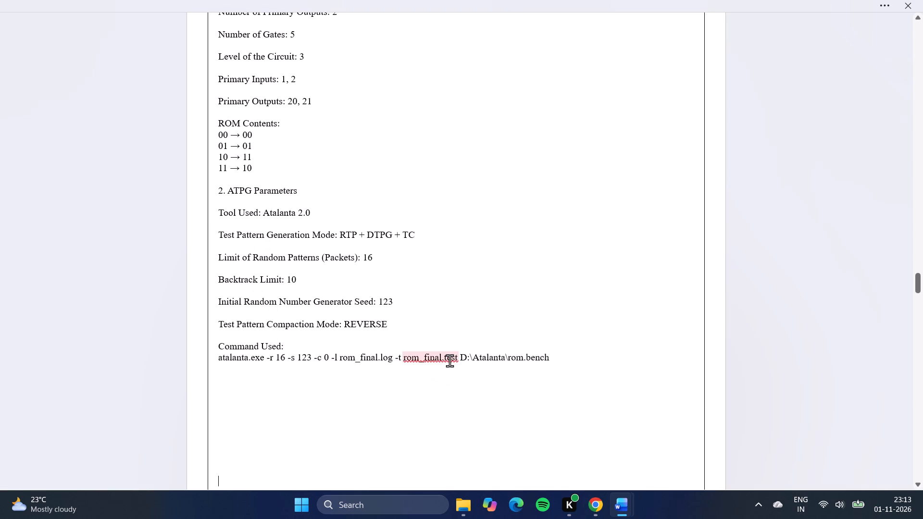
{"action": "scroll", "coordinate": [464, 387], "scroll_direction": "down", "scroll_amount": 1}
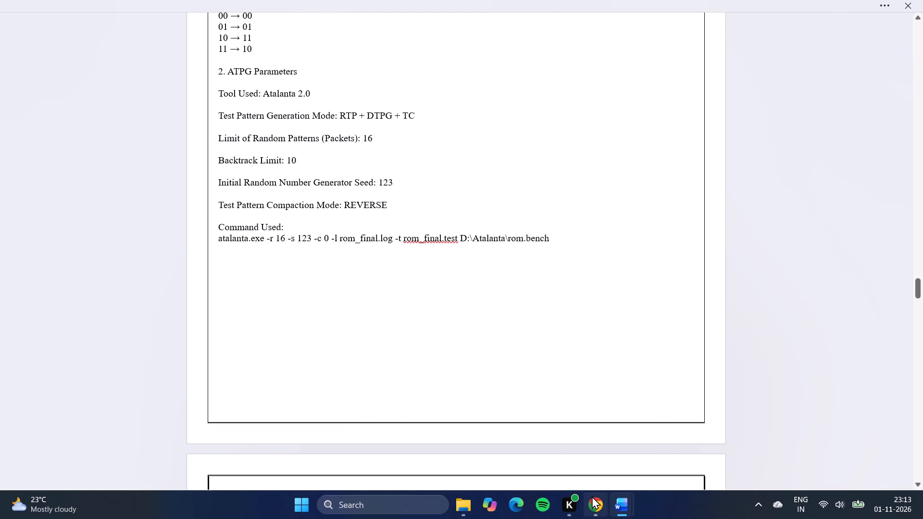
{"action": "left_click", "coordinate": [595, 498]}
{"action": "scroll", "coordinate": [439, 351], "scroll_direction": "down", "scroll_amount": 1}
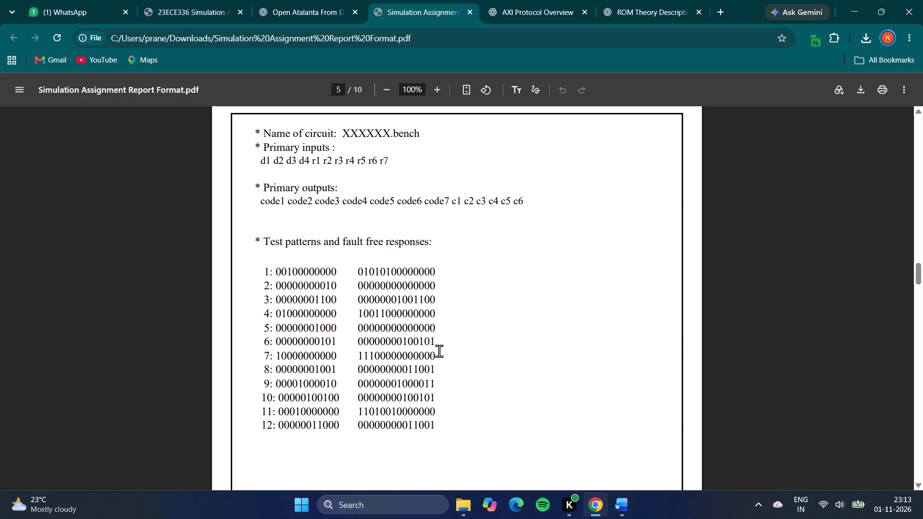
{"action": "scroll", "coordinate": [439, 351], "scroll_direction": "down", "scroll_amount": 1}
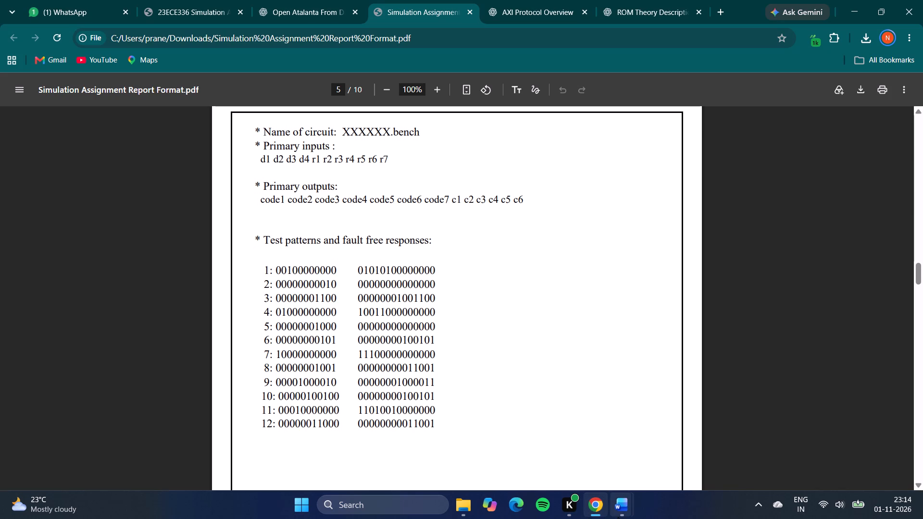
{"action": "left_click", "coordinate": [660, 437]}
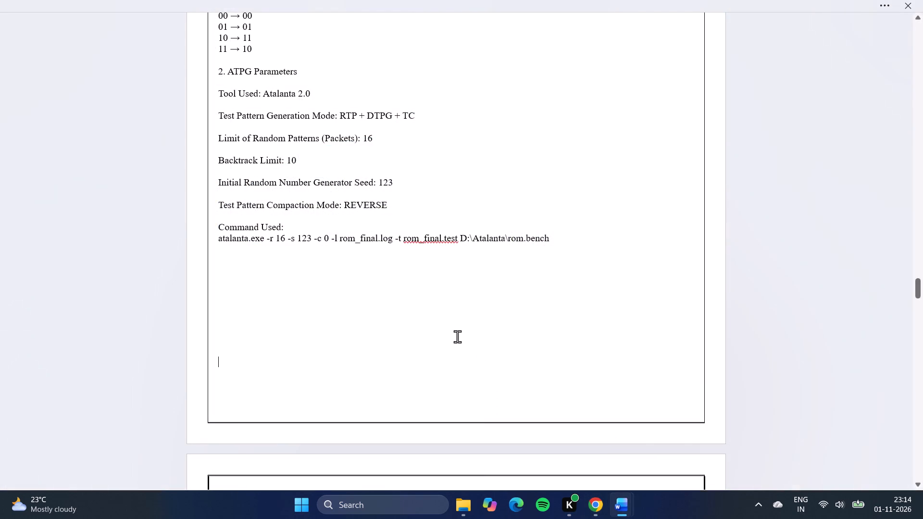
{"action": "scroll", "coordinate": [457, 336], "scroll_direction": "up", "scroll_amount": 1}
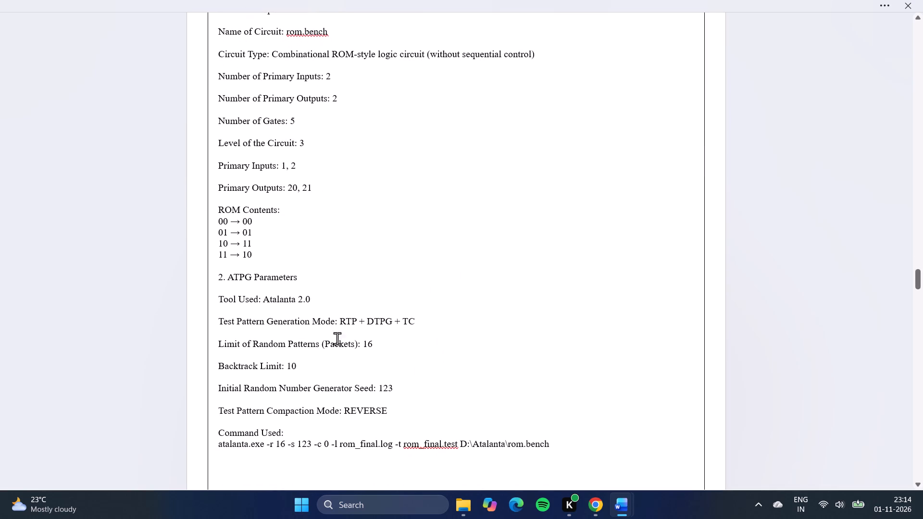
{"action": "scroll", "coordinate": [368, 343], "scroll_direction": "down", "scroll_amount": 2}
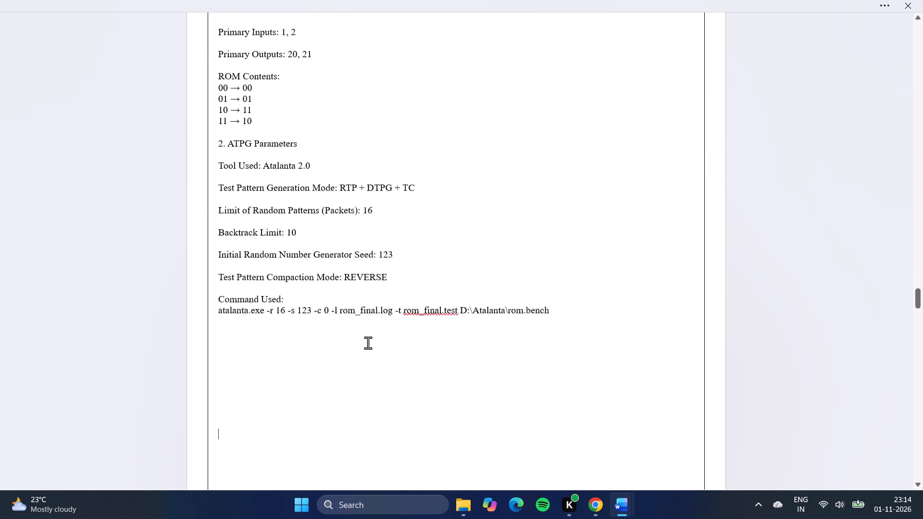
{"action": "scroll", "coordinate": [368, 343], "scroll_direction": "down", "scroll_amount": 1}
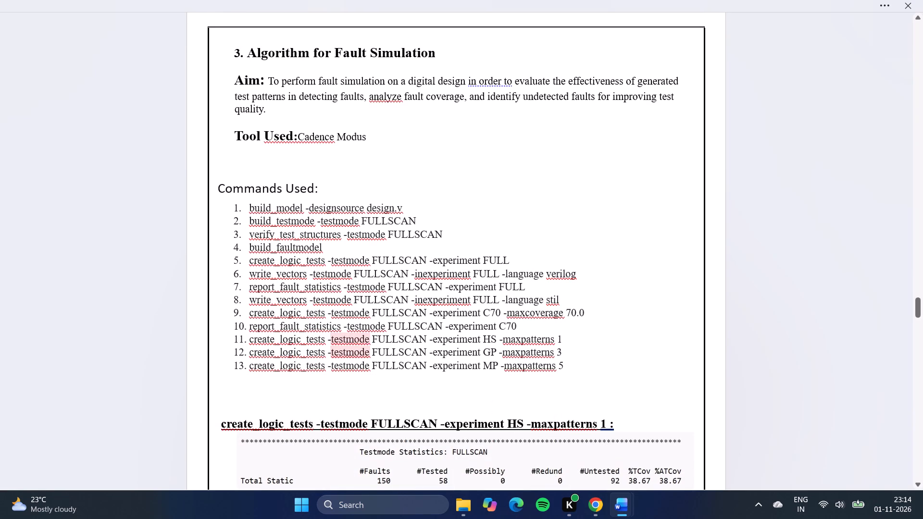
Switch to the carry-save adder report PDF in Chrome and examine section 3's aim, tool, commands and start of output.
{"action": "left_click", "coordinate": [598, 497]}
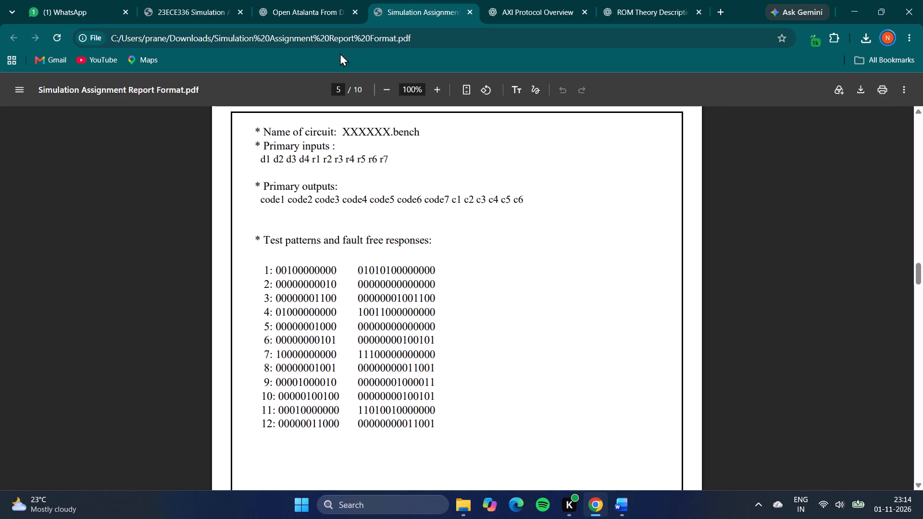
{"action": "left_click", "coordinate": [196, 0]}
{"action": "scroll", "coordinate": [446, 232], "scroll_direction": "down", "scroll_amount": 3}
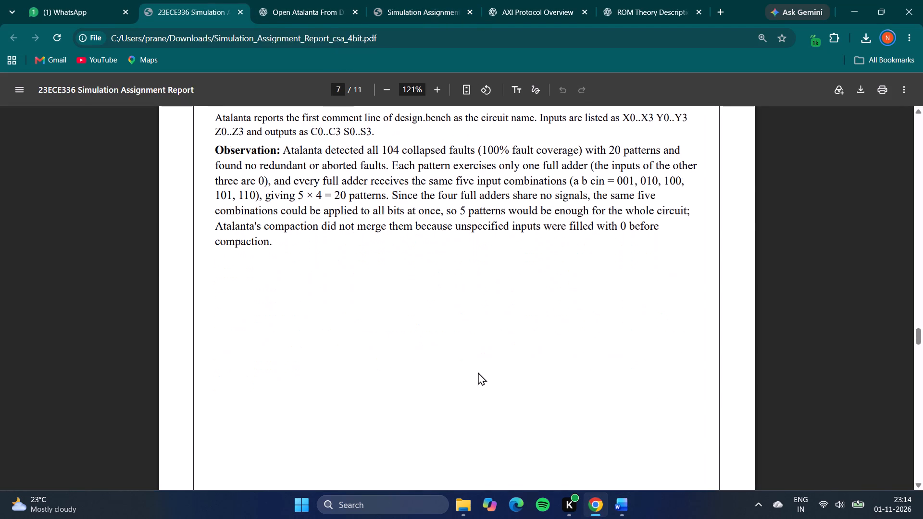
{"action": "scroll", "coordinate": [478, 372], "scroll_direction": "down", "scroll_amount": 4}
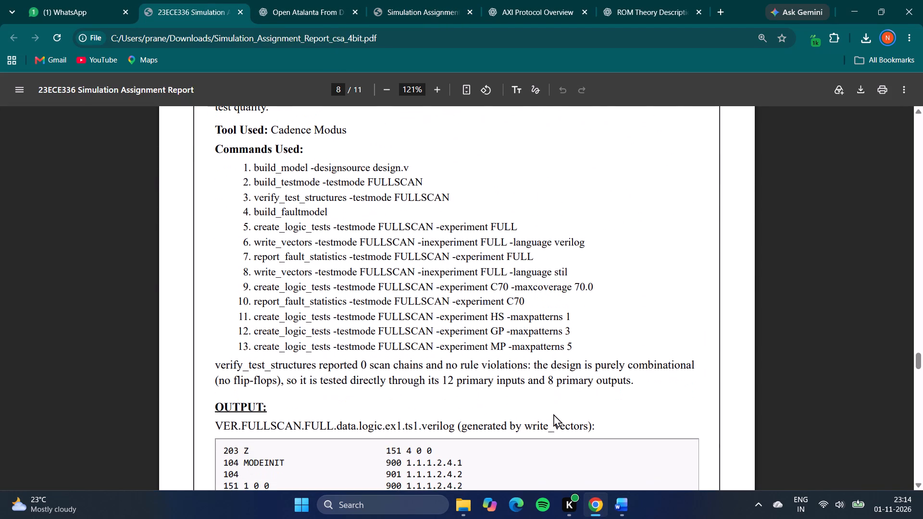
{"action": "scroll", "coordinate": [553, 414], "scroll_direction": "up", "scroll_amount": 1}
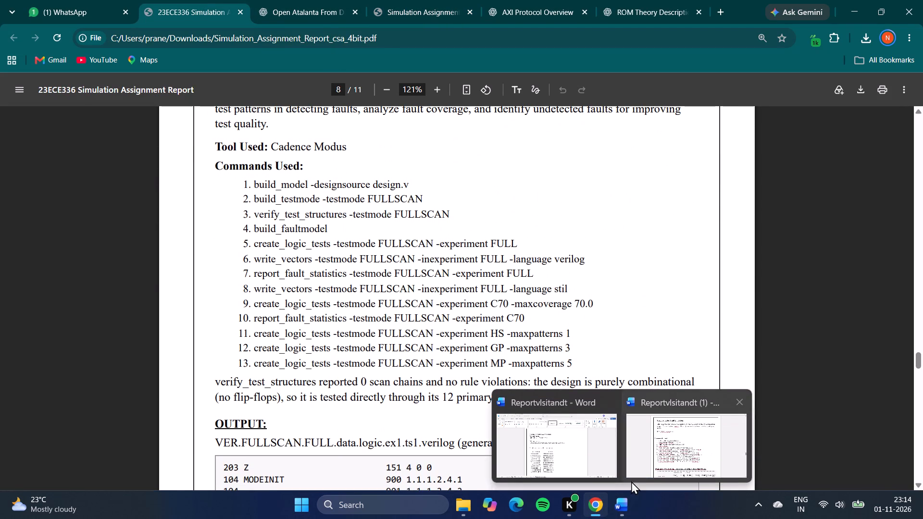
{"action": "scroll", "coordinate": [387, 383], "scroll_direction": "up", "scroll_amount": 1}
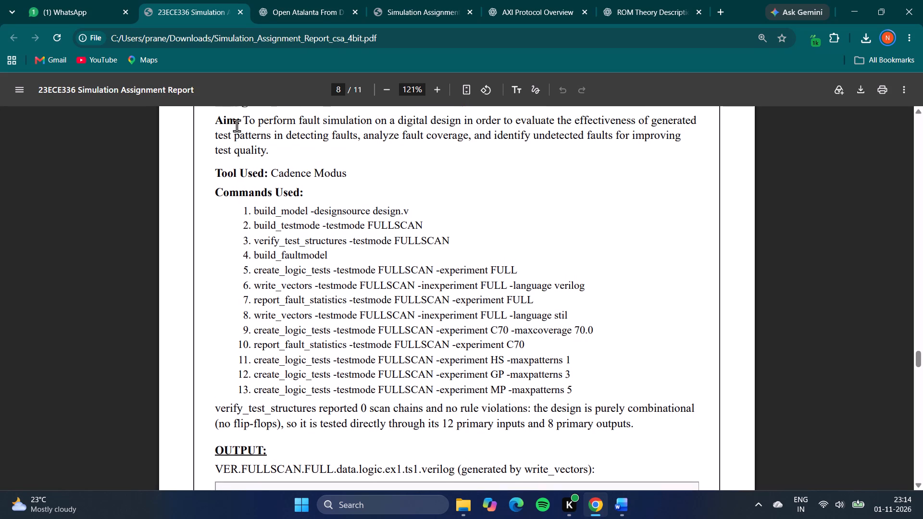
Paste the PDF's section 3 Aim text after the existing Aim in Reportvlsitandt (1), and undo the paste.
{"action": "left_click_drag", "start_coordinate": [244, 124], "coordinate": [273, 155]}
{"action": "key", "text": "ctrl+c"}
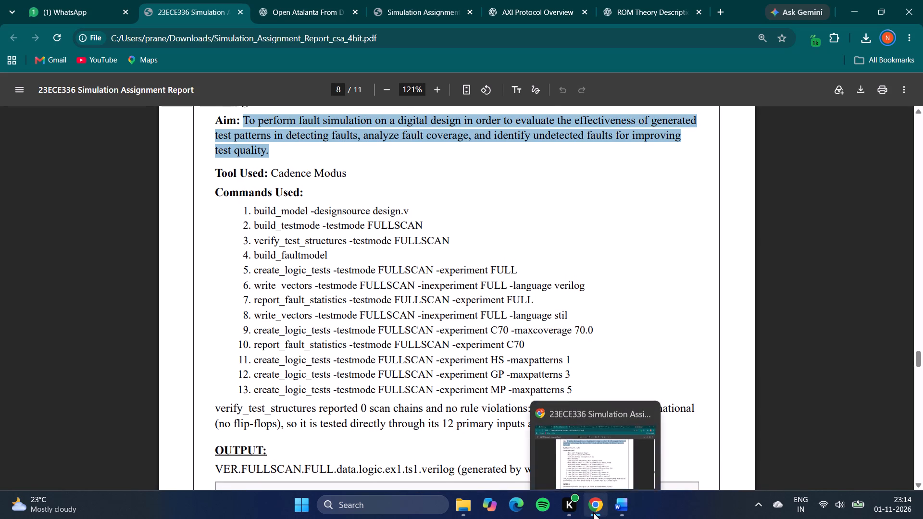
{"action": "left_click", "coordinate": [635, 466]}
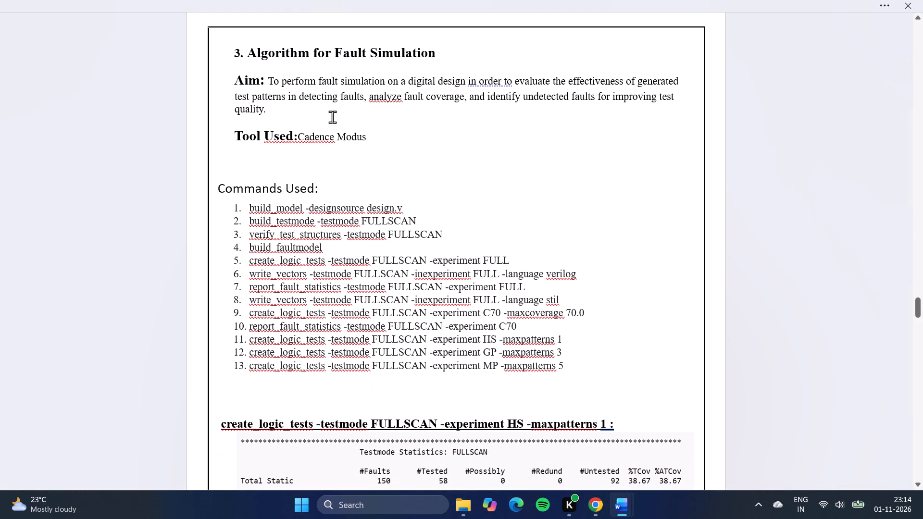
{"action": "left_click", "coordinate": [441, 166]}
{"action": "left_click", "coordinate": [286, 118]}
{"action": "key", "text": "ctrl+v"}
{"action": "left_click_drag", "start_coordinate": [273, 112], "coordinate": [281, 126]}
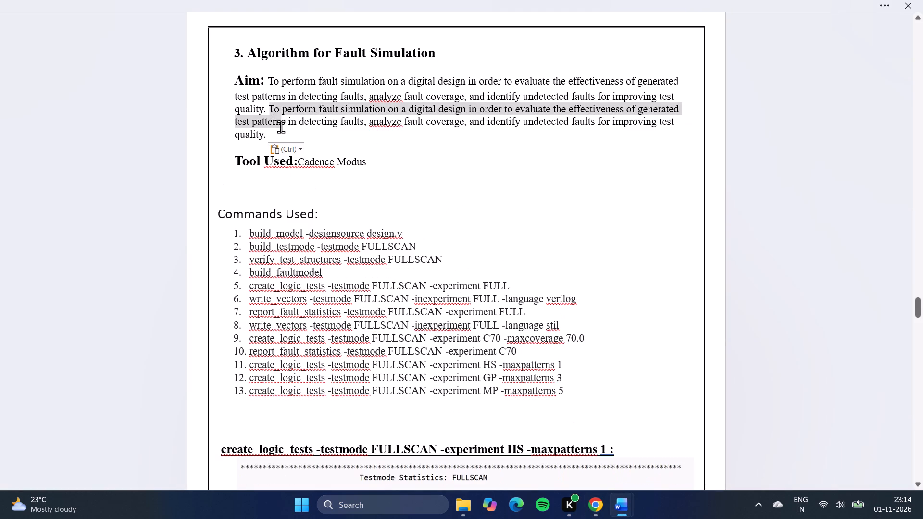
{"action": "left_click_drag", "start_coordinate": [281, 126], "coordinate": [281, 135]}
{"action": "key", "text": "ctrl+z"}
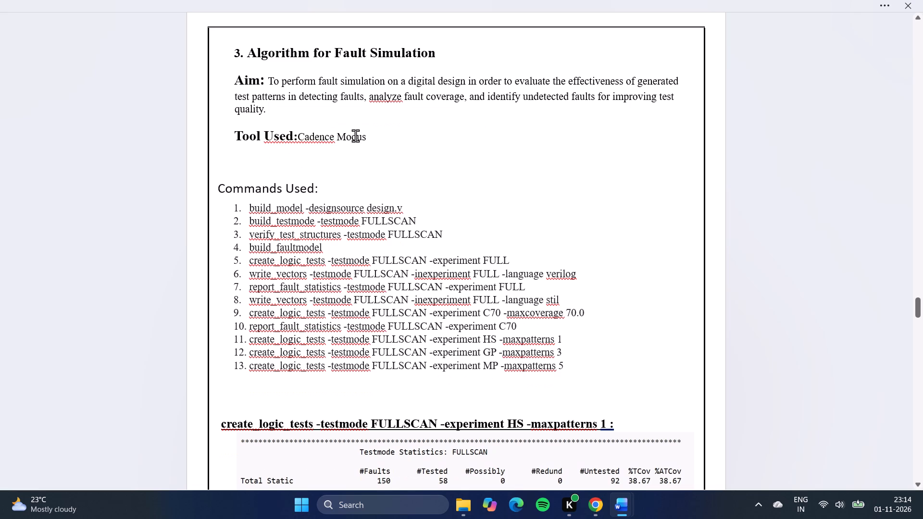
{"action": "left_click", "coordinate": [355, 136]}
Examine section 3 of Reportvlsitandt (1) from the commands list through the HS -maxpatterns 1 results to the GP -maxpatterns 3 heading.
{"action": "left_click", "coordinate": [596, 507]}
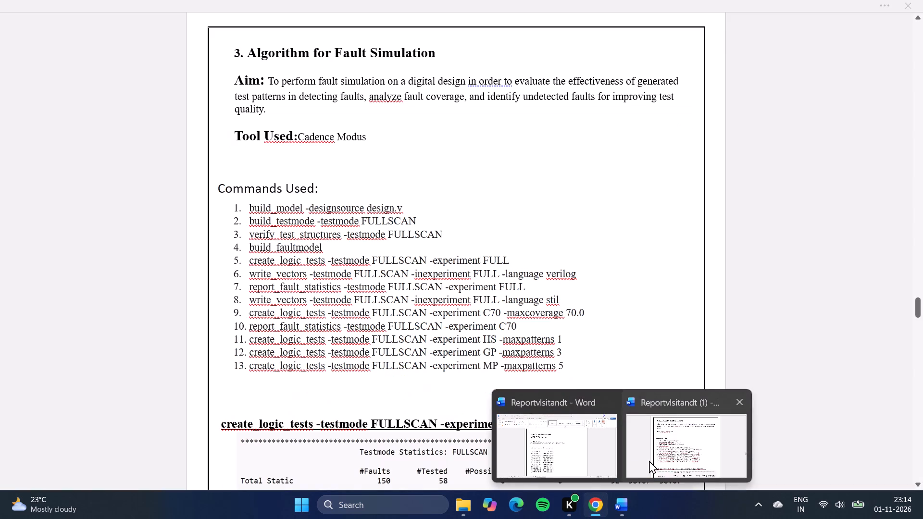
{"action": "left_click", "coordinate": [649, 460]}
{"action": "scroll", "coordinate": [484, 440], "scroll_direction": "down", "scroll_amount": 1}
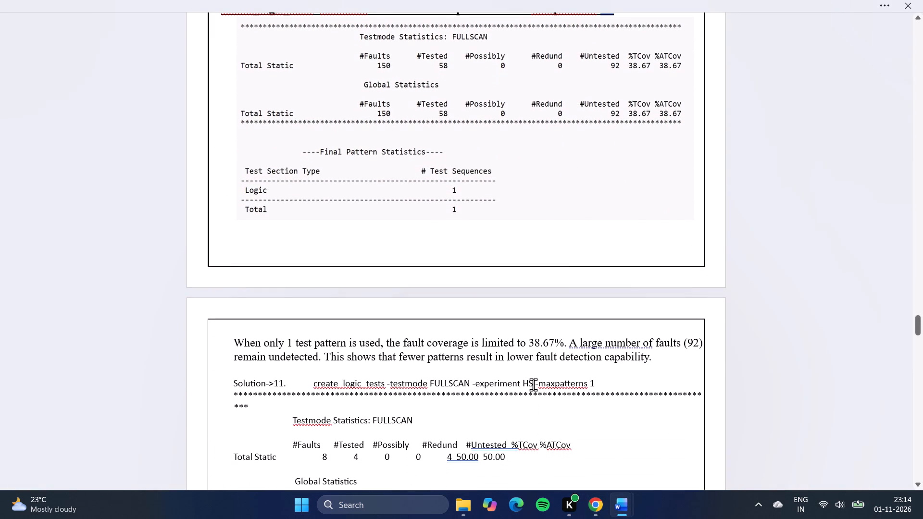
{"action": "scroll", "coordinate": [561, 361], "scroll_direction": "up", "scroll_amount": 1}
{"action": "scroll", "coordinate": [561, 361], "scroll_direction": "down", "scroll_amount": 1}
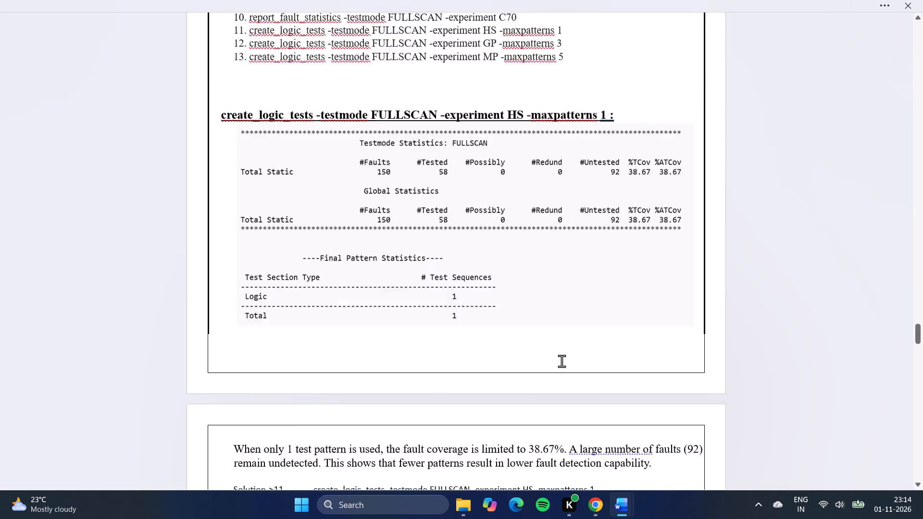
{"action": "scroll", "coordinate": [561, 361], "scroll_direction": "down", "scroll_amount": 2}
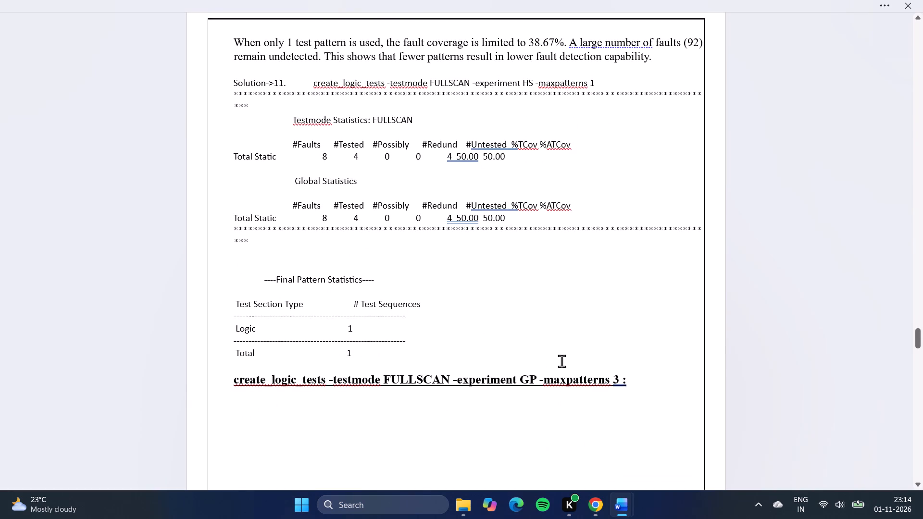
{"action": "scroll", "coordinate": [561, 361], "scroll_direction": "down", "scroll_amount": 1}
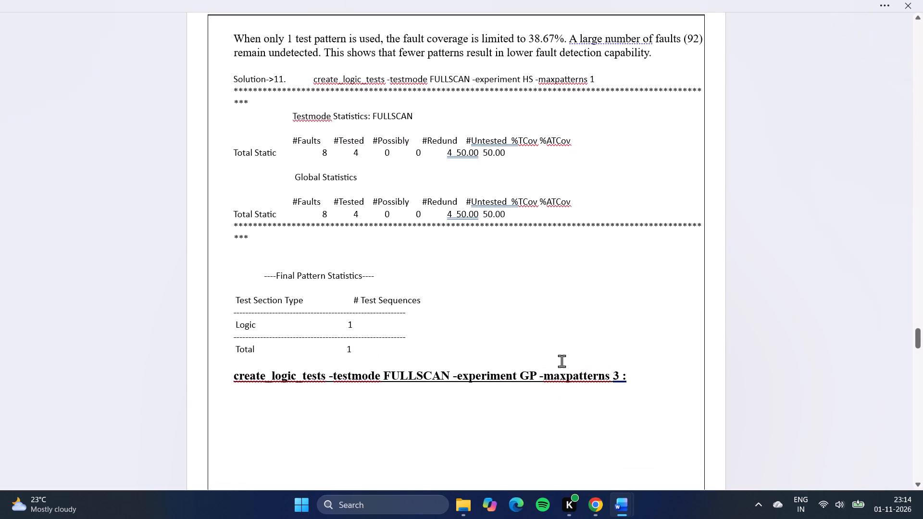
{"action": "scroll", "coordinate": [561, 361], "scroll_direction": "down", "scroll_amount": 1}
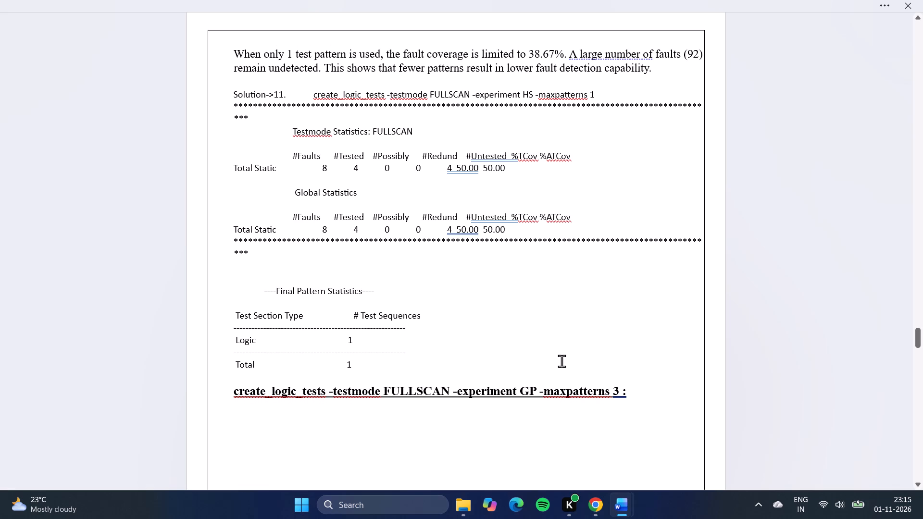
{"action": "scroll", "coordinate": [561, 361], "scroll_direction": "down", "scroll_amount": 1}
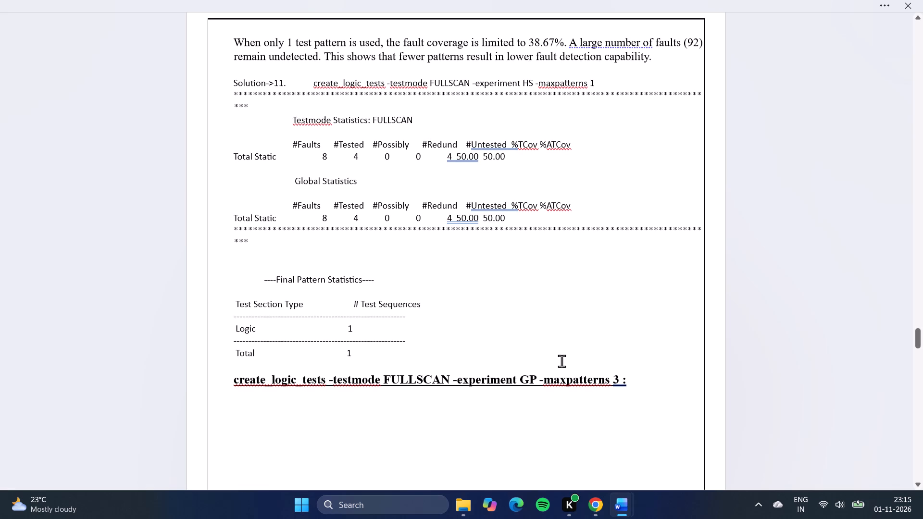
{"action": "scroll", "coordinate": [561, 361], "scroll_direction": "down", "scroll_amount": 2}
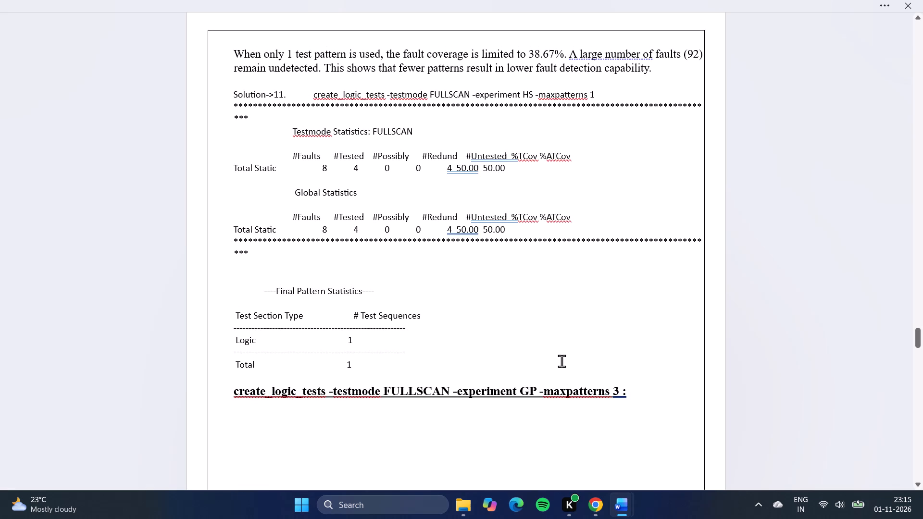
{"action": "scroll", "coordinate": [561, 361], "scroll_direction": "down", "scroll_amount": 1}
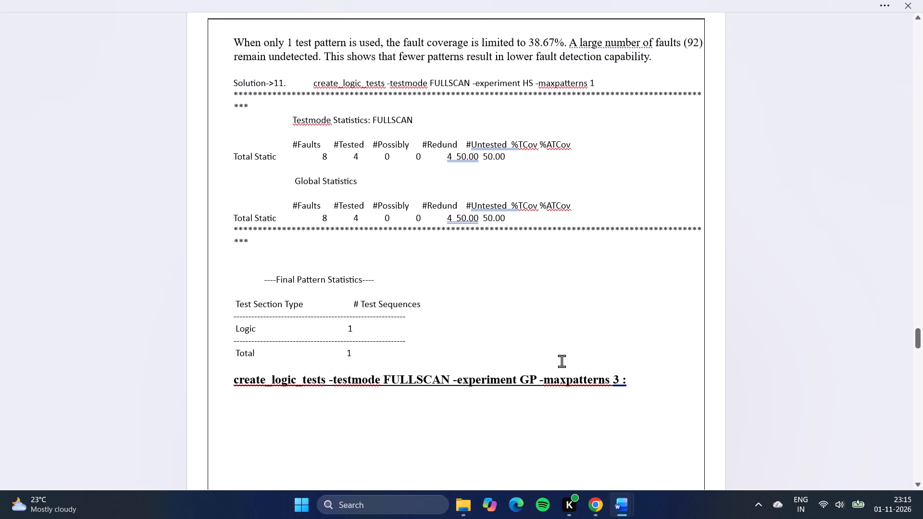
{"action": "scroll", "coordinate": [561, 361], "scroll_direction": "down", "scroll_amount": 2}
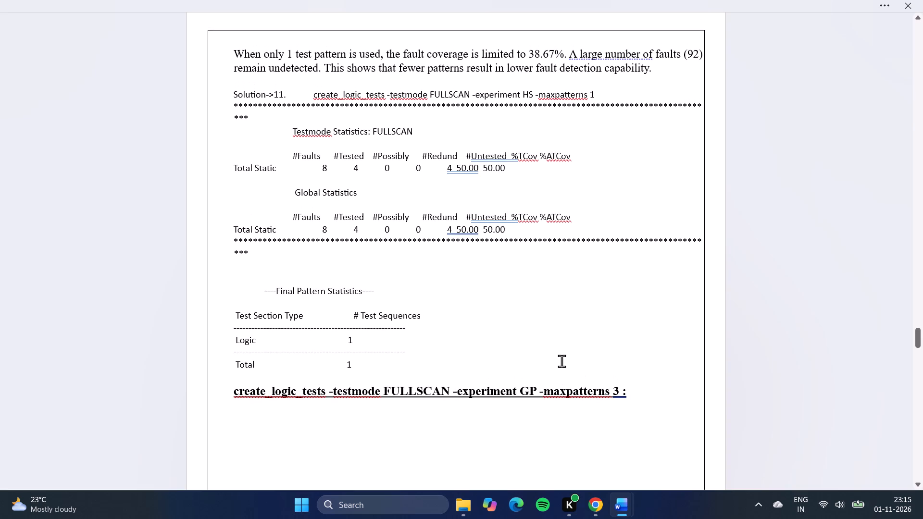
{"action": "scroll", "coordinate": [561, 361], "scroll_direction": "down", "scroll_amount": 2}
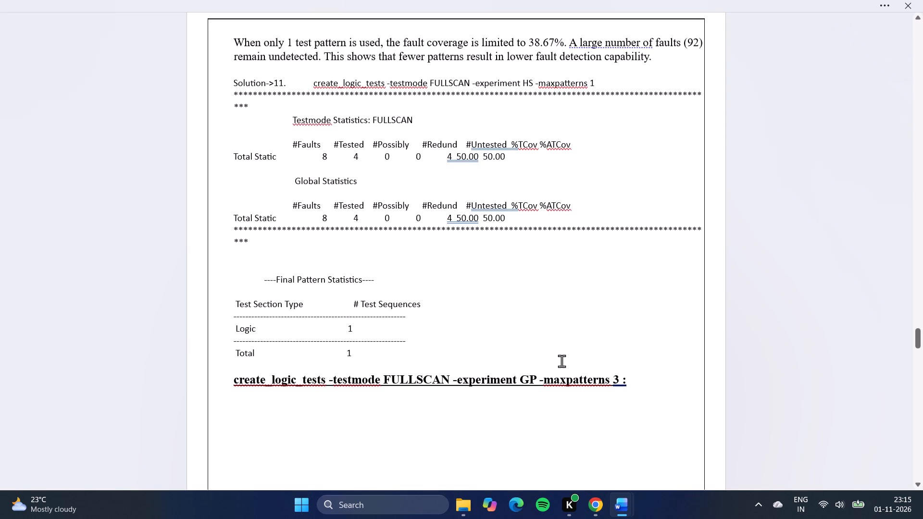
{"action": "scroll", "coordinate": [561, 361], "scroll_direction": "down", "scroll_amount": 1}
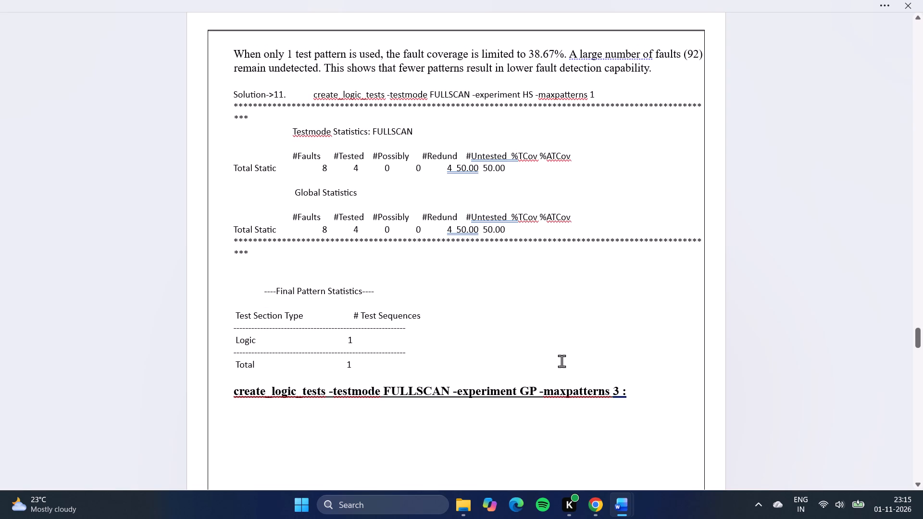
{"action": "scroll", "coordinate": [561, 361], "scroll_direction": "down", "scroll_amount": 2}
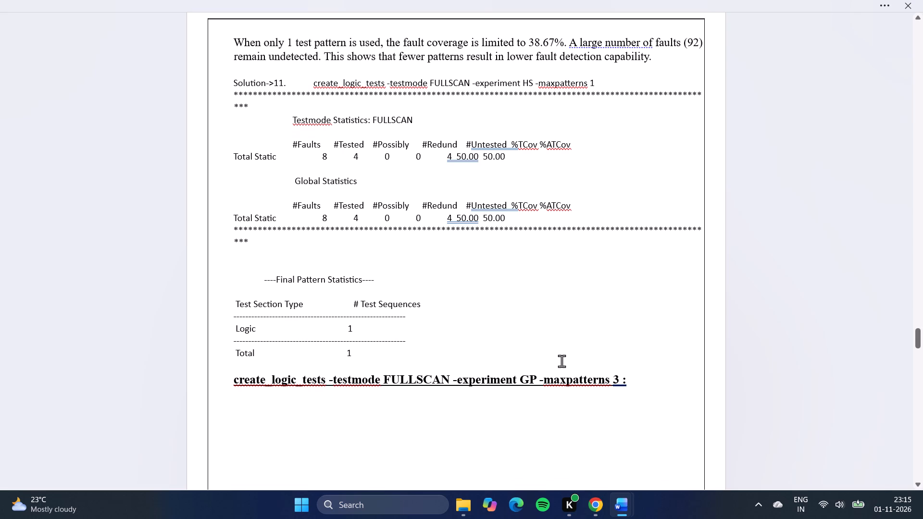
{"action": "scroll", "coordinate": [561, 361], "scroll_direction": "down", "scroll_amount": 1}
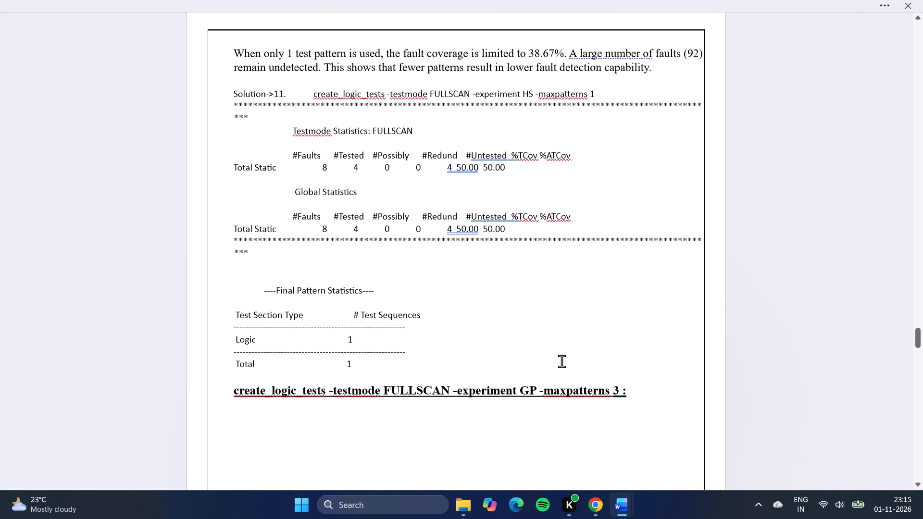
{"action": "scroll", "coordinate": [561, 361], "scroll_direction": "down", "scroll_amount": 1}
{"action": "scroll", "coordinate": [382, 275], "scroll_direction": "up", "scroll_amount": 1}
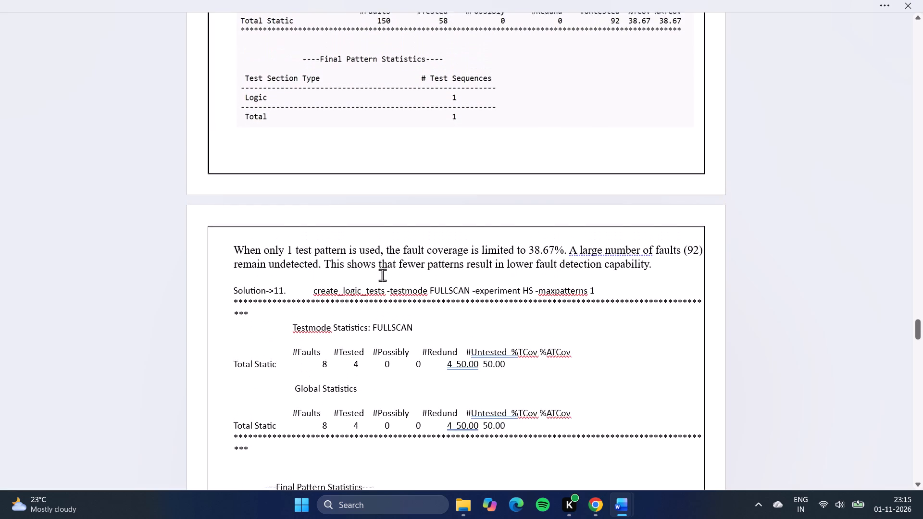
{"action": "scroll", "coordinate": [382, 275], "scroll_direction": "up", "scroll_amount": 1}
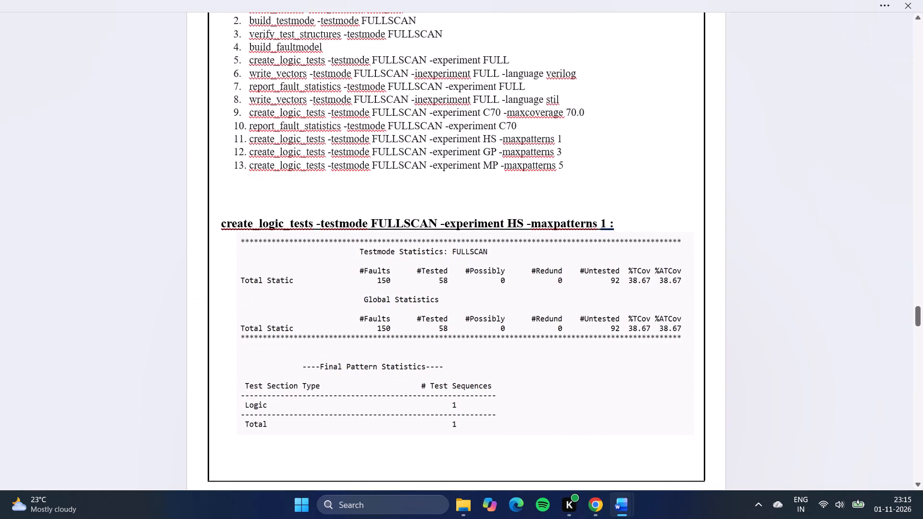
Switch to Chrome and compare section 3's commands and test vector output in the carry-save adder report and Simulation Assignment Report Format PDFs.
{"action": "left_click", "coordinate": [599, 502]}
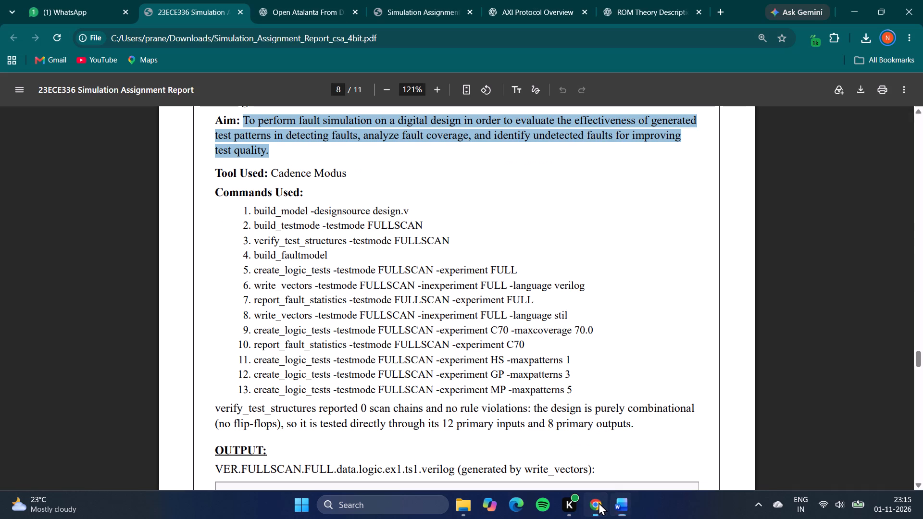
{"action": "scroll", "coordinate": [453, 300], "scroll_direction": "down", "scroll_amount": 1}
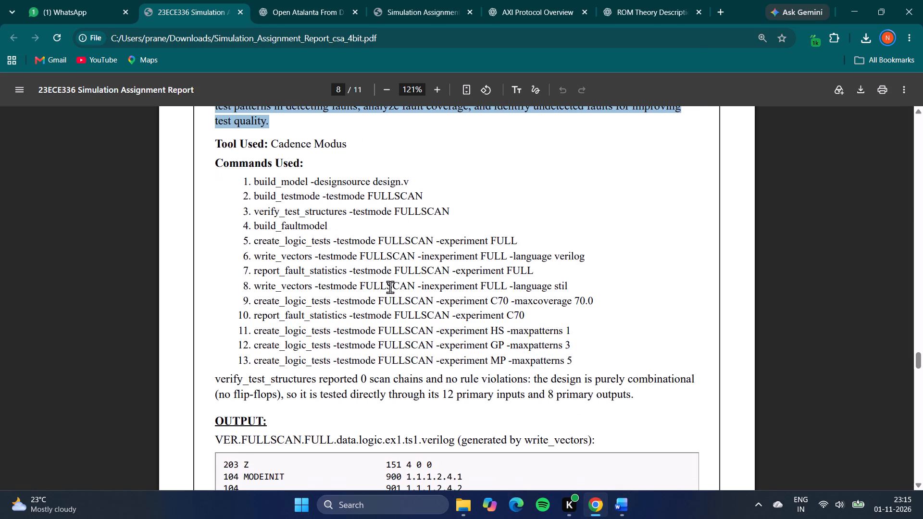
{"action": "scroll", "coordinate": [405, 318], "scroll_direction": "up", "scroll_amount": 1}
{"action": "left_click", "coordinate": [405, 318]}
{"action": "scroll", "coordinate": [405, 318], "scroll_direction": "down", "scroll_amount": 1}
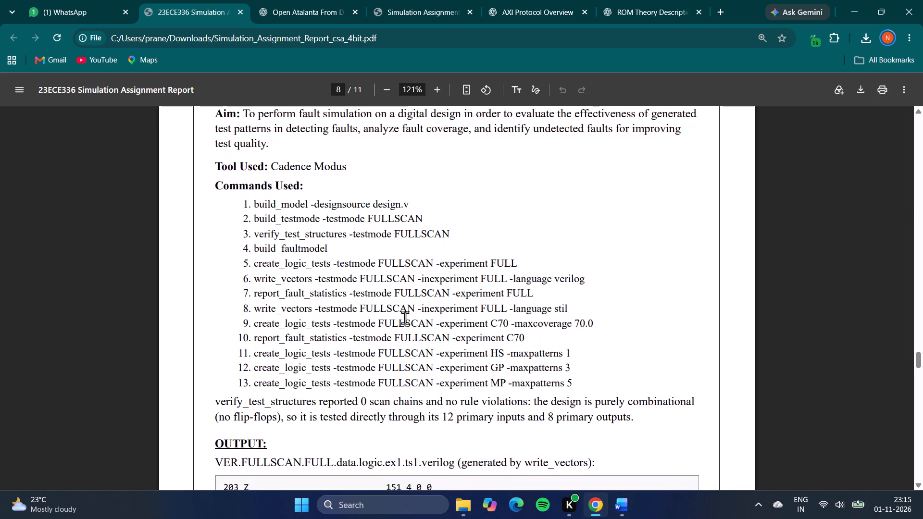
{"action": "scroll", "coordinate": [405, 318], "scroll_direction": "down", "scroll_amount": 2}
{"action": "scroll", "coordinate": [431, 362], "scroll_direction": "down", "scroll_amount": 2}
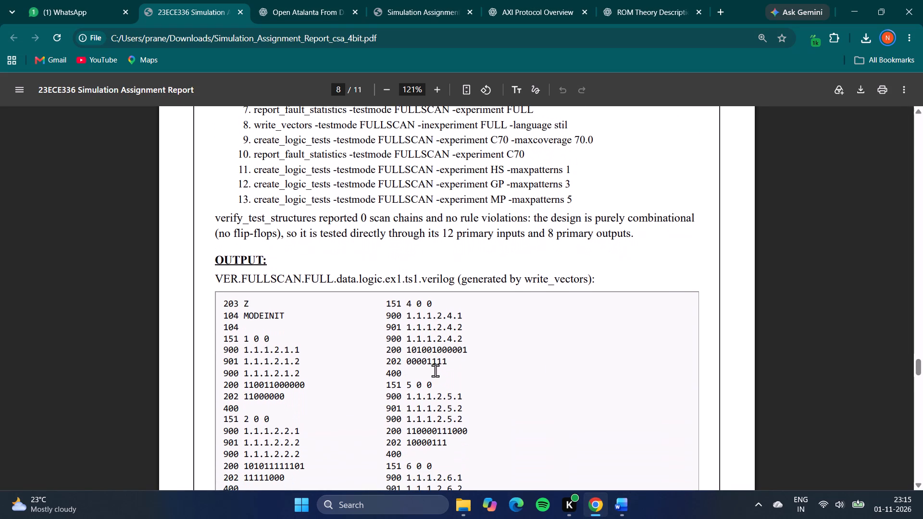
{"action": "scroll", "coordinate": [435, 371], "scroll_direction": "down", "scroll_amount": 1}
{"action": "left_click", "coordinate": [335, 0]}
{"action": "left_click", "coordinate": [390, 2]}
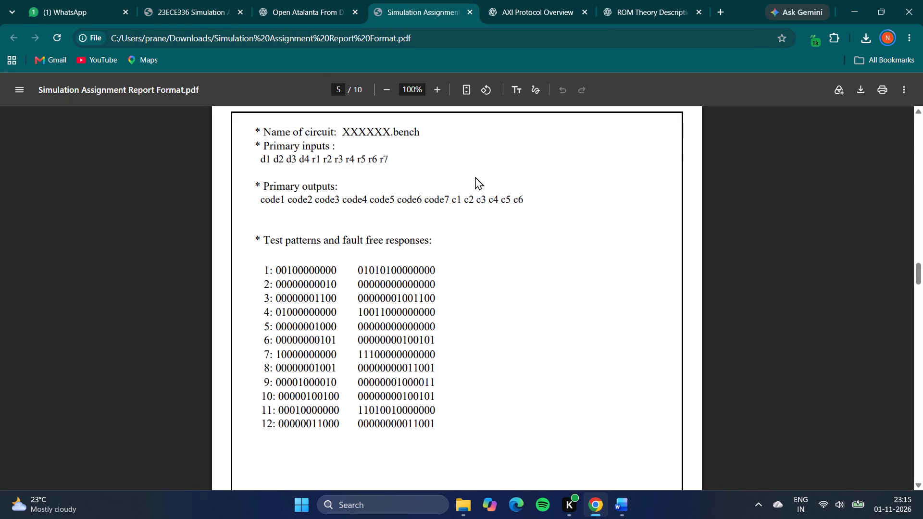
{"action": "scroll", "coordinate": [473, 188], "scroll_direction": "down", "scroll_amount": 4}
{"action": "scroll", "coordinate": [420, 306], "scroll_direction": "down", "scroll_amount": 4}
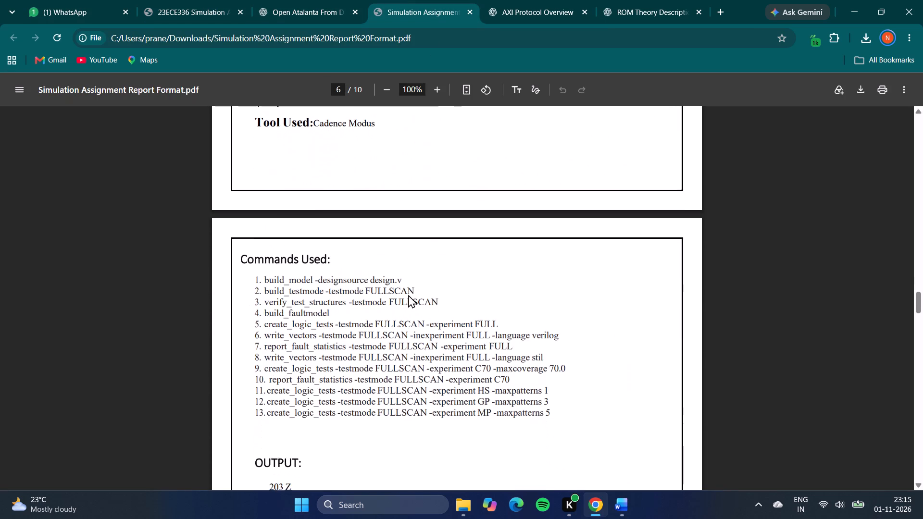
{"action": "scroll", "coordinate": [408, 295], "scroll_direction": "down", "scroll_amount": 2}
{"action": "scroll", "coordinate": [408, 339], "scroll_direction": "down", "scroll_amount": 1}
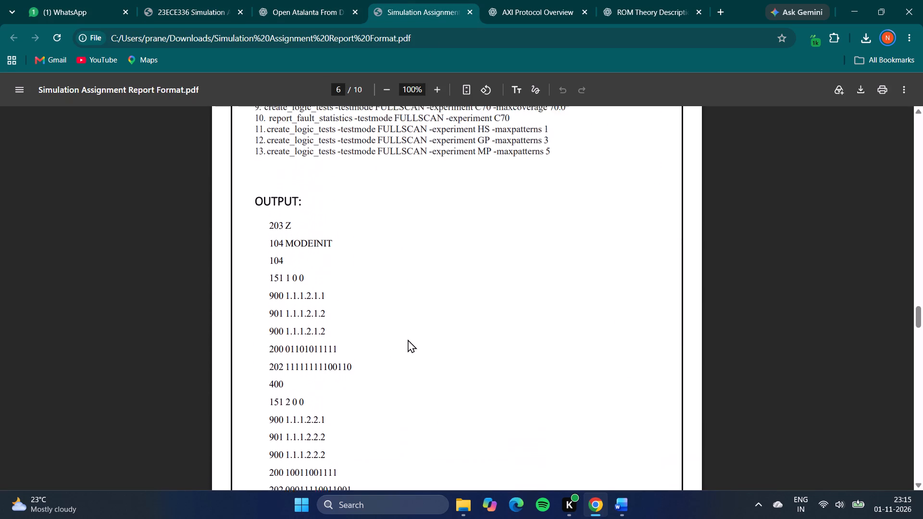
{"action": "scroll", "coordinate": [408, 339], "scroll_direction": "down", "scroll_amount": 1}
{"action": "left_click", "coordinate": [212, 0]}
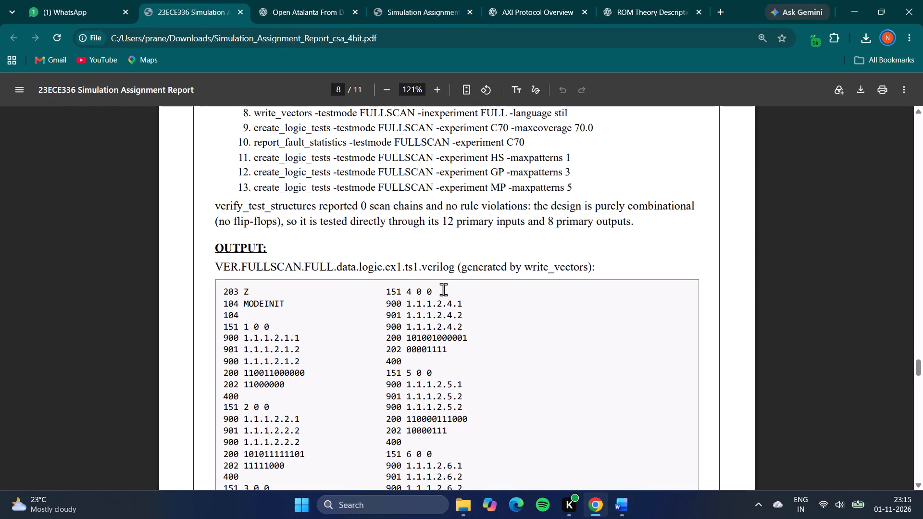
{"action": "scroll", "coordinate": [443, 289], "scroll_direction": "down", "scroll_amount": 2}
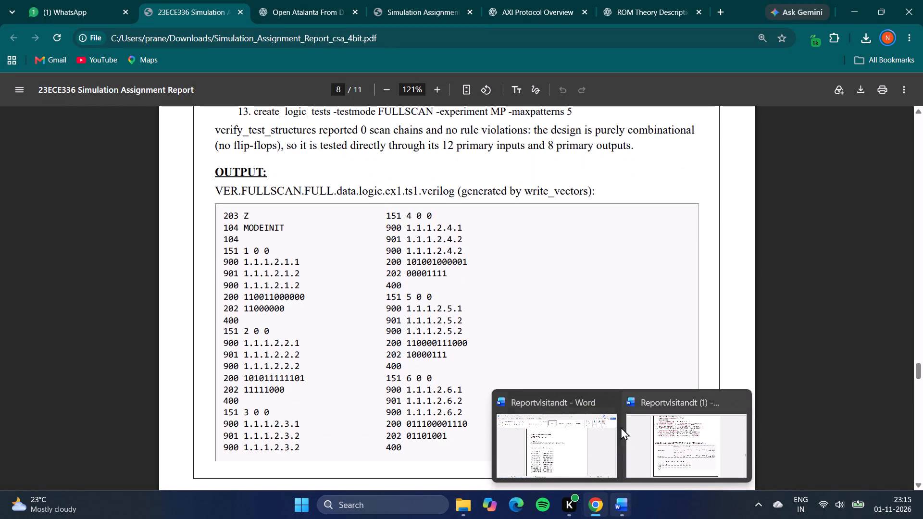
Check section 3's commands and HS -maxpatterns 1 output in Reportvlsitandt (1) against the Simulation Assignment Report Format PDF's output pages.
{"action": "left_click", "coordinate": [647, 433]}
{"action": "scroll", "coordinate": [505, 391], "scroll_direction": "up", "scroll_amount": 1}
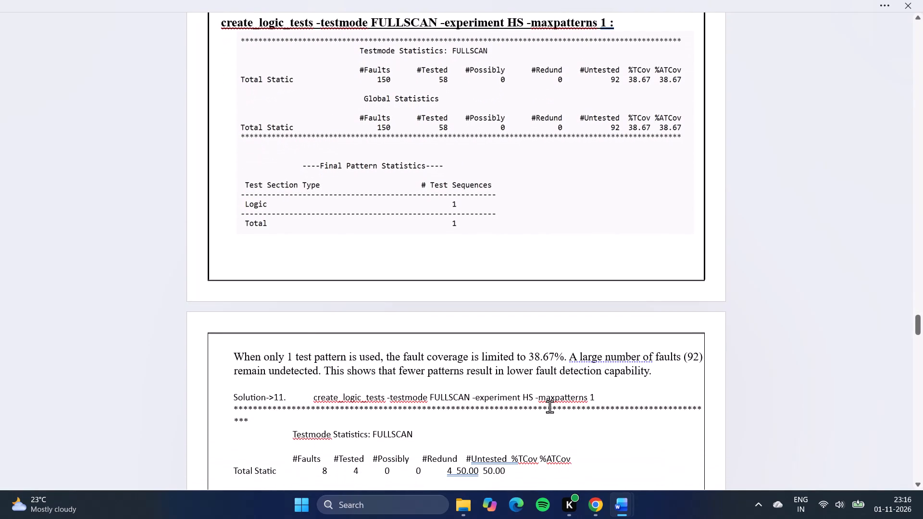
{"action": "scroll", "coordinate": [549, 343], "scroll_direction": "up", "scroll_amount": 1}
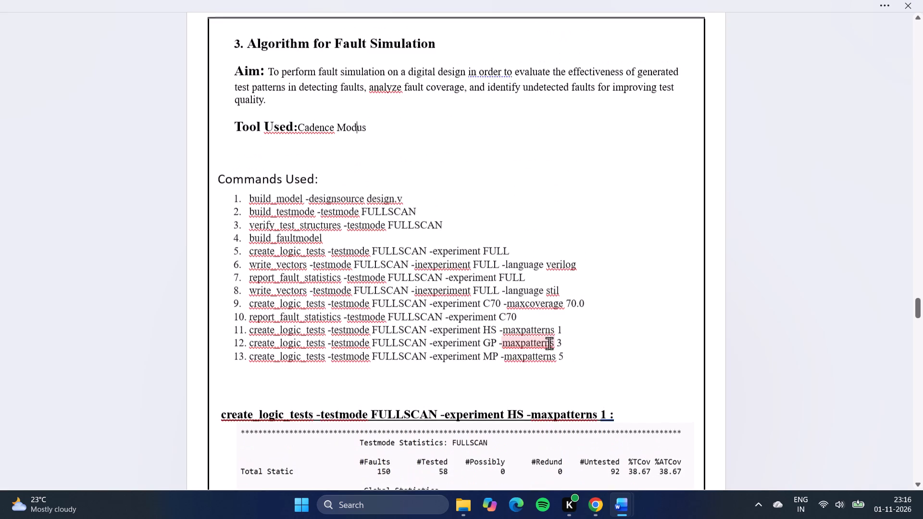
{"action": "scroll", "coordinate": [549, 343], "scroll_direction": "up", "scroll_amount": 1}
{"action": "left_click", "coordinate": [595, 517]}
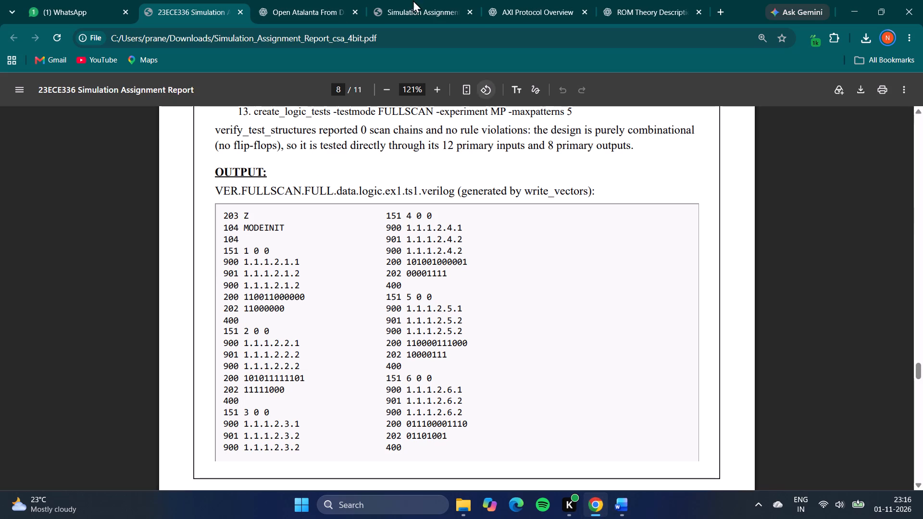
{"action": "left_click", "coordinate": [375, 0]}
{"action": "scroll", "coordinate": [481, 278], "scroll_direction": "down", "scroll_amount": 8}
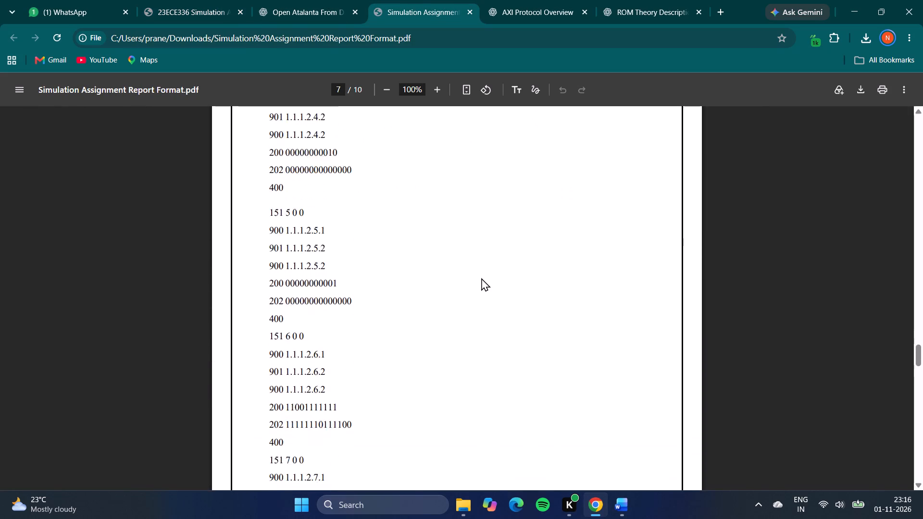
{"action": "scroll", "coordinate": [492, 307], "scroll_direction": "down", "scroll_amount": 3}
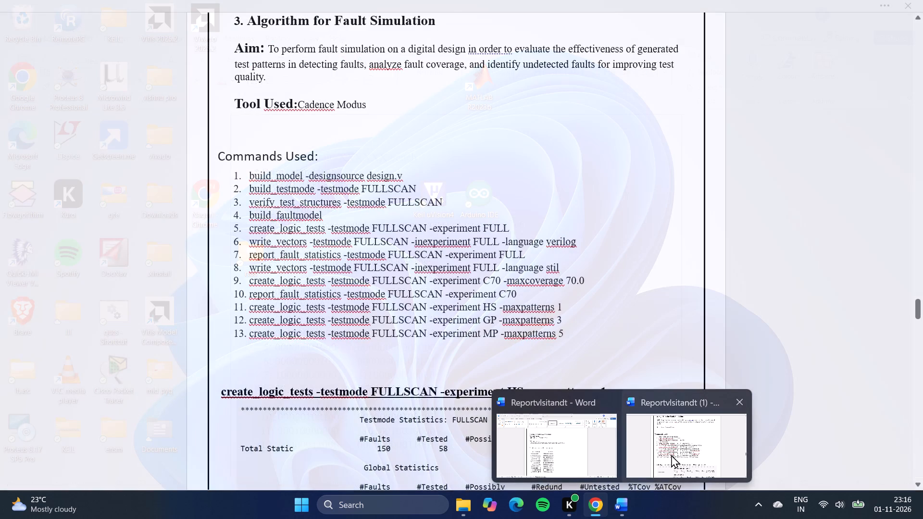
{"action": "left_click", "coordinate": [671, 455]}
{"action": "scroll", "coordinate": [516, 414], "scroll_direction": "down", "scroll_amount": 1}
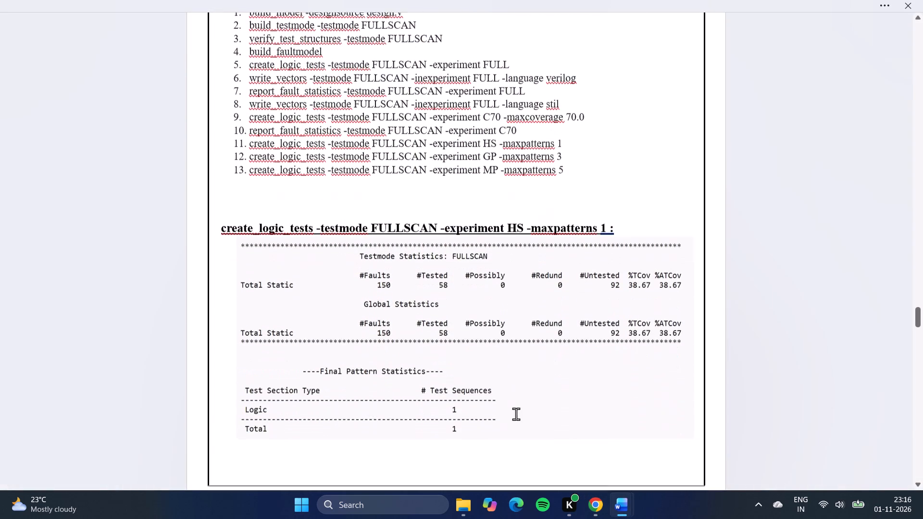
{"action": "scroll", "coordinate": [516, 414], "scroll_direction": "down", "scroll_amount": 2}
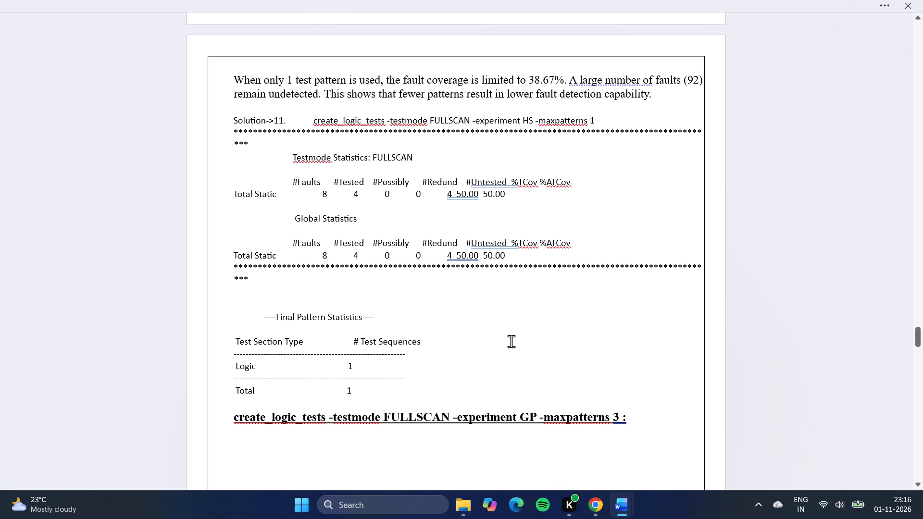
{"action": "scroll", "coordinate": [455, 292], "scroll_direction": "up", "scroll_amount": 1}
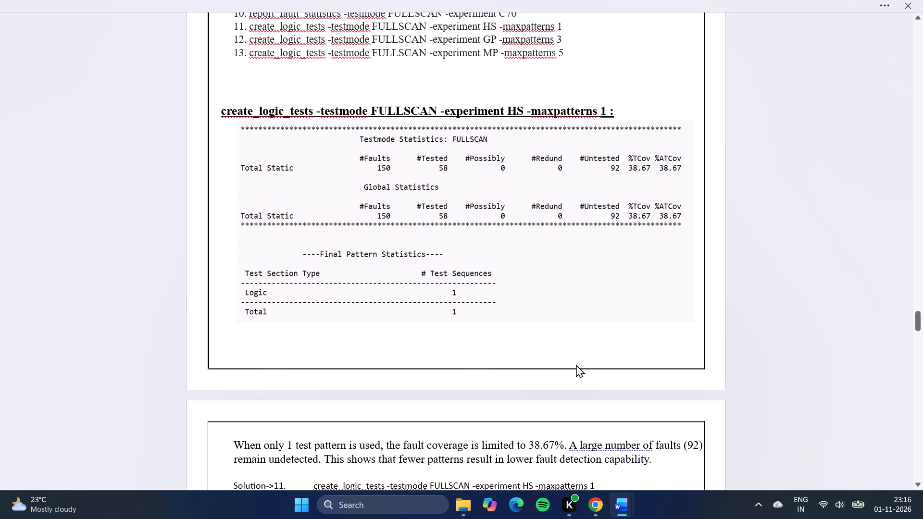
{"action": "scroll", "coordinate": [512, 347], "scroll_direction": "up", "scroll_amount": 1}
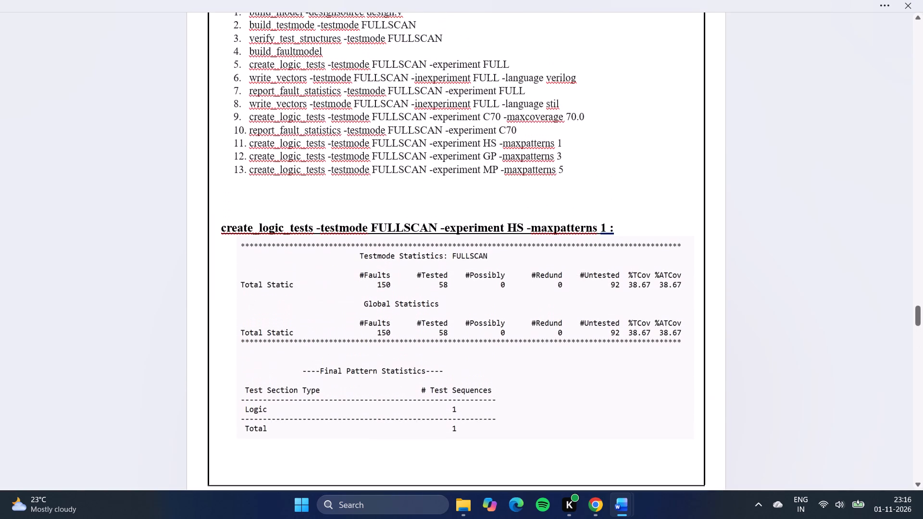
Switch to Chrome and examine the carry-save adder report PDF from section 3's test vector output through the HS, GP and MP results to the Conclusion.
{"action": "left_click", "coordinate": [594, 509]}
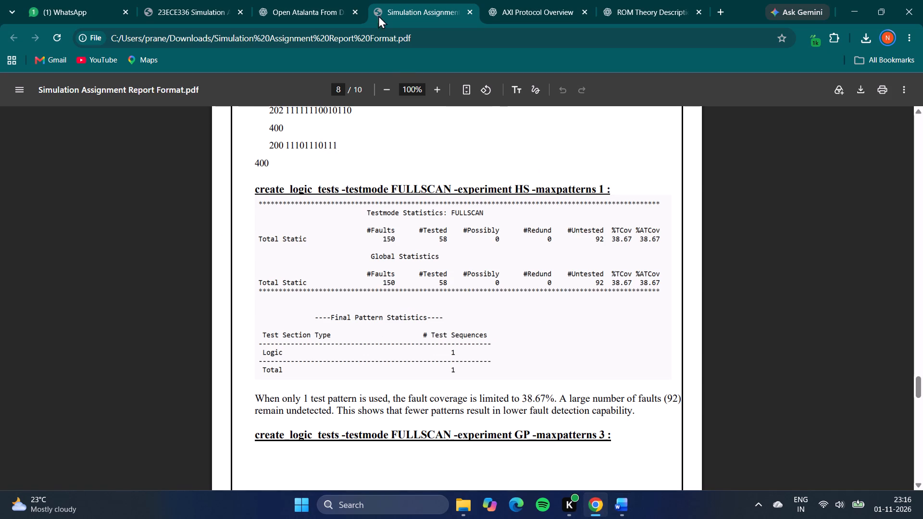
{"action": "scroll", "coordinate": [484, 242], "scroll_direction": "up", "scroll_amount": 1}
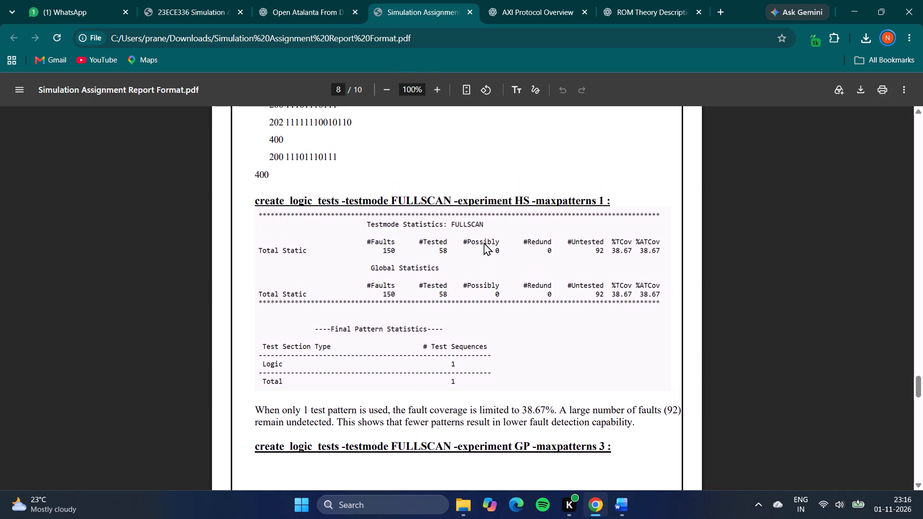
{"action": "scroll", "coordinate": [484, 242], "scroll_direction": "up", "scroll_amount": 1}
{"action": "left_click", "coordinate": [212, 0]}
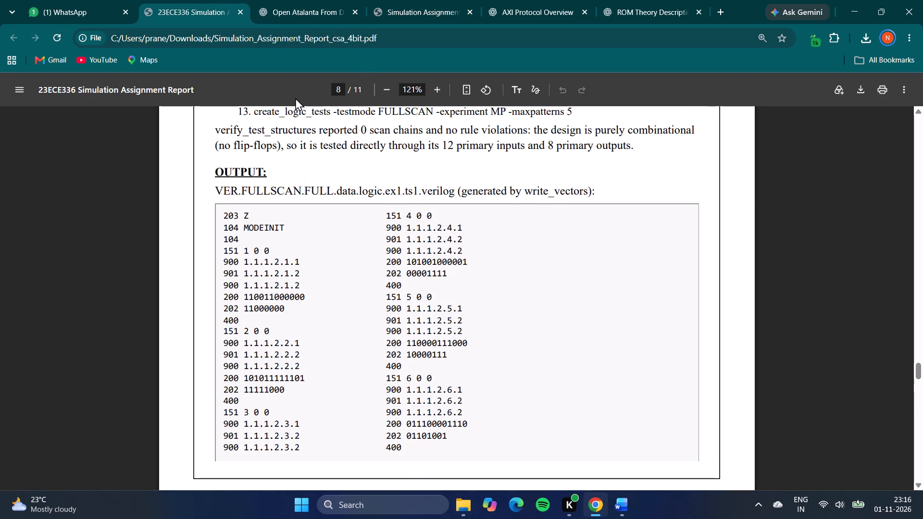
{"action": "scroll", "coordinate": [392, 245], "scroll_direction": "down", "scroll_amount": 1}
{"action": "scroll", "coordinate": [421, 308], "scroll_direction": "down", "scroll_amount": 2}
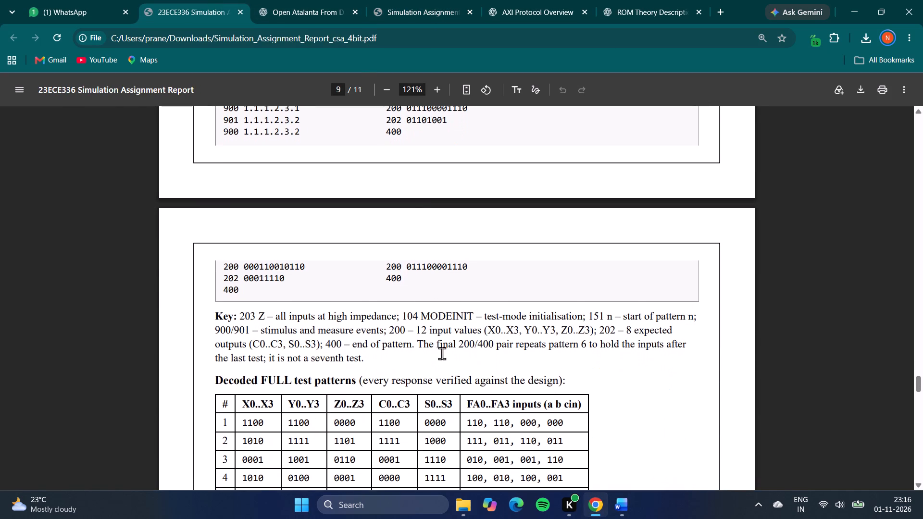
{"action": "scroll", "coordinate": [442, 353], "scroll_direction": "down", "scroll_amount": 5}
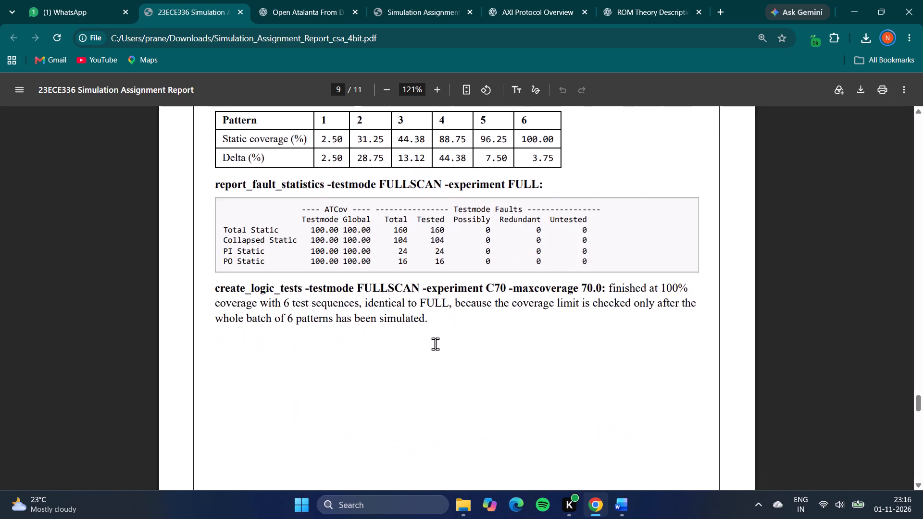
{"action": "scroll", "coordinate": [435, 344], "scroll_direction": "down", "scroll_amount": 2}
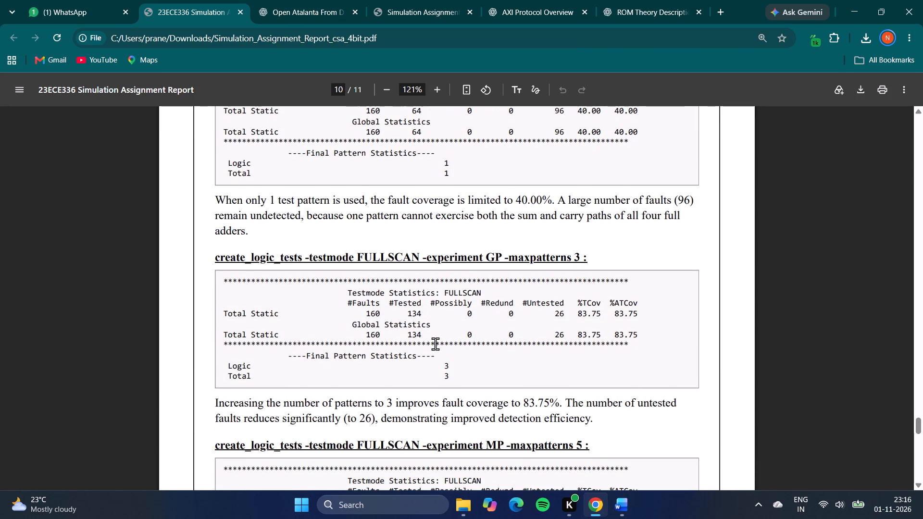
{"action": "scroll", "coordinate": [435, 344], "scroll_direction": "up", "scroll_amount": 1}
{"action": "scroll", "coordinate": [474, 353], "scroll_direction": "down", "scroll_amount": 1}
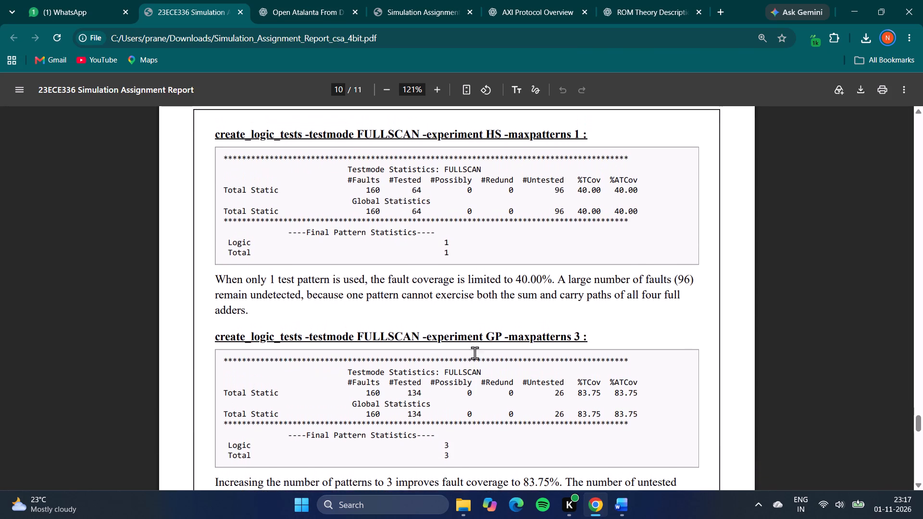
{"action": "scroll", "coordinate": [474, 353], "scroll_direction": "down", "scroll_amount": 3}
{"action": "scroll", "coordinate": [474, 353], "scroll_direction": "up", "scroll_amount": 1}
{"action": "scroll", "coordinate": [474, 353], "scroll_direction": "down", "scroll_amount": 4}
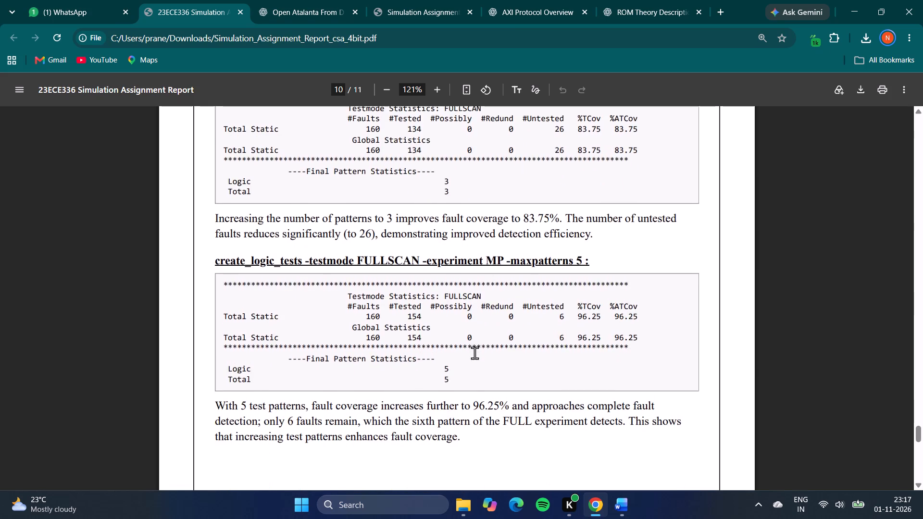
{"action": "scroll", "coordinate": [474, 353], "scroll_direction": "down", "scroll_amount": 5}
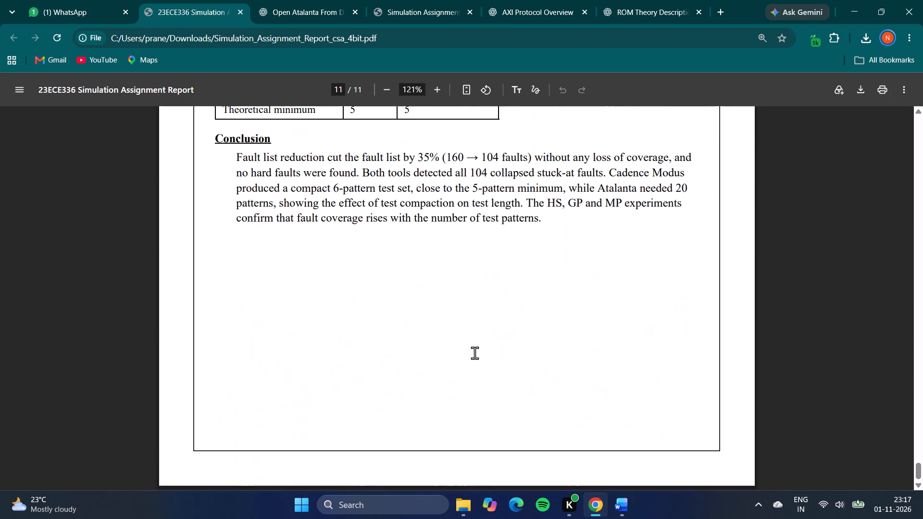
{"action": "scroll", "coordinate": [474, 353], "scroll_direction": "down", "scroll_amount": 1}
Re-examine the carry-save adder report's experiment and tool comparison tables, max-pattern outputs, FULL fault statistics and decoded FULL test patterns.
{"action": "scroll", "coordinate": [474, 353], "scroll_direction": "up", "scroll_amount": 7}
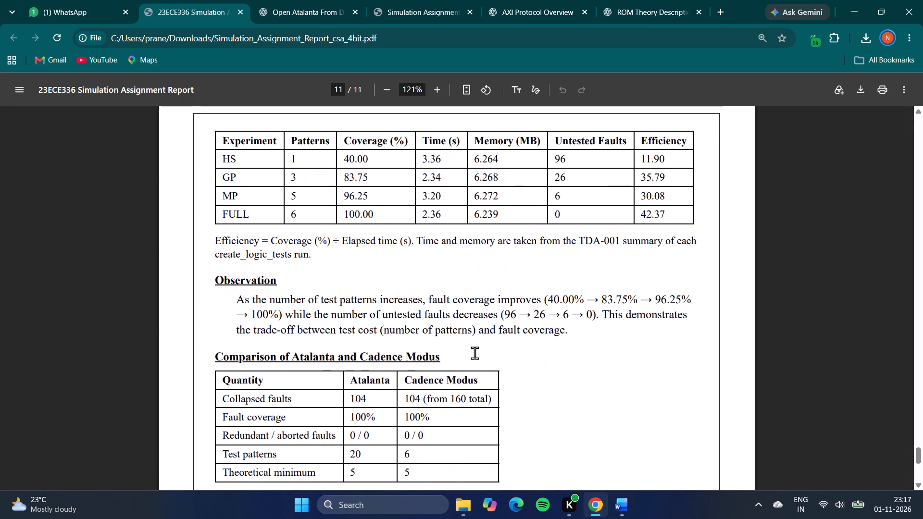
{"action": "scroll", "coordinate": [474, 353], "scroll_direction": "up", "scroll_amount": 5}
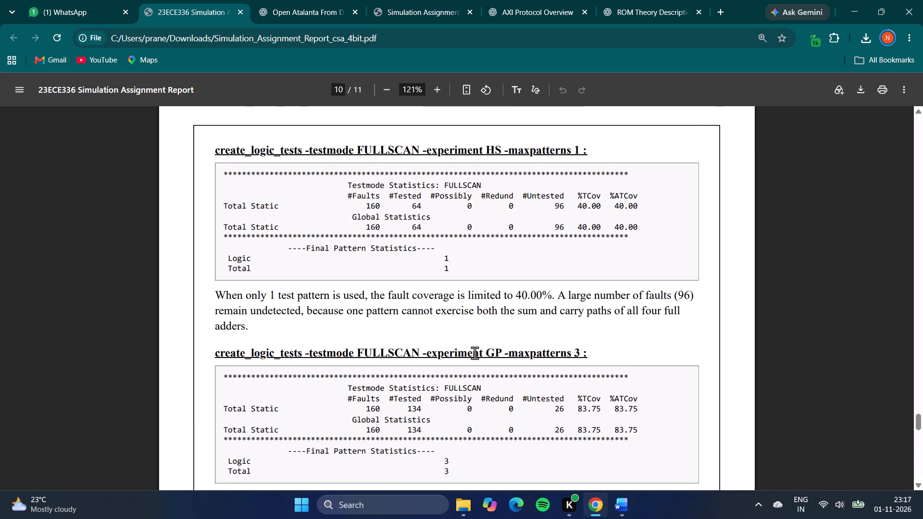
{"action": "scroll", "coordinate": [474, 353], "scroll_direction": "up", "scroll_amount": 5}
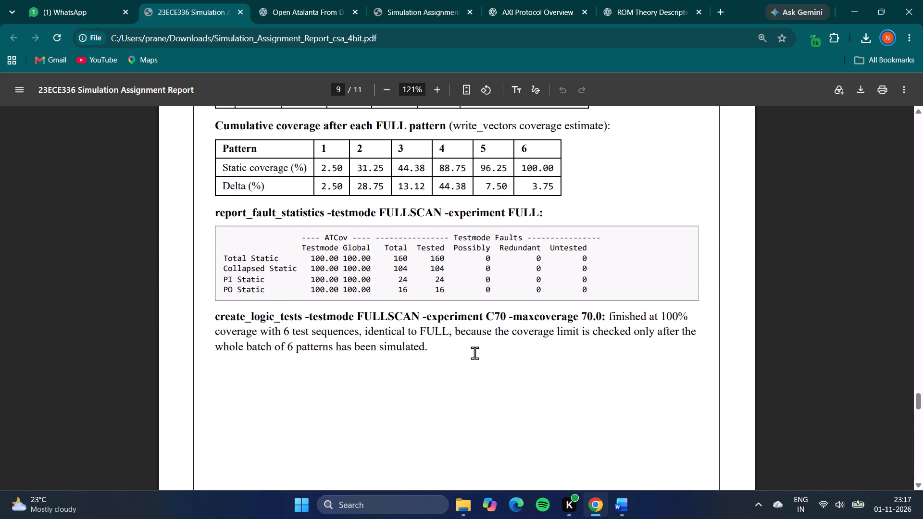
{"action": "scroll", "coordinate": [474, 353], "scroll_direction": "up", "scroll_amount": 1}
{"action": "scroll", "coordinate": [389, 358], "scroll_direction": "up", "scroll_amount": 1}
Compare the ChatGPT Atalanta conversation, the Simulation Assignment Report Format PDF's HS output and the carry-save adder report's test vector output.
{"action": "left_click", "coordinate": [296, 0]}
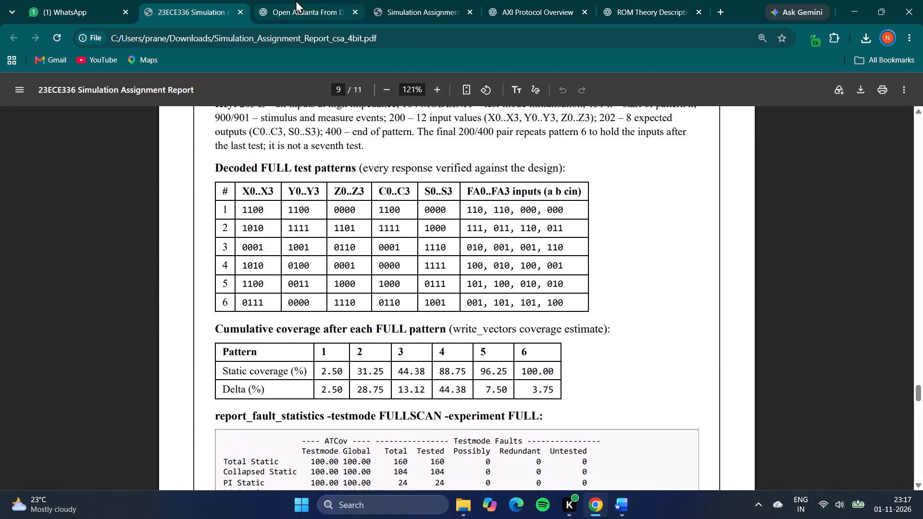
{"action": "left_click", "coordinate": [490, 251]}
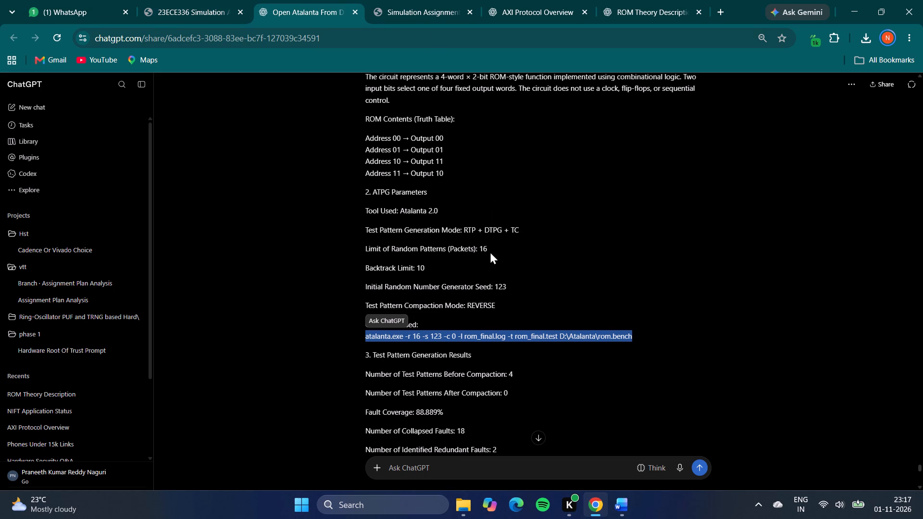
{"action": "left_click", "coordinate": [412, 0]}
{"action": "scroll", "coordinate": [605, 318], "scroll_direction": "down", "scroll_amount": 1}
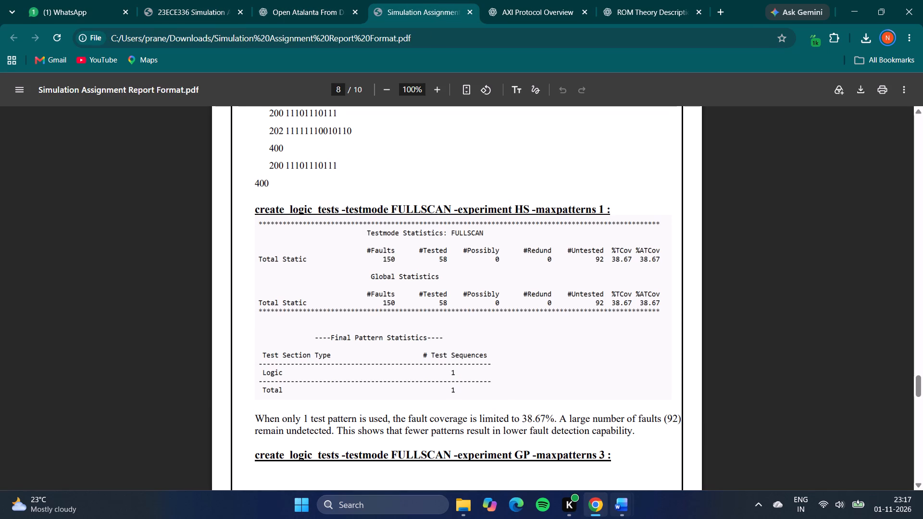
{"action": "left_click", "coordinate": [673, 440]}
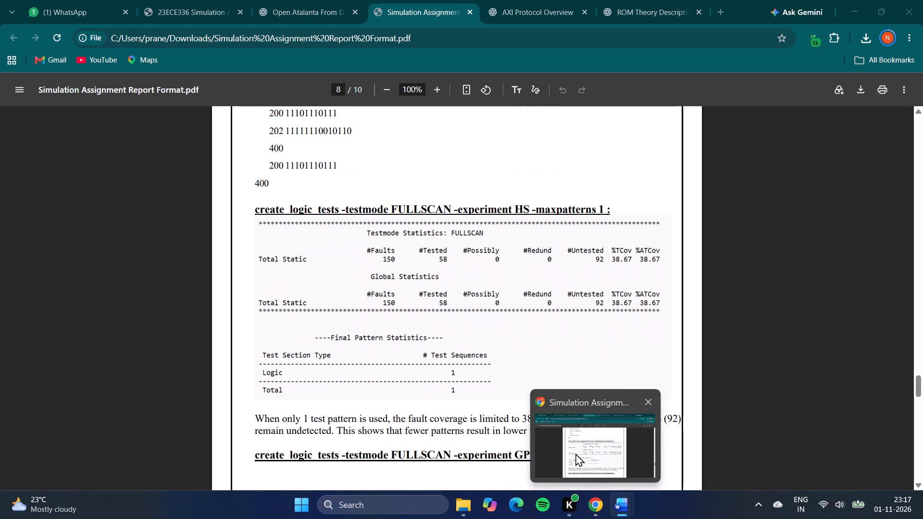
{"action": "left_click", "coordinate": [604, 463]}
{"action": "scroll", "coordinate": [435, 343], "scroll_direction": "up", "scroll_amount": 2}
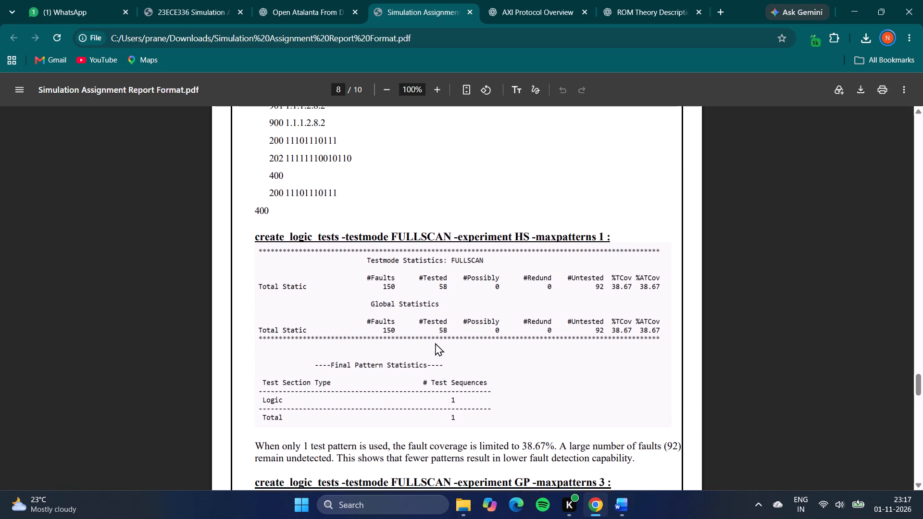
{"action": "scroll", "coordinate": [435, 343], "scroll_direction": "up", "scroll_amount": 2}
{"action": "left_click", "coordinate": [182, 0]}
{"action": "scroll", "coordinate": [375, 222], "scroll_direction": "up", "scroll_amount": 2}
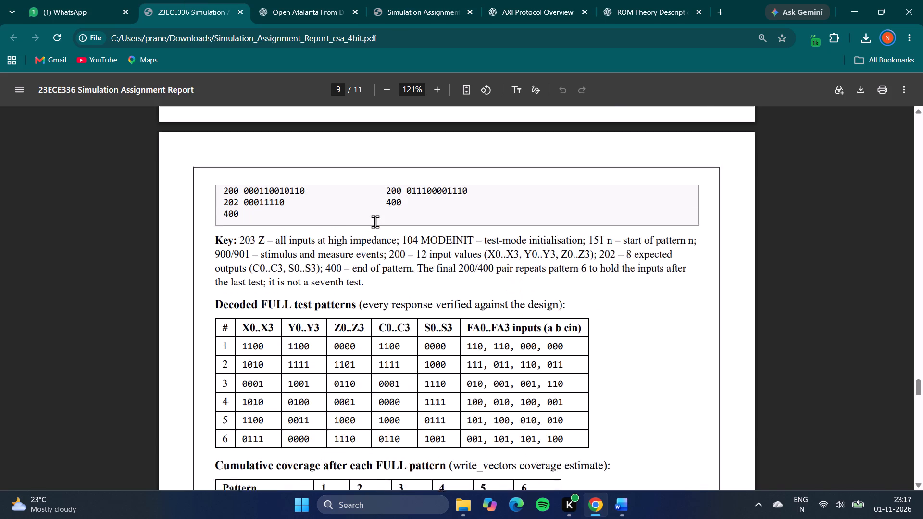
{"action": "scroll", "coordinate": [375, 222], "scroll_direction": "up", "scroll_amount": 6}
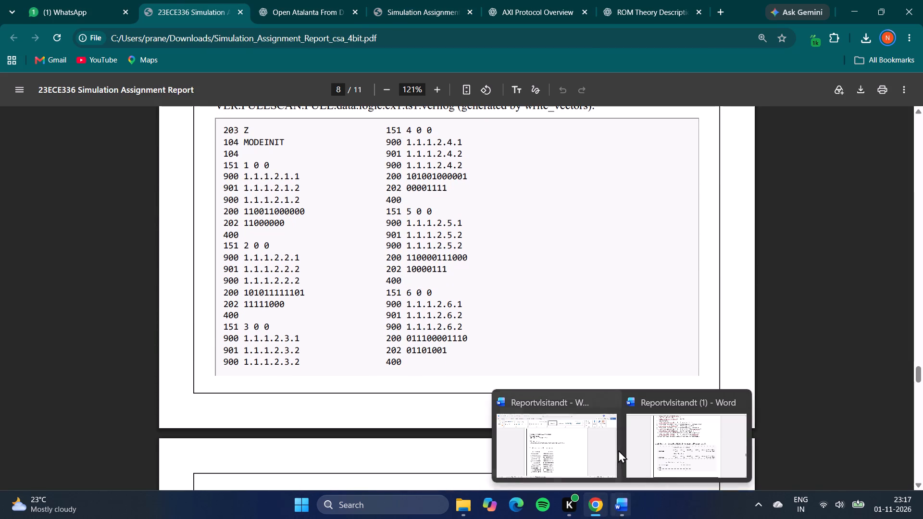
Switch to Reportvlsitandt (1) in Word and examine section 3 from the HS -maxpatterns 1 results through the experiment table to the Observation.
{"action": "left_click", "coordinate": [662, 455]}
{"action": "scroll", "coordinate": [561, 398], "scroll_direction": "down", "scroll_amount": 1}
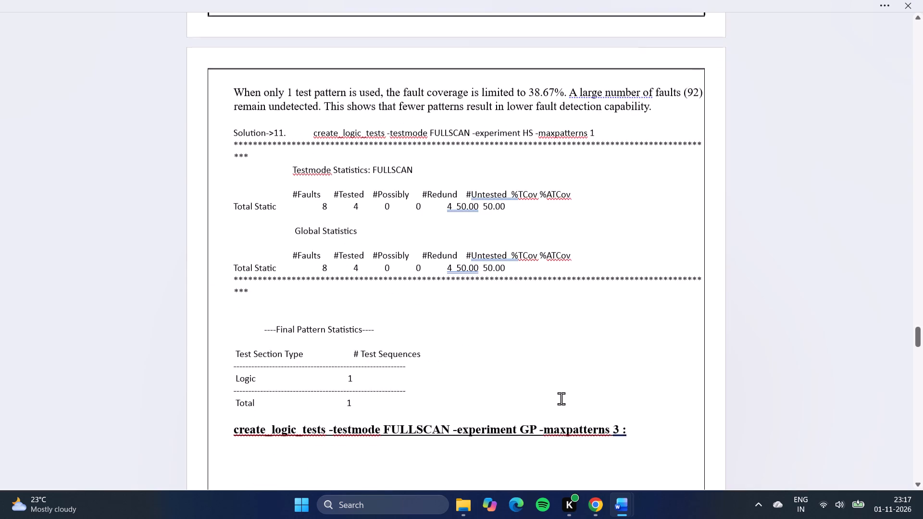
{"action": "scroll", "coordinate": [561, 398], "scroll_direction": "down", "scroll_amount": 1}
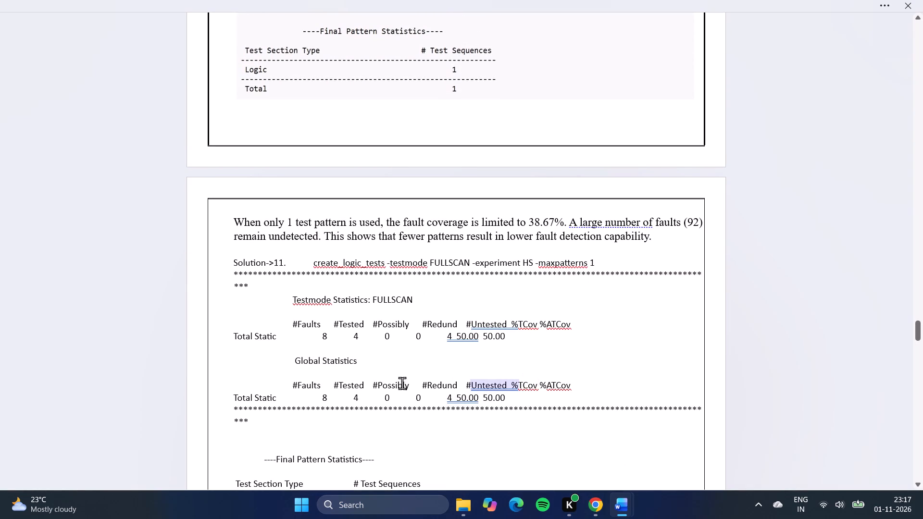
{"action": "scroll", "coordinate": [343, 324], "scroll_direction": "up", "scroll_amount": 1}
{"action": "scroll", "coordinate": [344, 276], "scroll_direction": "up", "scroll_amount": 1}
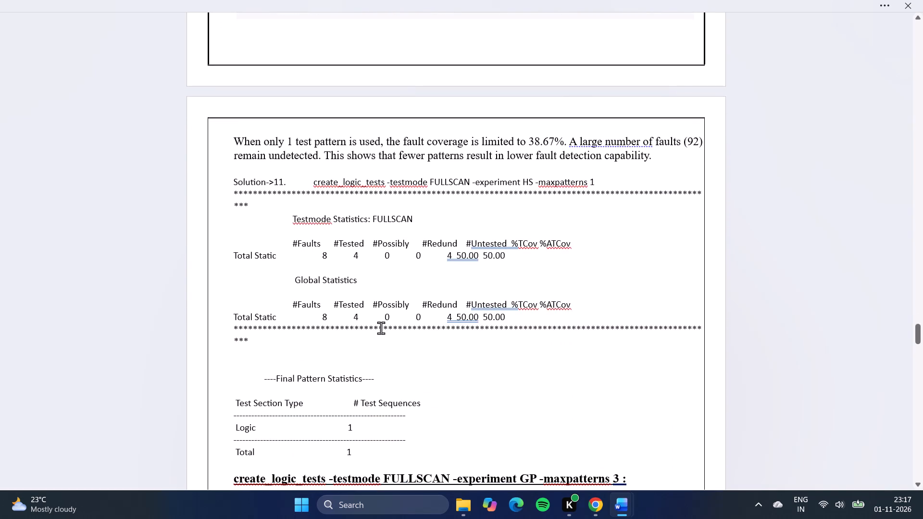
{"action": "scroll", "coordinate": [399, 381], "scroll_direction": "down", "scroll_amount": 1}
{"action": "scroll", "coordinate": [324, 320], "scroll_direction": "down", "scroll_amount": 1}
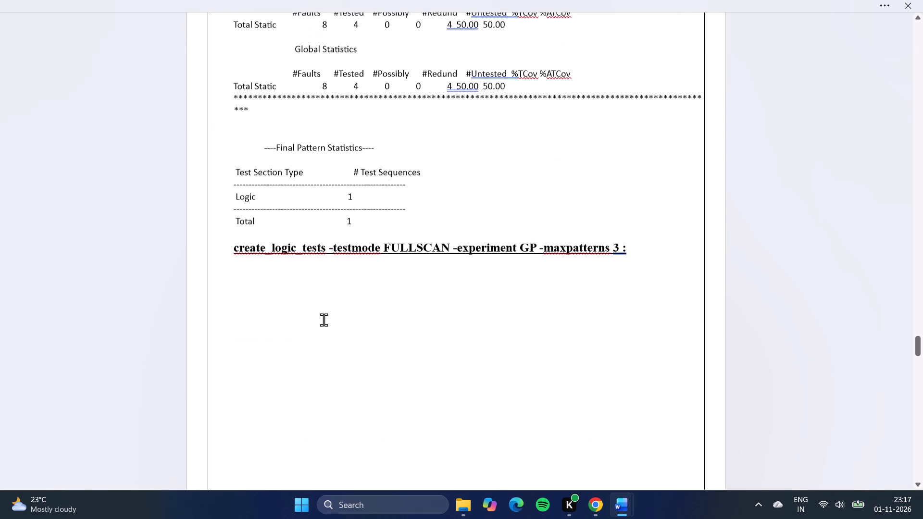
{"action": "scroll", "coordinate": [324, 320], "scroll_direction": "down", "scroll_amount": 1}
{"action": "scroll", "coordinate": [377, 351], "scroll_direction": "down", "scroll_amount": 1}
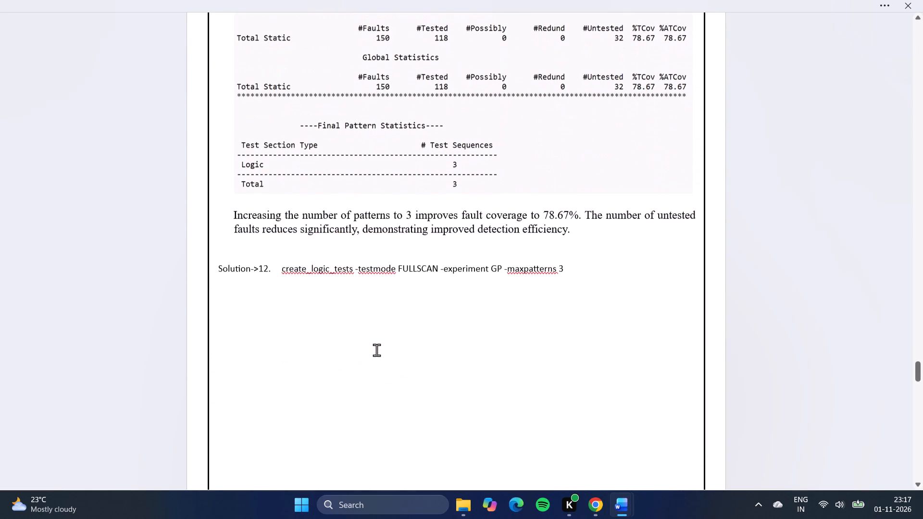
{"action": "scroll", "coordinate": [414, 329], "scroll_direction": "down", "scroll_amount": 1}
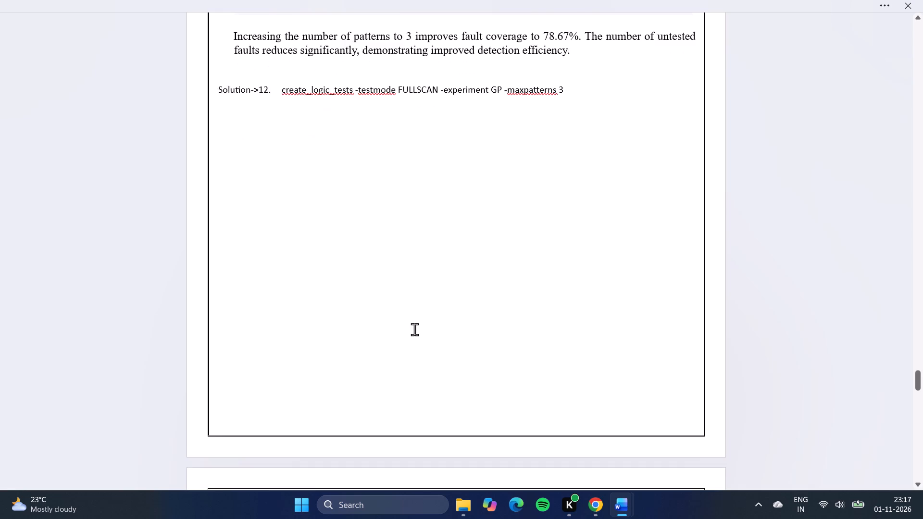
{"action": "scroll", "coordinate": [414, 329], "scroll_direction": "down", "scroll_amount": 1}
{"action": "scroll", "coordinate": [459, 317], "scroll_direction": "down", "scroll_amount": 1}
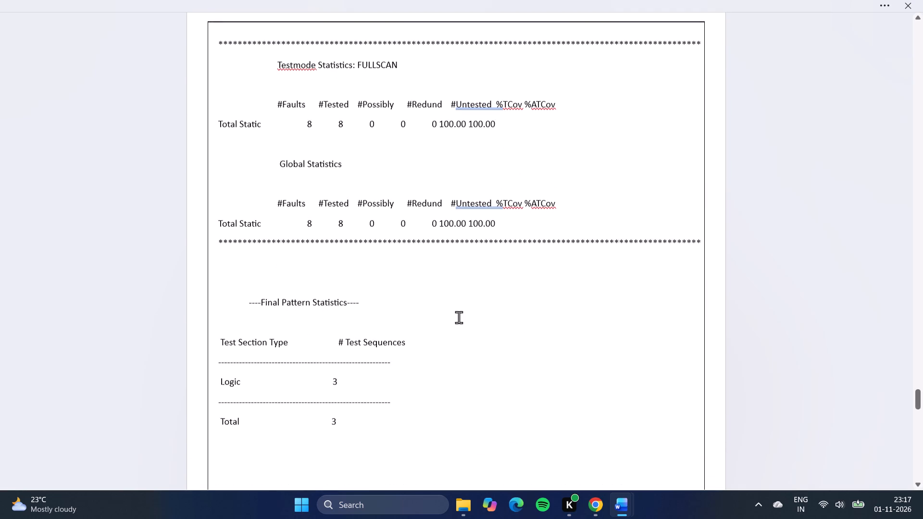
{"action": "scroll", "coordinate": [459, 317], "scroll_direction": "down", "scroll_amount": 1}
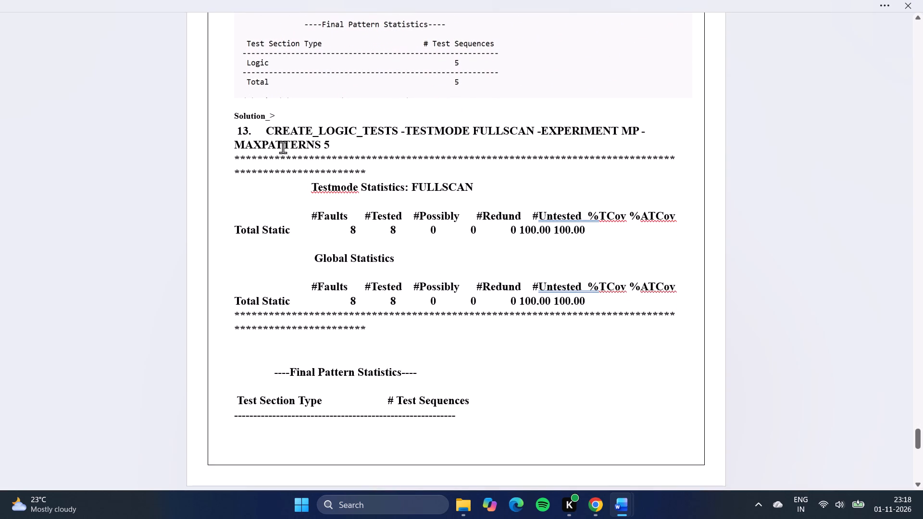
{"action": "scroll", "coordinate": [328, 179], "scroll_direction": "down", "scroll_amount": 1}
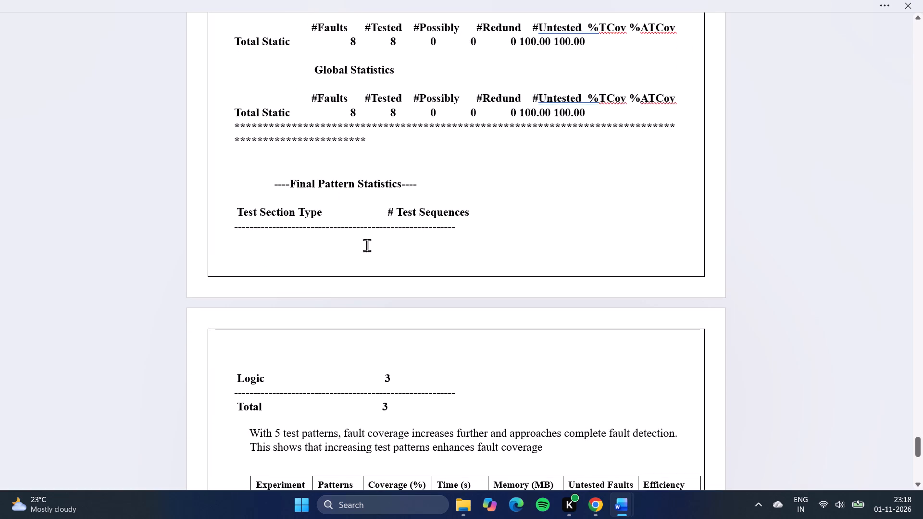
{"action": "scroll", "coordinate": [367, 245], "scroll_direction": "down", "scroll_amount": 1}
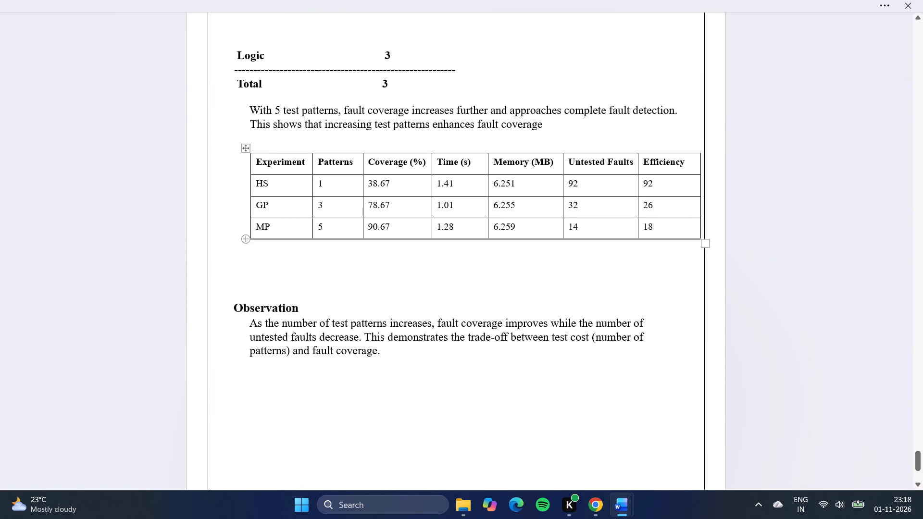
{"action": "scroll", "coordinate": [523, 366], "scroll_direction": "down", "scroll_amount": 2}
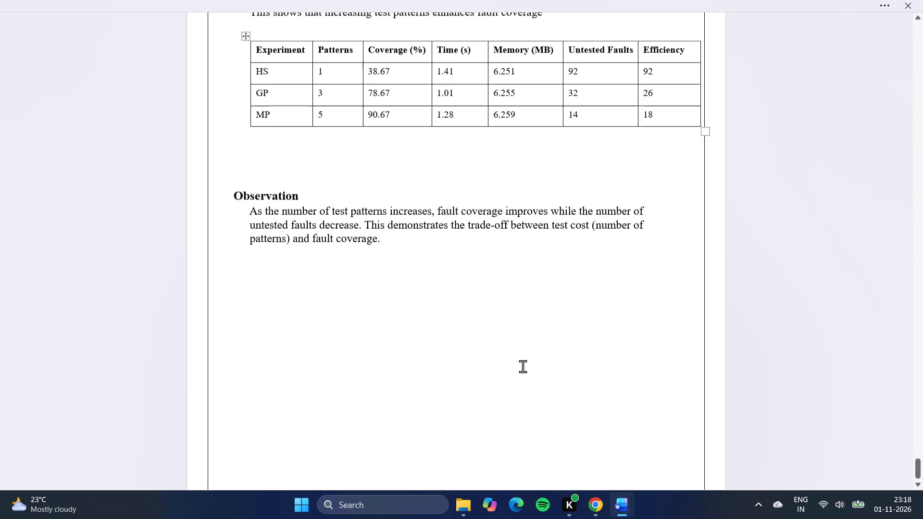
Review the report's opening pages from the title table and logic diagram to section 1's commands and Verilog code.
{"action": "scroll", "coordinate": [641, 416], "scroll_direction": "up", "scroll_amount": 4}
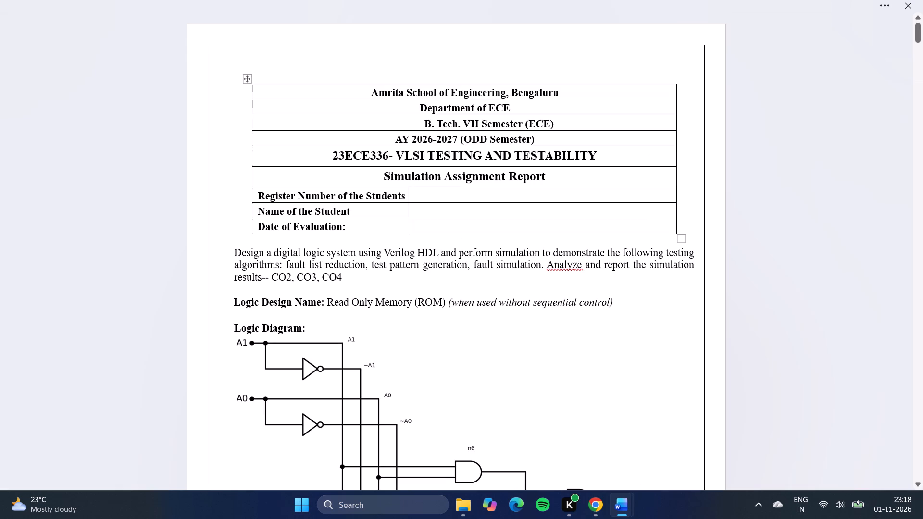
{"action": "scroll", "coordinate": [189, 164], "scroll_direction": "up", "scroll_amount": 9}
{"action": "scroll", "coordinate": [189, 164], "scroll_direction": "down", "scroll_amount": 3, "text": "ctrl"}
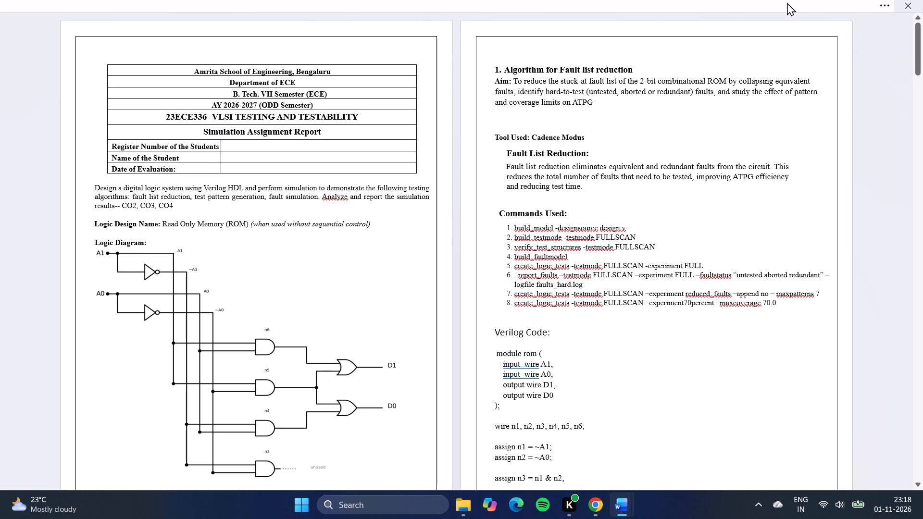
{"action": "scroll", "coordinate": [565, 226], "scroll_direction": "up", "scroll_amount": 2, "text": "ctrl"}
{"action": "scroll", "coordinate": [458, 302], "scroll_direction": "down", "scroll_amount": 1}
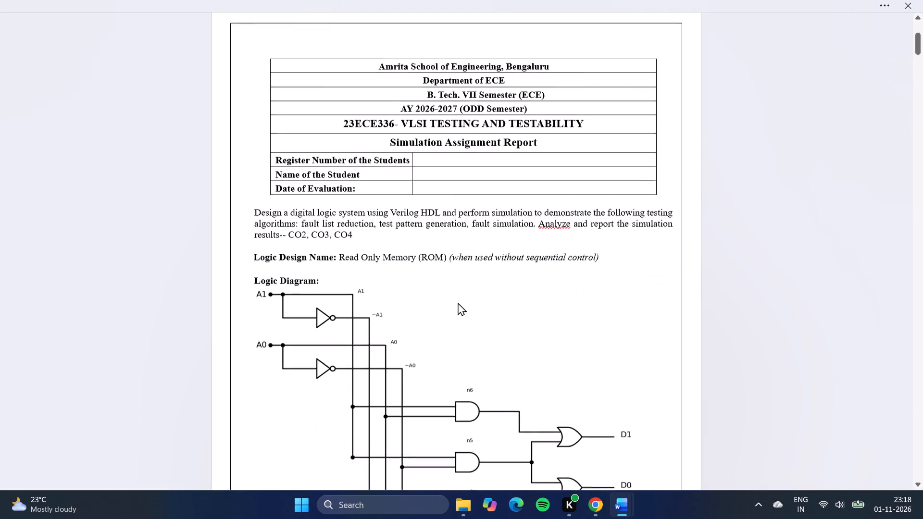
{"action": "scroll", "coordinate": [458, 302], "scroll_direction": "down", "scroll_amount": 1}
Save the Reportvlsitandt (1) document.
{"action": "left_click", "coordinate": [880, 3]}
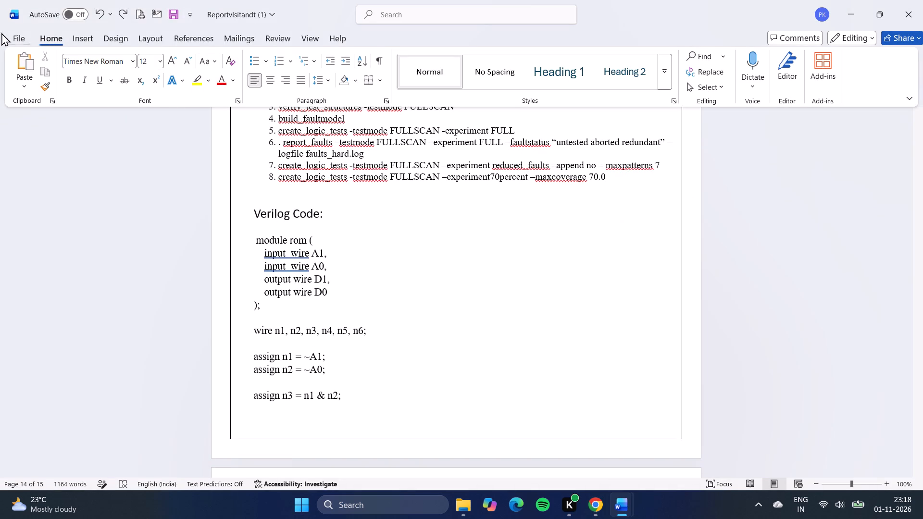
{"action": "left_click", "coordinate": [174, 11]}
Save a copy of the report in the Downloads folder as a Word document named ReportVTT.
{"action": "left_click", "coordinate": [21, 38]}
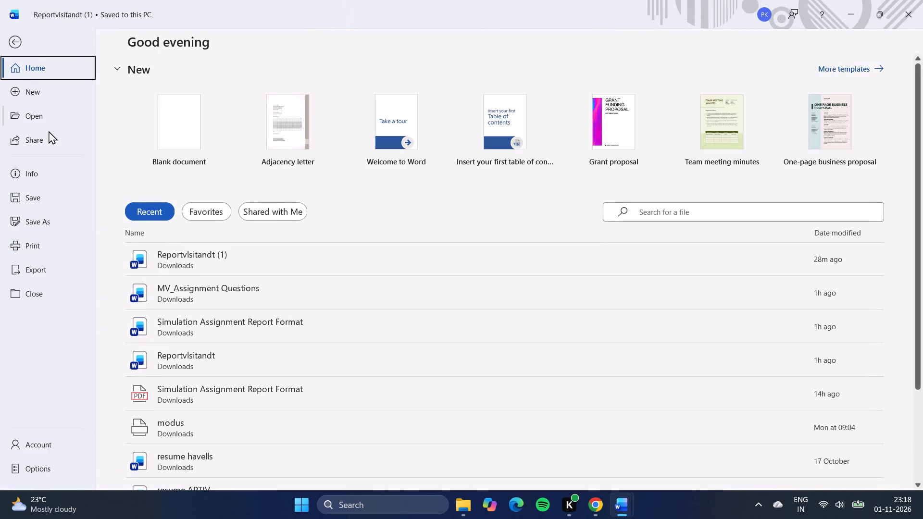
{"action": "left_click", "coordinate": [47, 220]}
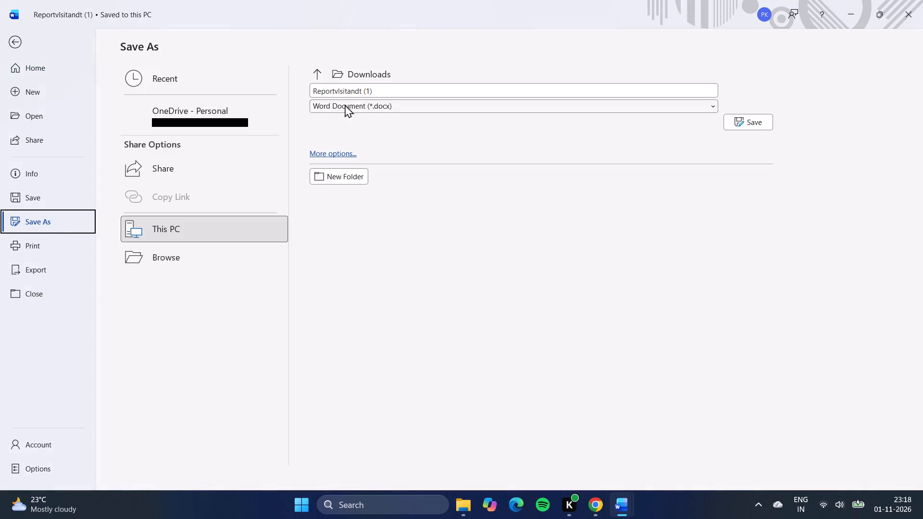
{"action": "left_click", "coordinate": [389, 90]}
{"action": "left_click", "coordinate": [389, 90]}
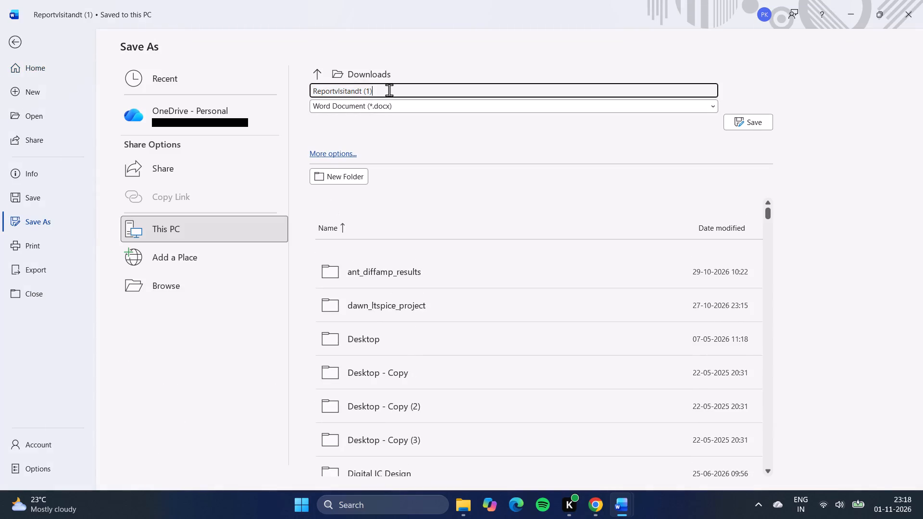
{"action": "key", "text": "BackSpace"}
{"action": "key", "text": "BackSpace"}
{"action": "key", "text": "BackSpace"}
{"action": "key", "text": "BackSpace"}
{"action": "key", "text": "BackSpace"}
{"action": "key", "text": "BackSpace"}
{"action": "key", "text": "BackSpace"}
{"action": "key", "text": "BackSpace"}
{"action": "key", "text": "BackSpace"}
{"action": "key", "text": "BackSpace"}
{"action": "key", "text": "BackSpace"}
{"action": "key", "text": "BackSpace"}
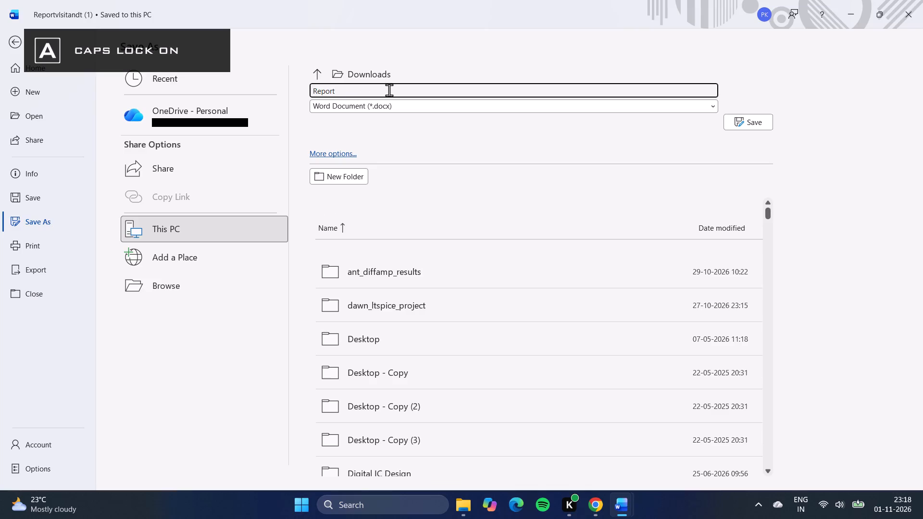
{"action": "key", "text": "c"}
{"action": "key", "text": "BackSpace"}
{"action": "key", "text": "v"}
{"action": "type", "text": "TT"}
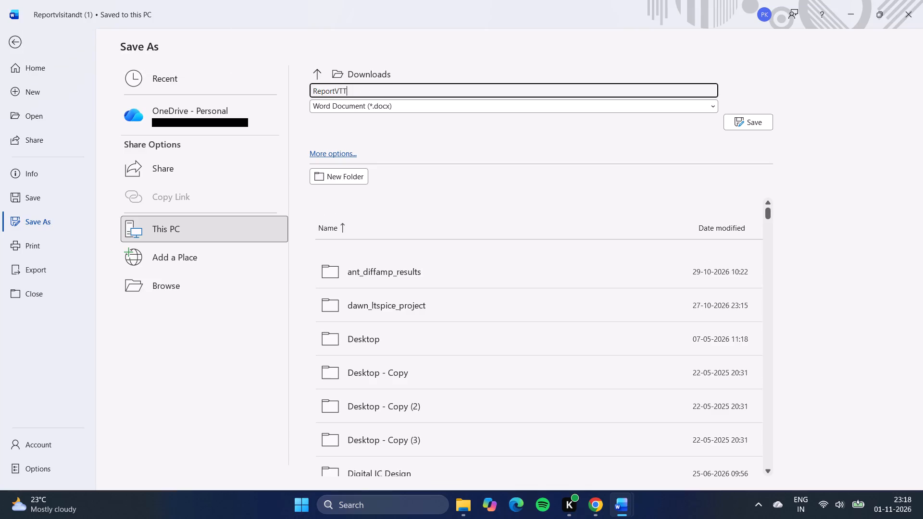
{"action": "key", "text": "space"}
{"action": "left_click", "coordinate": [726, 117]}
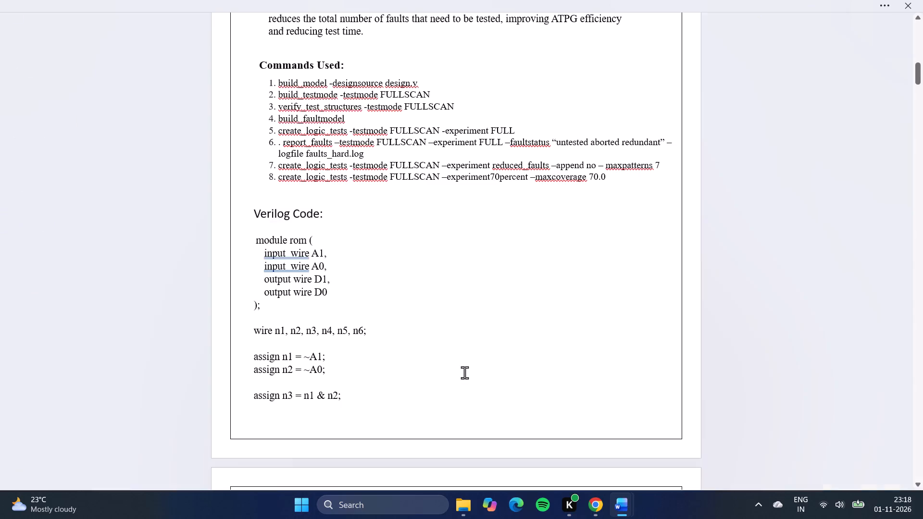